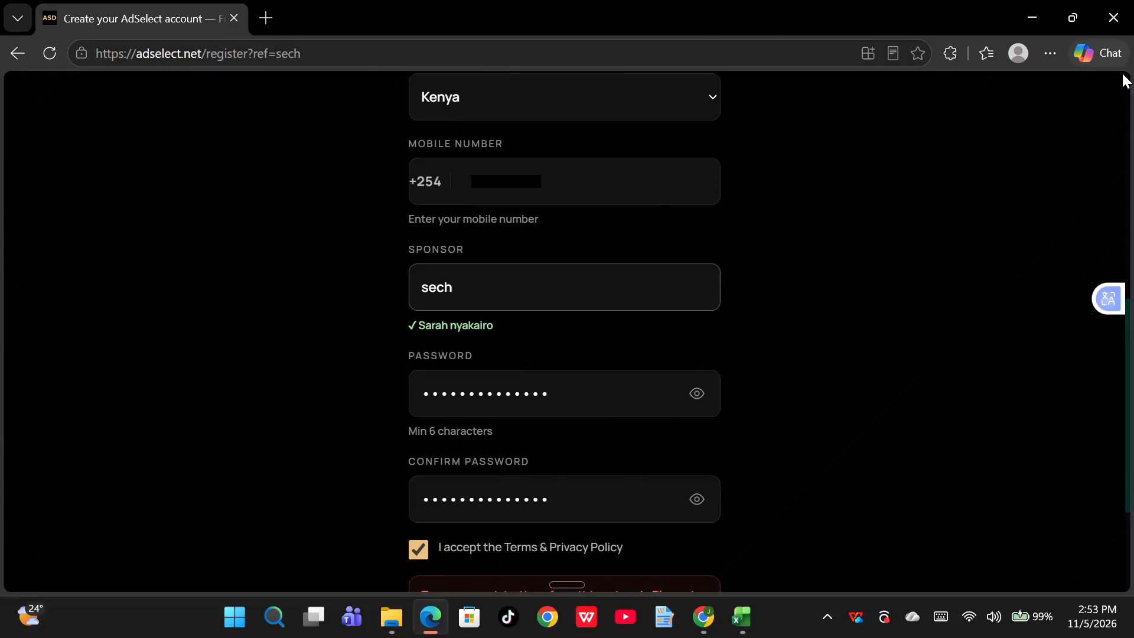
Close the Edge window with the AdSelect registration form and return to Microsoft Rewards in Chrome.
click(1116, 9)
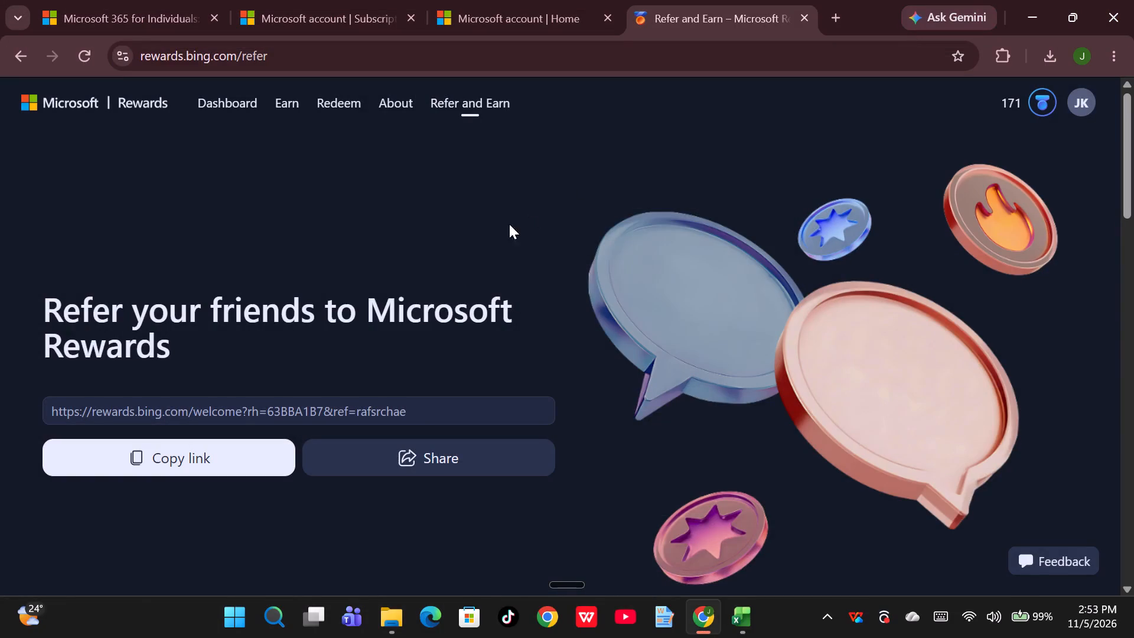
Look over the Refer and Earn page and go back to the Rewards dashboard.
scroll(298, 302, up, 1)
scroll(454, 417, down, 2)
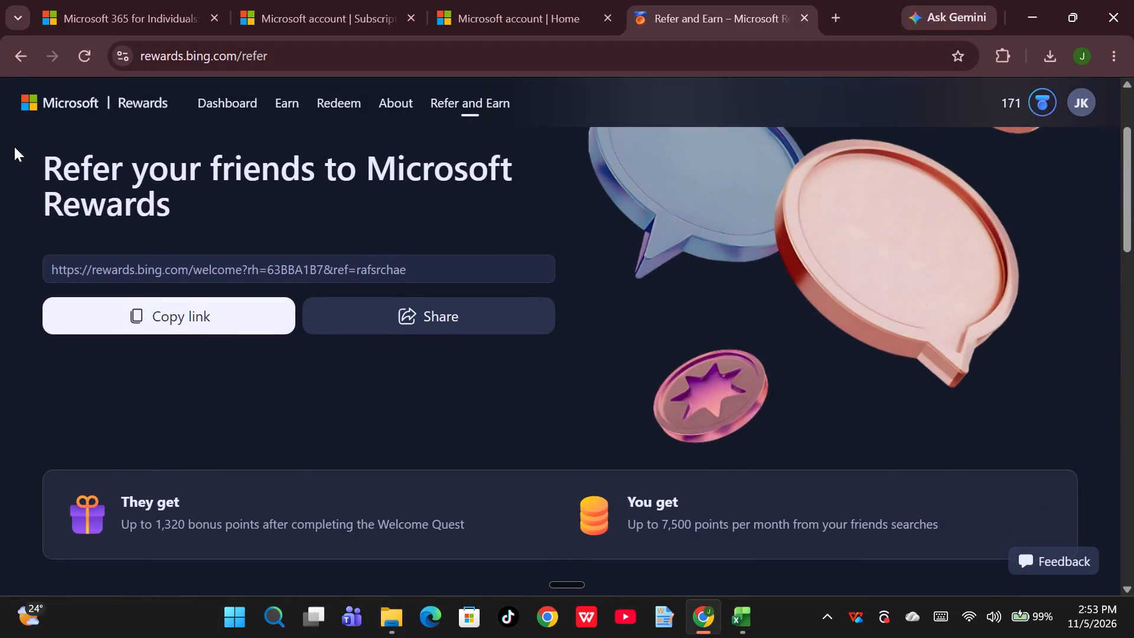
click(15, 61)
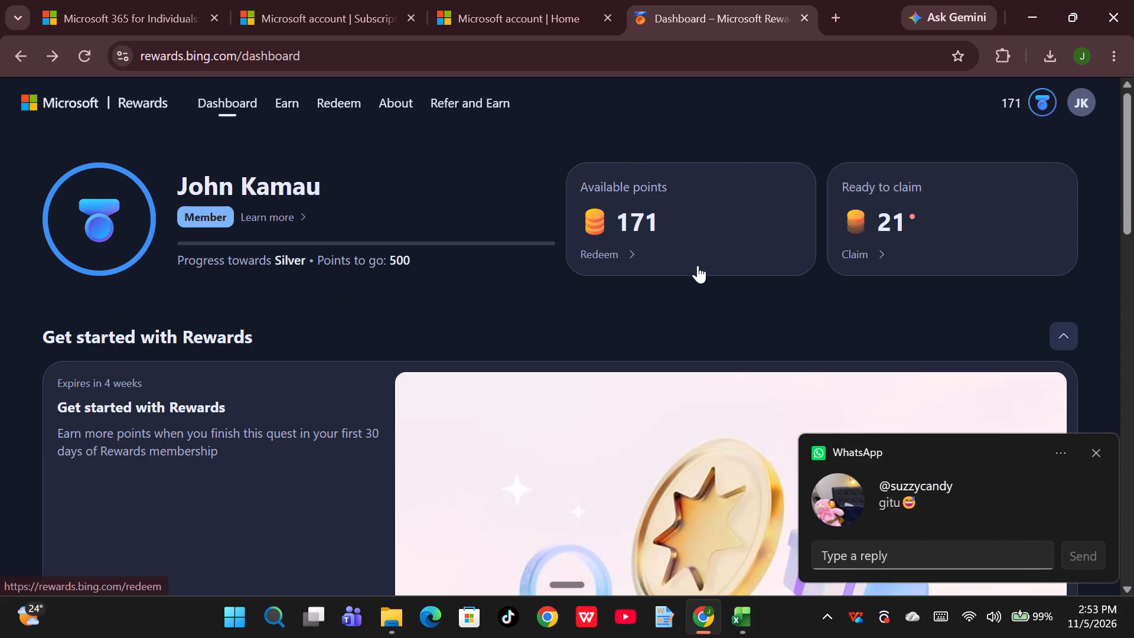
Open the Redeem page for the available points and browse the rewards that can be chosen as a goal.
click(602, 253)
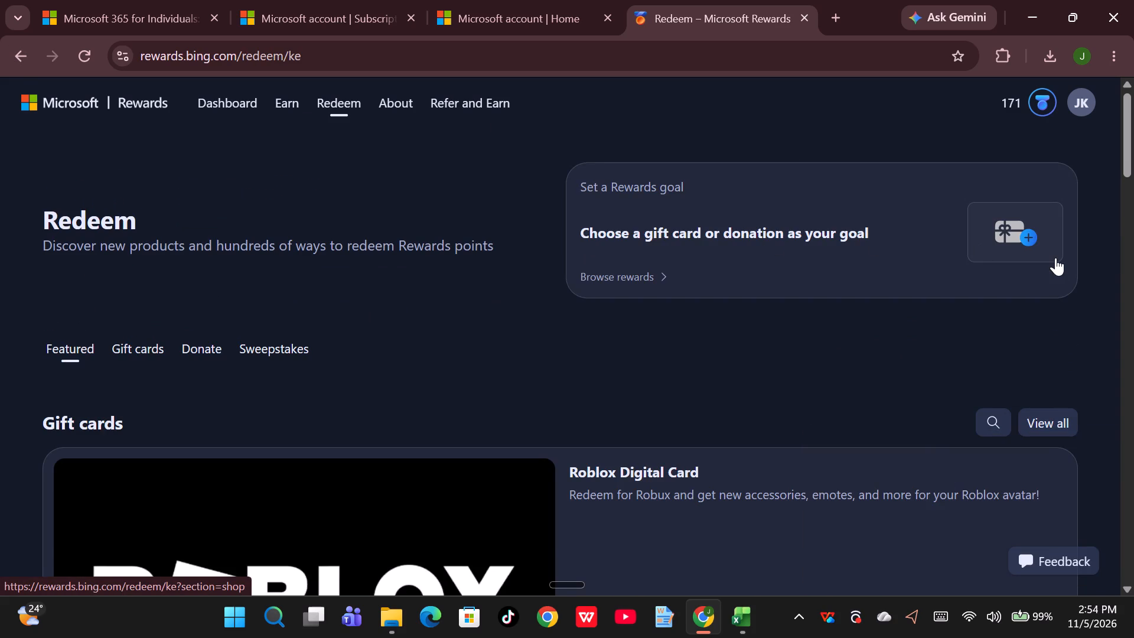
scroll(1055, 258, down, 1)
scroll(1055, 258, up, 3)
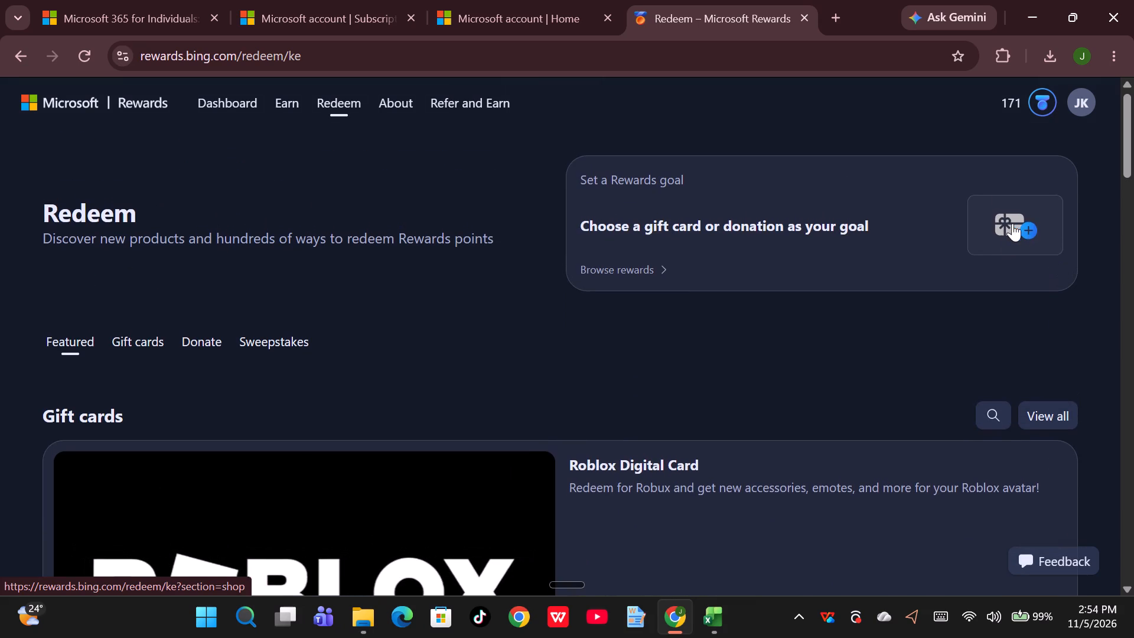
click(1024, 223)
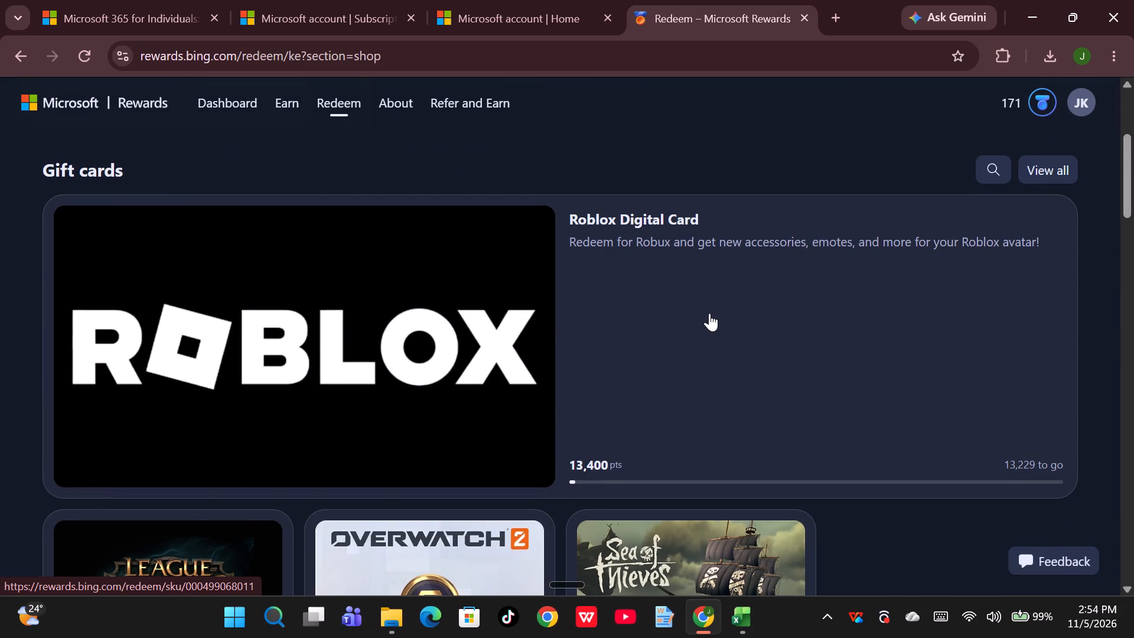
Examine the gift card, donation, sweepstakes and recent order sections of the Redeem page and their point costs.
scroll(709, 313, down, 1)
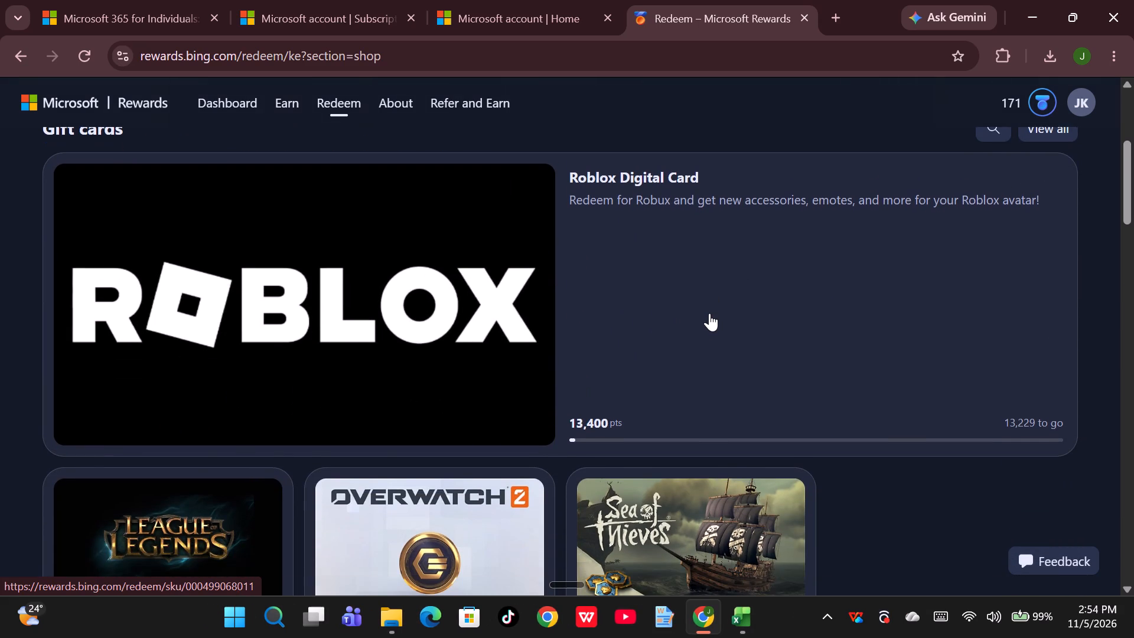
scroll(709, 313, down, 2)
scroll(709, 313, up, 3)
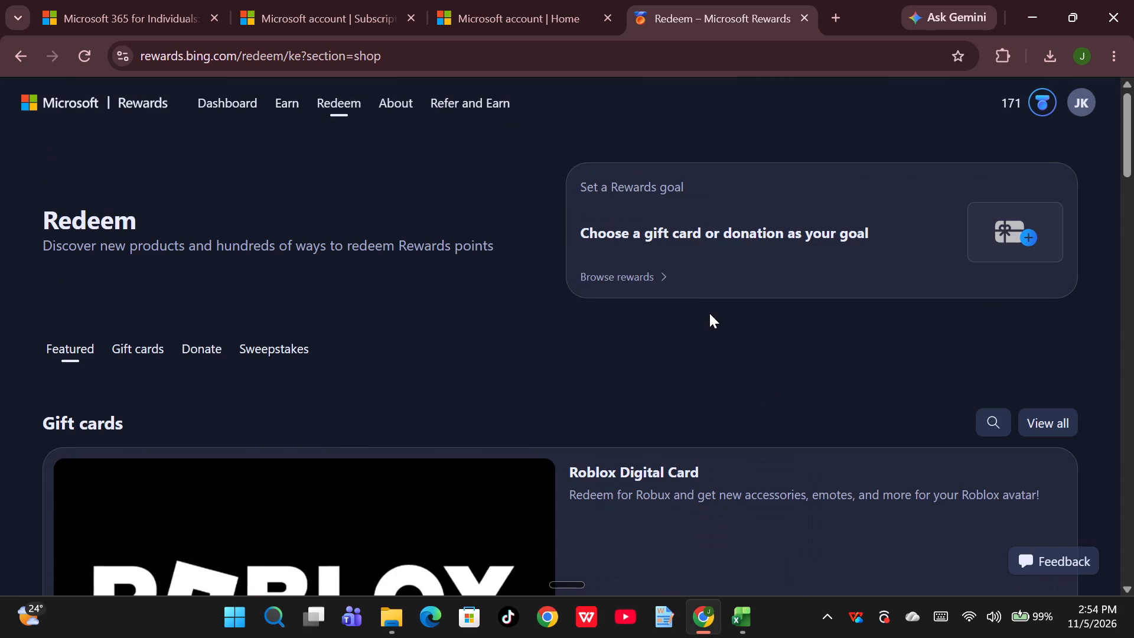
scroll(616, 334, down, 1)
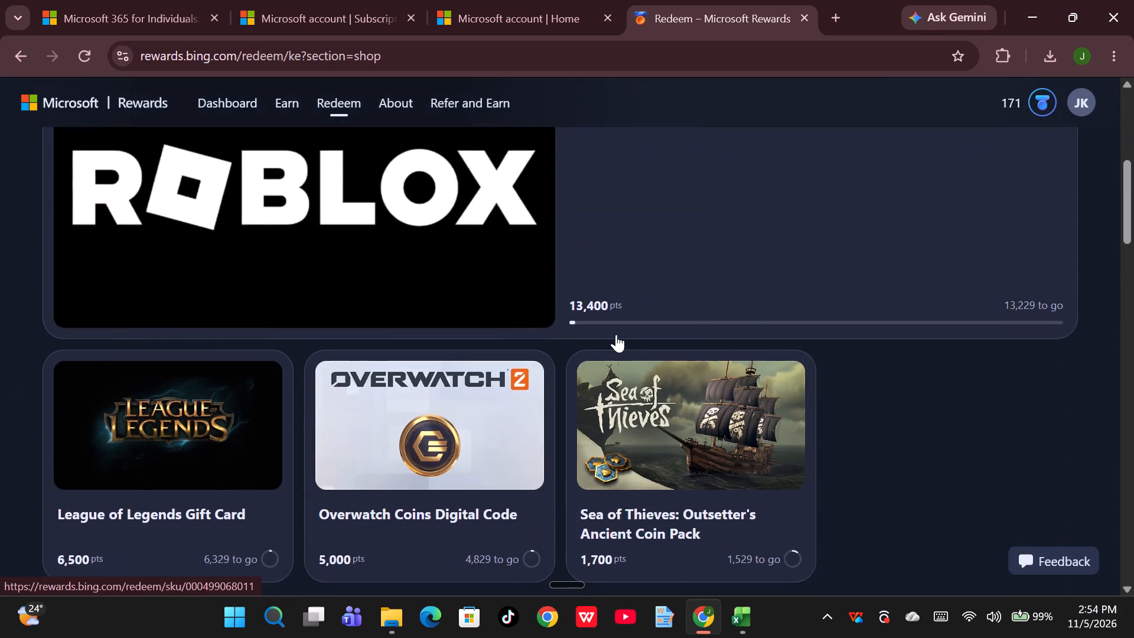
scroll(616, 334, down, 1)
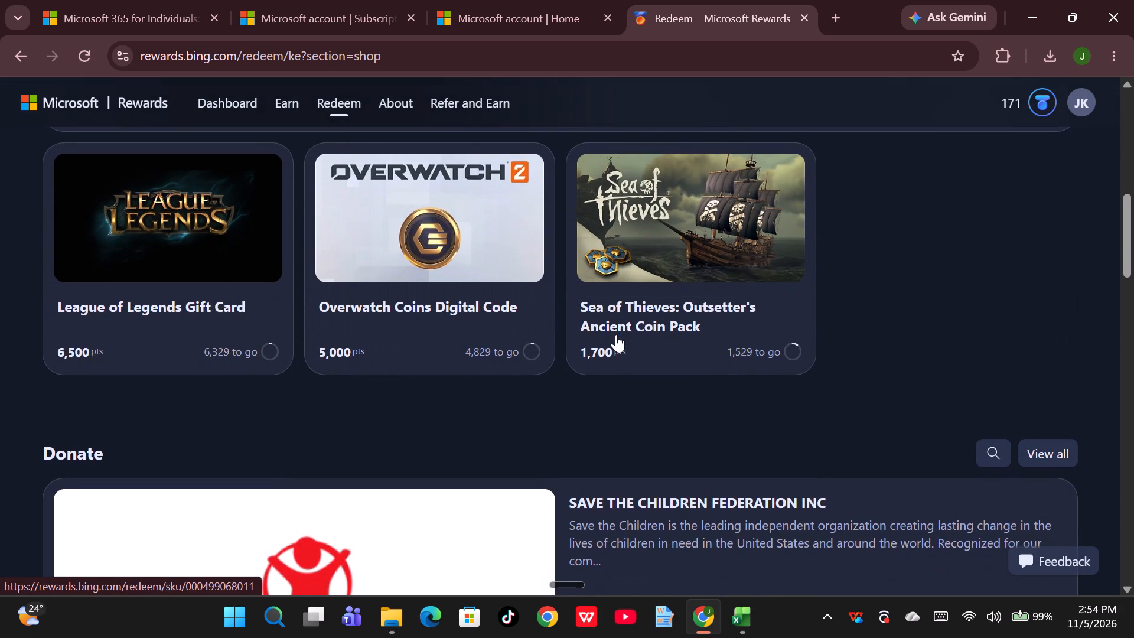
scroll(616, 334, down, 1)
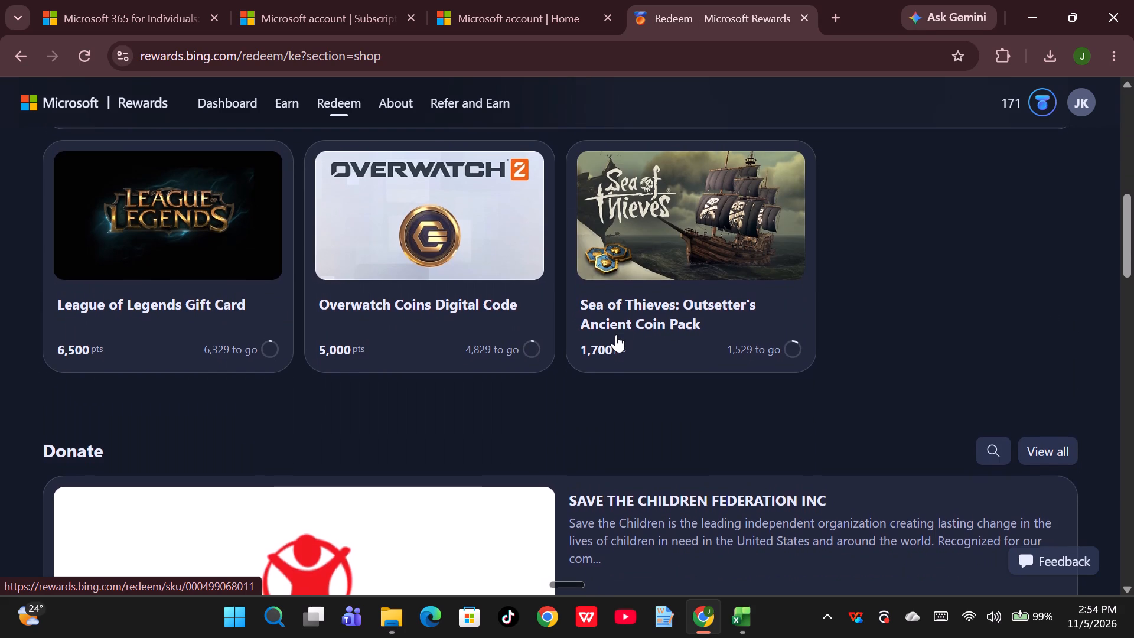
scroll(616, 334, down, 1)
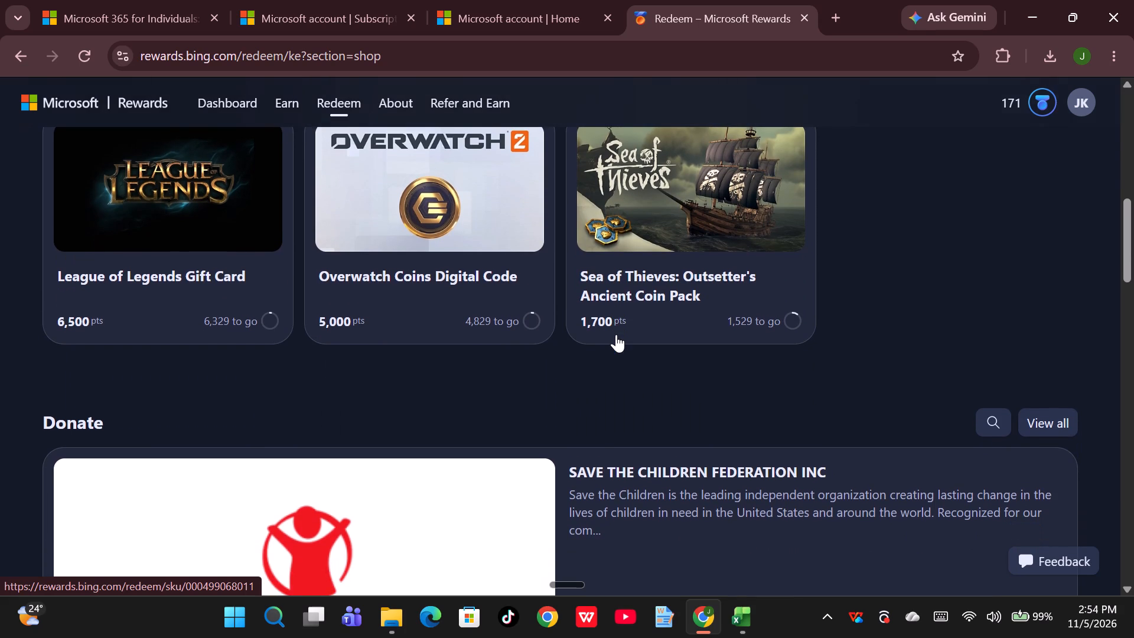
scroll(616, 334, down, 1)
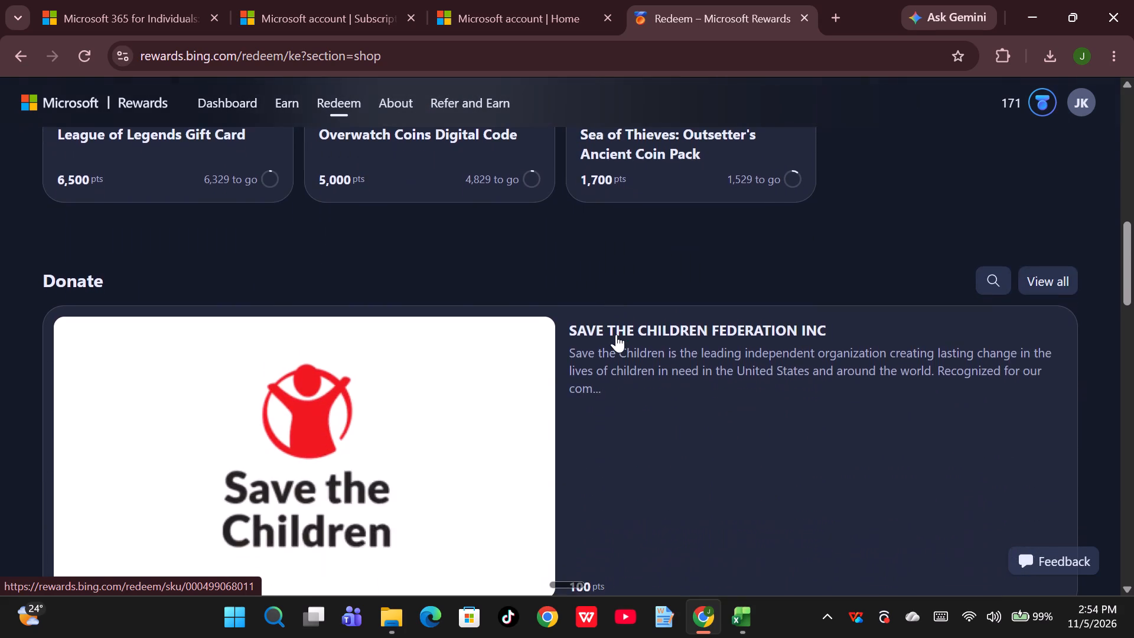
scroll(616, 334, down, 1)
scroll(616, 334, right, 2)
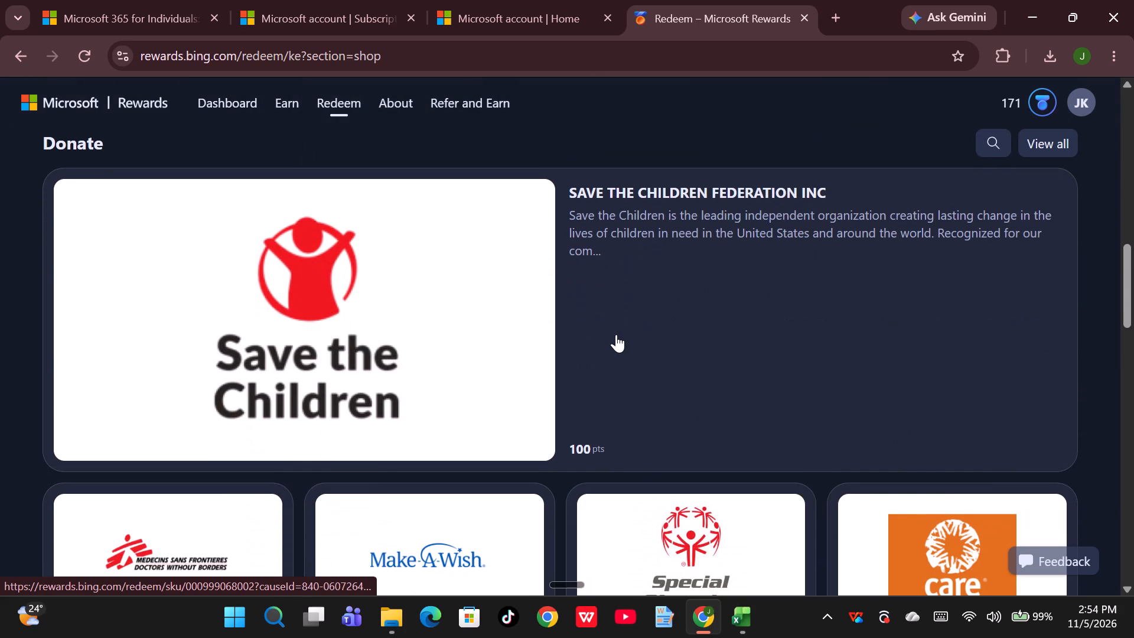
scroll(616, 334, right, 5)
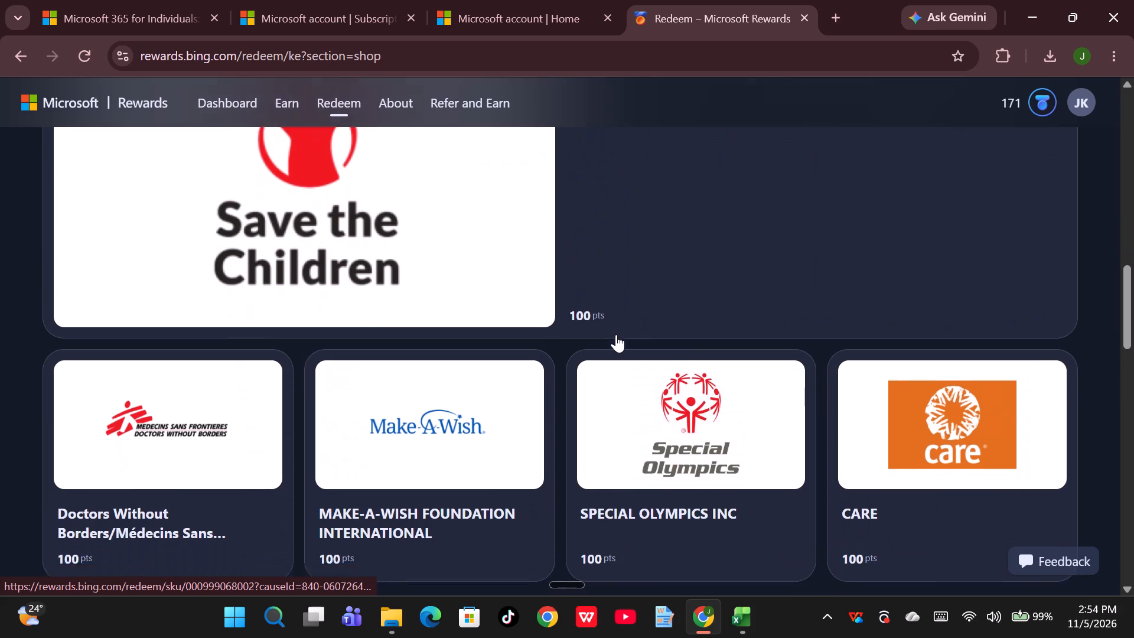
scroll(616, 334, right, 6)
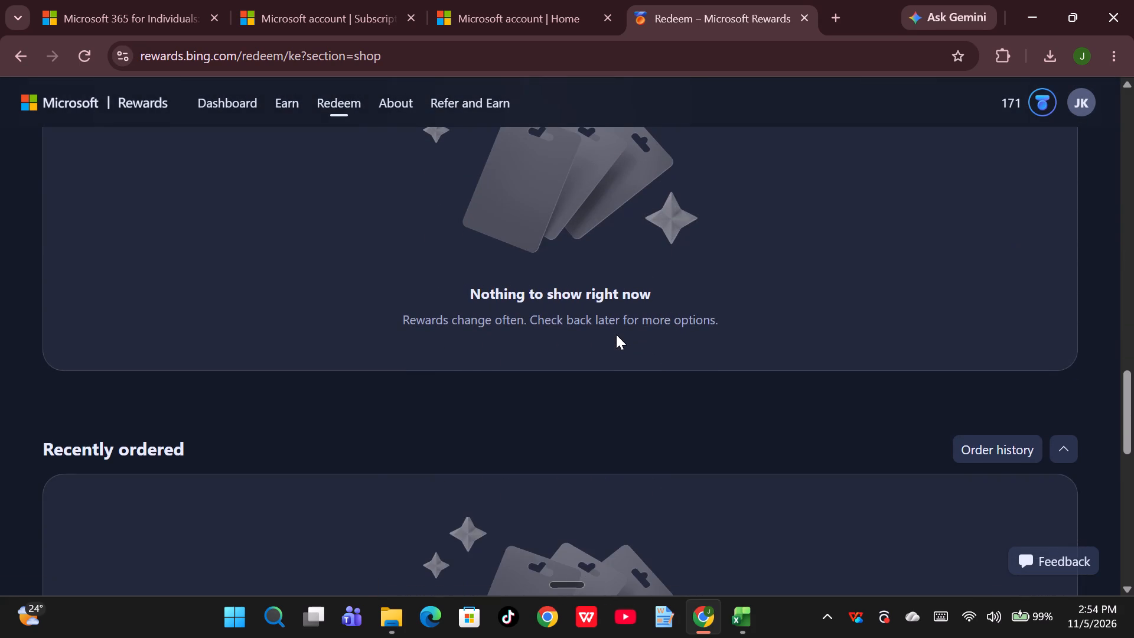
scroll(616, 334, right, 9)
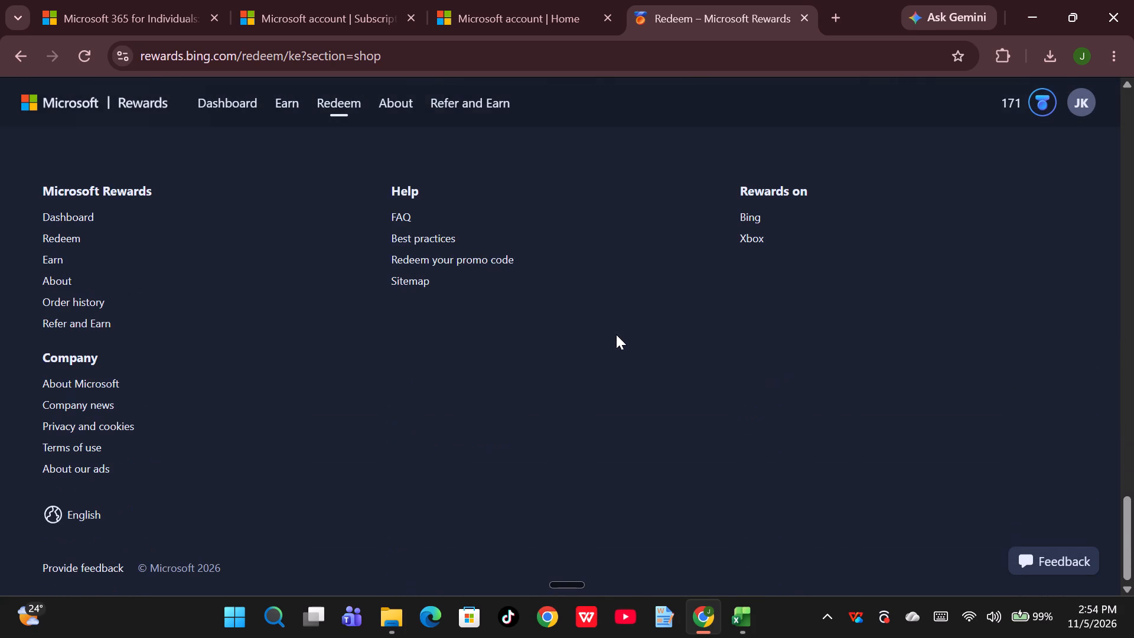
scroll(616, 334, right, 1)
scroll(616, 334, up, 11)
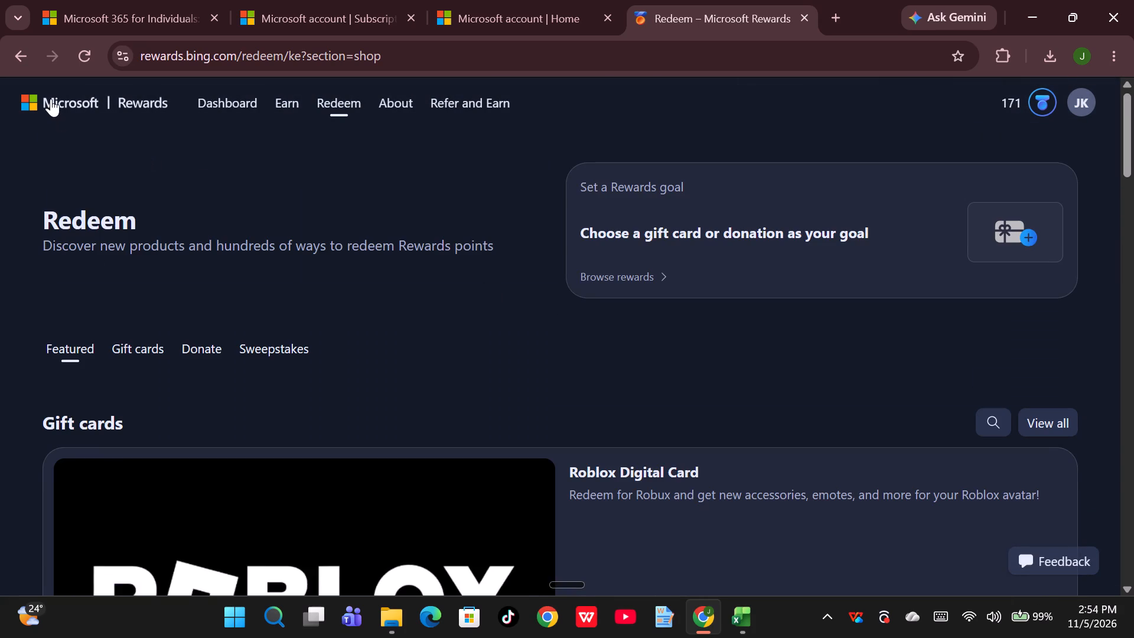
Return to the Rewards dashboard from the Redeem page.
click(18, 44)
click(18, 44)
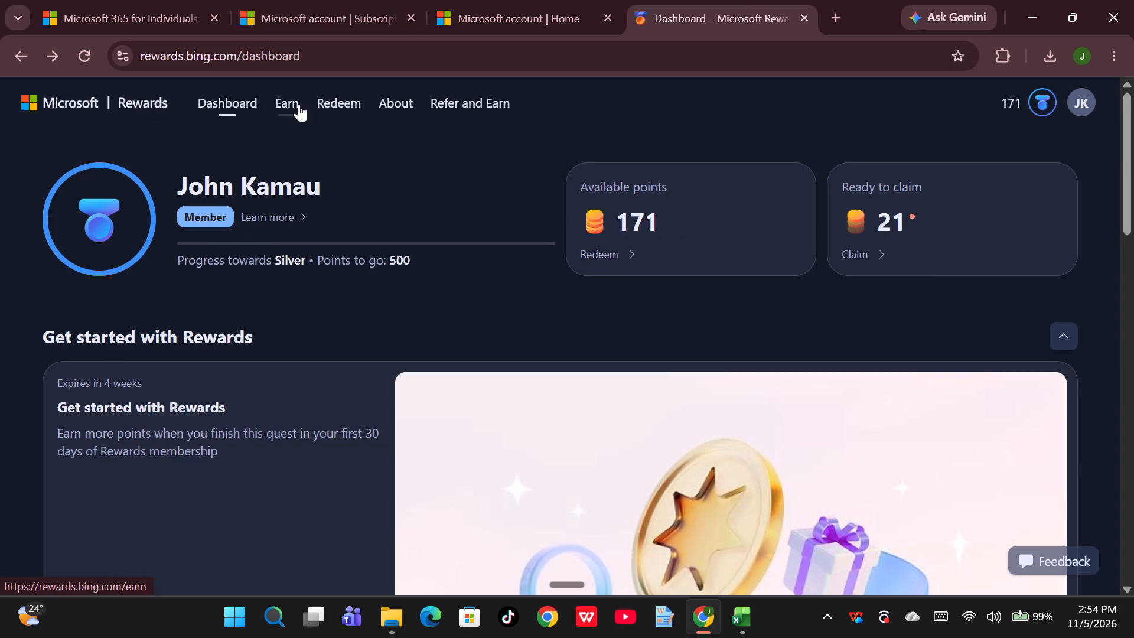
click(115, 105)
Go back to the Redeem page with the rewards catalogue.
click(21, 46)
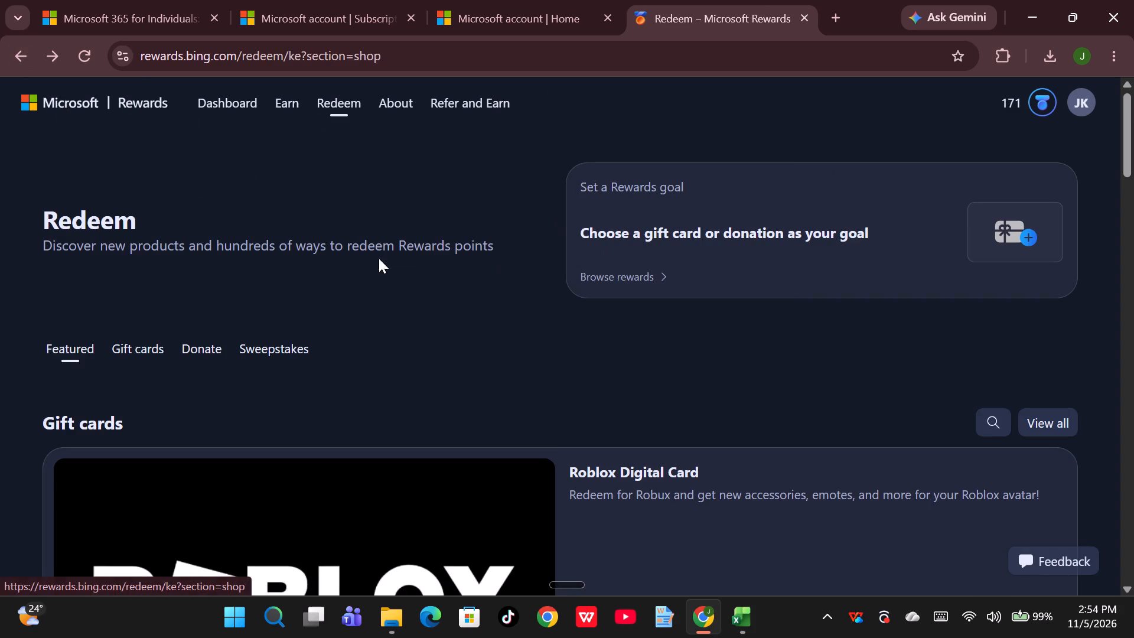
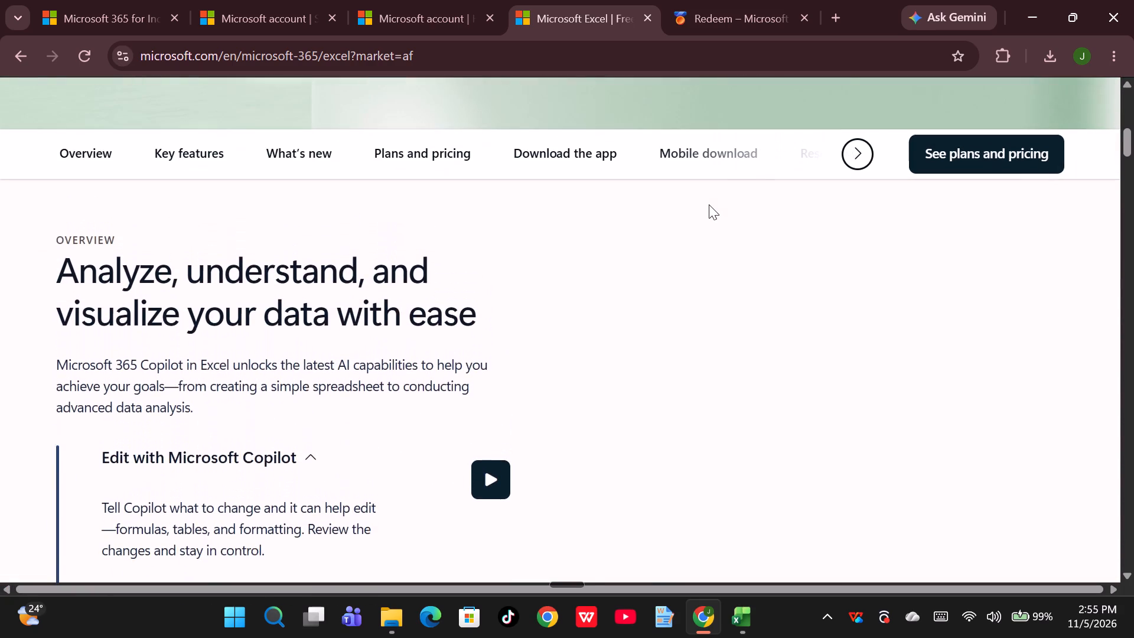
click(569, 153)
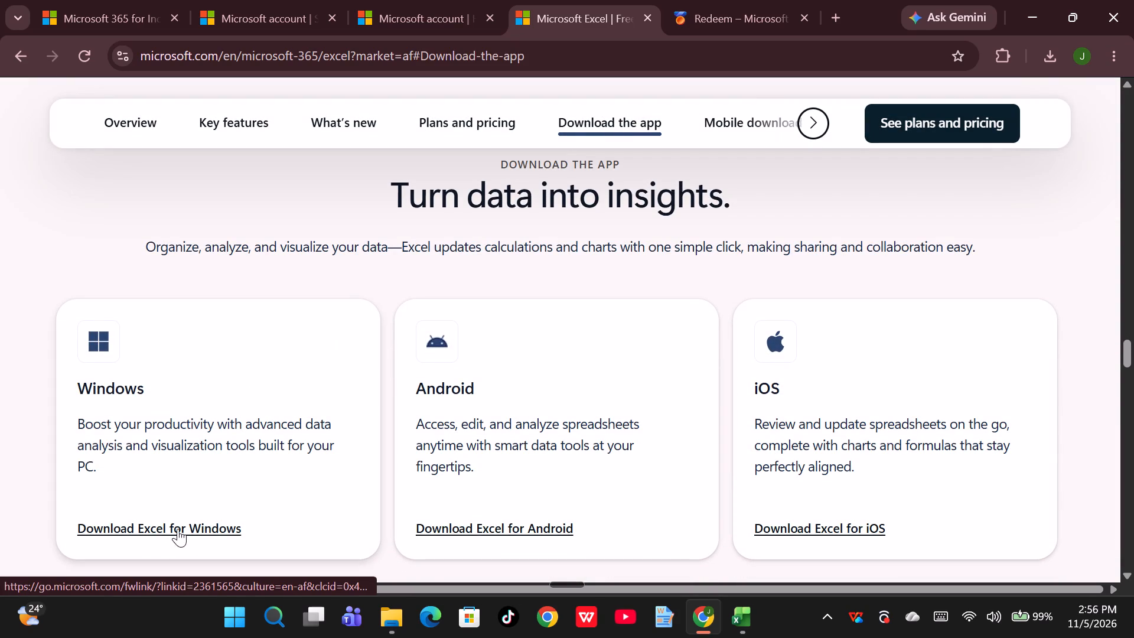
click(157, 532)
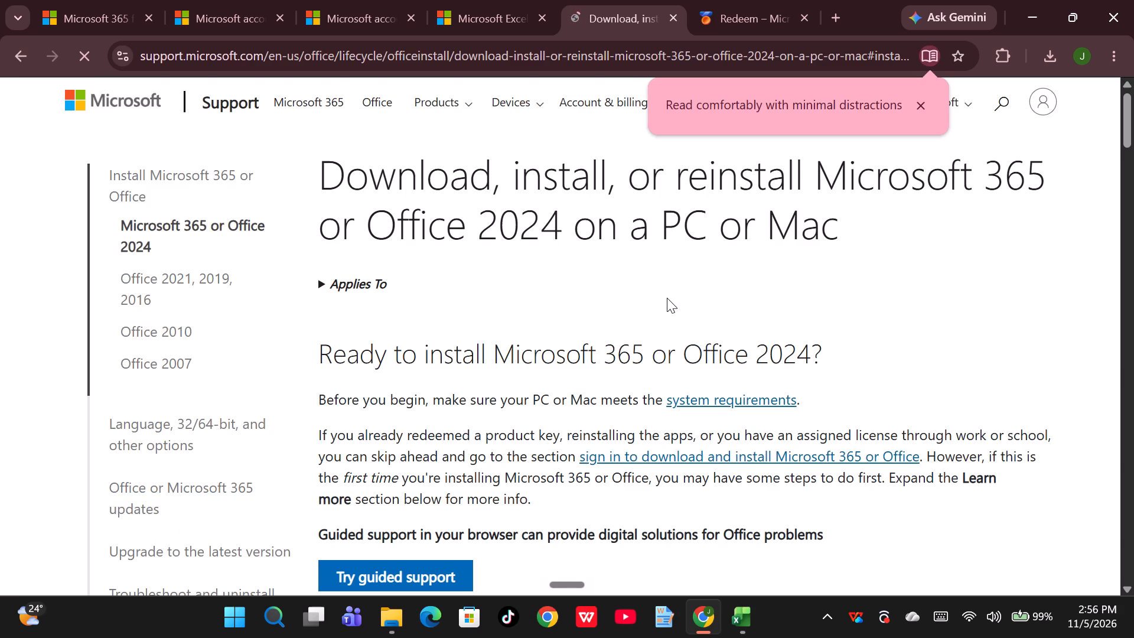
Read the support article's instructions for signing in, downloading and installing Microsoft 365 or Office 2024 on a PC.
scroll(667, 298, down, 3)
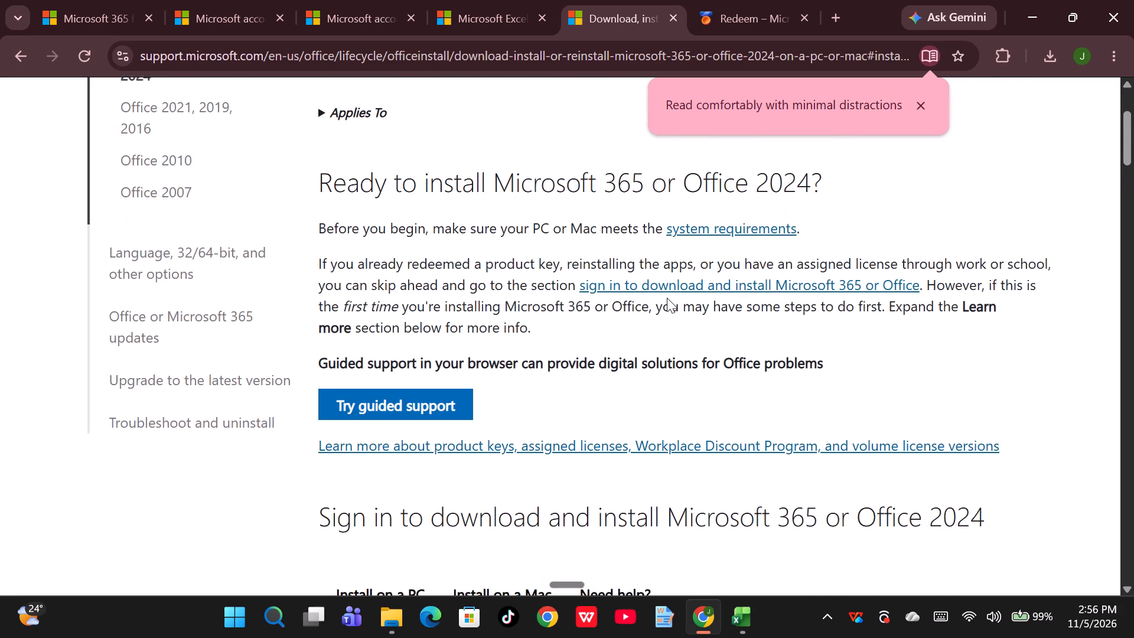
scroll(667, 298, down, 1)
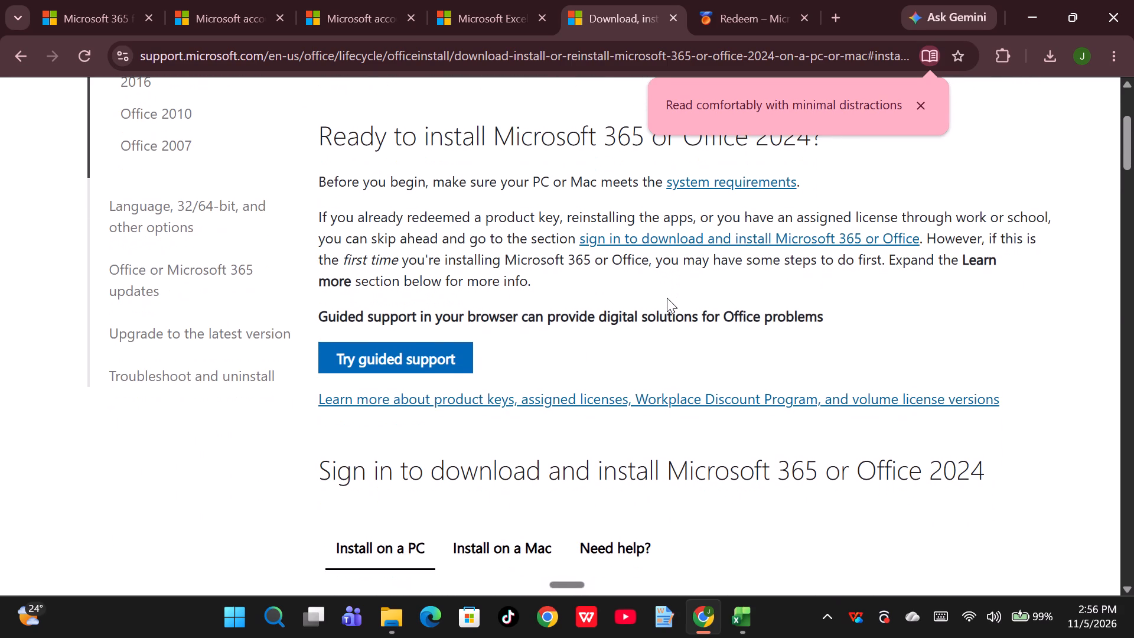
scroll(667, 298, down, 1)
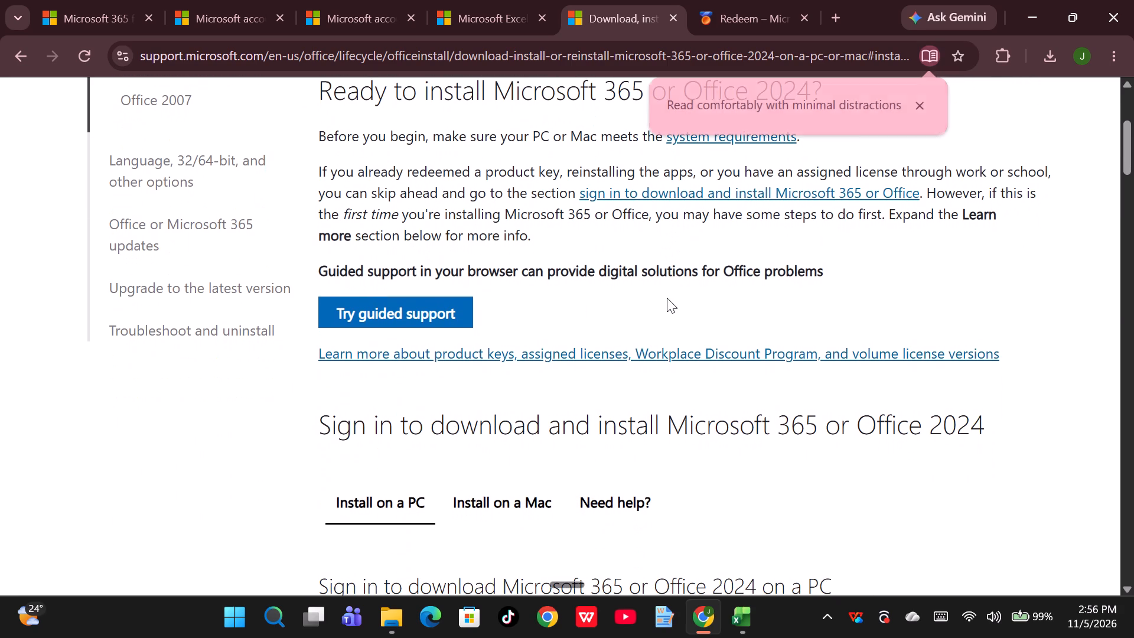
scroll(667, 298, down, 4)
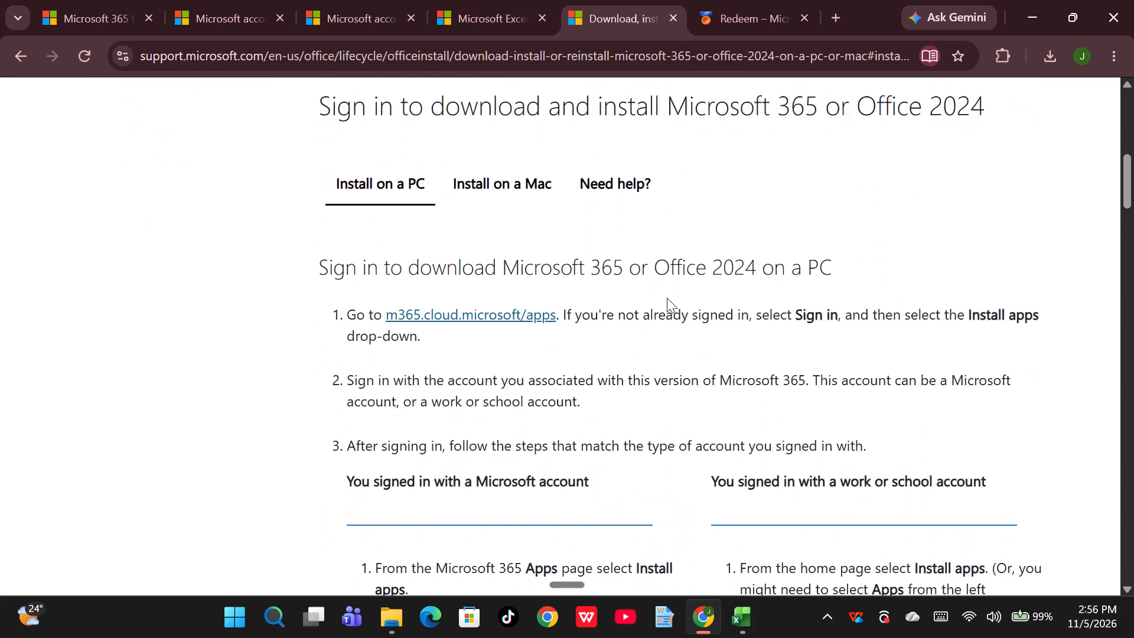
scroll(667, 298, down, 6)
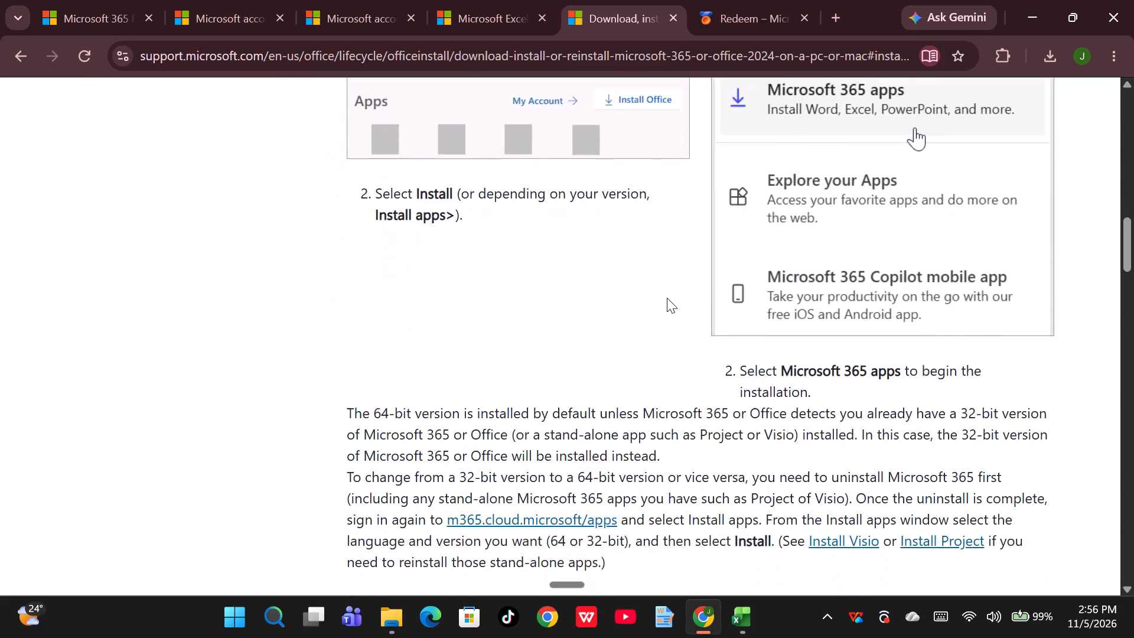
scroll(667, 298, down, 1)
scroll(667, 298, right, 1)
scroll(667, 298, down, 1)
scroll(667, 298, right, 2)
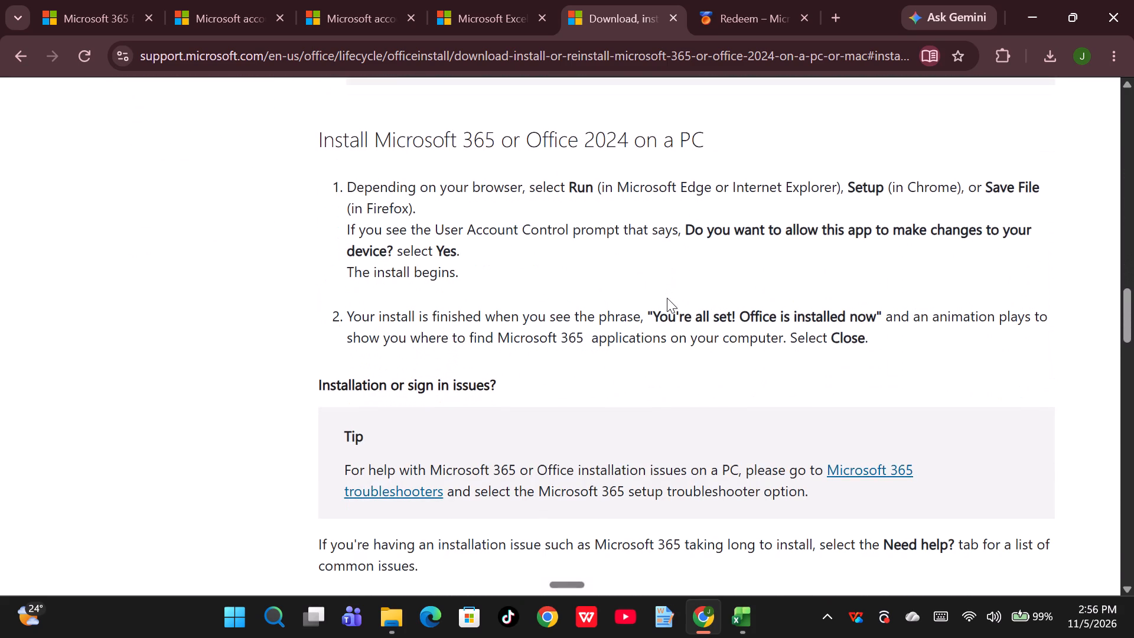
scroll(667, 298, right, 3)
scroll(667, 298, down, 2)
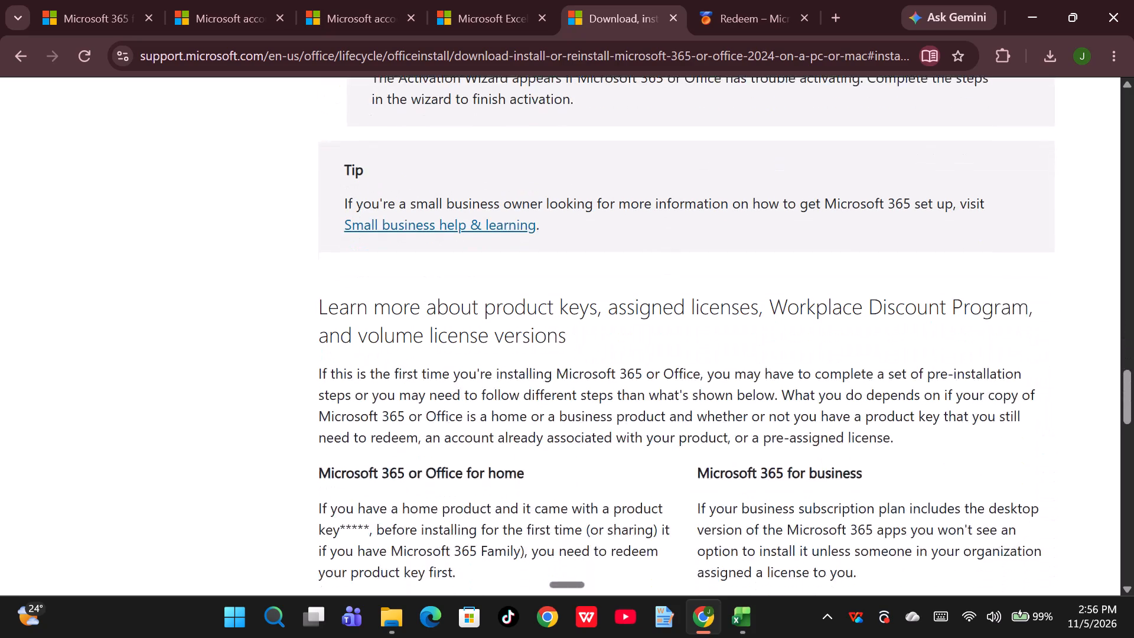
Read the article's information on product keys, assigned licenses and volume license versions, and its recommended articles.
scroll(667, 298, down, 3)
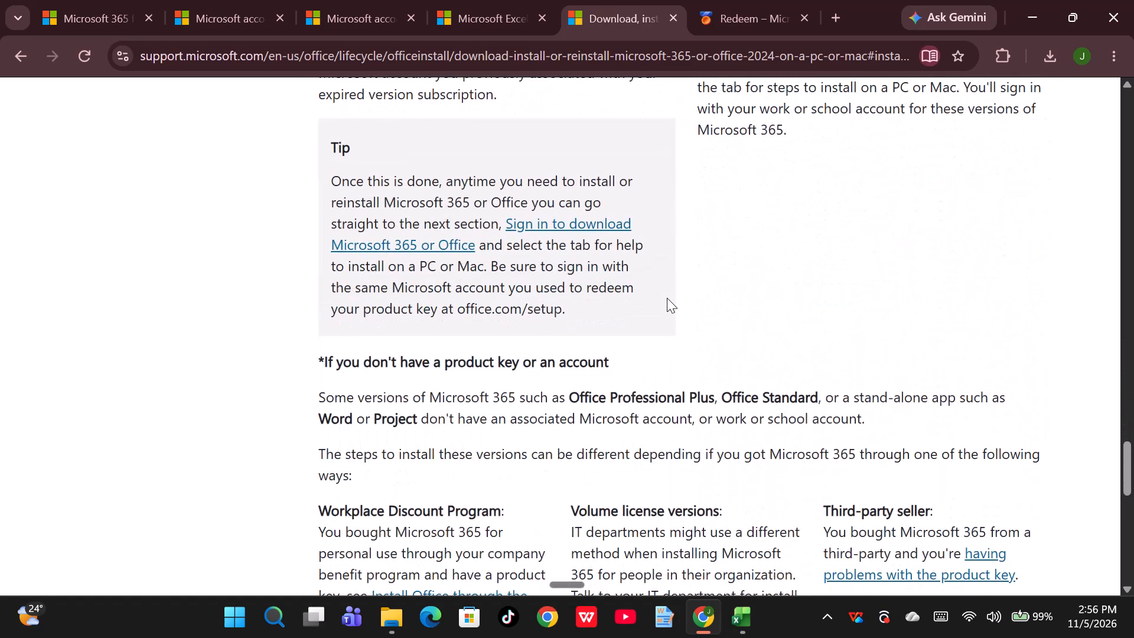
scroll(667, 298, down, 3)
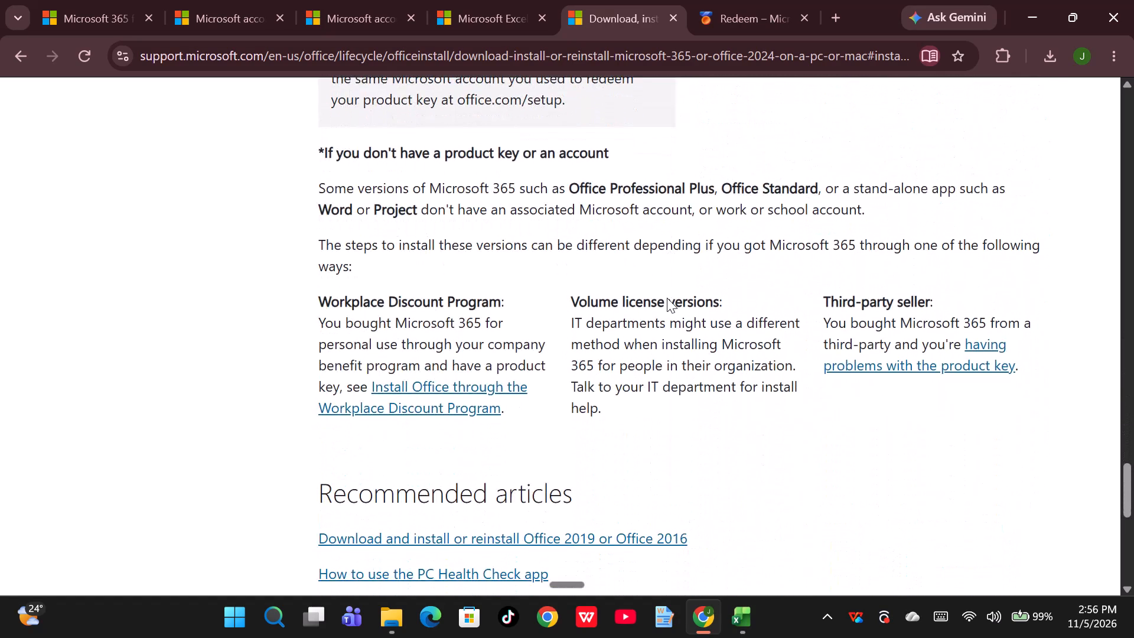
scroll(667, 298, down, 1)
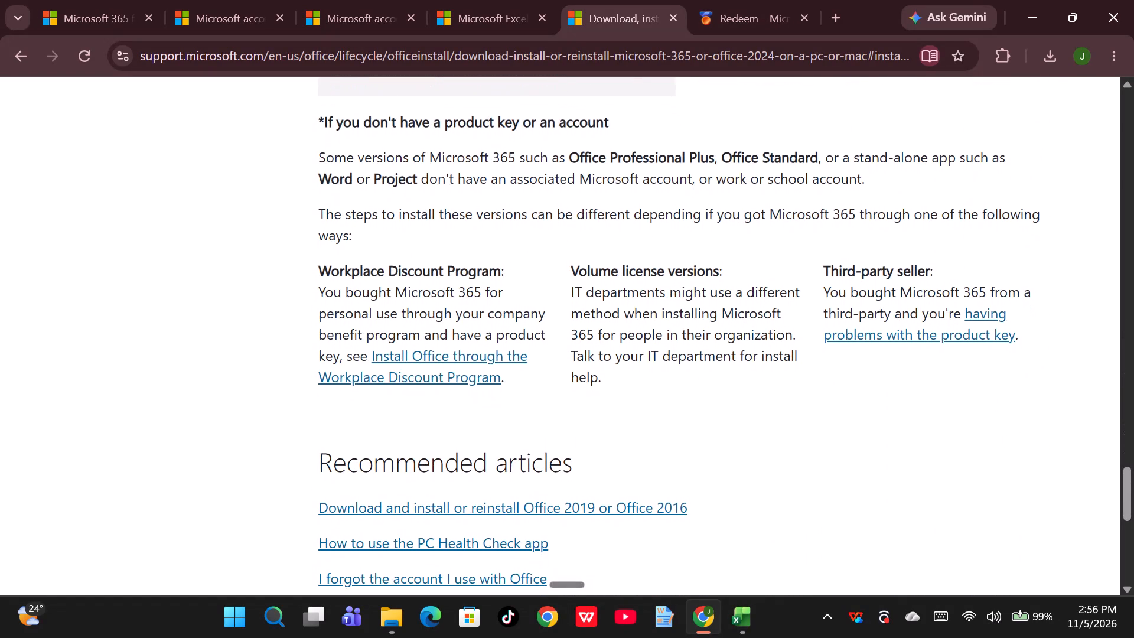
scroll(667, 298, down, 2)
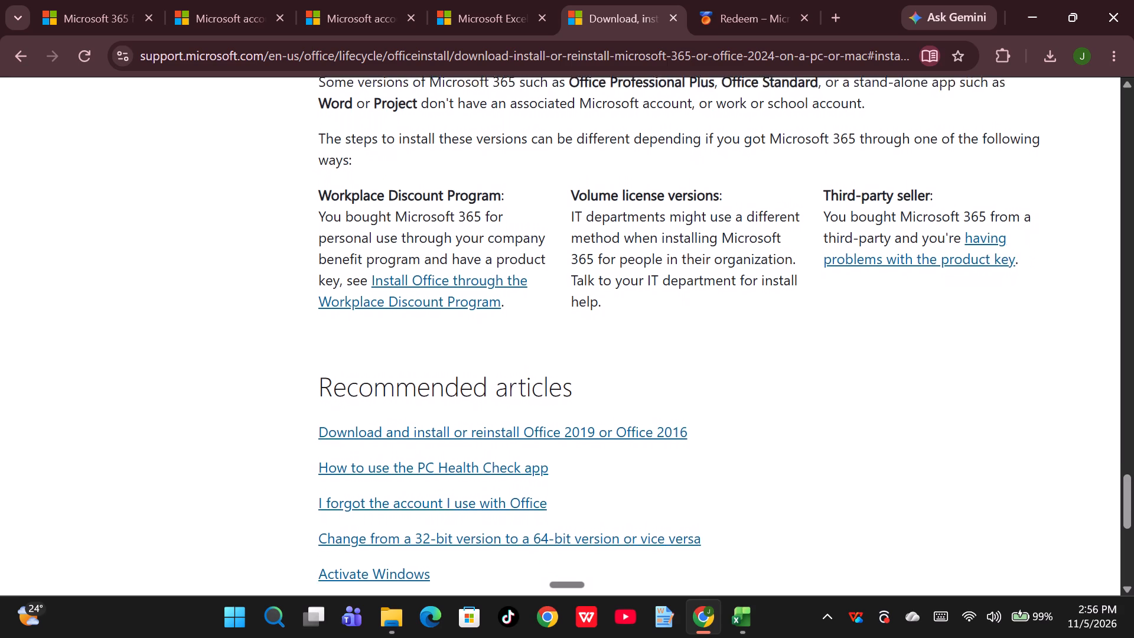
scroll(667, 298, down, 2)
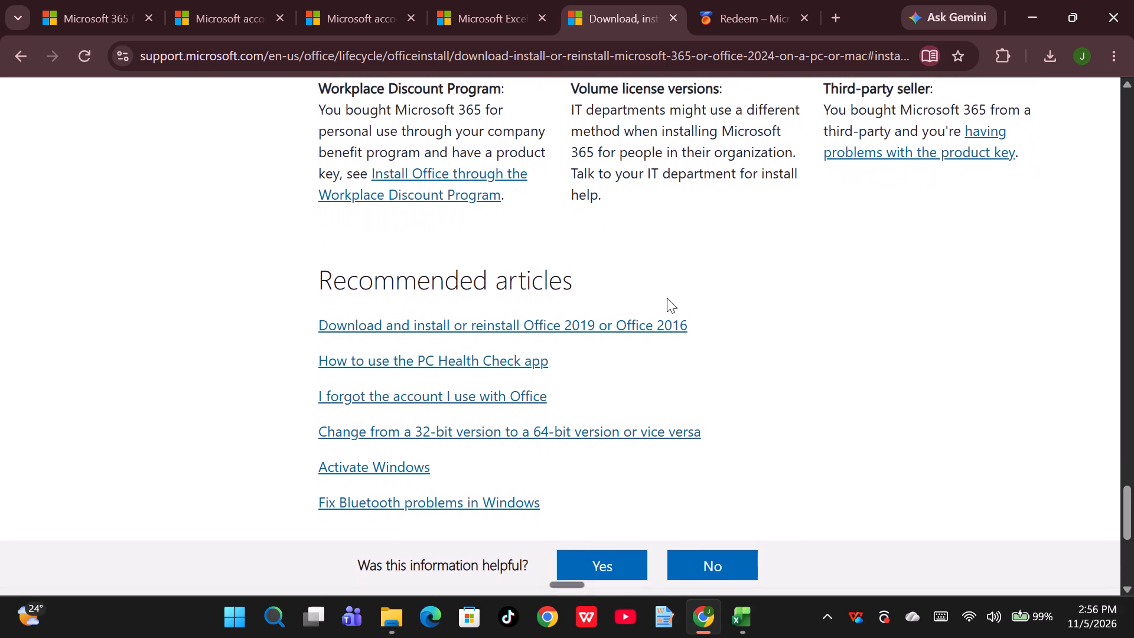
scroll(667, 298, down, 2)
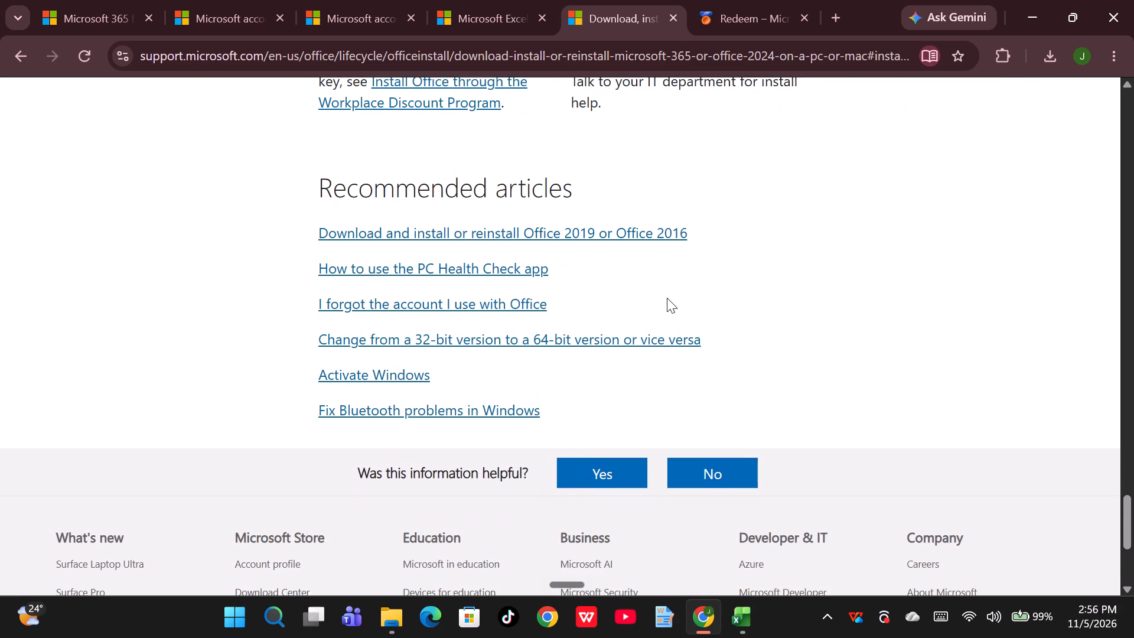
Go back to the article's introduction and follow its link to the section on signing in to download and install Microsoft 365 or Office.
scroll(667, 298, down, 2)
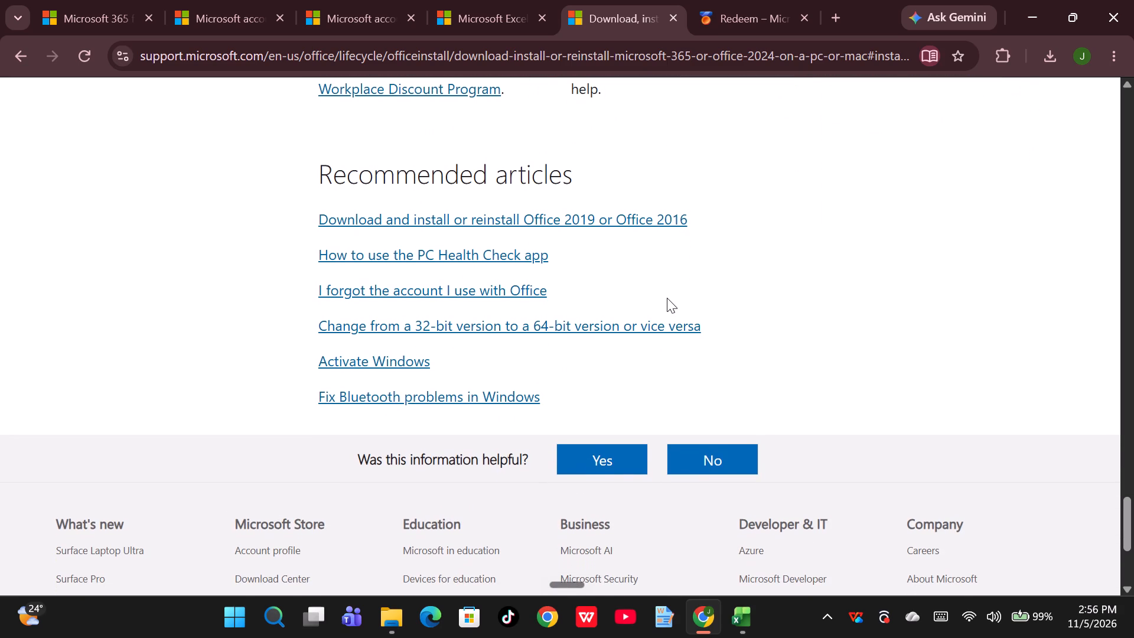
scroll(667, 298, down, 1)
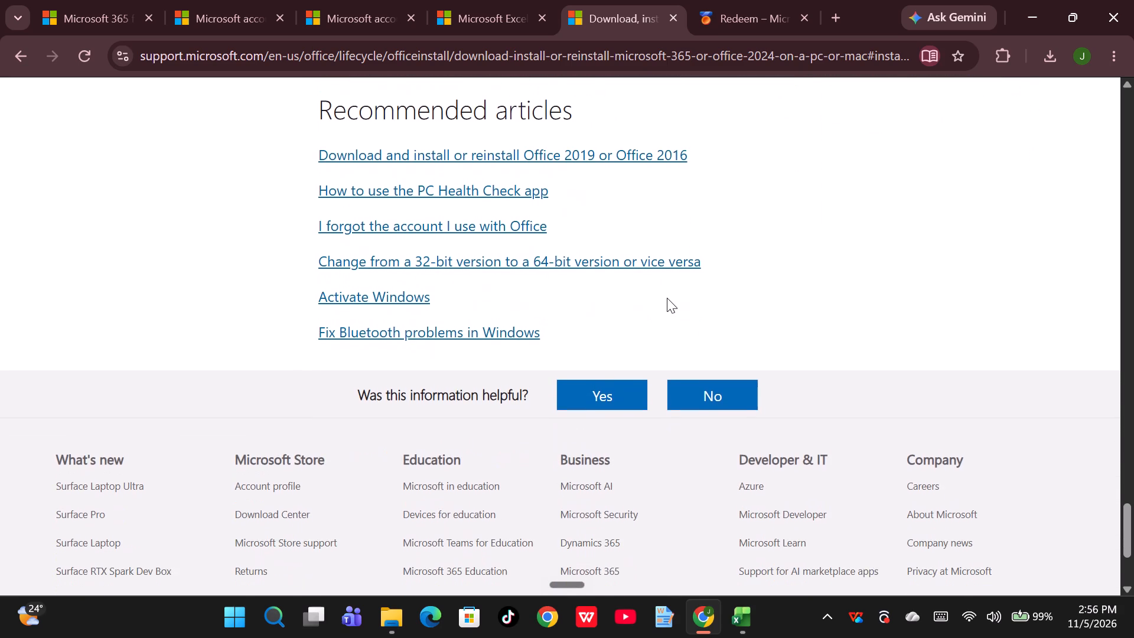
scroll(667, 298, up, 16)
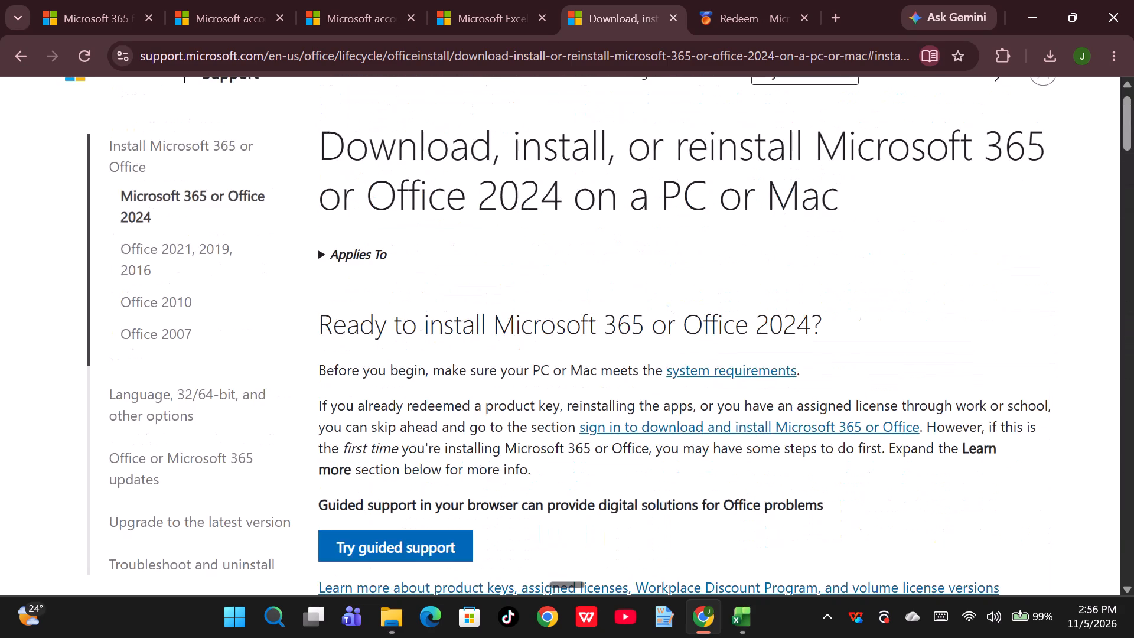
scroll(690, 357, down, 1)
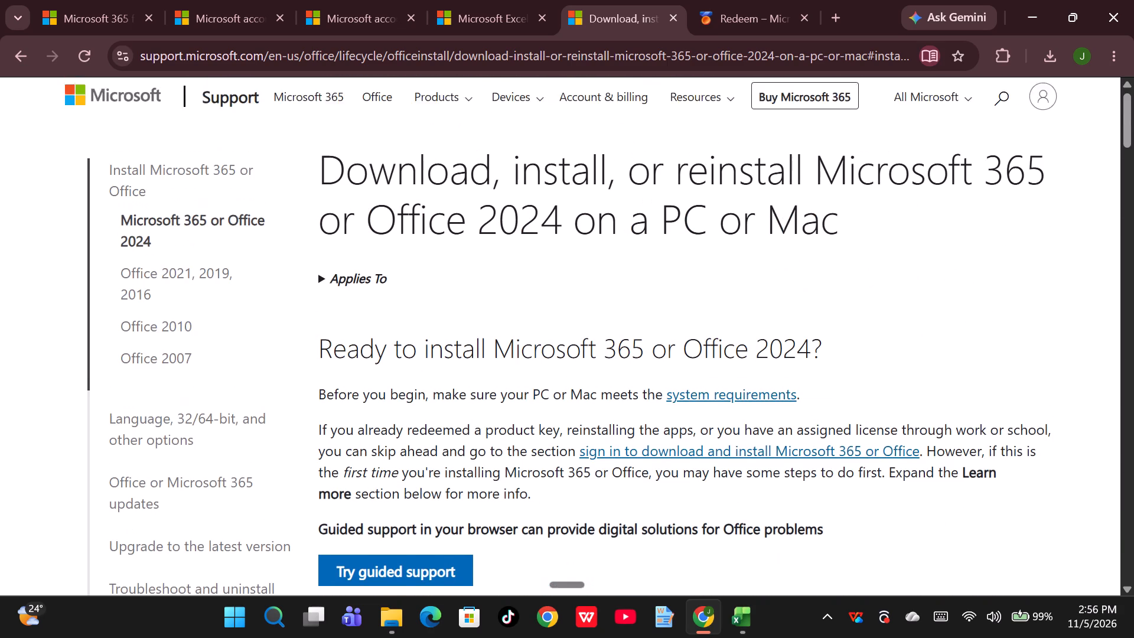
scroll(690, 357, down, 1)
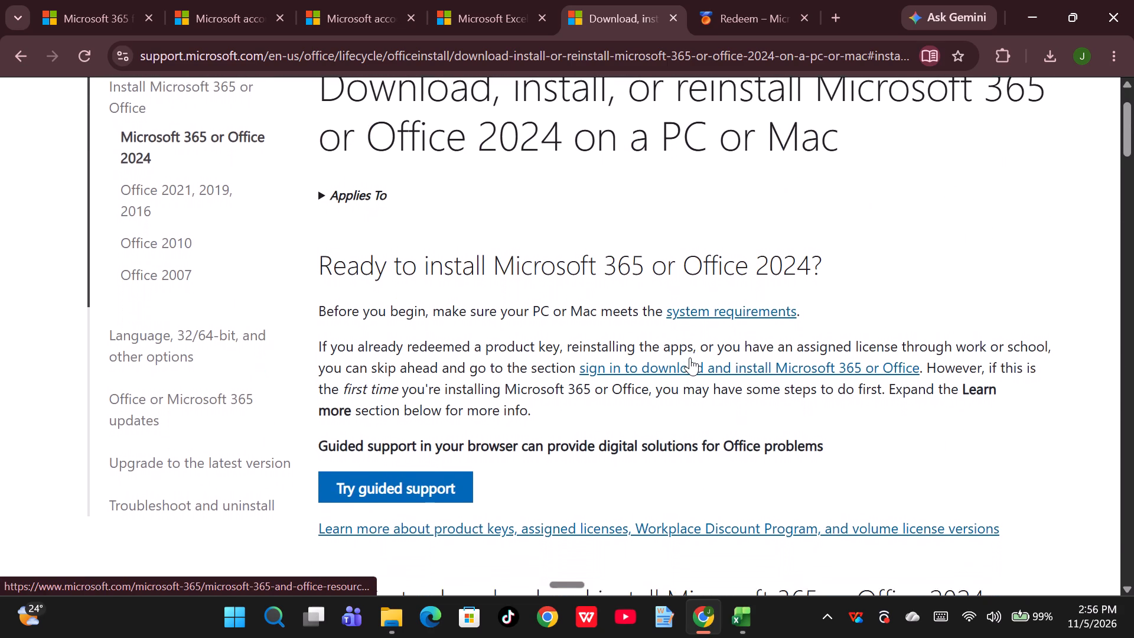
scroll(690, 357, down, 1)
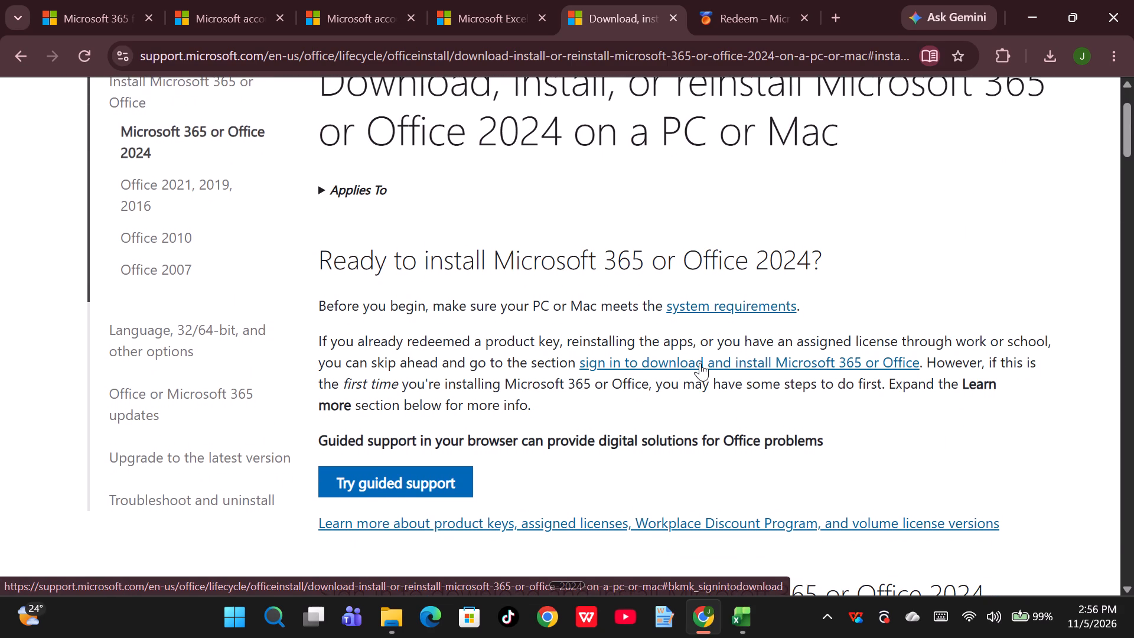
click(699, 363)
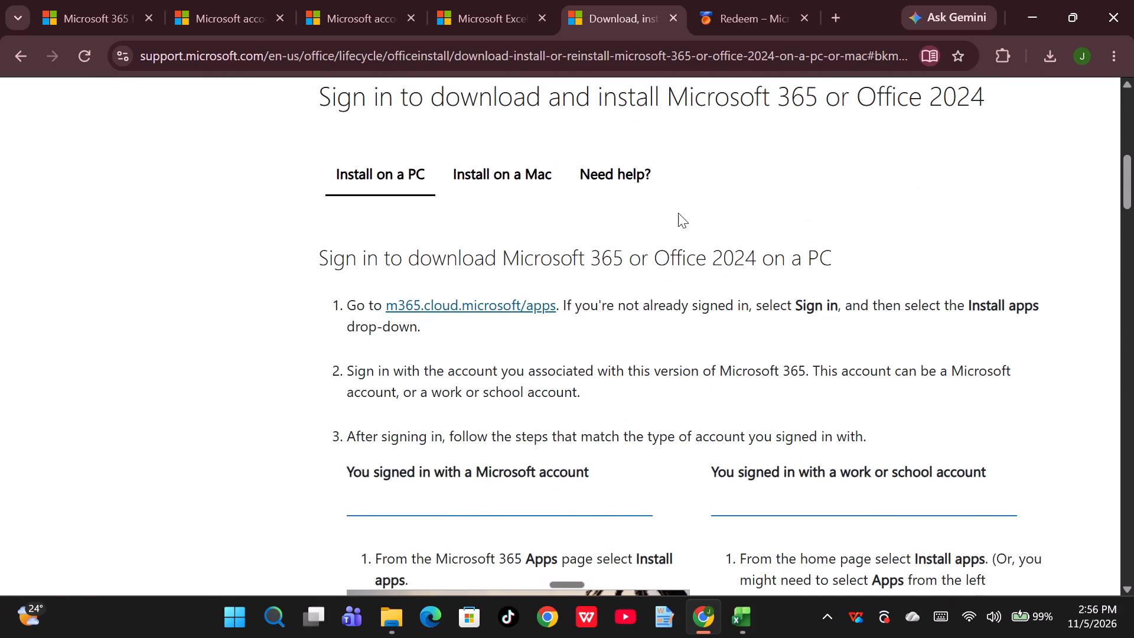
Read the PC sign-in and download instructions for Microsoft and work or school accounts, including the 64-bit and 32-bit version notes.
scroll(498, 394, down, 1)
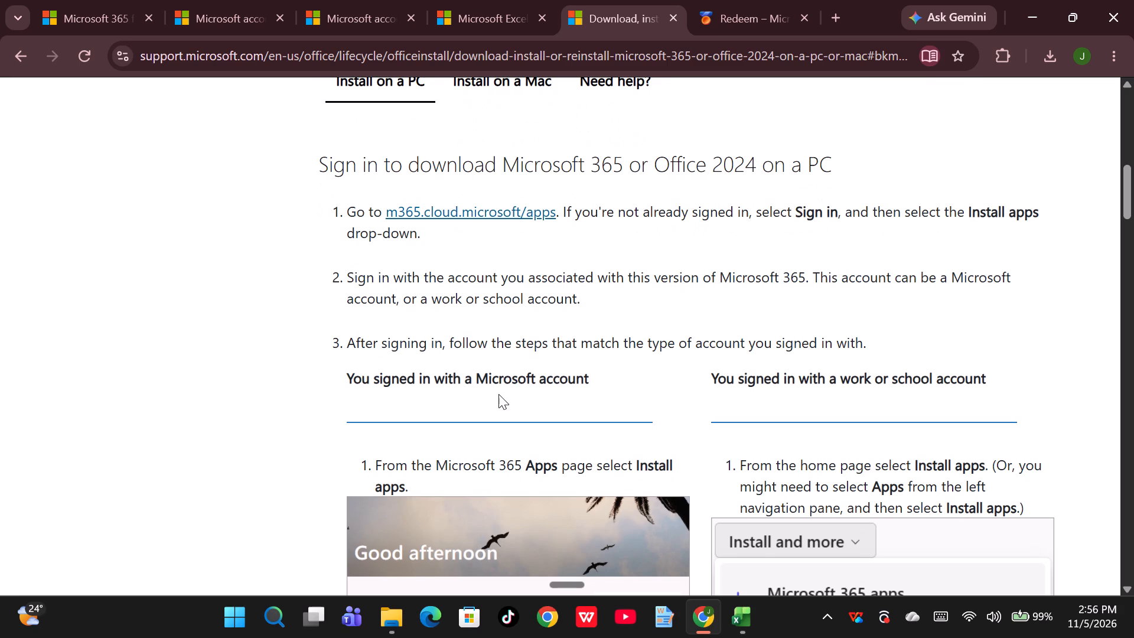
scroll(498, 394, down, 1)
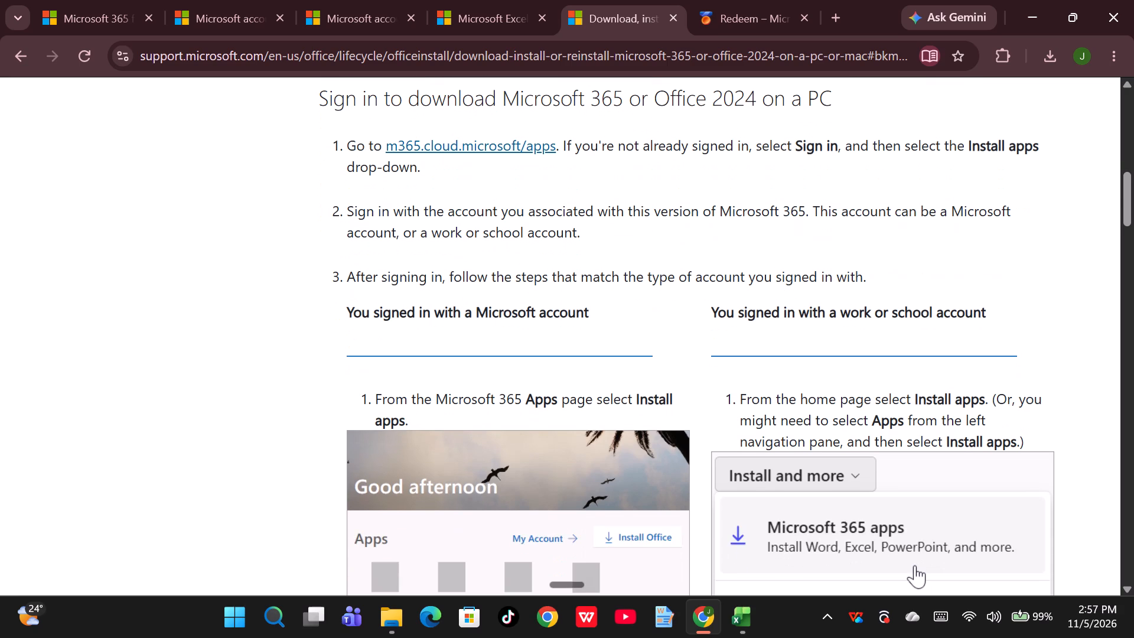
scroll(498, 394, down, 1)
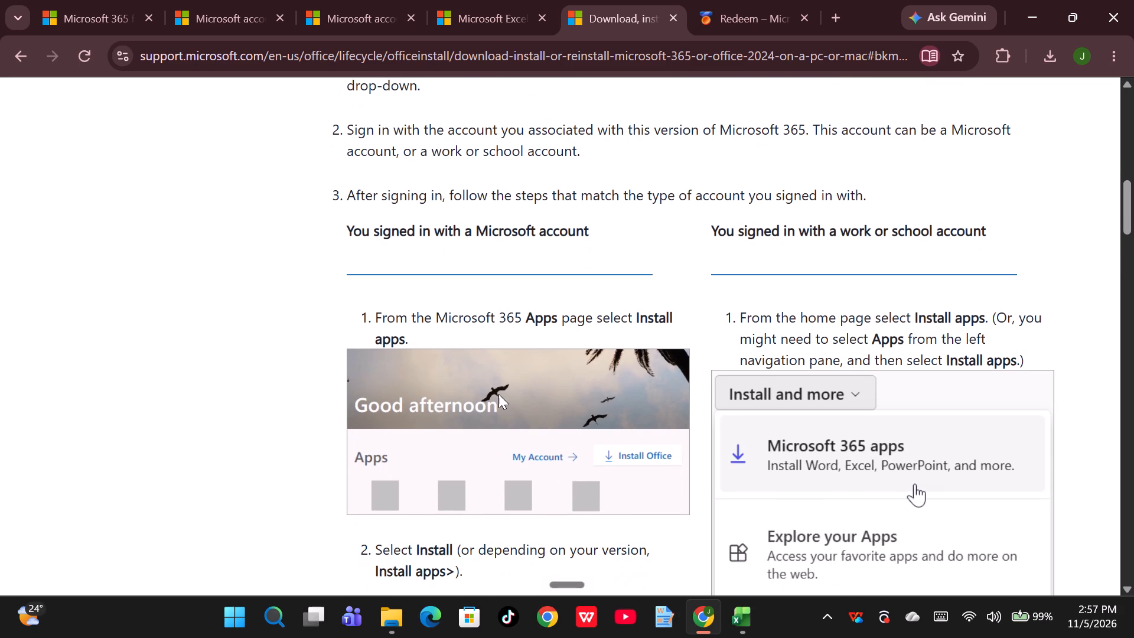
scroll(498, 394, down, 2)
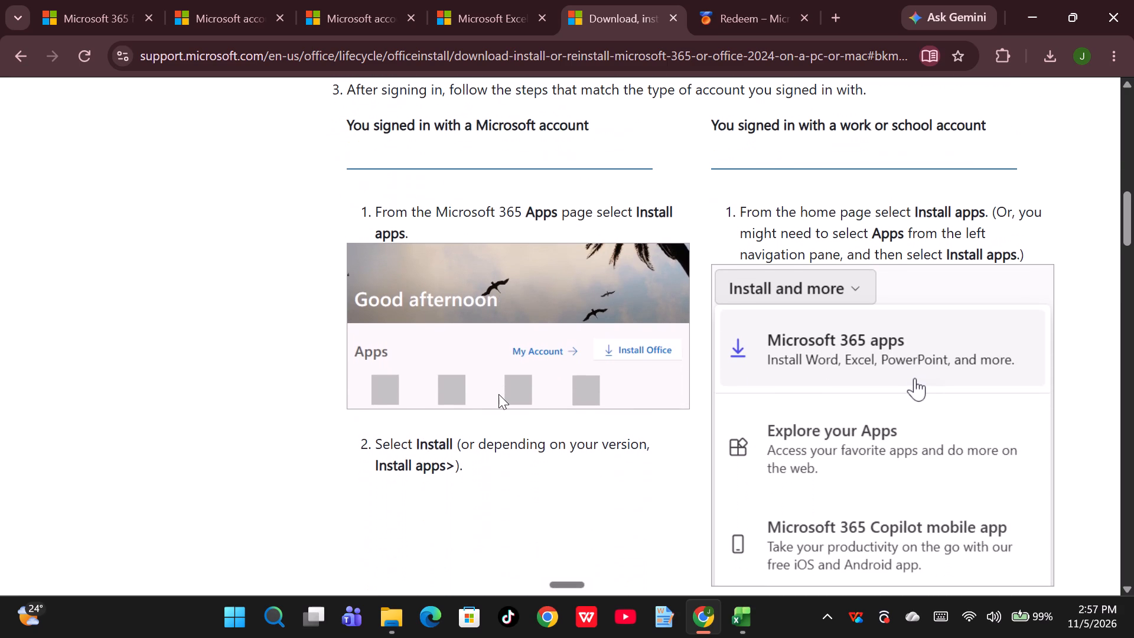
scroll(498, 394, down, 2)
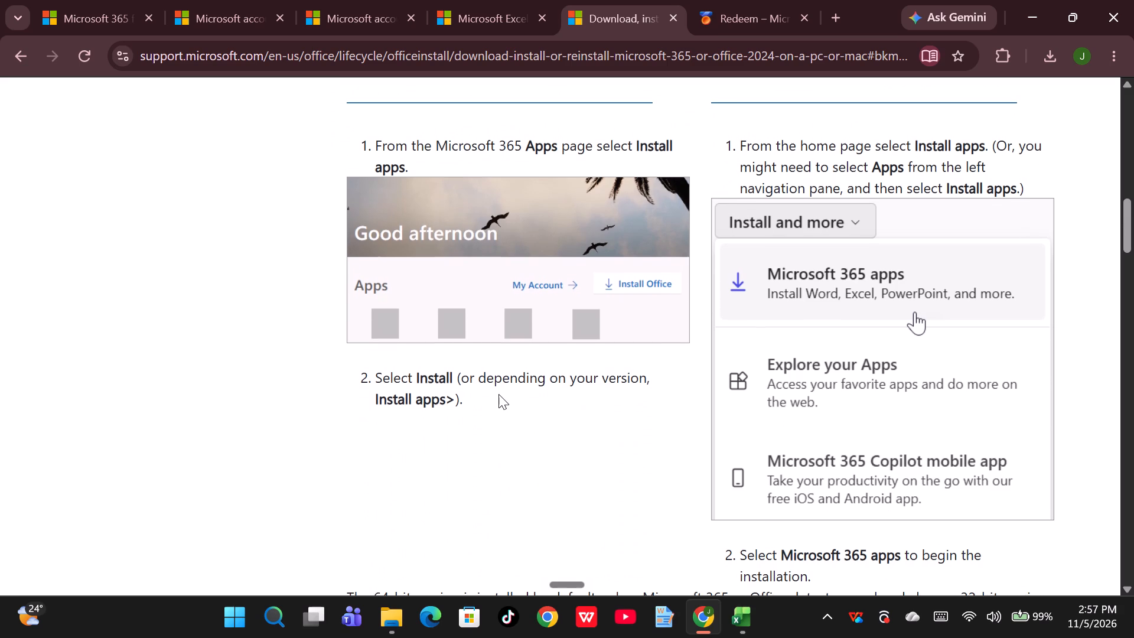
scroll(498, 394, down, 1)
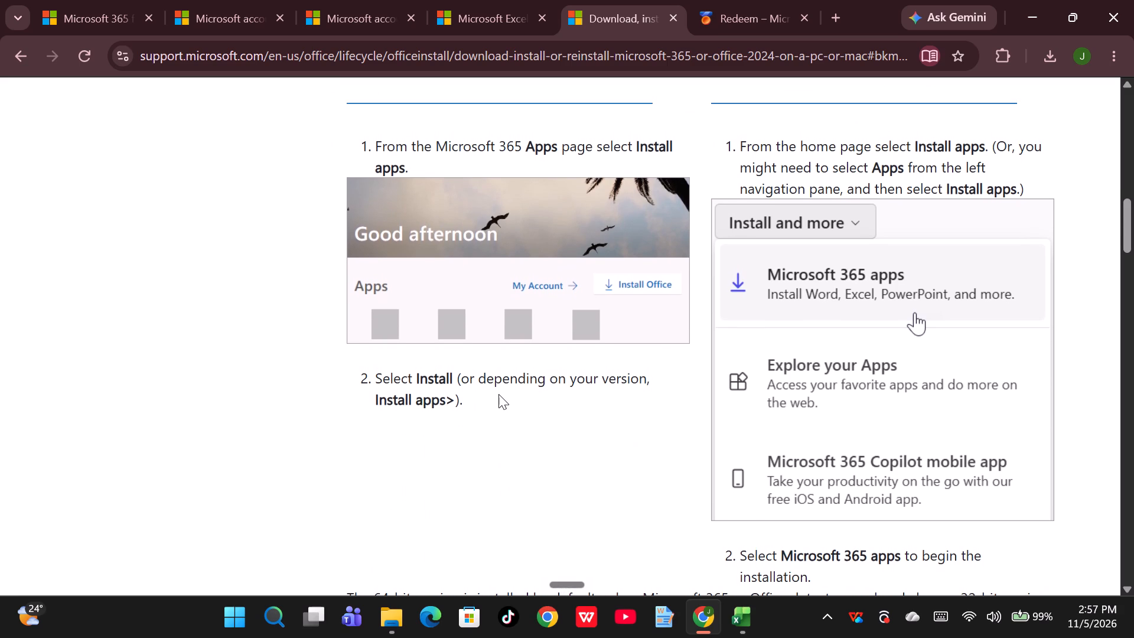
scroll(498, 394, down, 1)
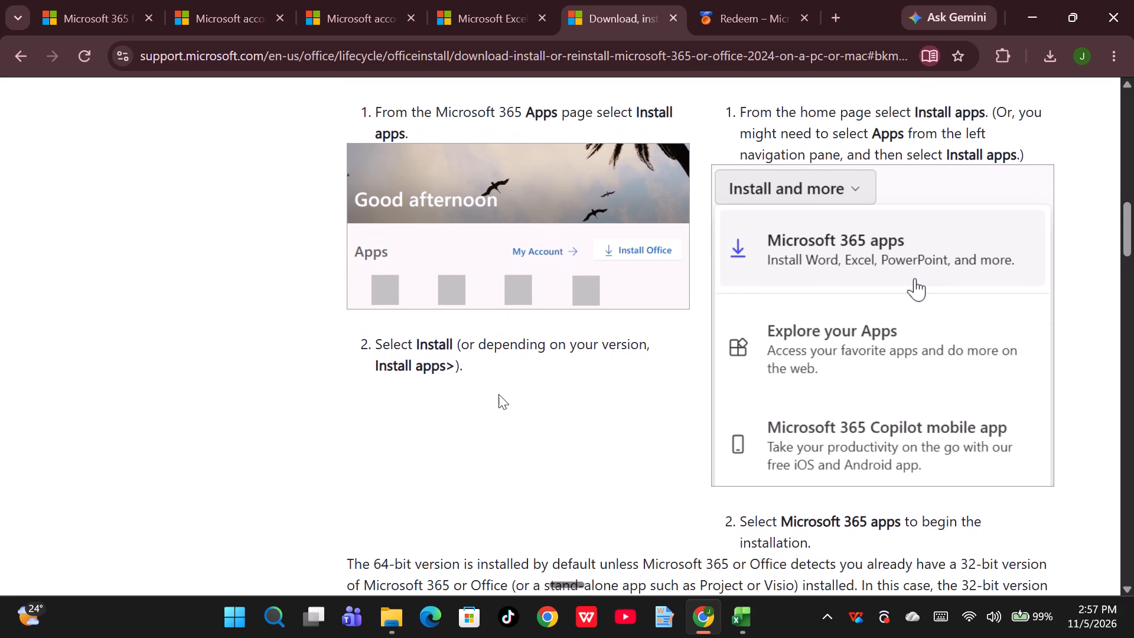
scroll(498, 394, down, 2)
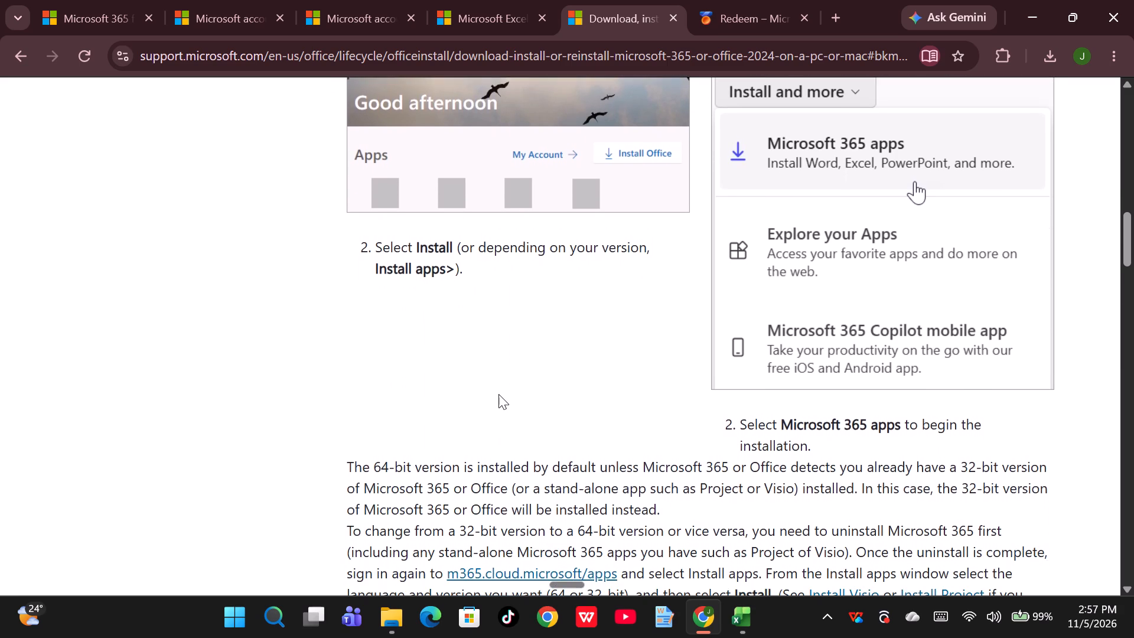
scroll(498, 394, down, 2)
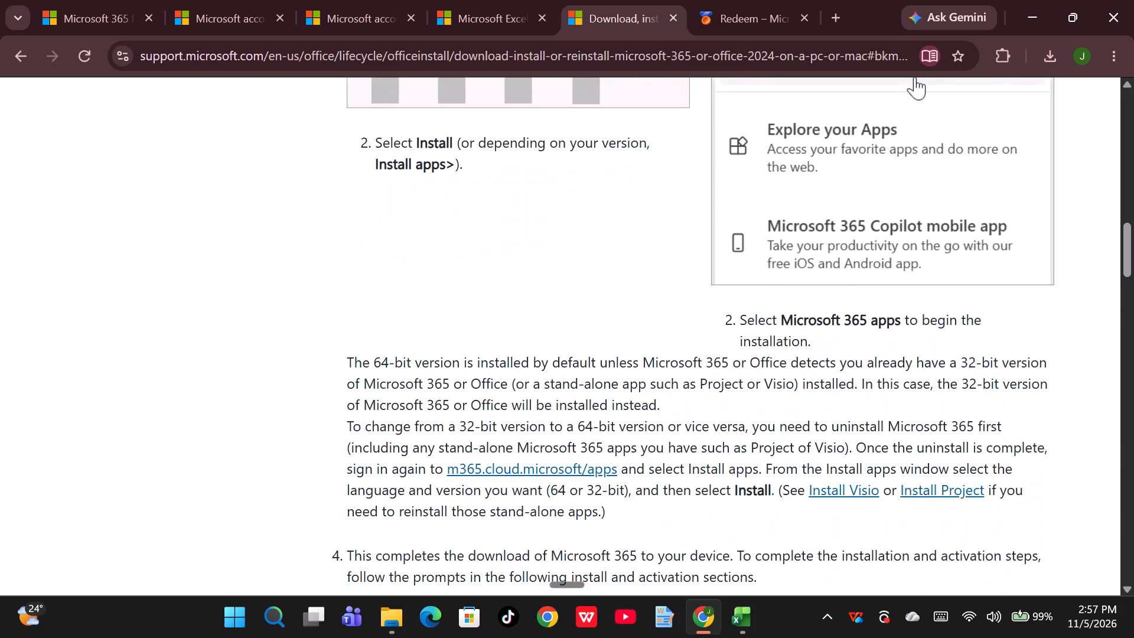
scroll(498, 394, down, 1)
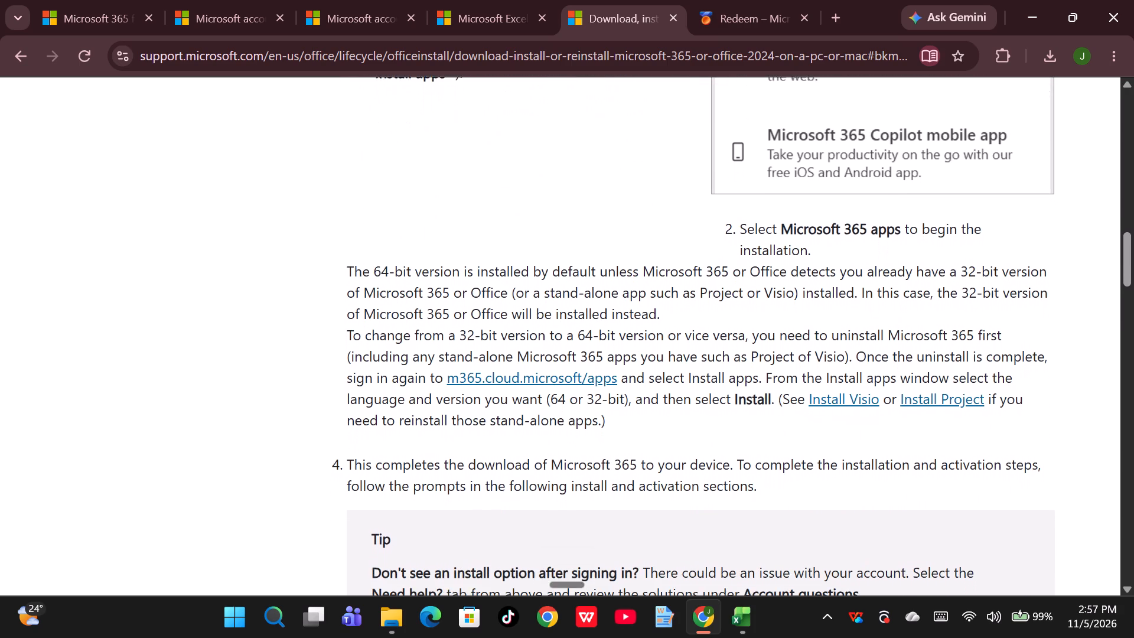
scroll(498, 394, down, 1)
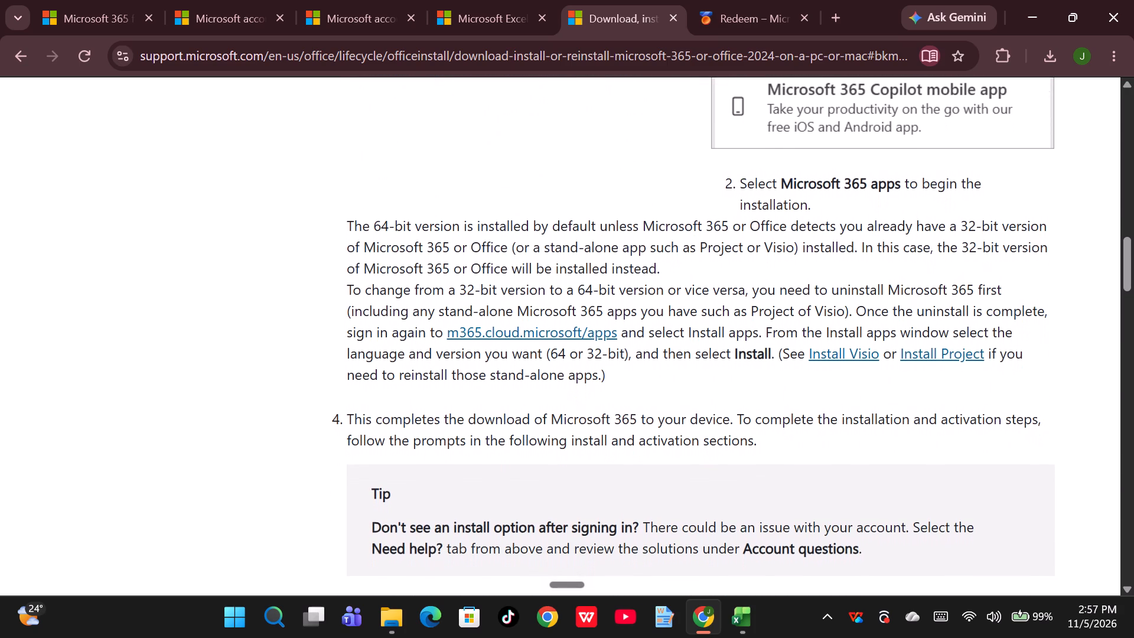
Read the article's sections on installing and activating Microsoft 365 or Office 2024 on a PC.
scroll(498, 394, down, 1)
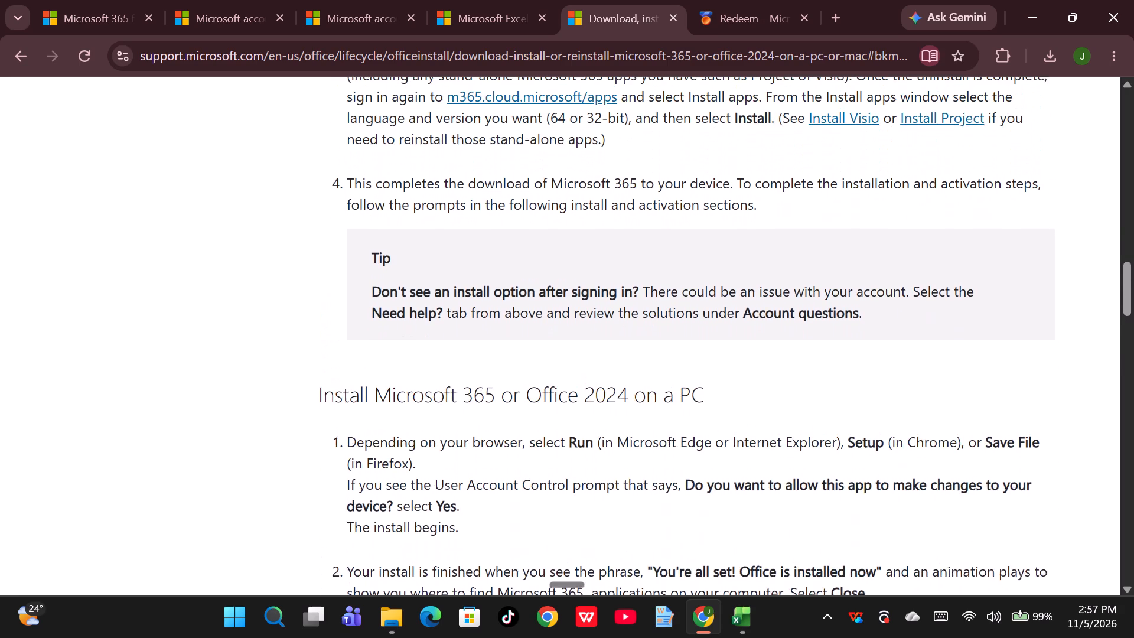
scroll(498, 394, down, 1)
scroll(498, 394, up, 1)
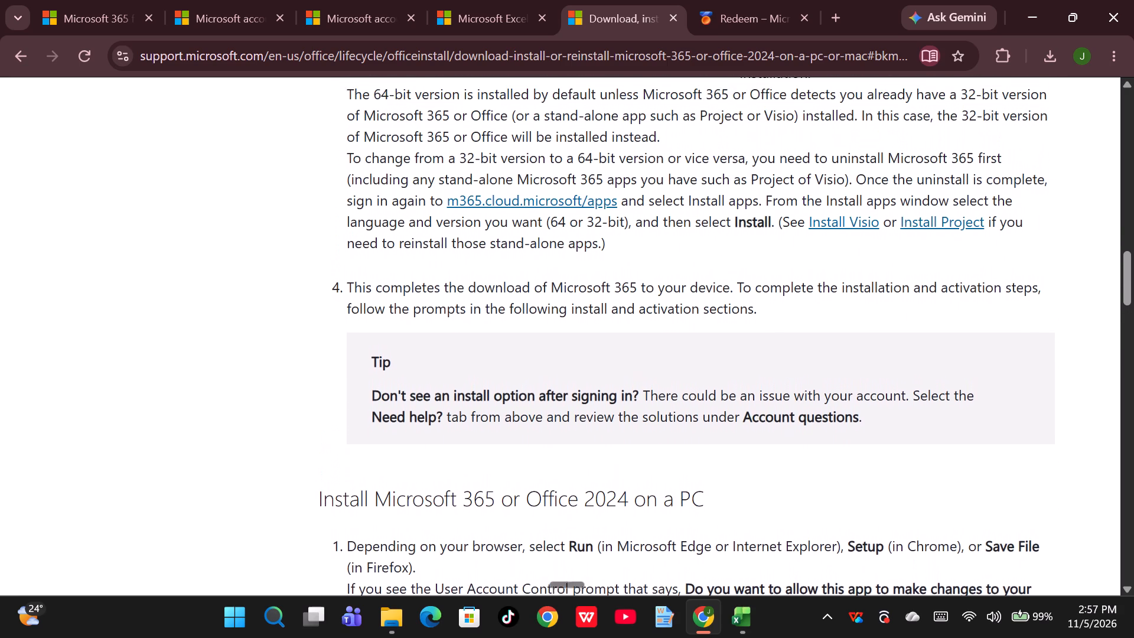
scroll(498, 394, up, 1)
scroll(498, 394, down, 1)
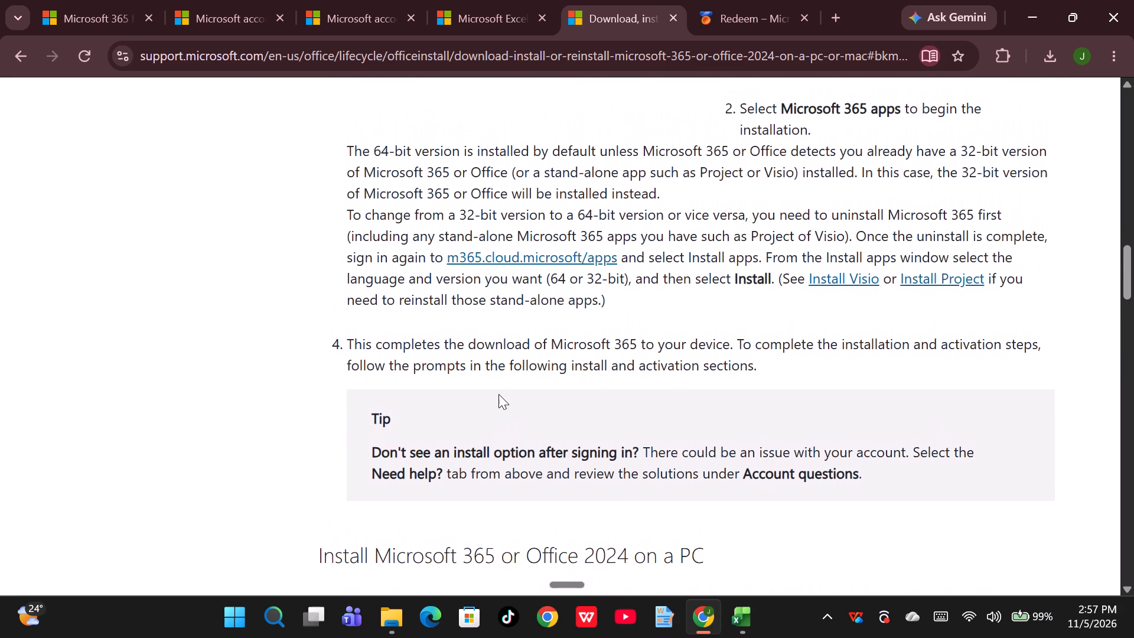
scroll(498, 394, down, 1)
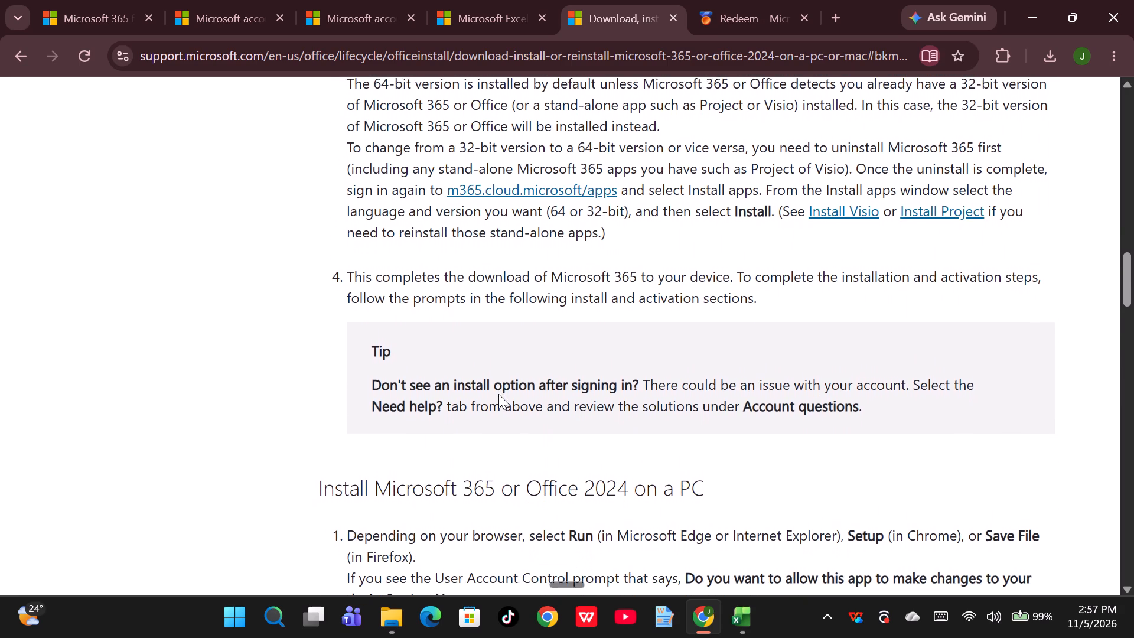
scroll(498, 394, down, 2)
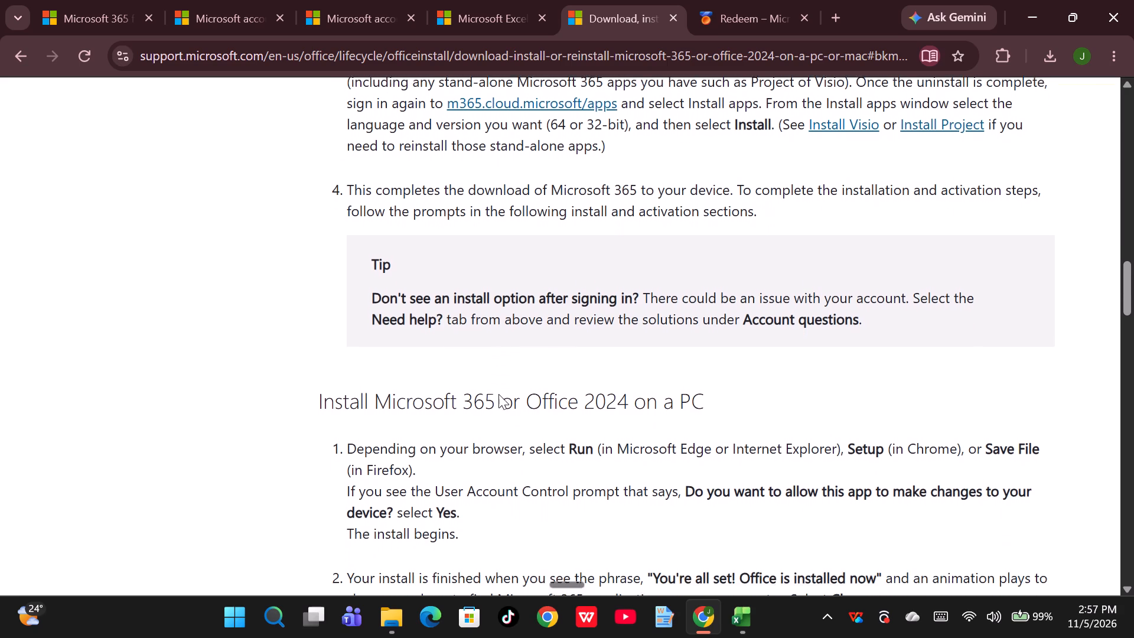
scroll(498, 394, down, 1)
scroll(498, 394, up, 1)
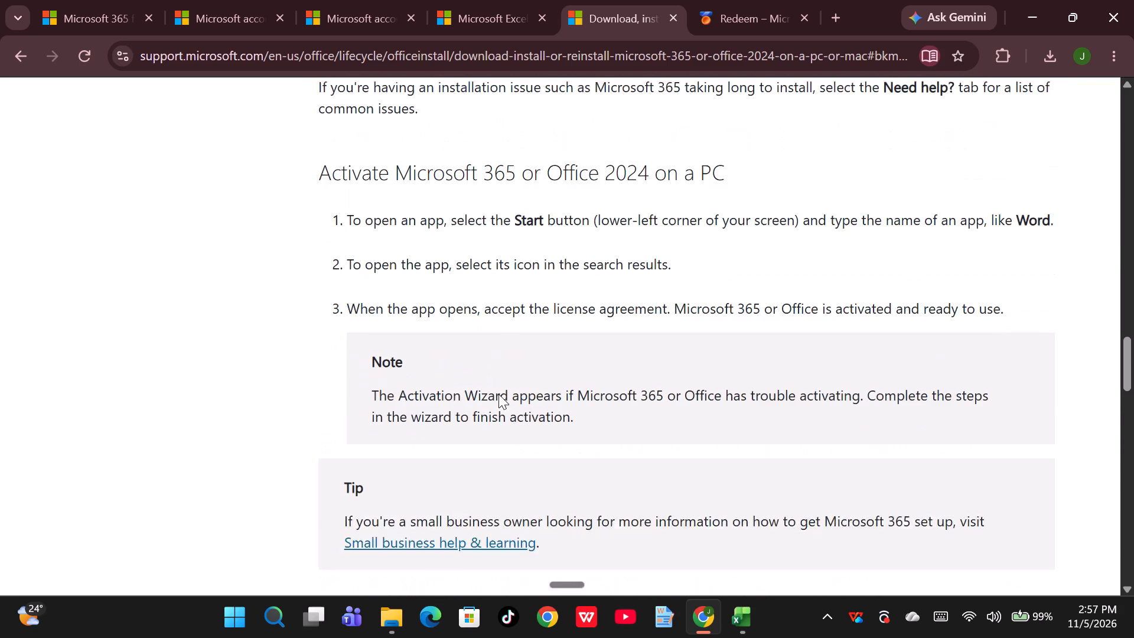
scroll(498, 394, up, 1)
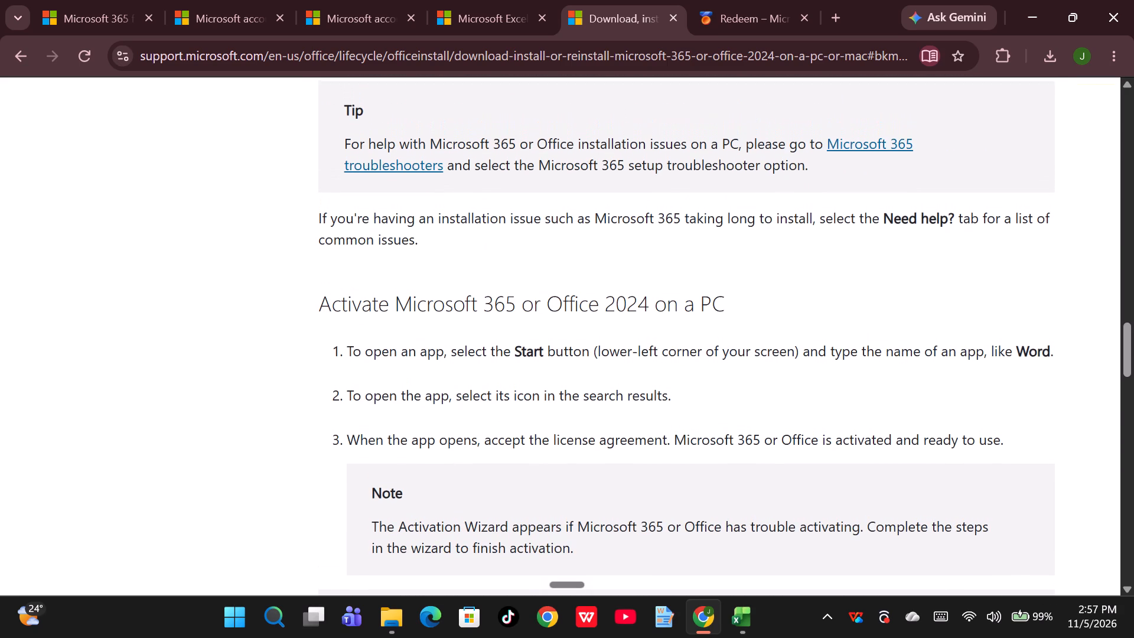
scroll(498, 394, up, 1)
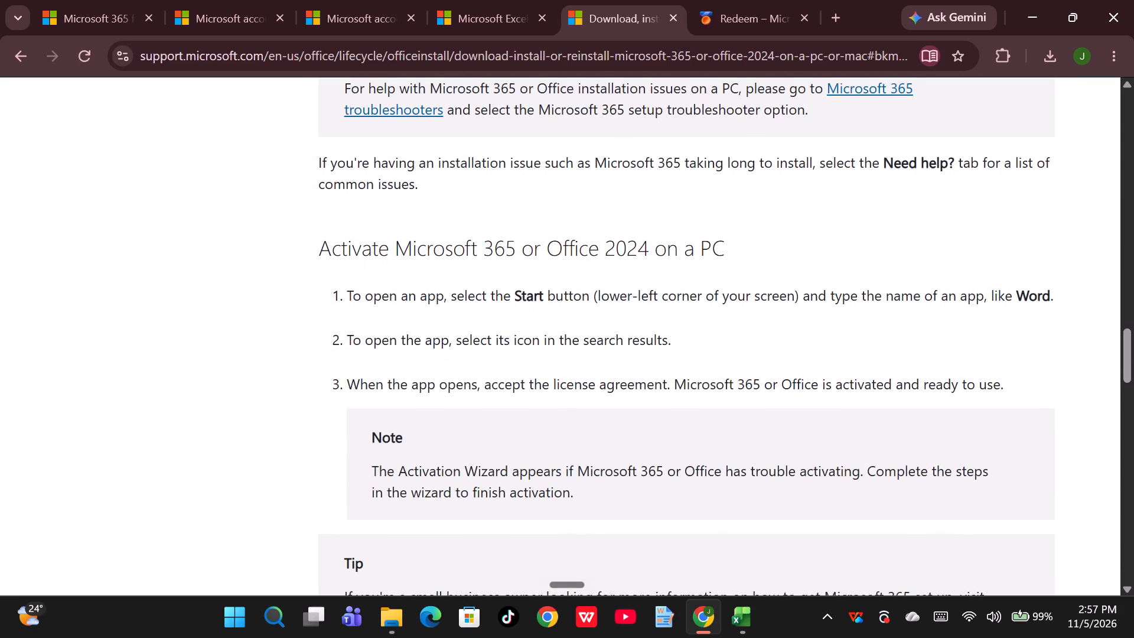
scroll(498, 394, up, 1)
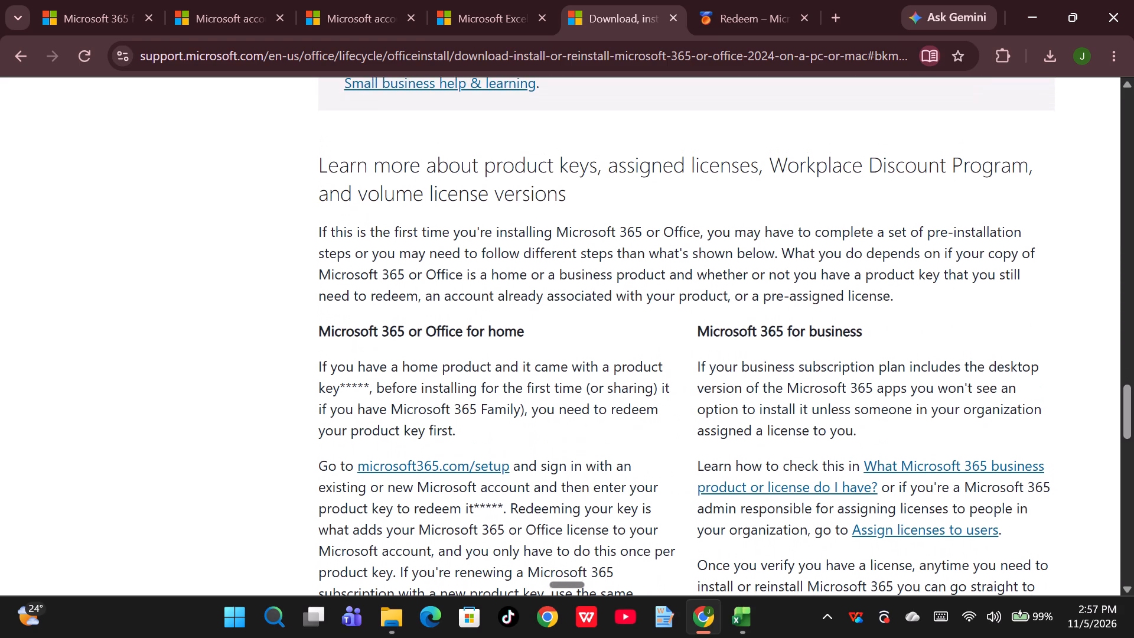
Review the article's product key, assigned license and volume license information, down to its recommended articles and page footer.
scroll(498, 394, down, 2)
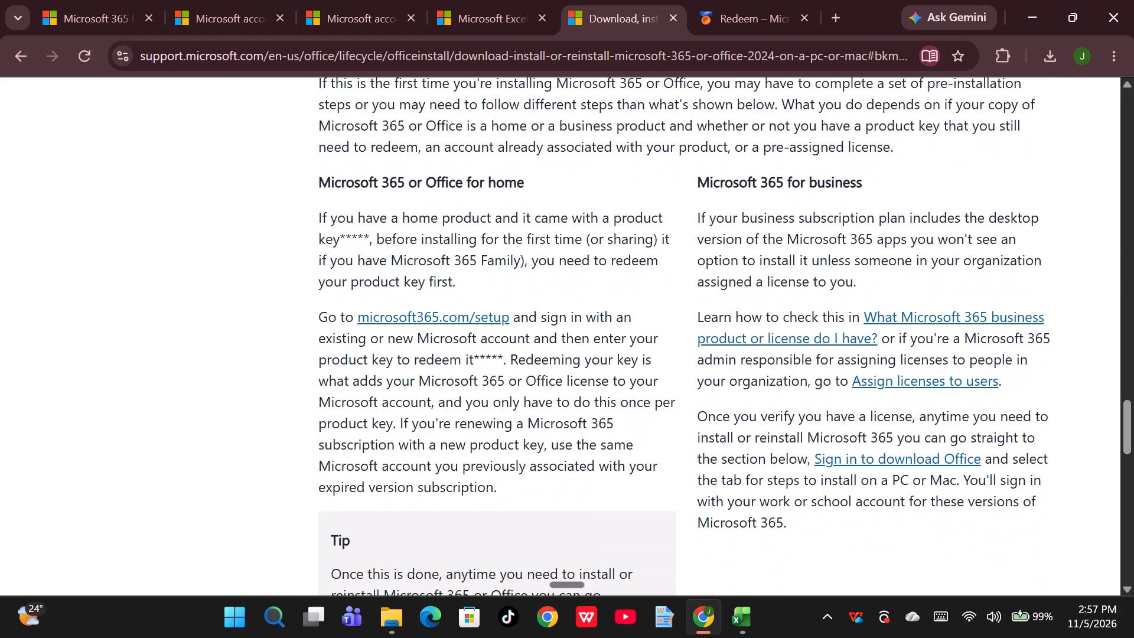
scroll(498, 394, down, 3)
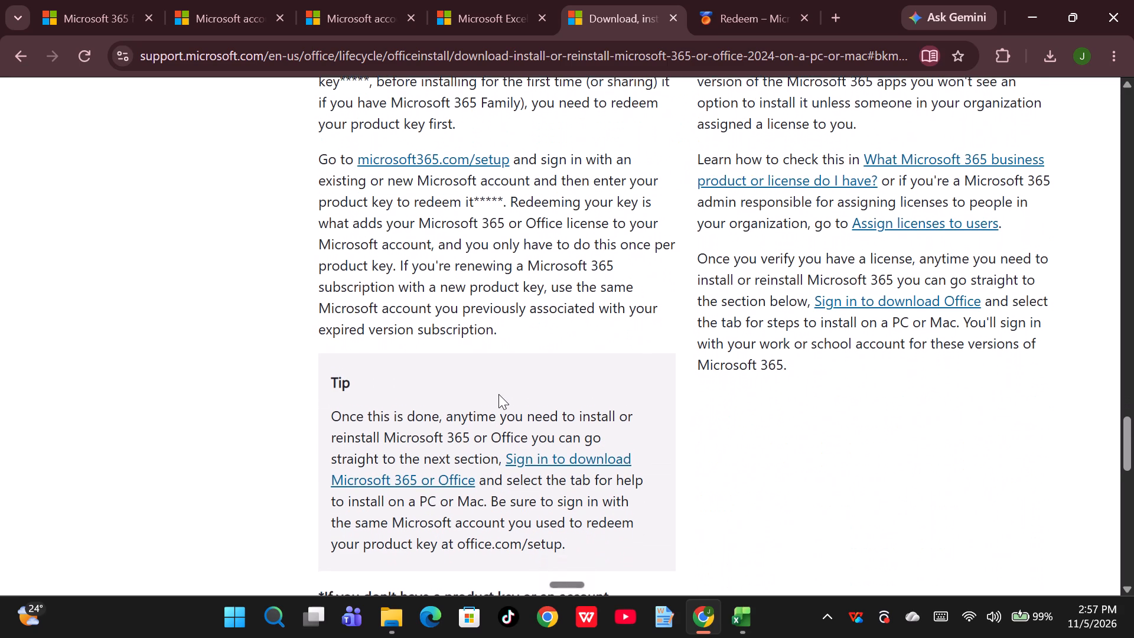
scroll(498, 394, down, 2)
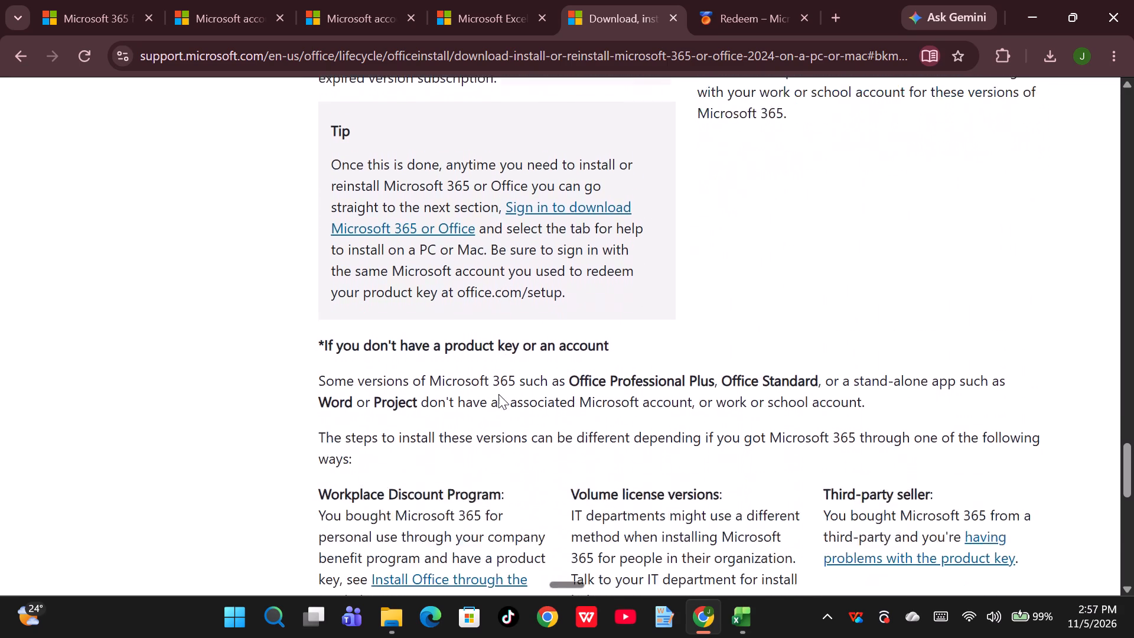
scroll(498, 394, down, 4)
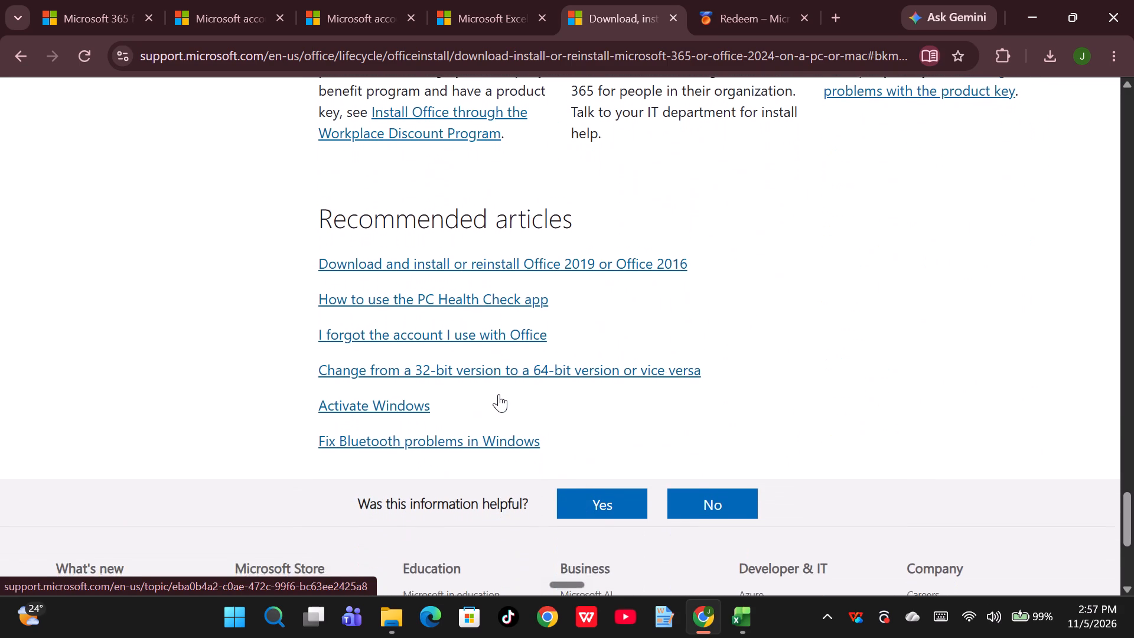
scroll(498, 394, down, 2)
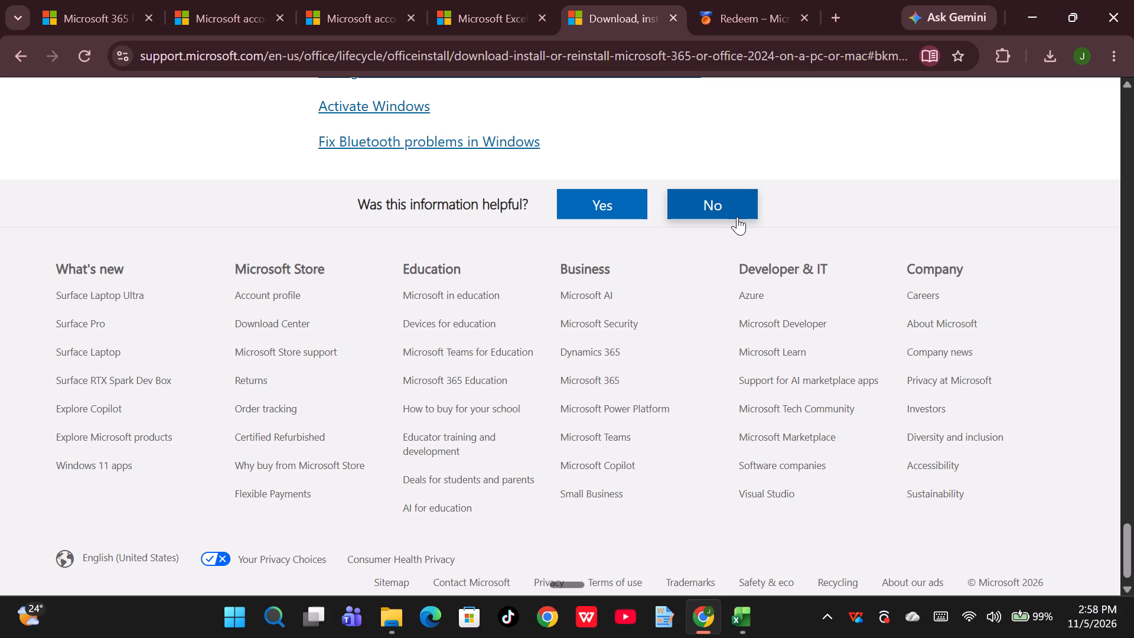
scroll(659, 307, up, 17)
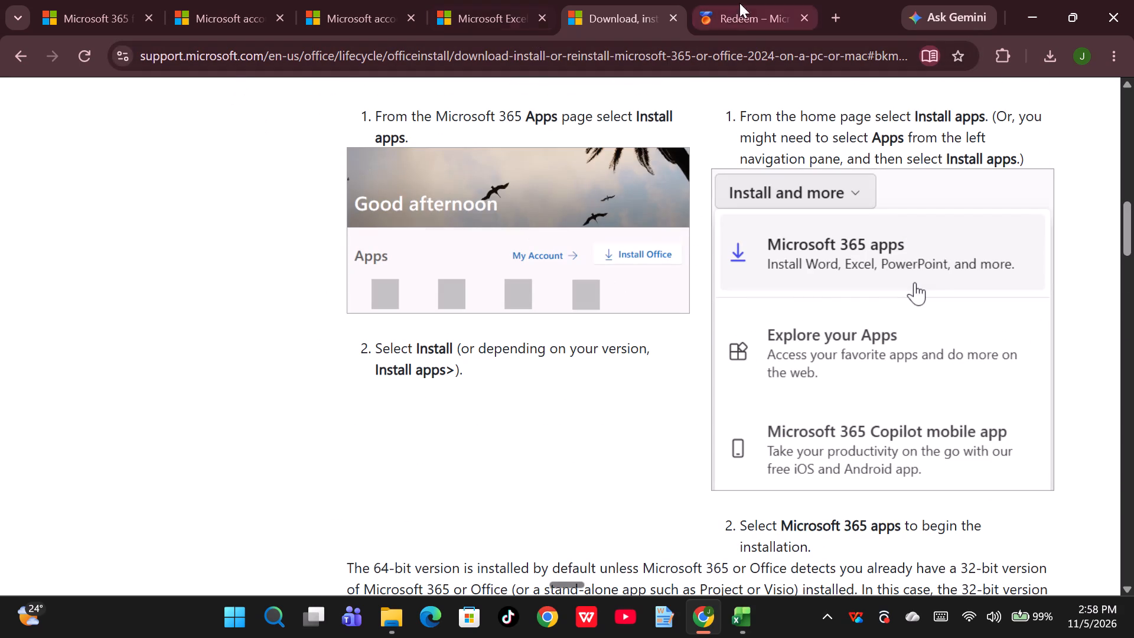
Close the browser tabs with the Office install article, the Rewards Redeem page and the Microsoft account Home page.
click(670, 17)
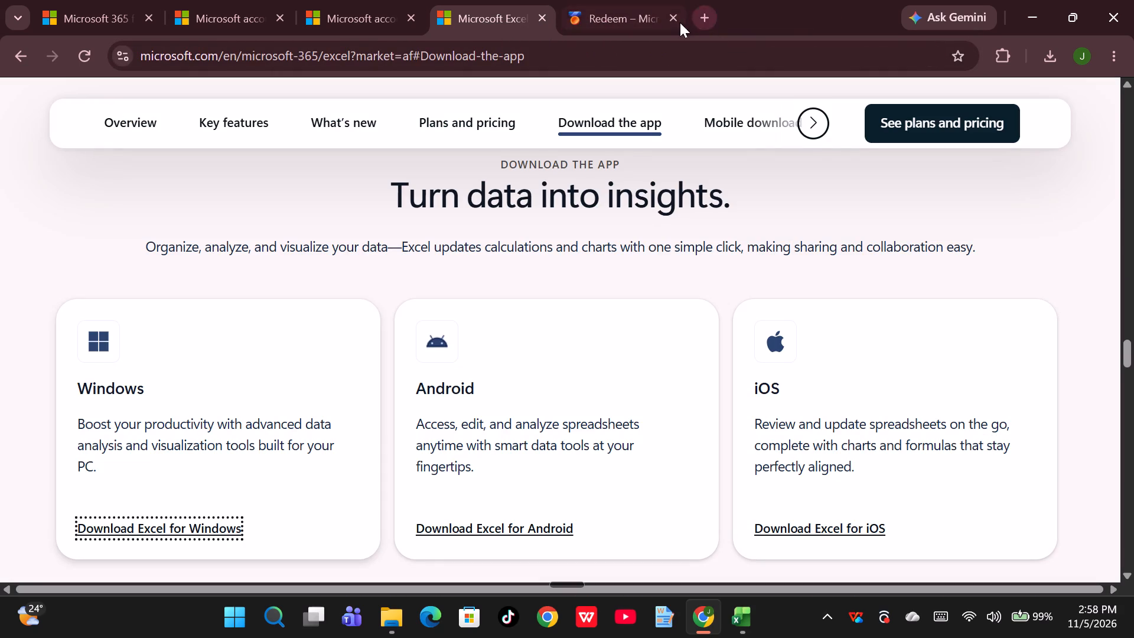
click(672, 18)
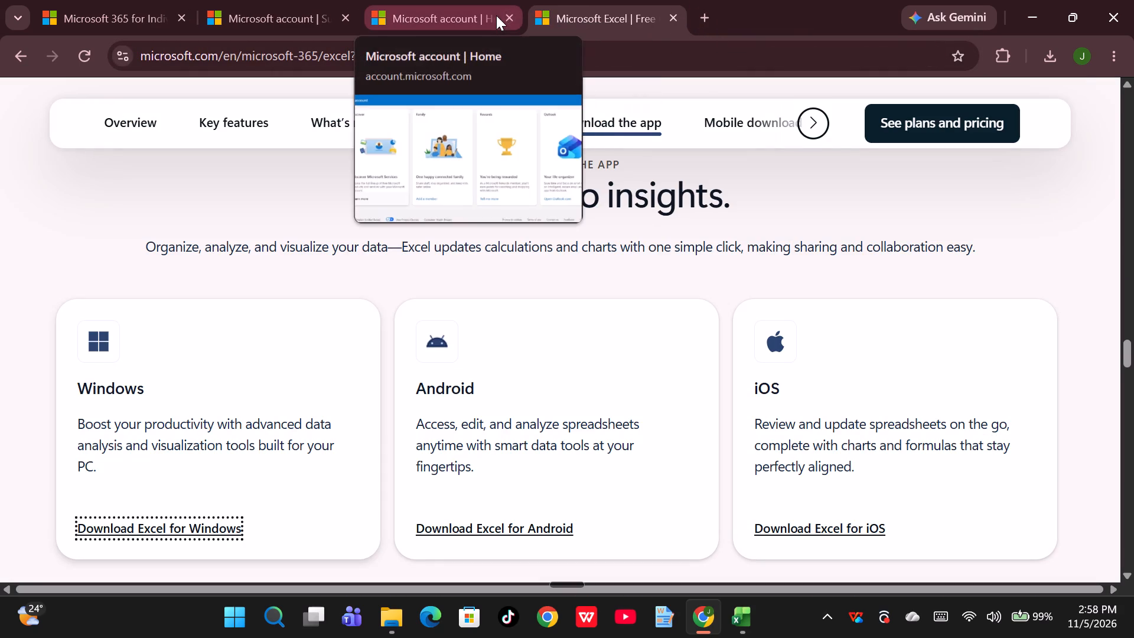
click(508, 15)
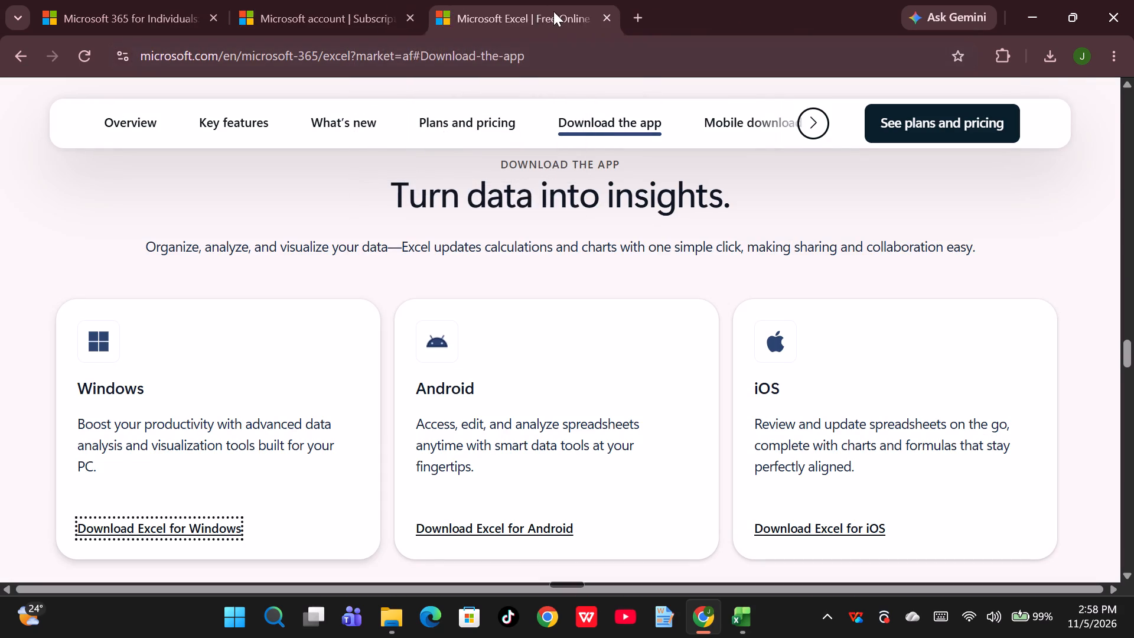
click(643, 14)
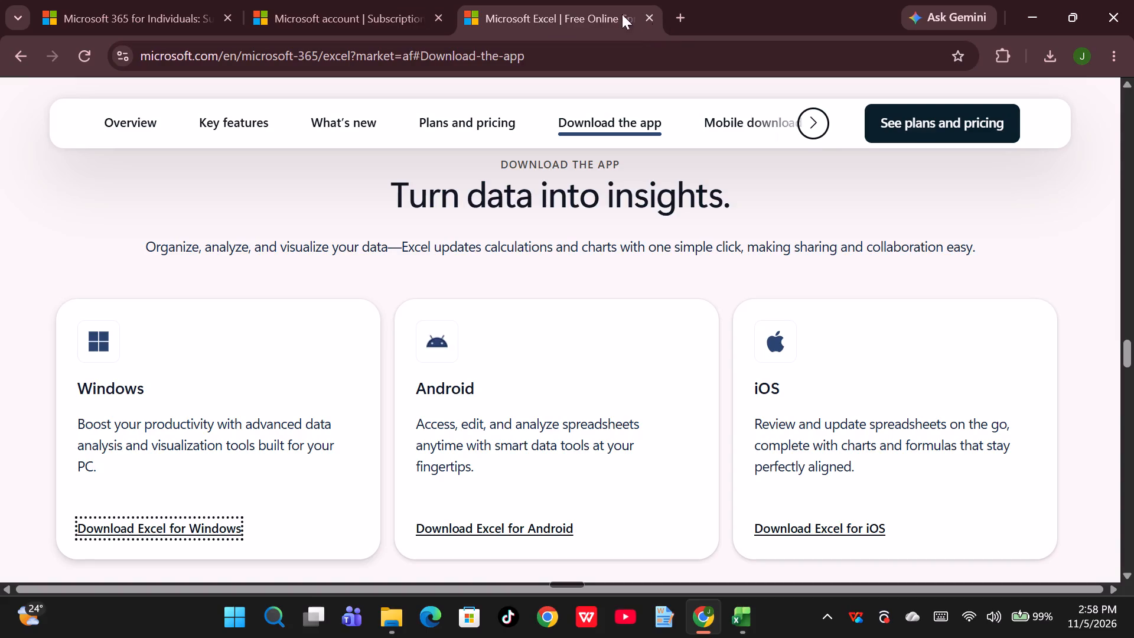
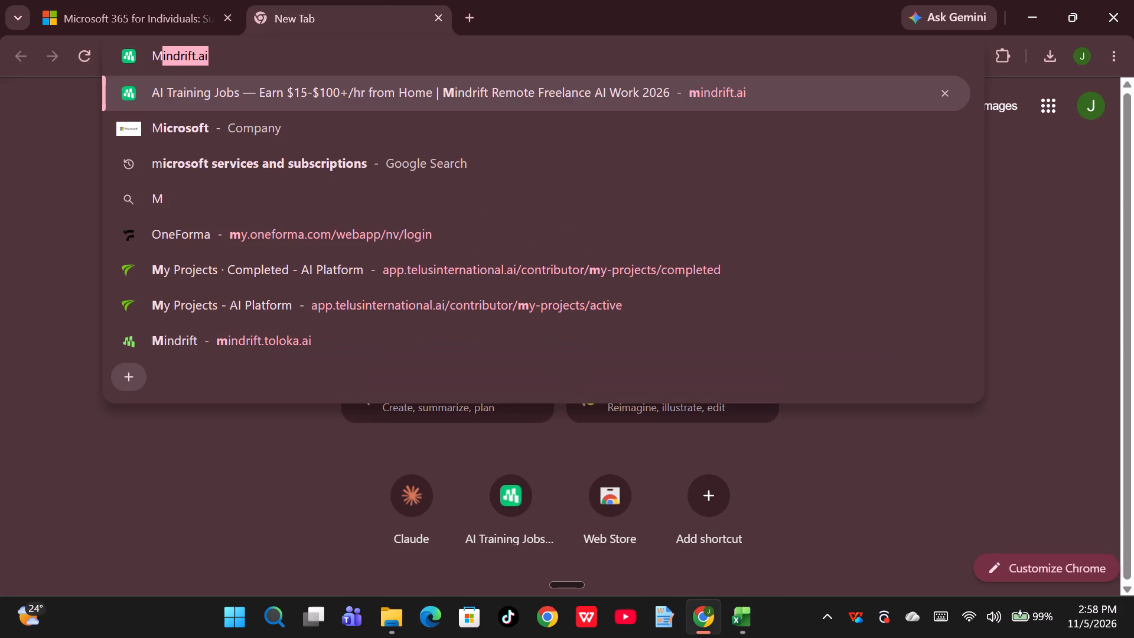
Search the web for "Microsof excel online" in the new browser tab.
text(cros)
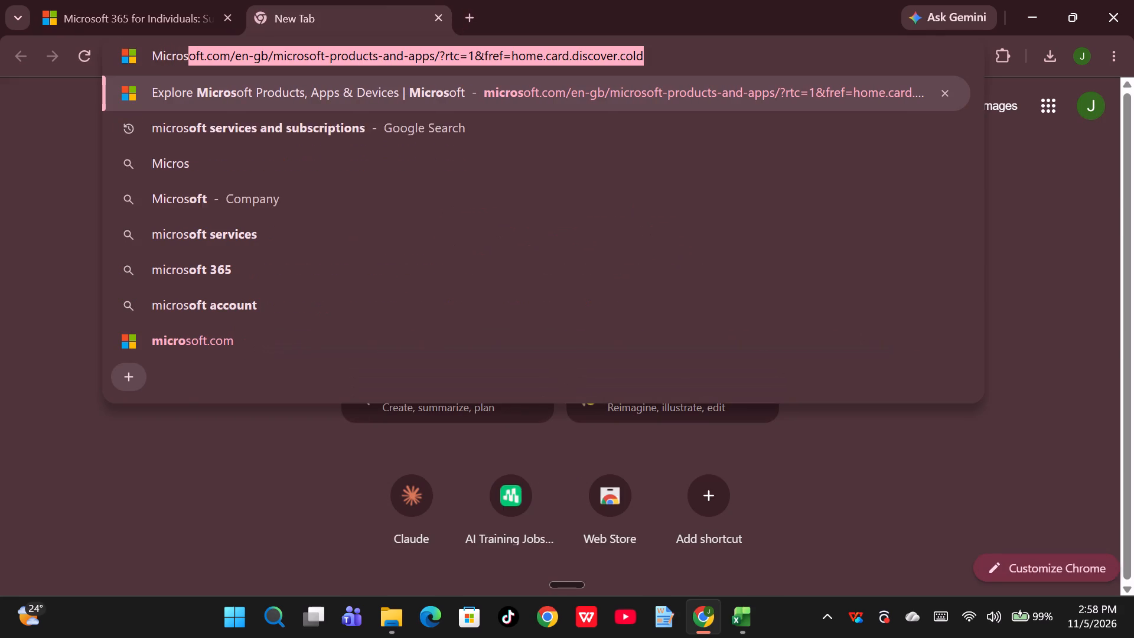
text(of)
key(space)
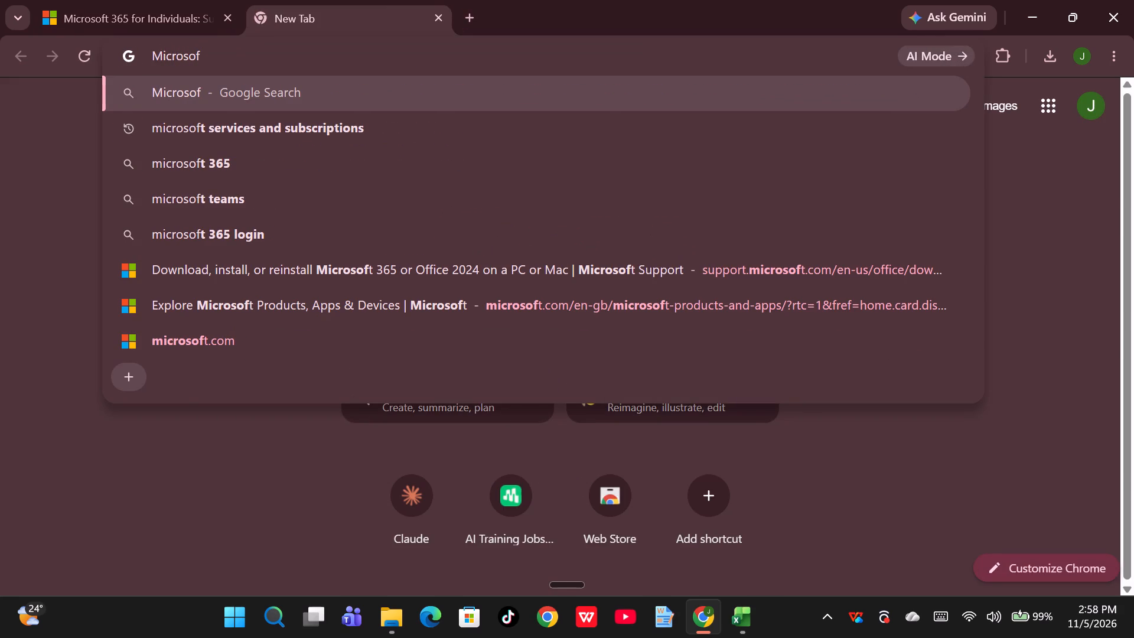
key(e)
text(xc)
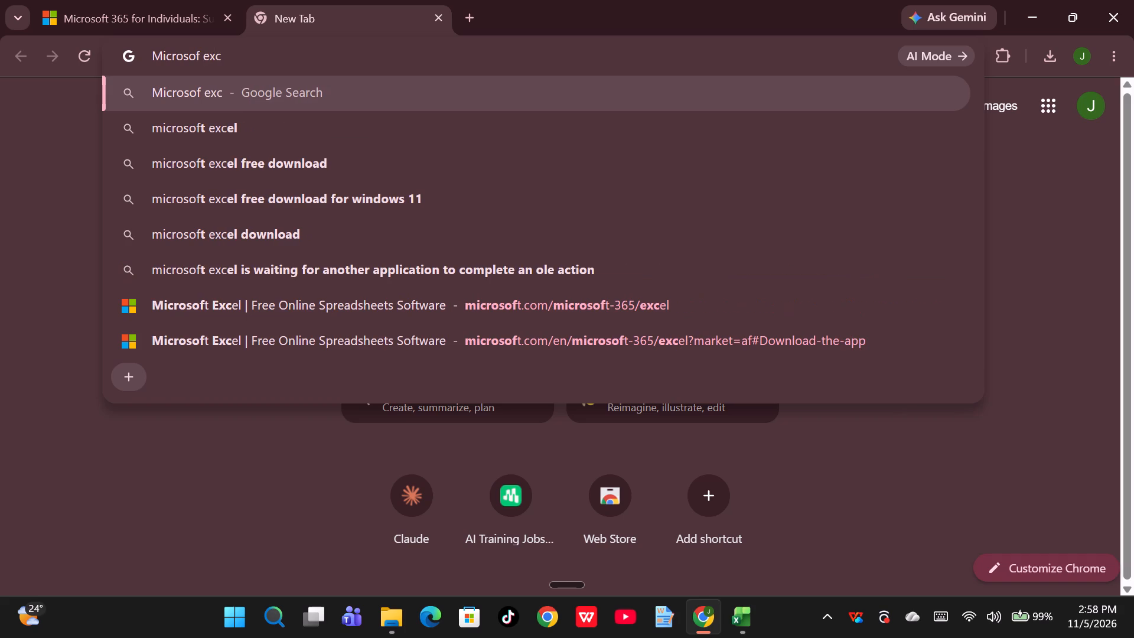
text(el)
key(space)
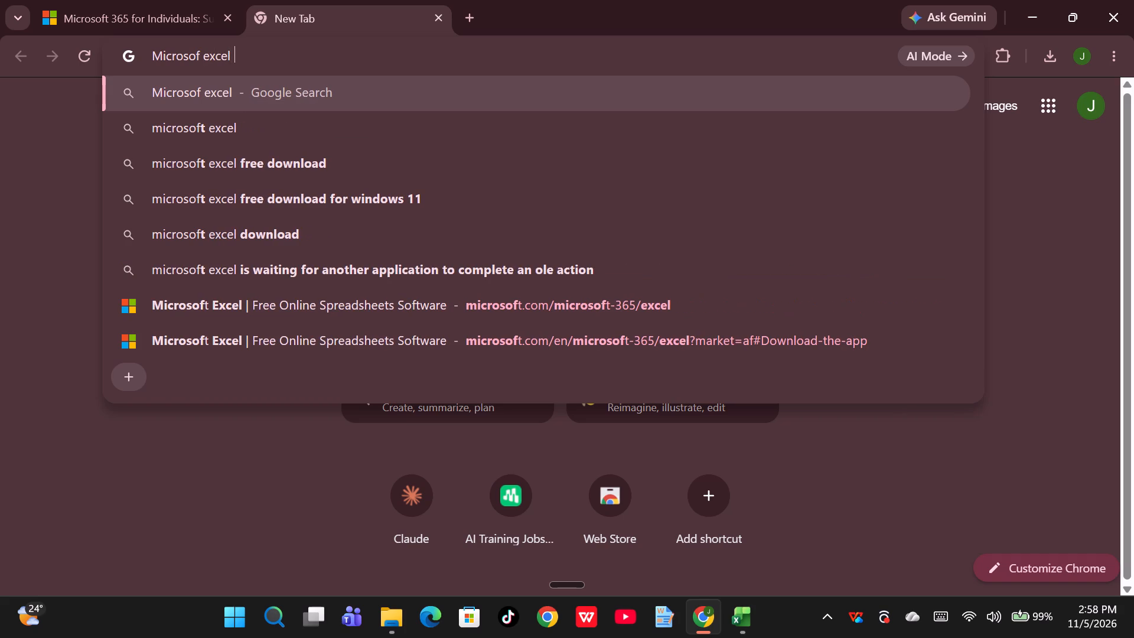
text(online)
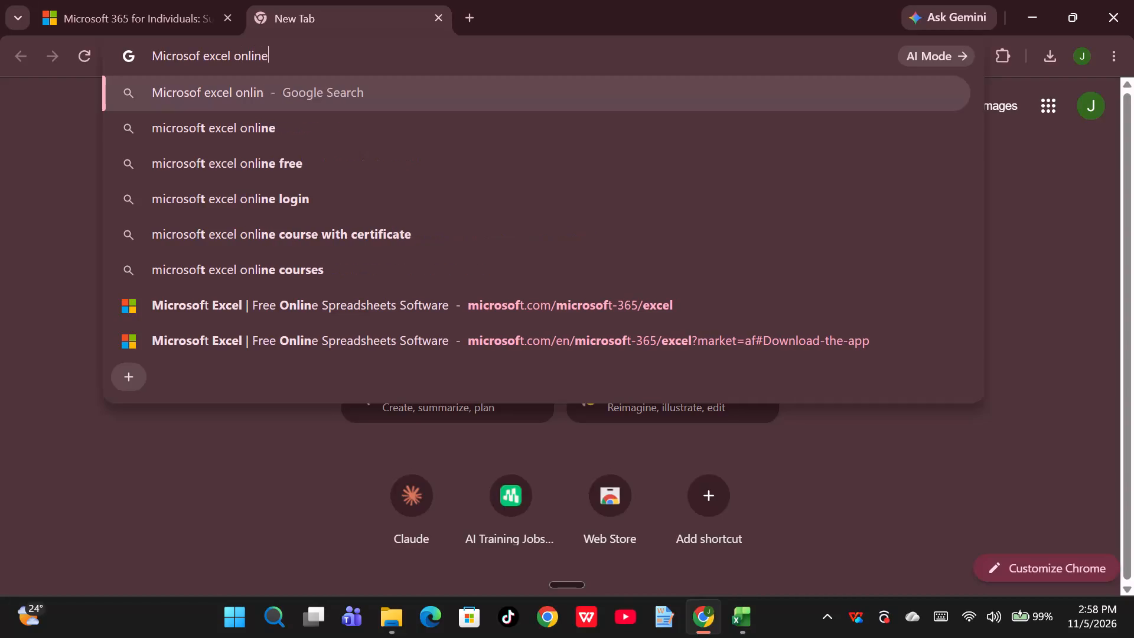
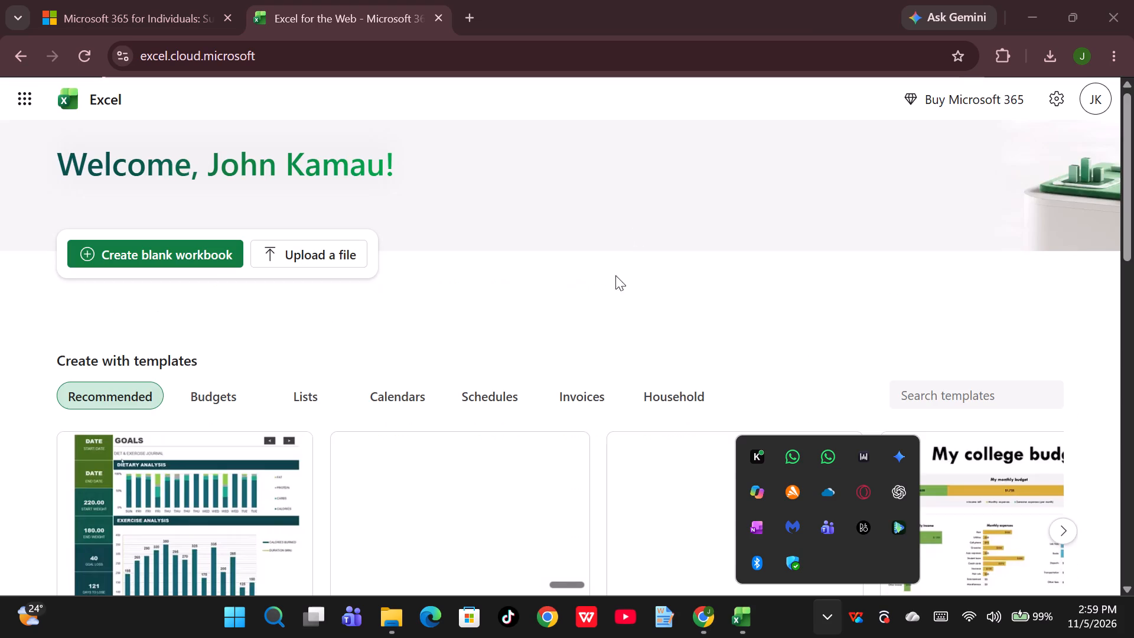
Create a blank workbook from the Excel for the web start page.
scroll(593, 340, down, 1)
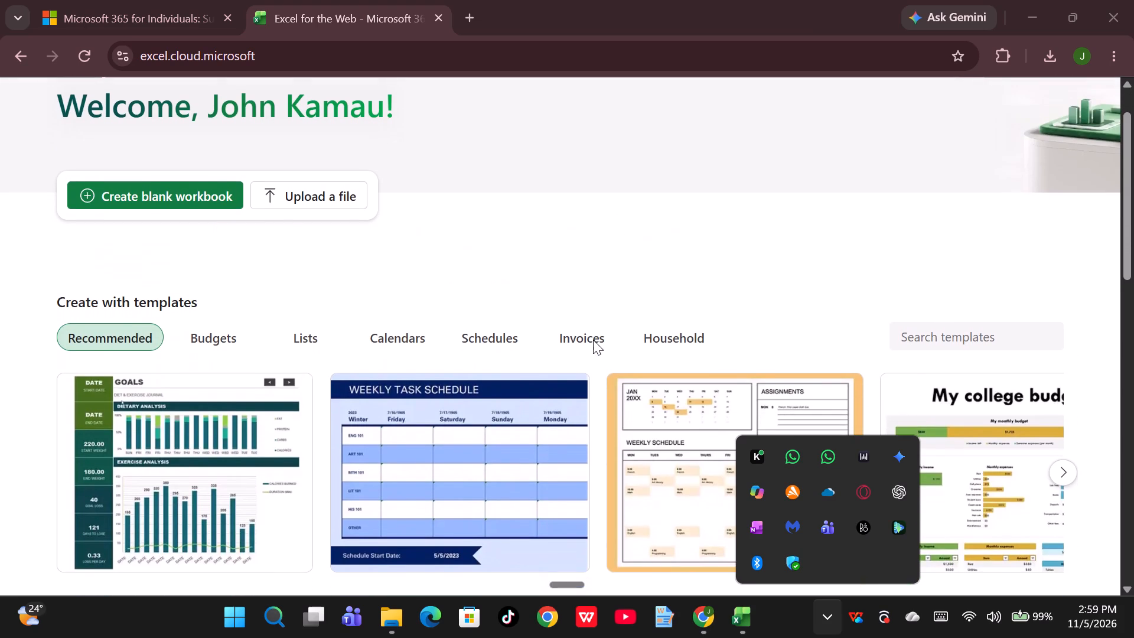
scroll(593, 340, down, 1)
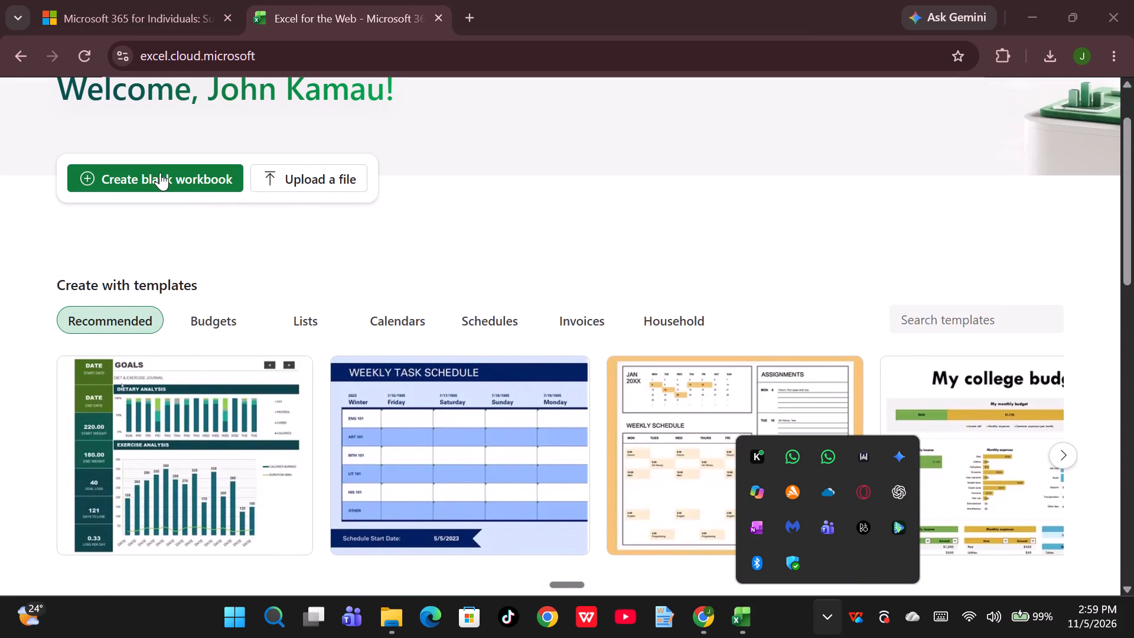
click(160, 172)
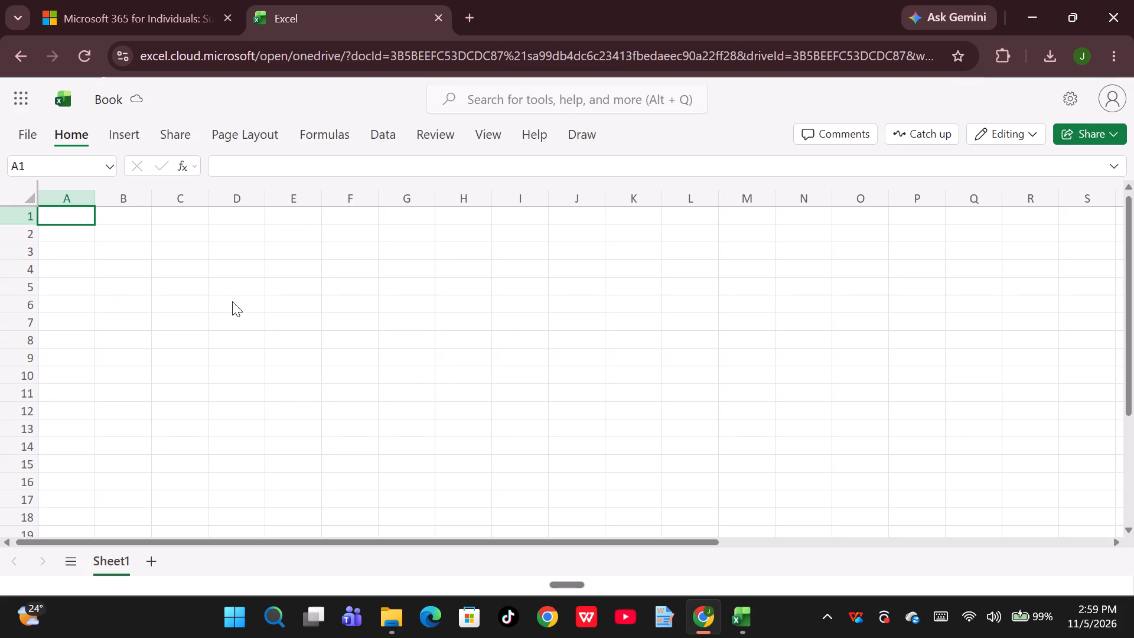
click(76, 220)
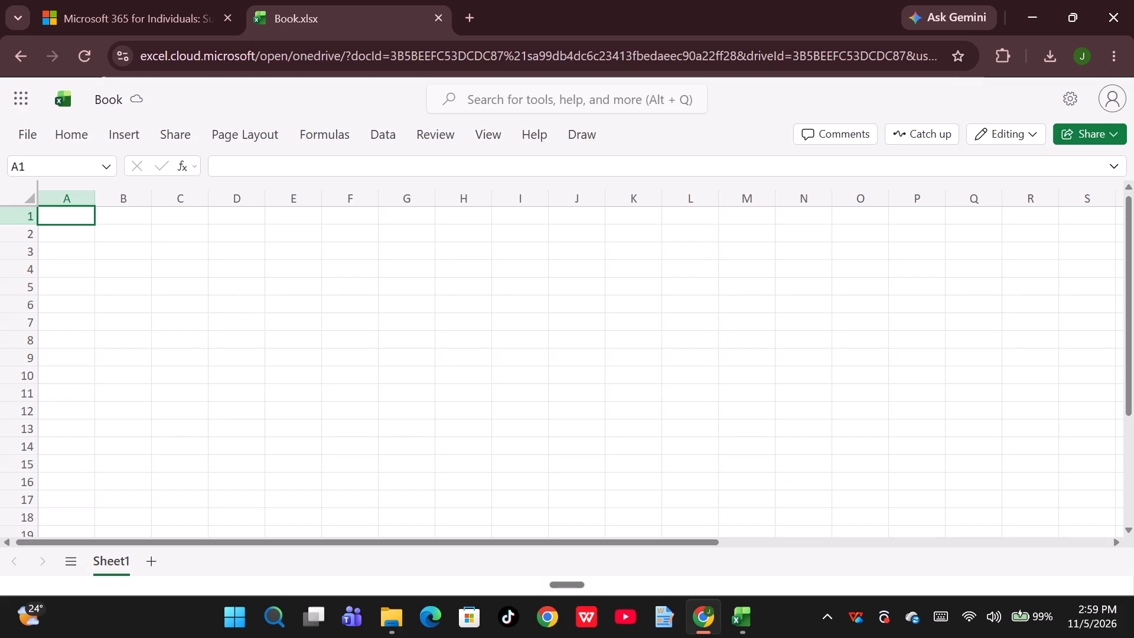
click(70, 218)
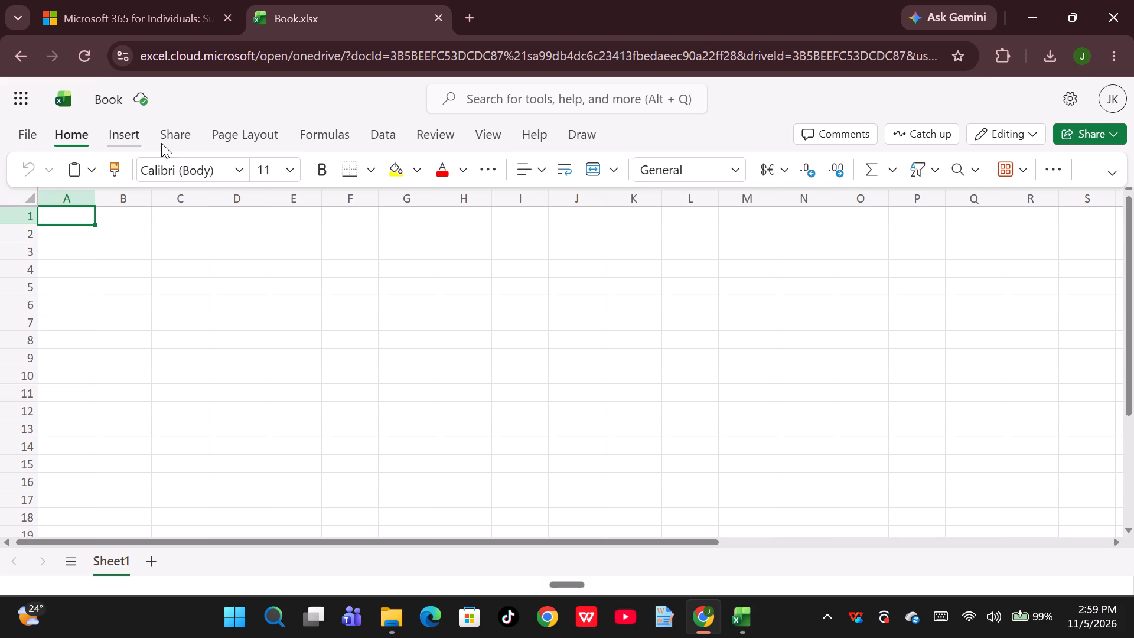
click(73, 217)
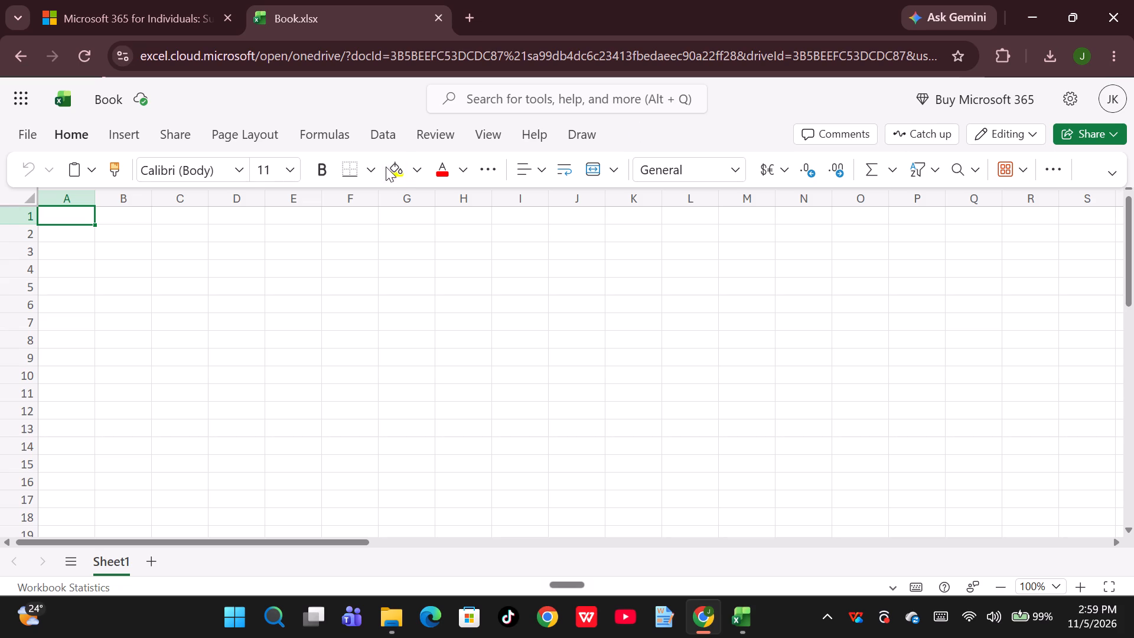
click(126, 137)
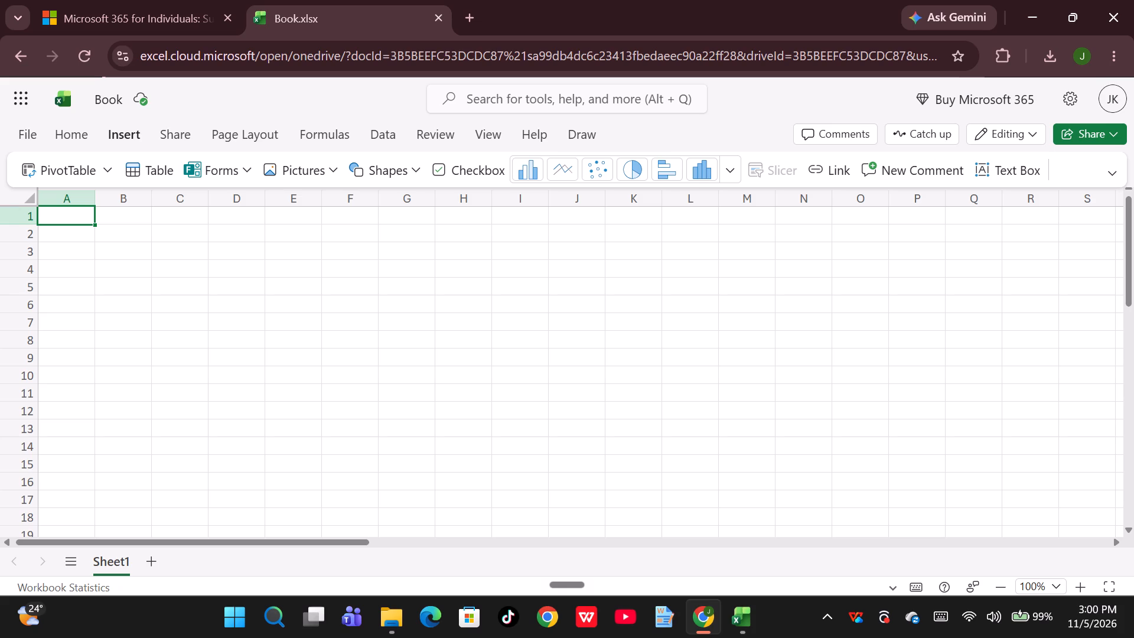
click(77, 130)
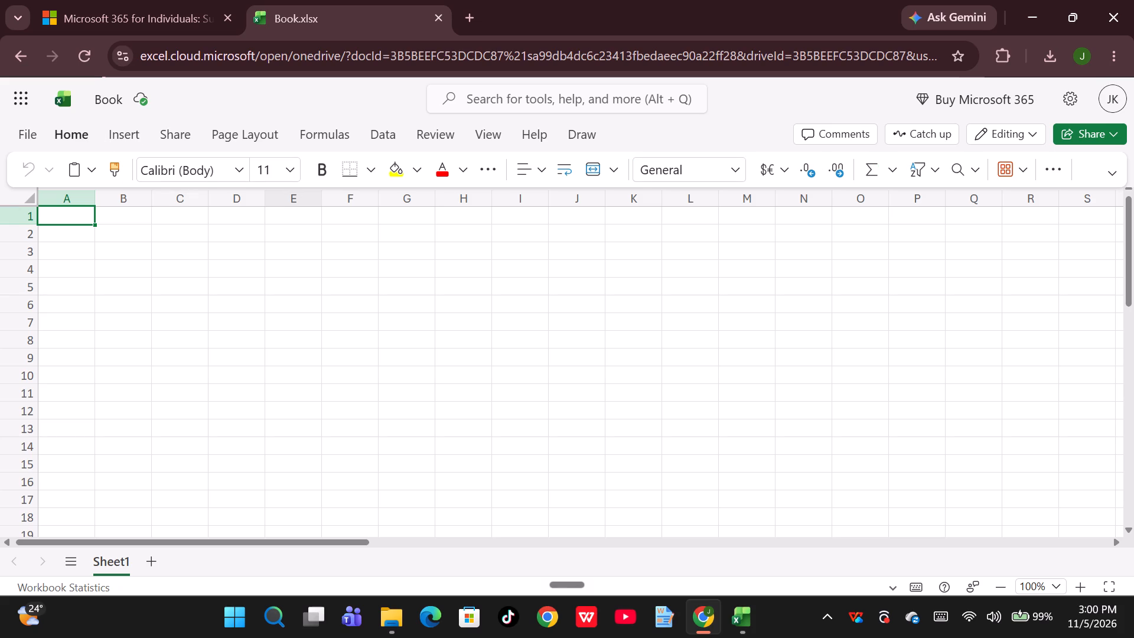
Enter the column heading "UNIVERSITY NAME" in cell A1.
triple_click(70, 220)
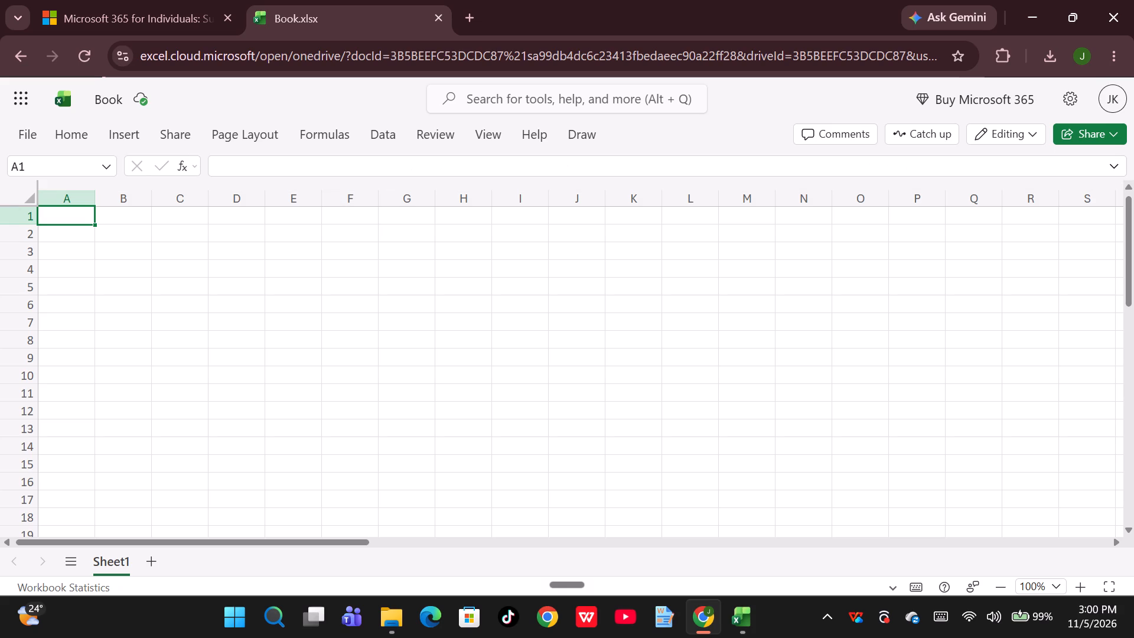
click(70, 220)
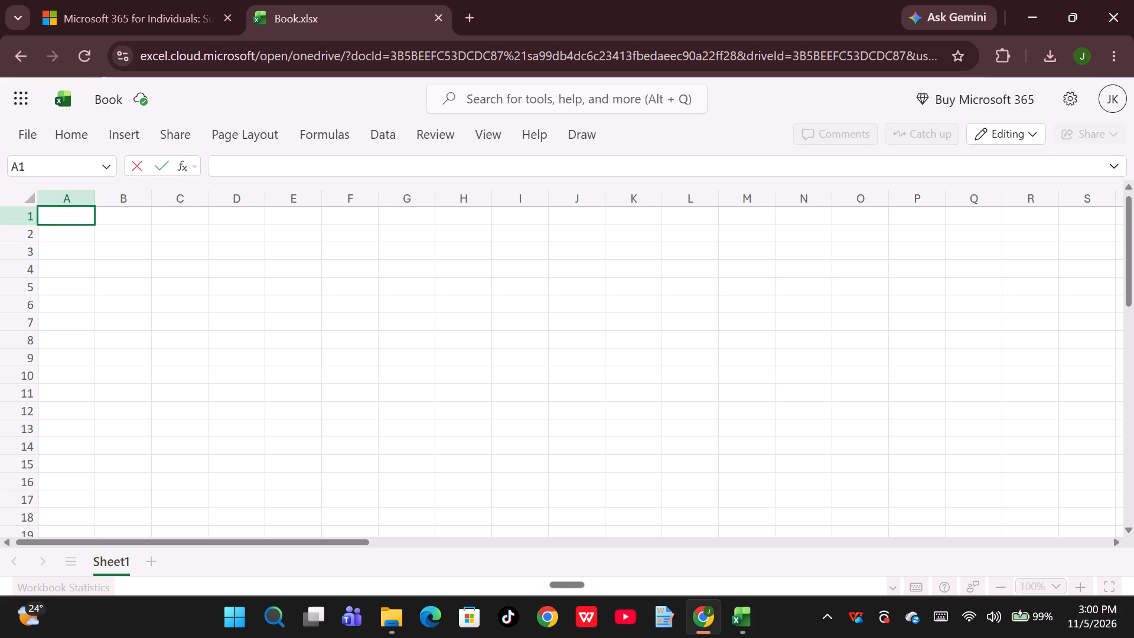
key(u)
key(n)
text(IVERA)
key(BackSpace)
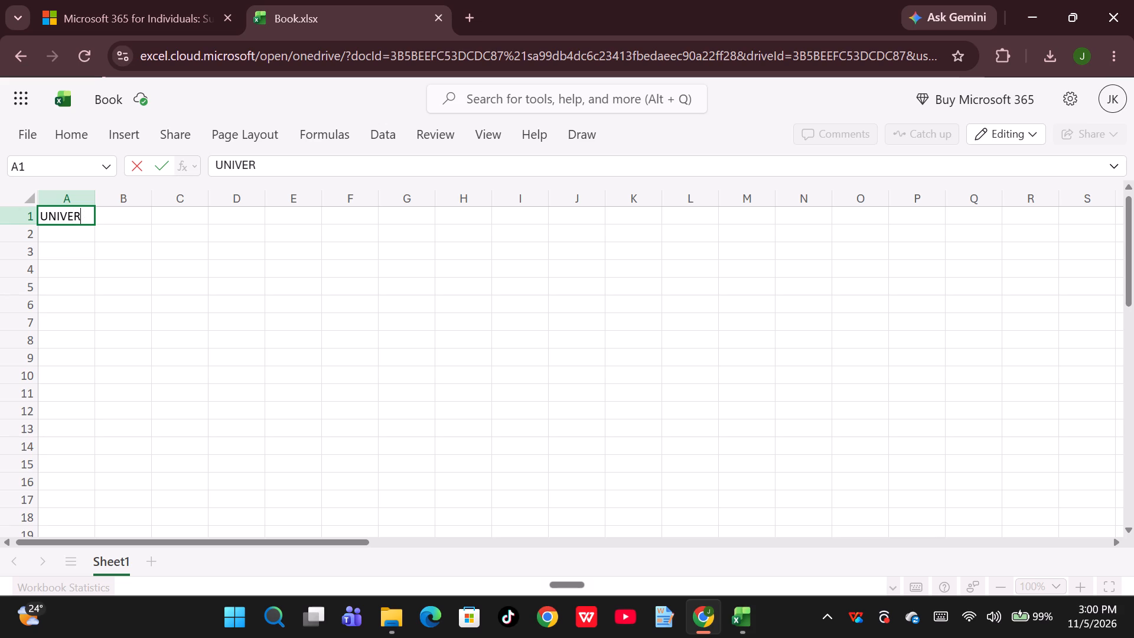
text(SITY)
key(space)
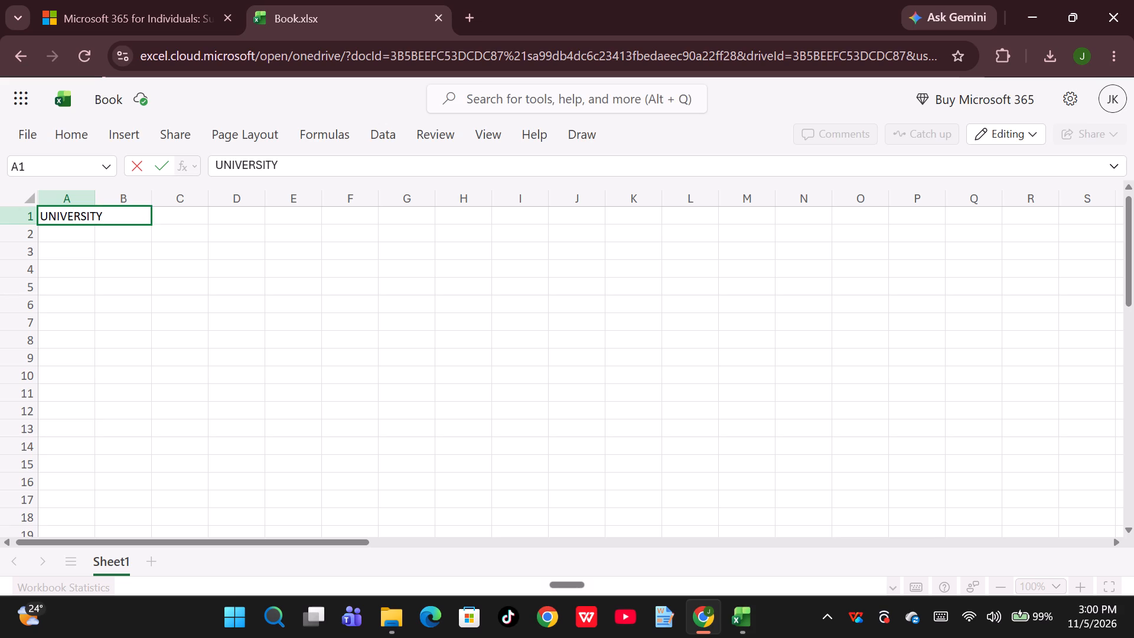
text(NAME)
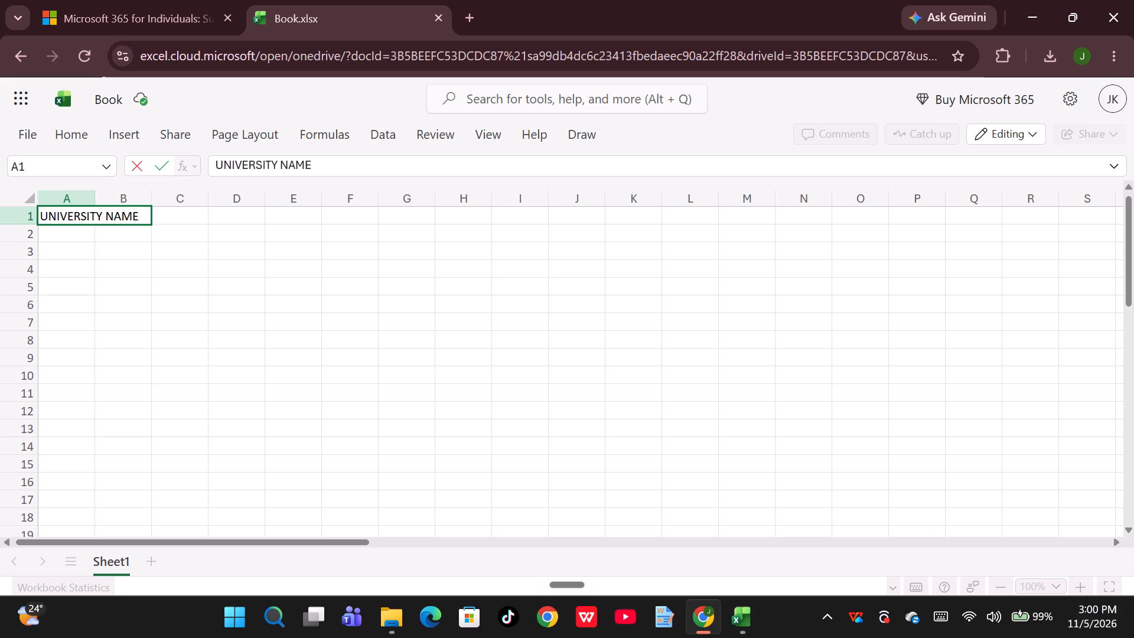
key(Return)
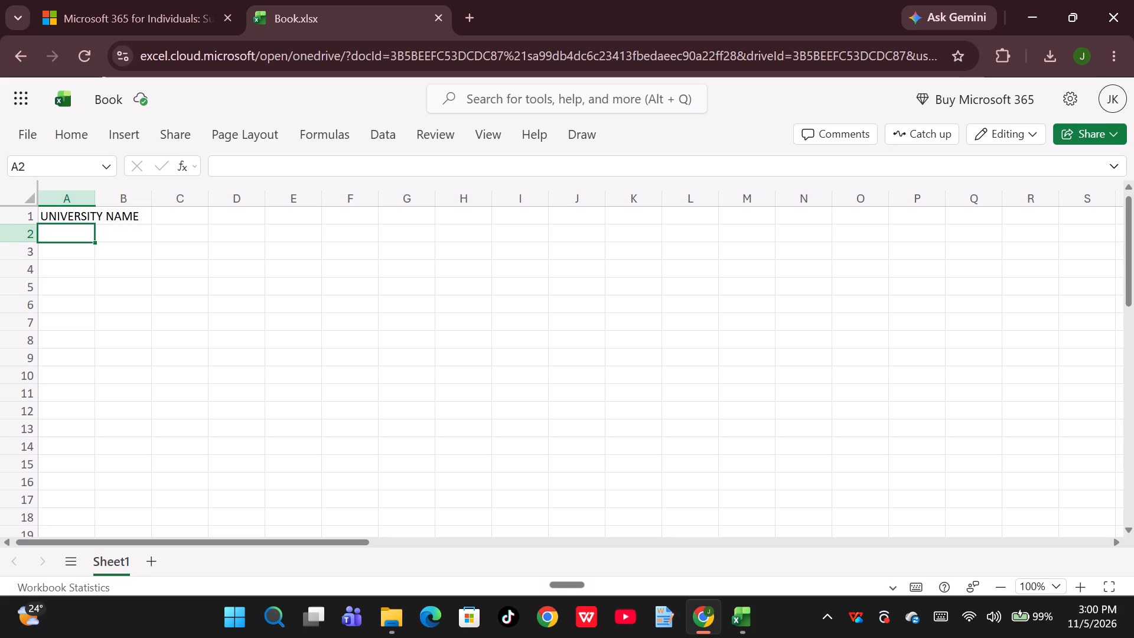
Widen column A so that its "UNIVERSITY NAME" heading fits within the column.
click(180, 219)
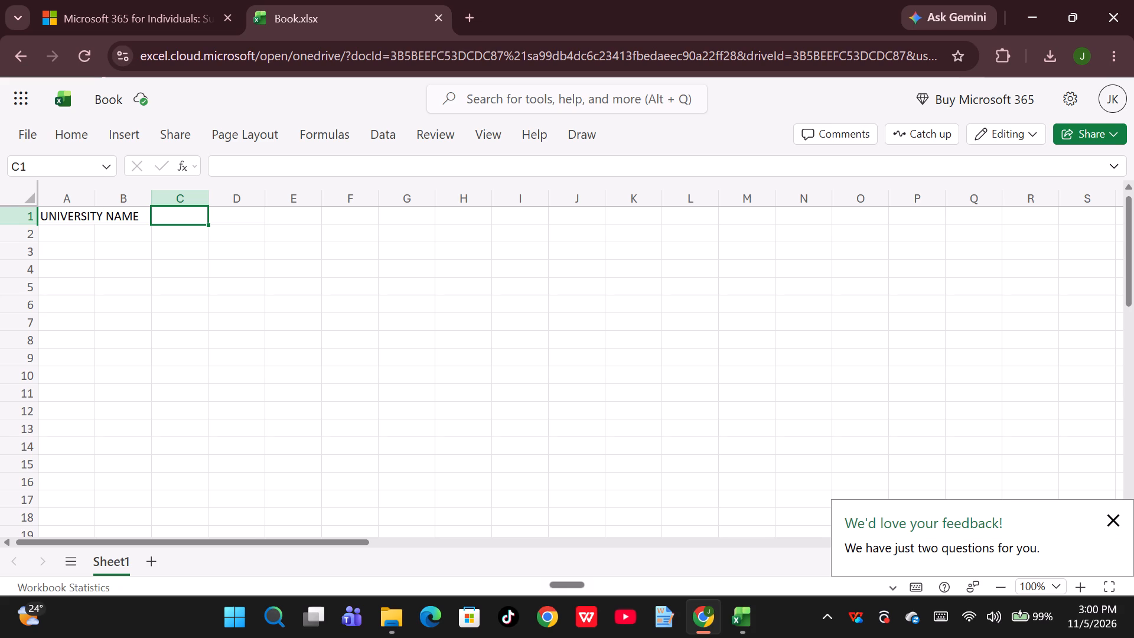
click(129, 207)
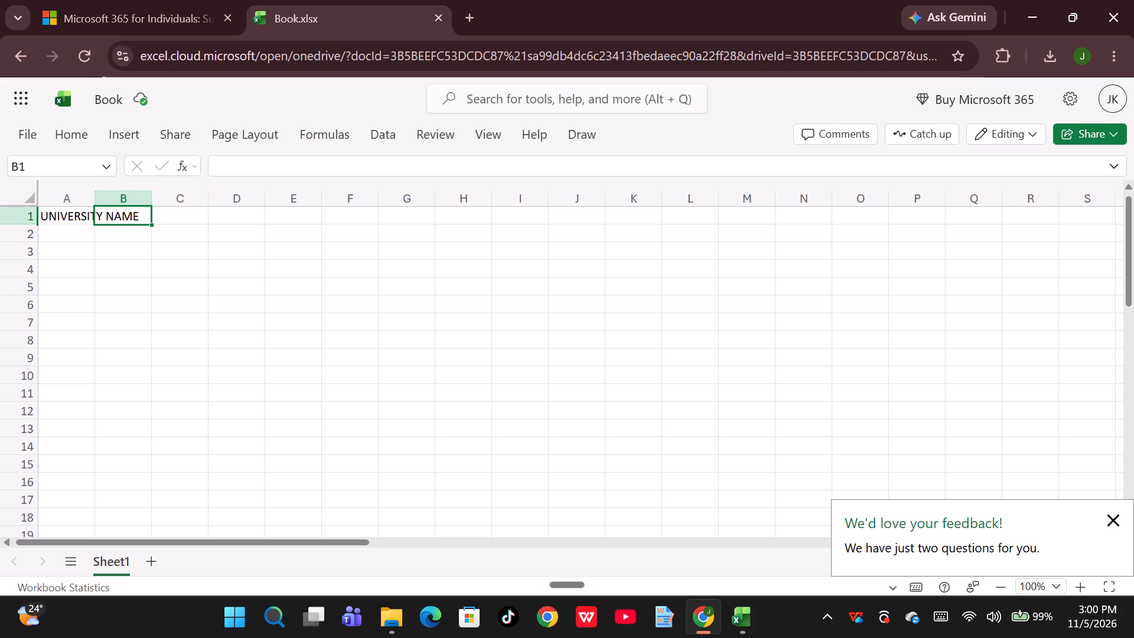
drag(190, 253, 126, 213)
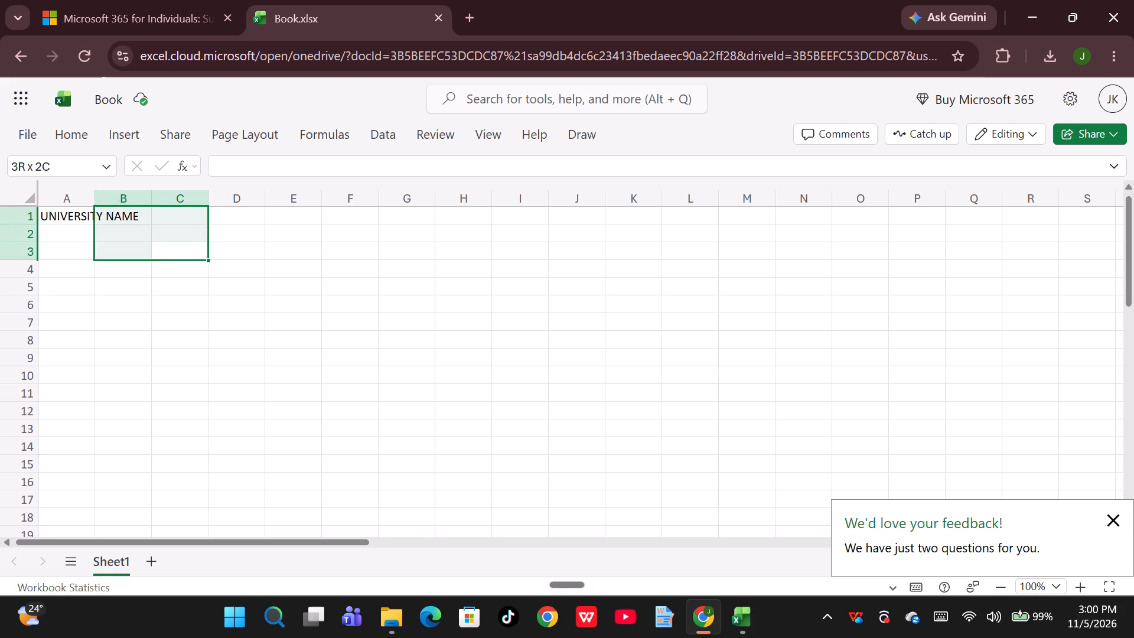
drag(126, 213, 131, 195)
click(131, 195)
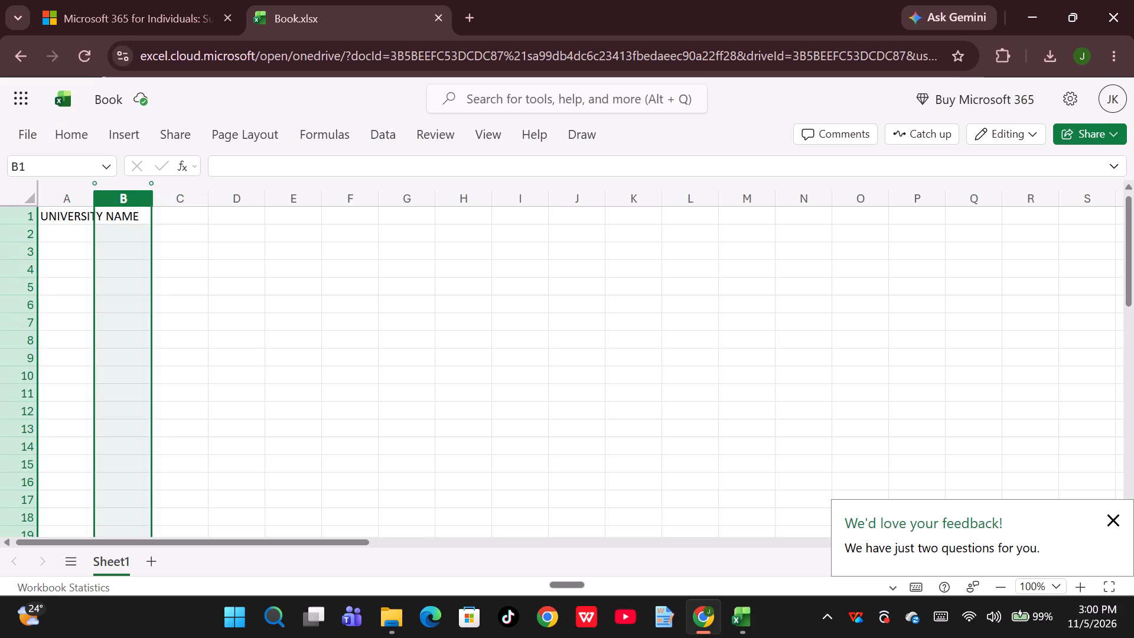
click(70, 227)
click(72, 216)
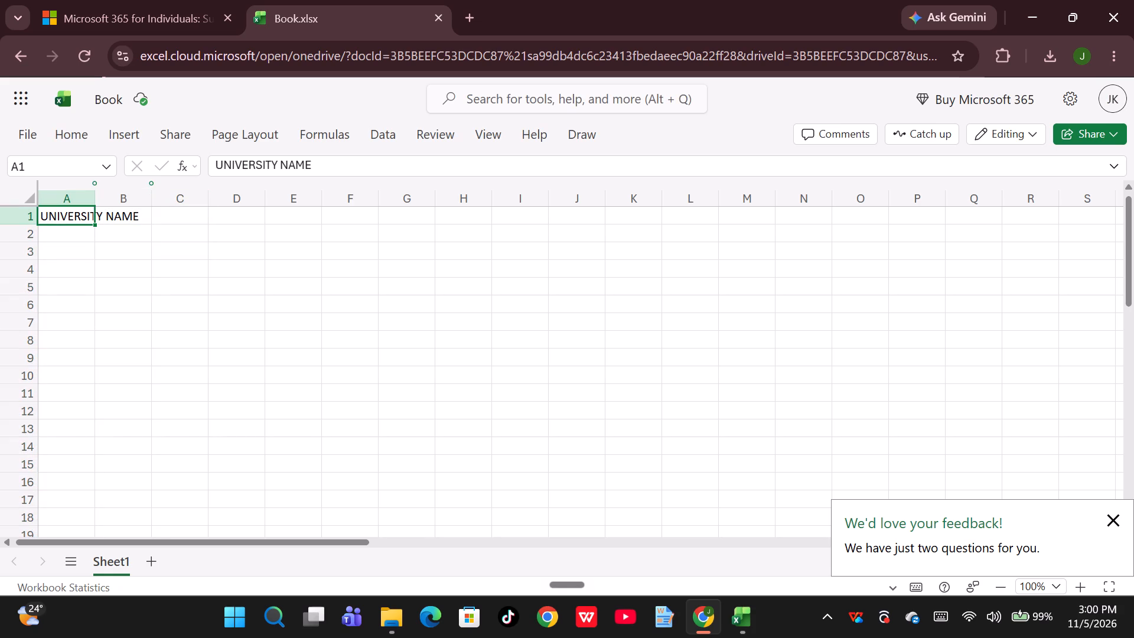
click(102, 204)
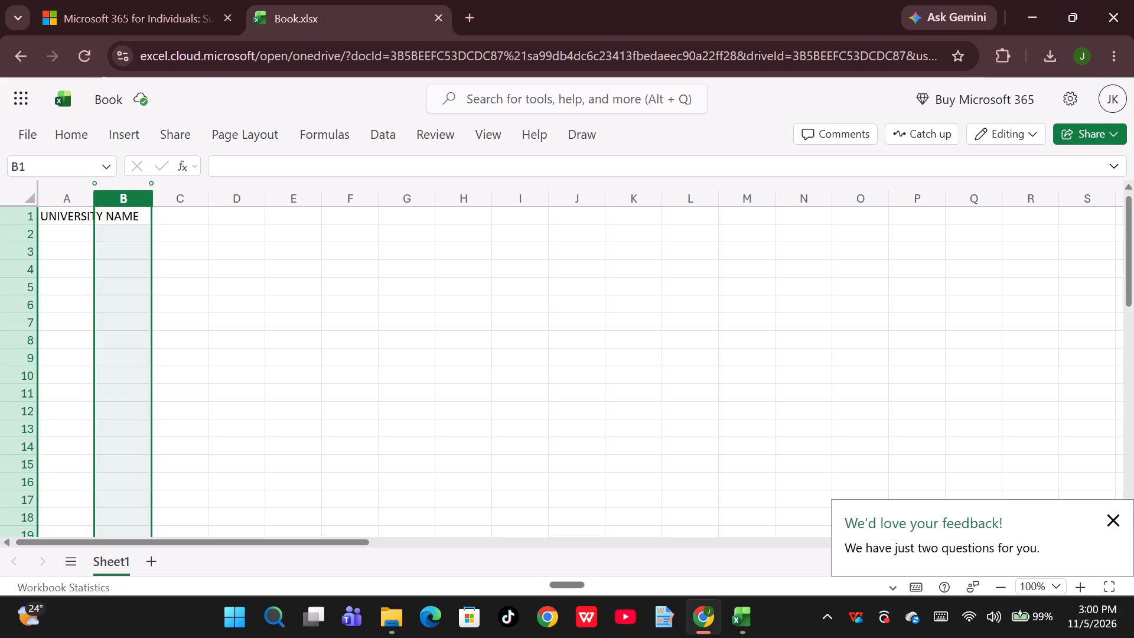
click(77, 219)
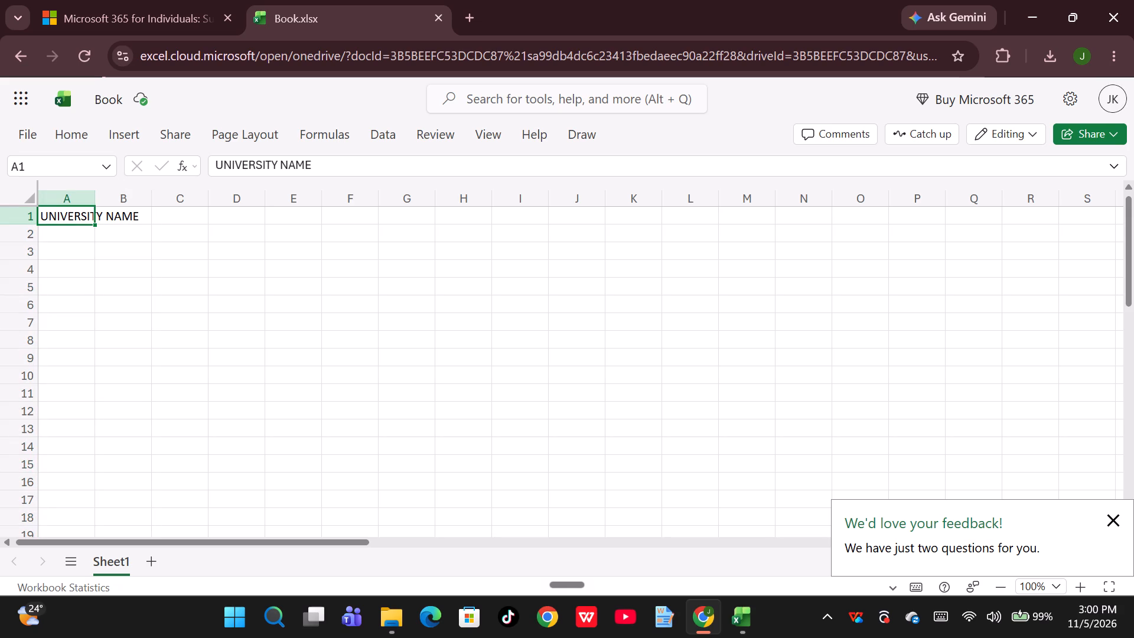
drag(97, 219, 100, 219)
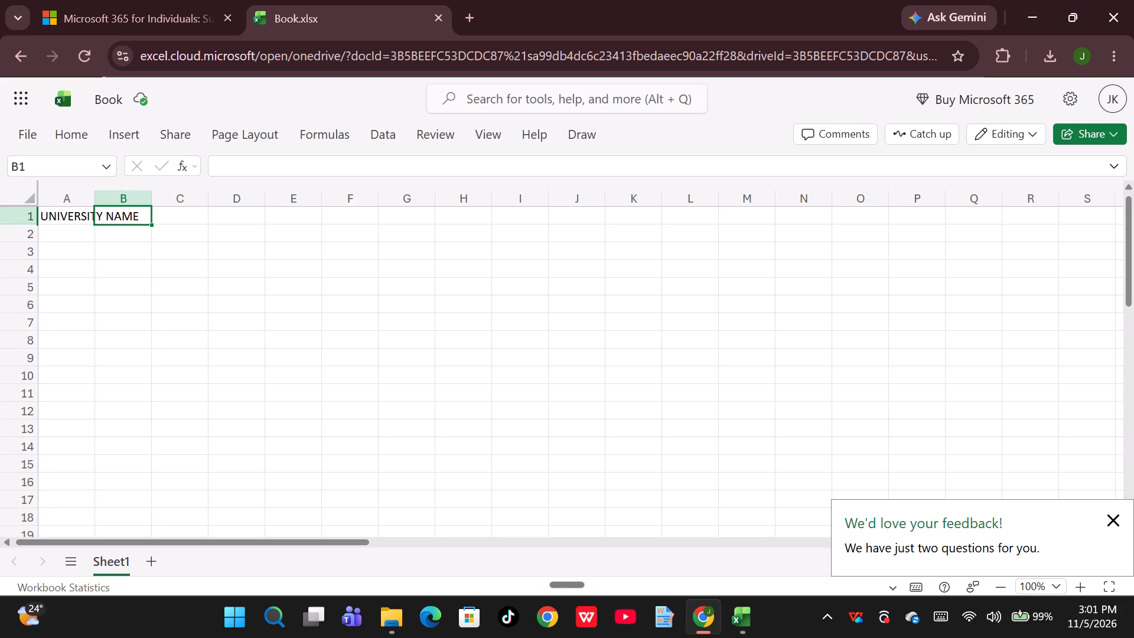
drag(100, 219, 84, 221)
click(84, 221)
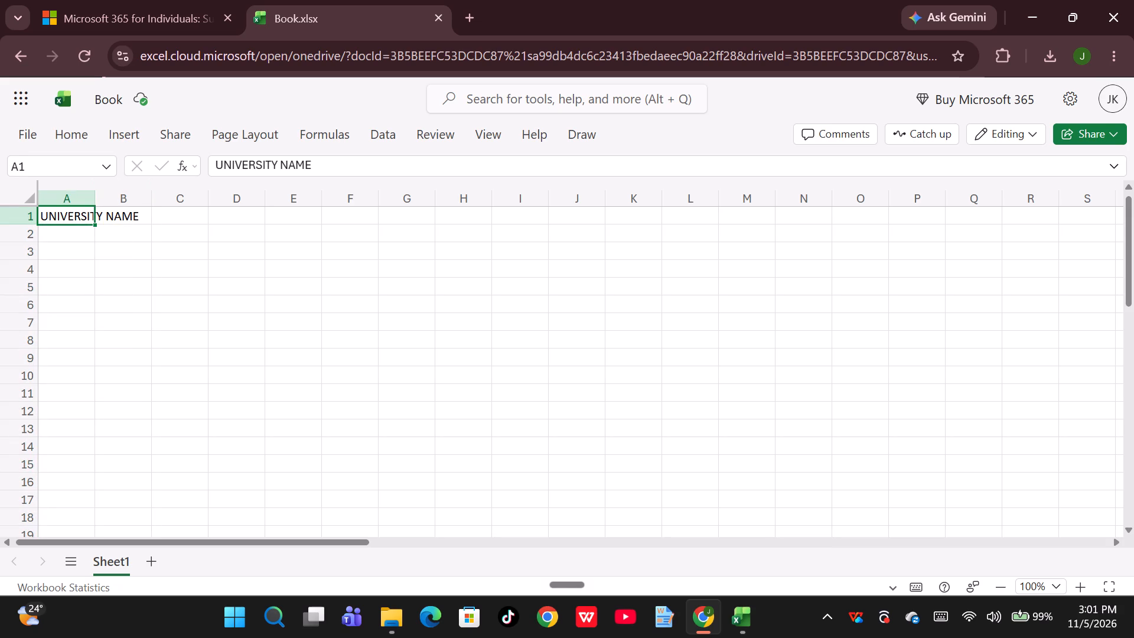
drag(96, 202, 144, 199)
Enter the column heading "COUNTRY/CITY" in cell B1.
click(164, 219)
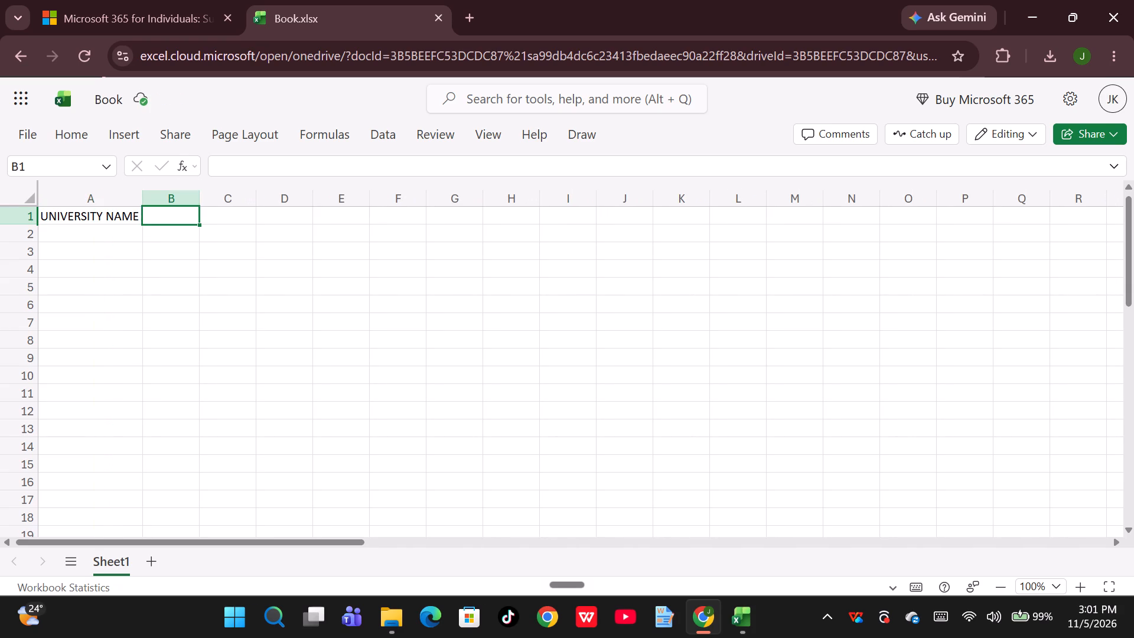
text(COUNTRY)
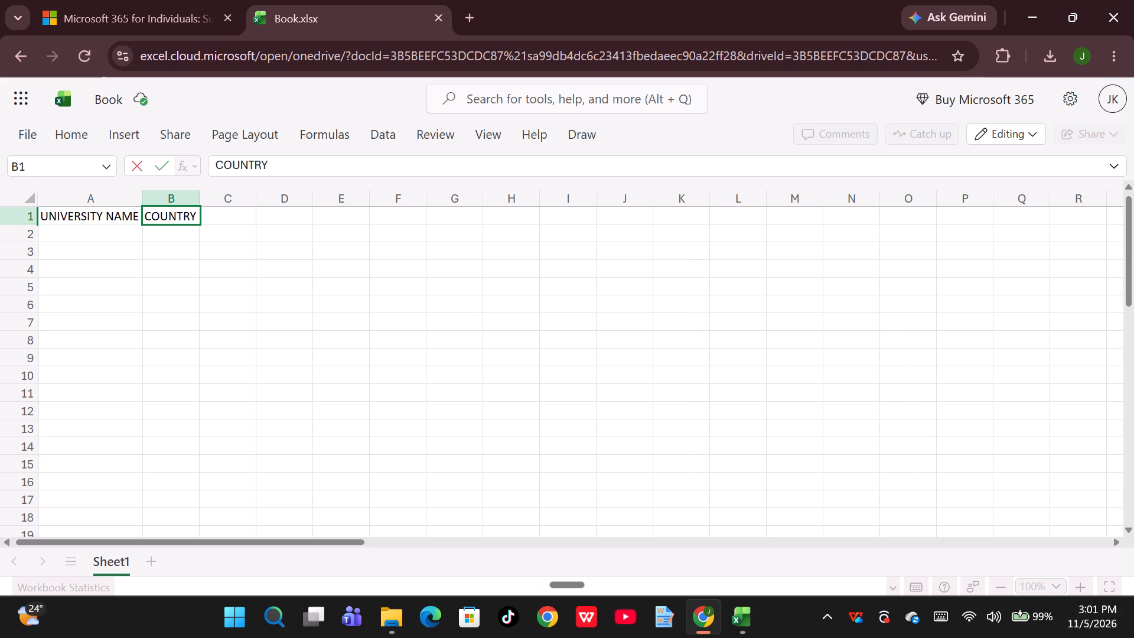
key(shift+underscore)
key(shift+BackSpace)
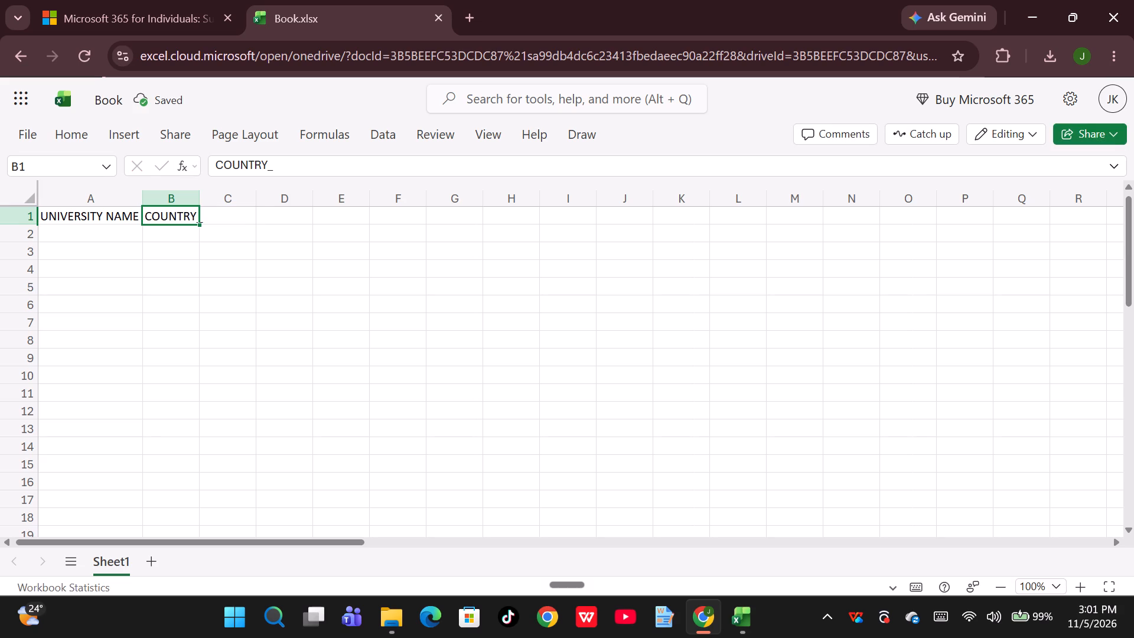
key(shift+underscore)
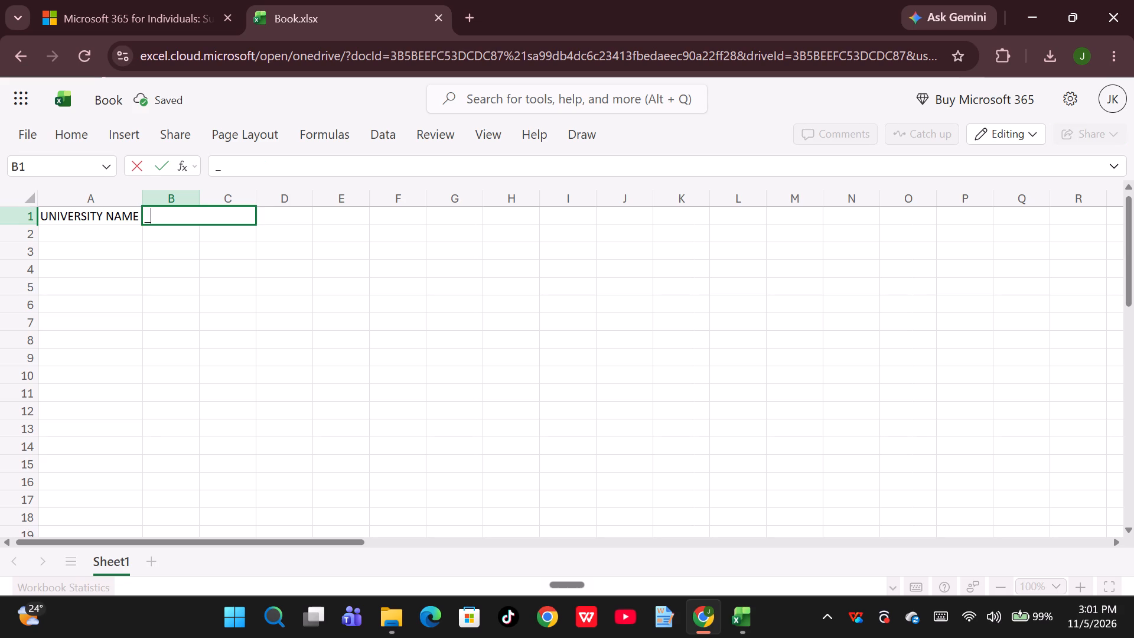
key(BackSpace)
text(OUNTRY)
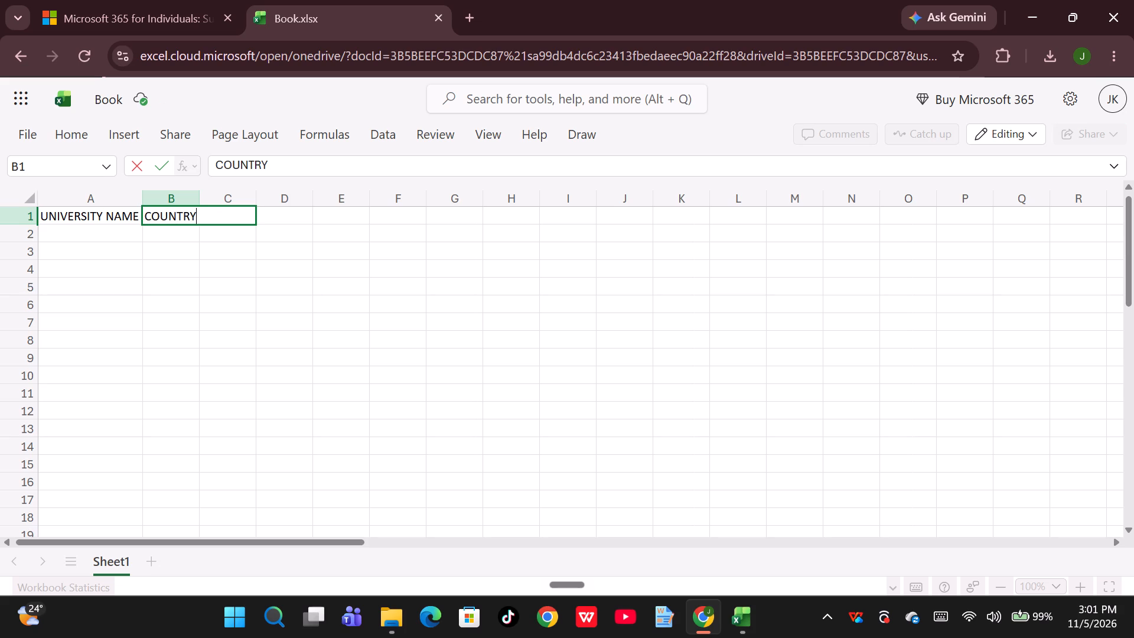
key(minus)
key(BackSpace)
key(equal)
key(BackSpace)
key(slash)
text(CITY)
click(266, 224)
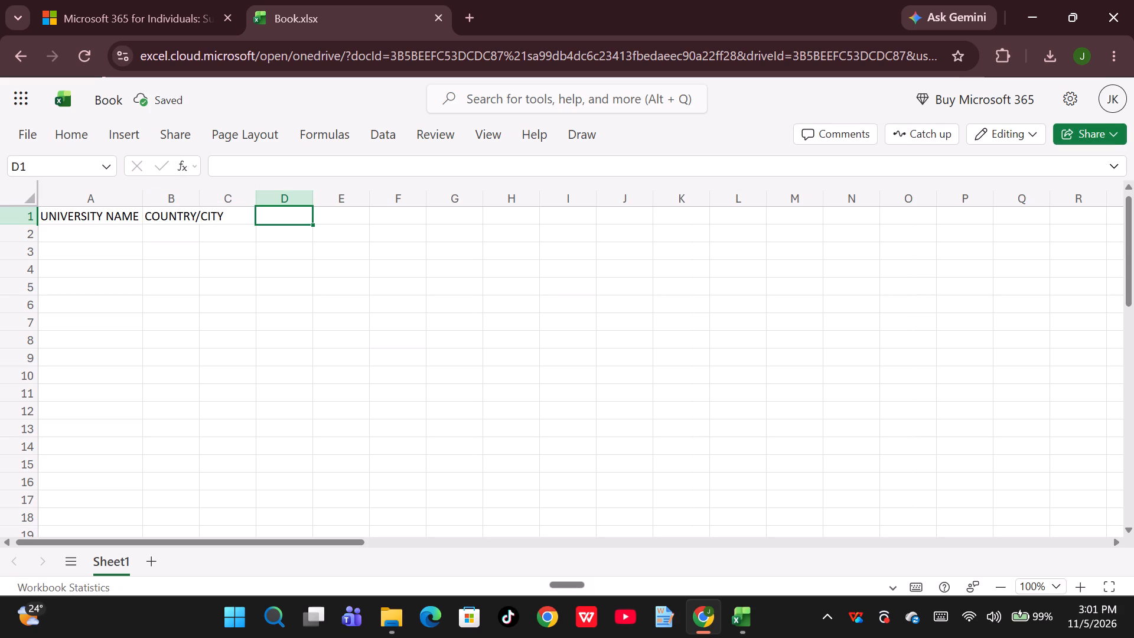
Widen column B so that its "COUNTRY/CITY" heading fits within the column.
click(183, 217)
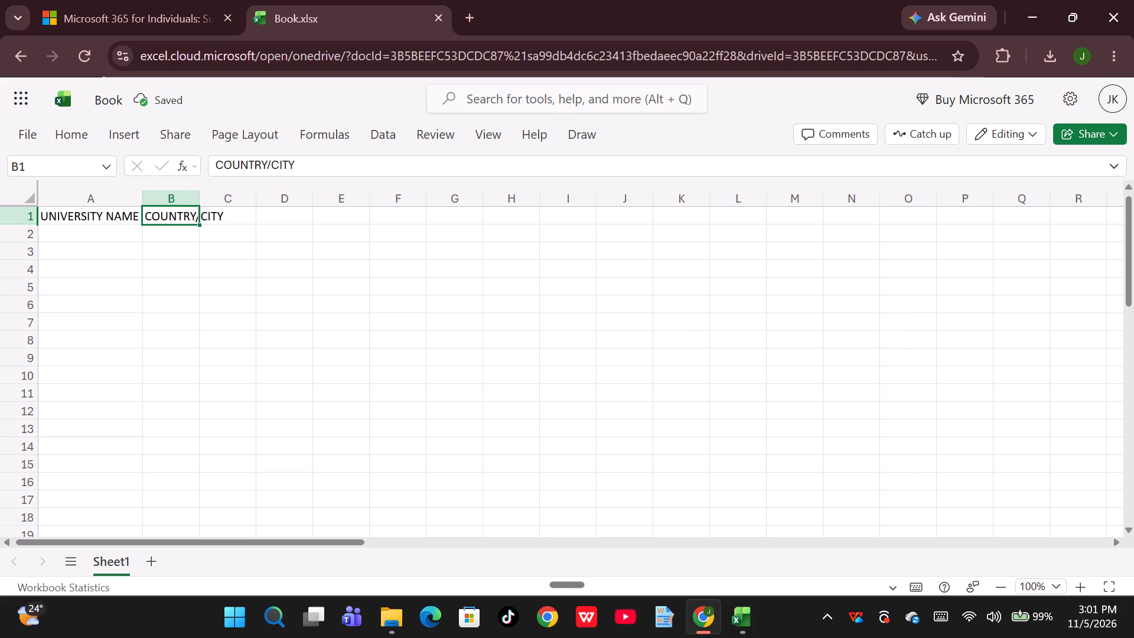
drag(202, 204, 228, 204)
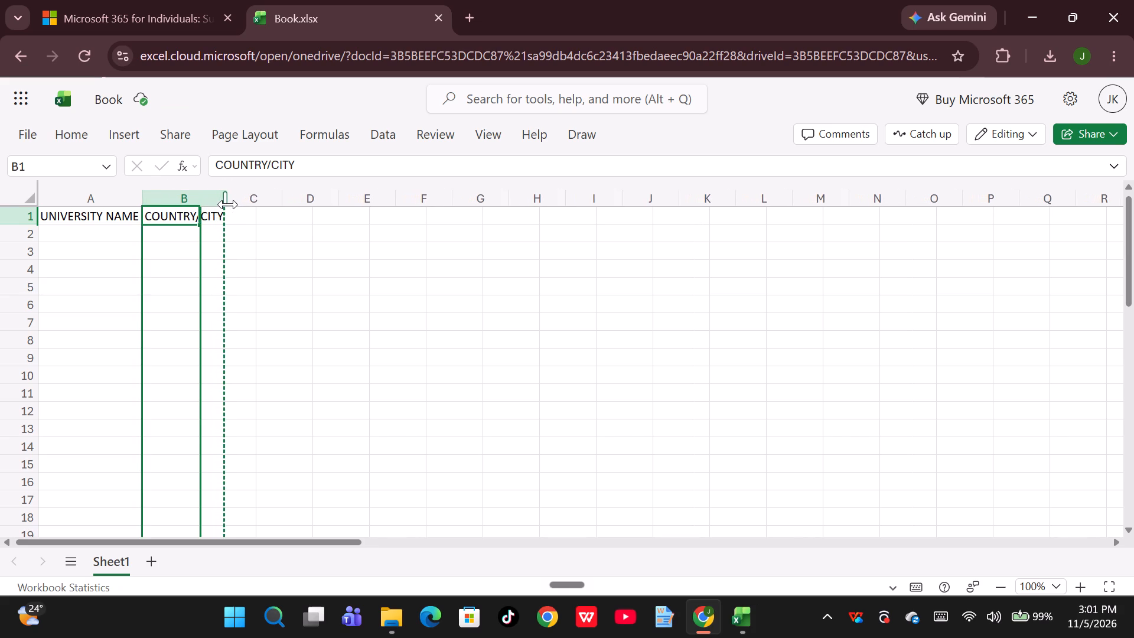
drag(228, 204, 231, 203)
Enter the column heading "TARGET STUDENTS" in cell C1 and widen column C to fit it.
click(253, 220)
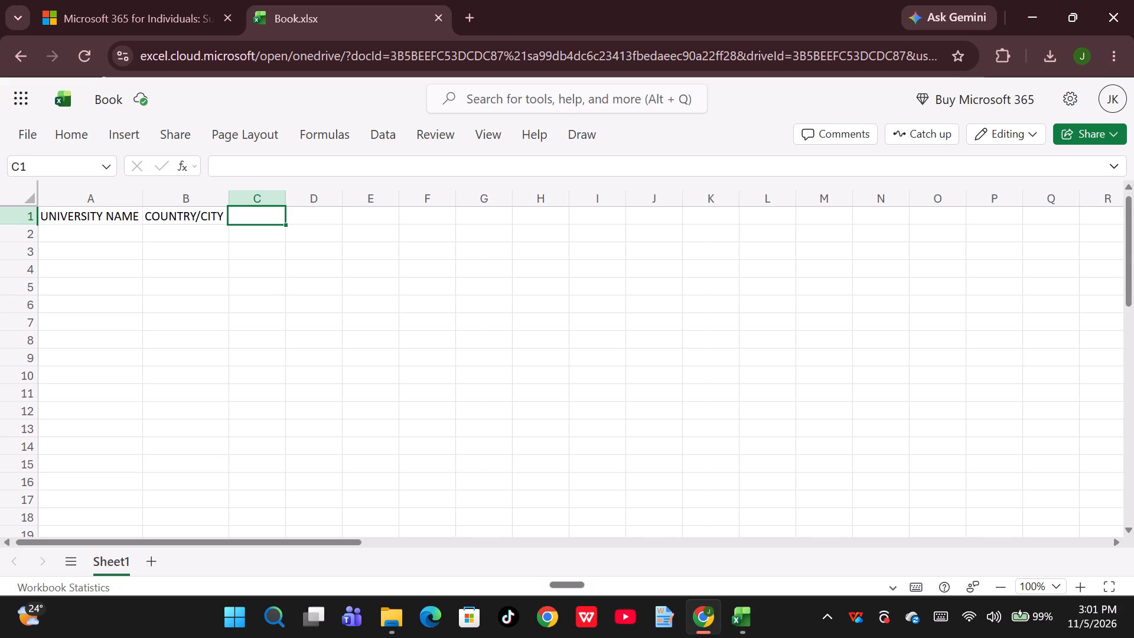
key(t)
text(ARGET STUDENTS)
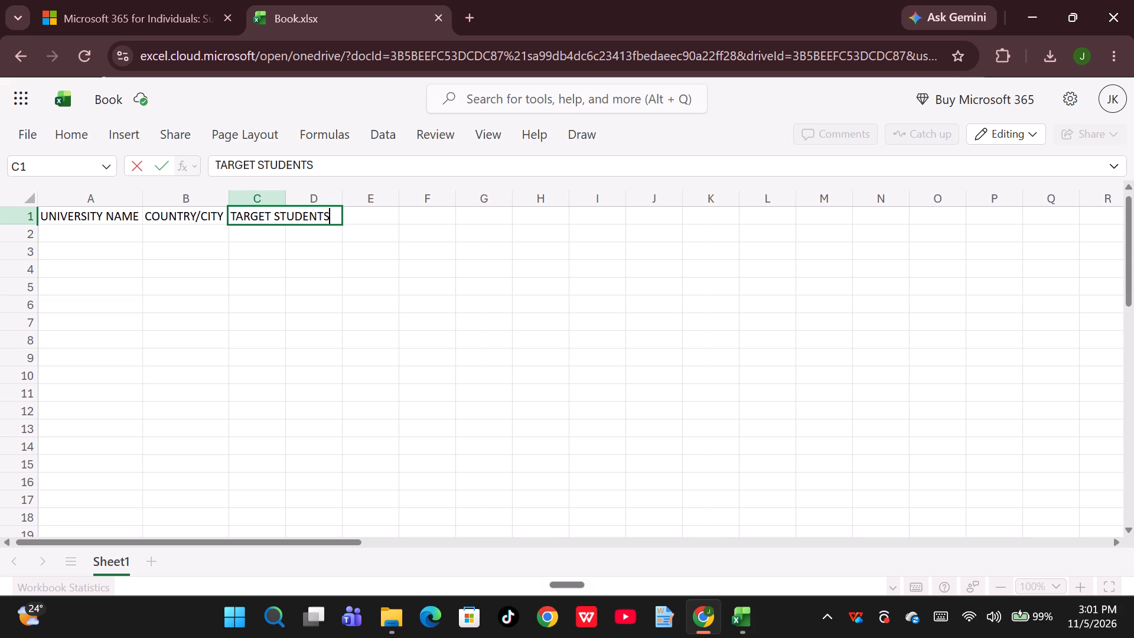
click(828, 614)
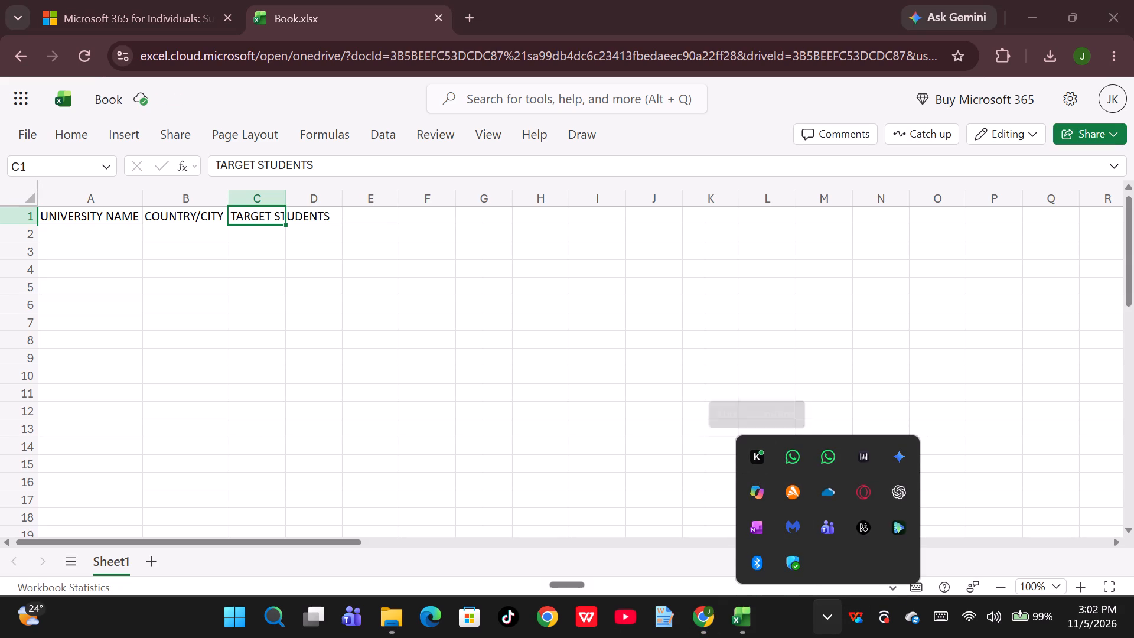
drag(286, 200, 336, 201)
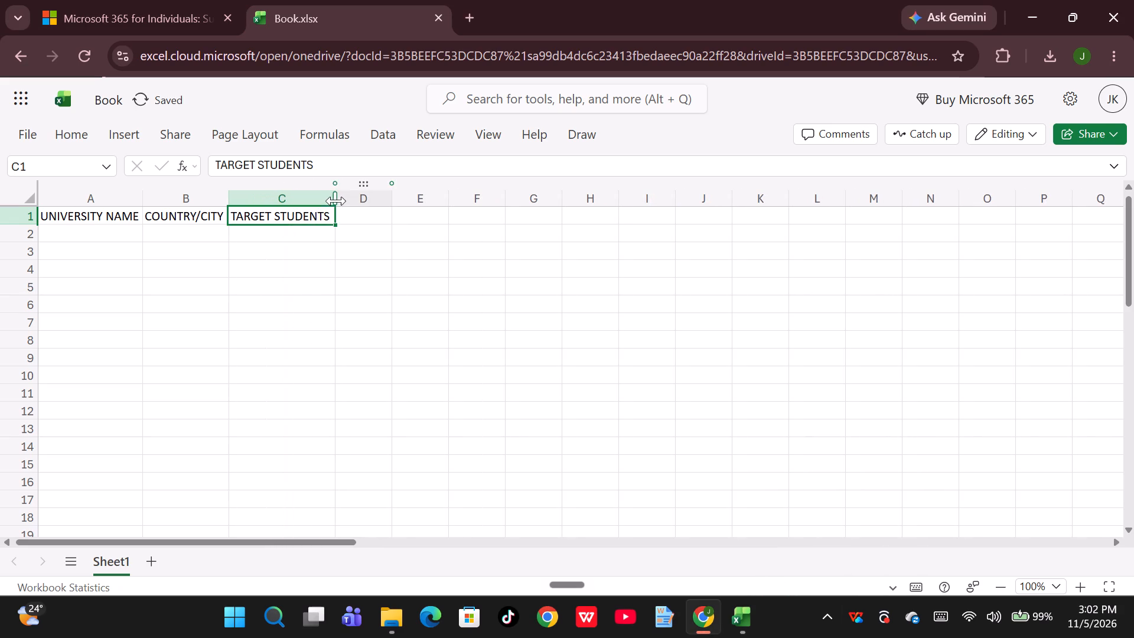
click(357, 216)
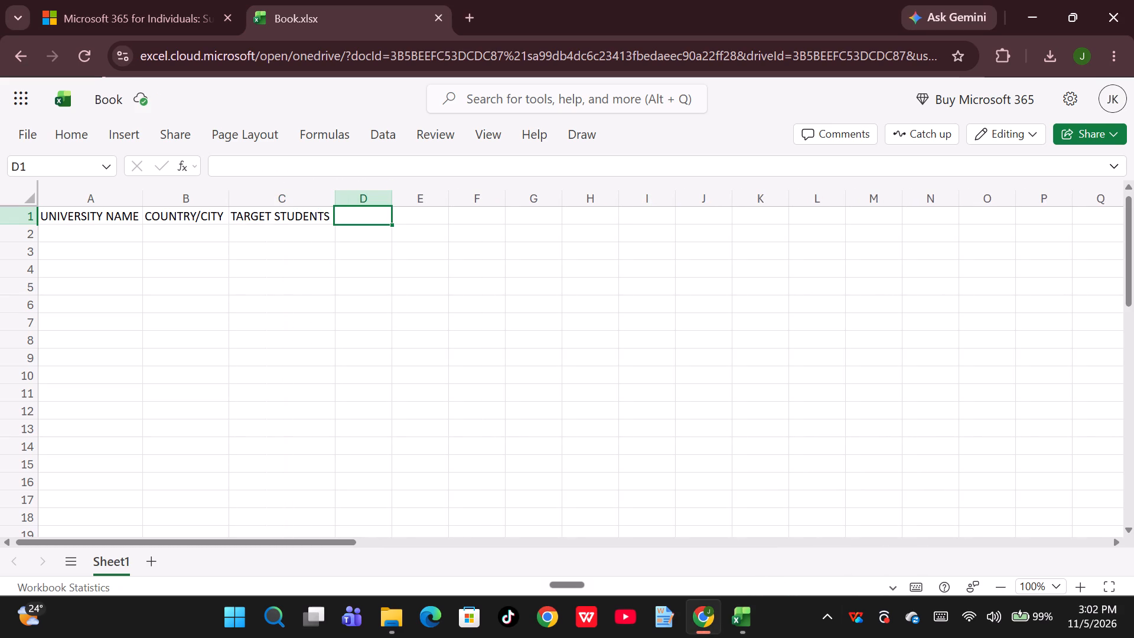
Extend the heading in cell C1 to read "TARGET STUDENTS TYPE".
click(321, 214)
click(331, 214)
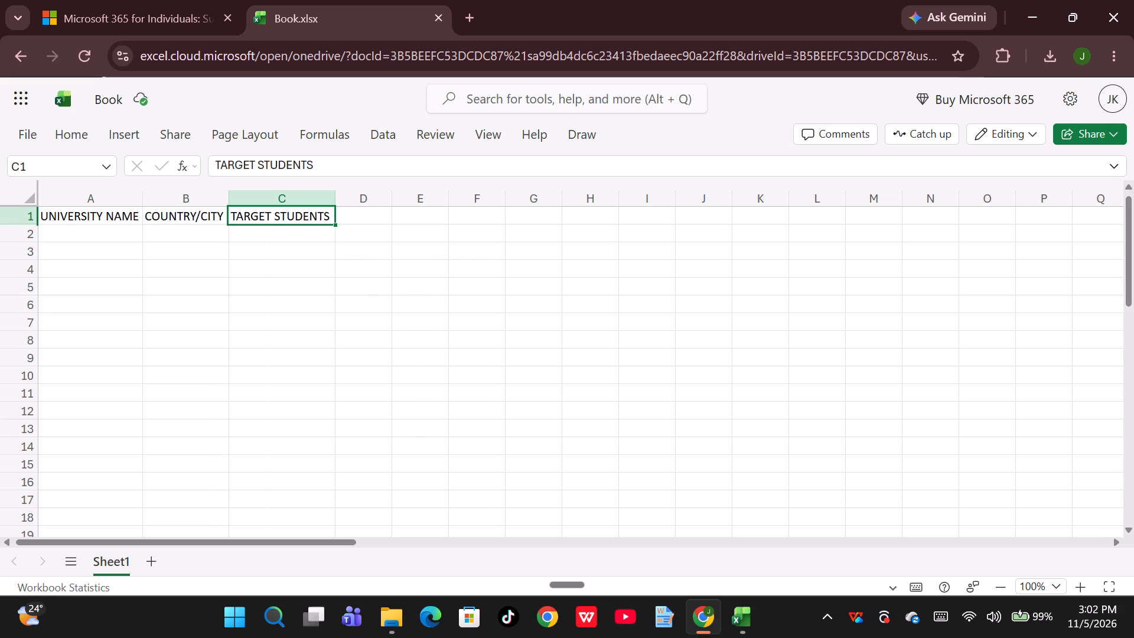
click(325, 225)
click(287, 226)
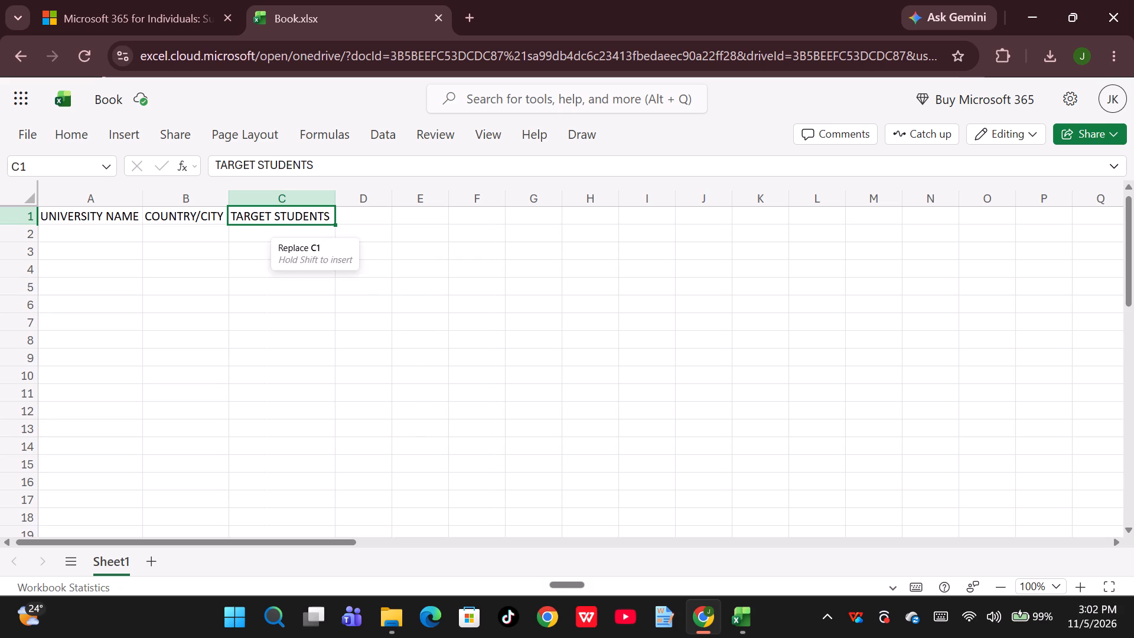
triple_click(290, 222)
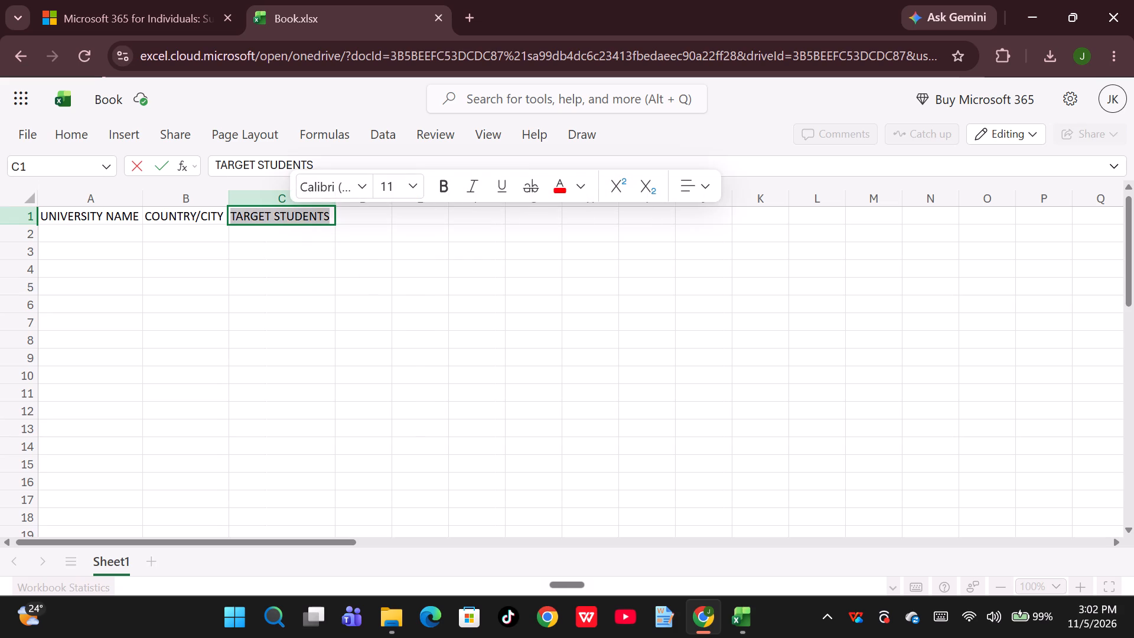
click(330, 215)
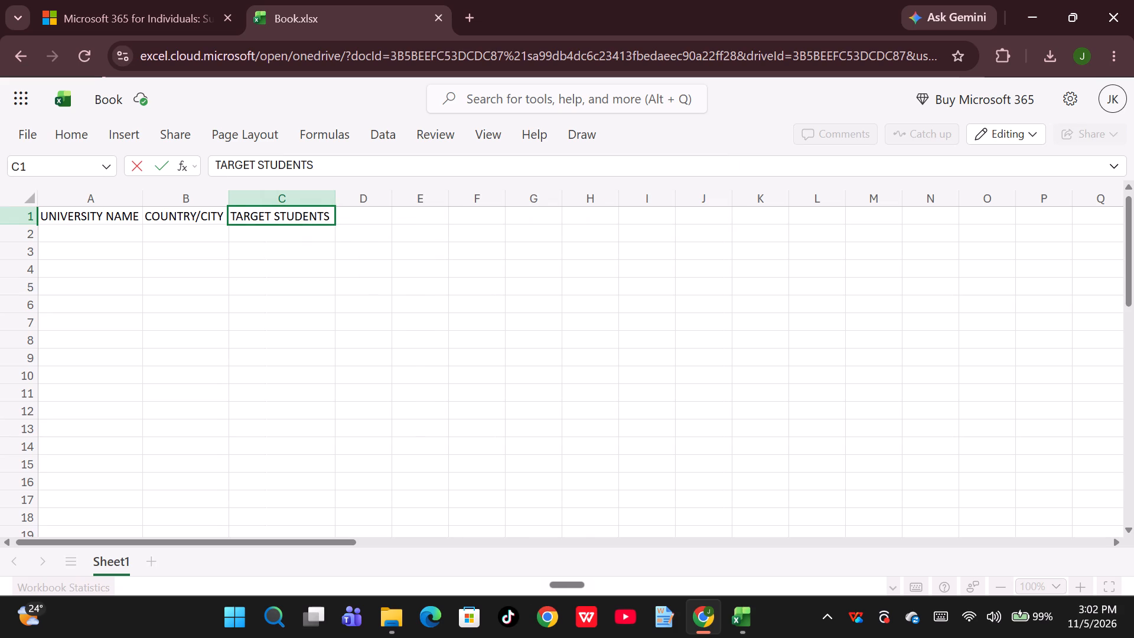
key(space)
text(T)
text(YPE)
click(405, 222)
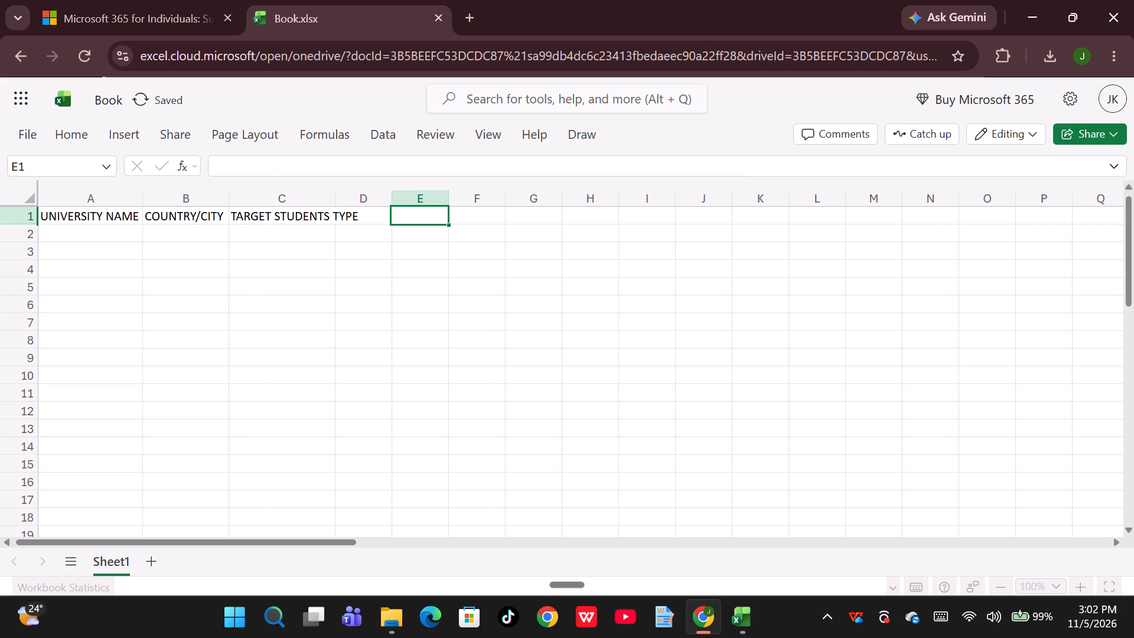
Widen column C so that its "TARGET STUDENTS TYPE" heading fits within the column.
drag(334, 201, 354, 201)
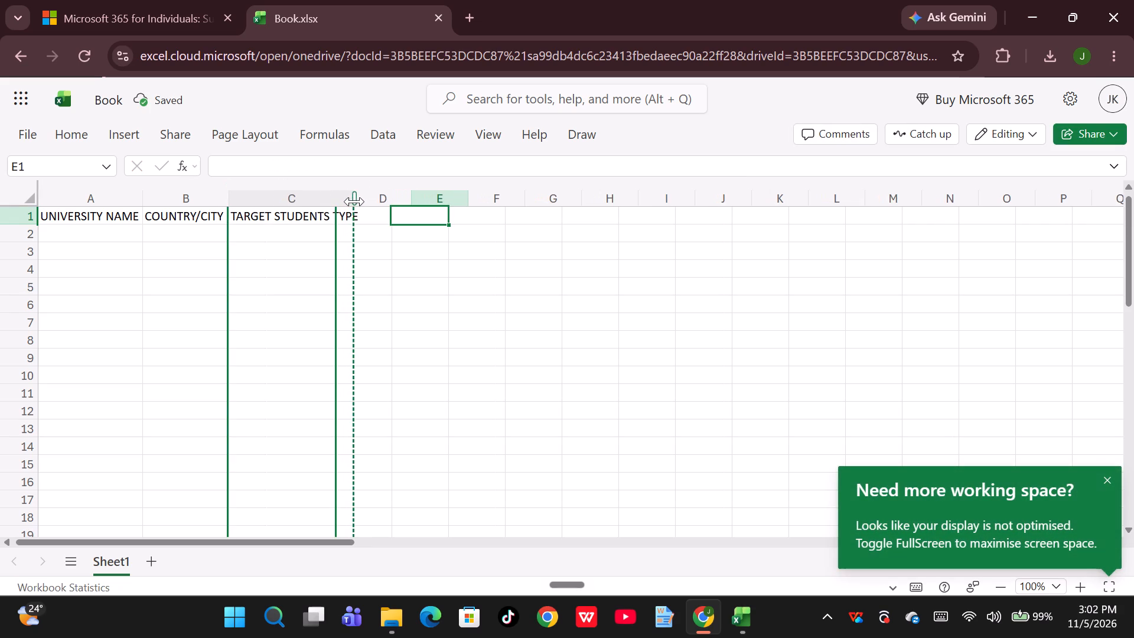
drag(354, 201, 357, 200)
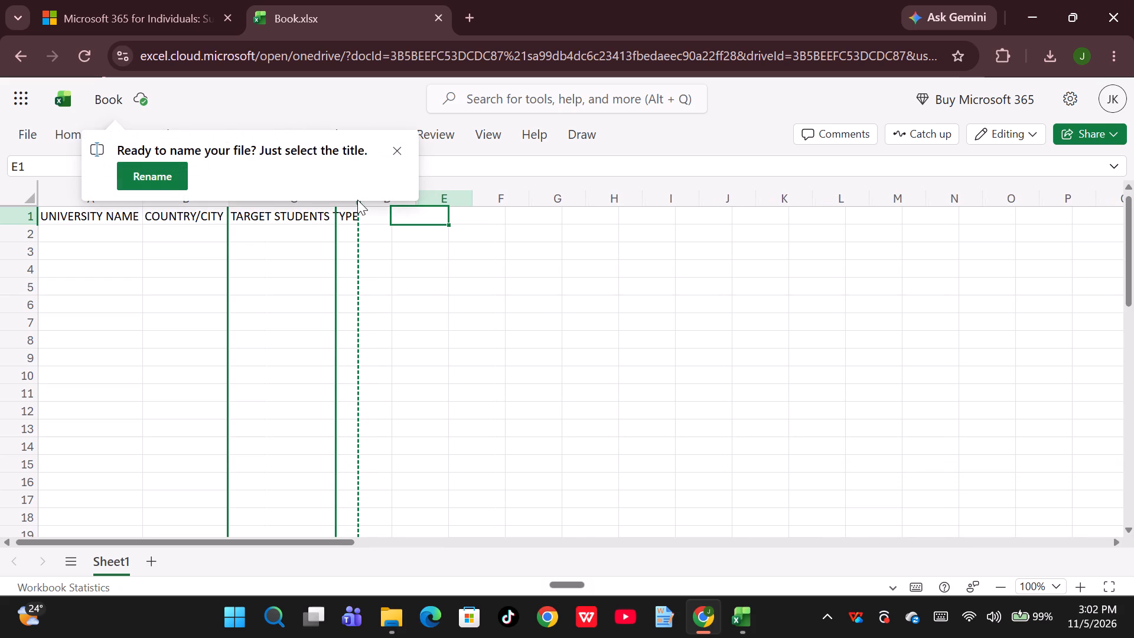
drag(357, 200, 364, 201)
Enter the column heading "CHANNEL TYPE" in cell D1.
click(390, 217)
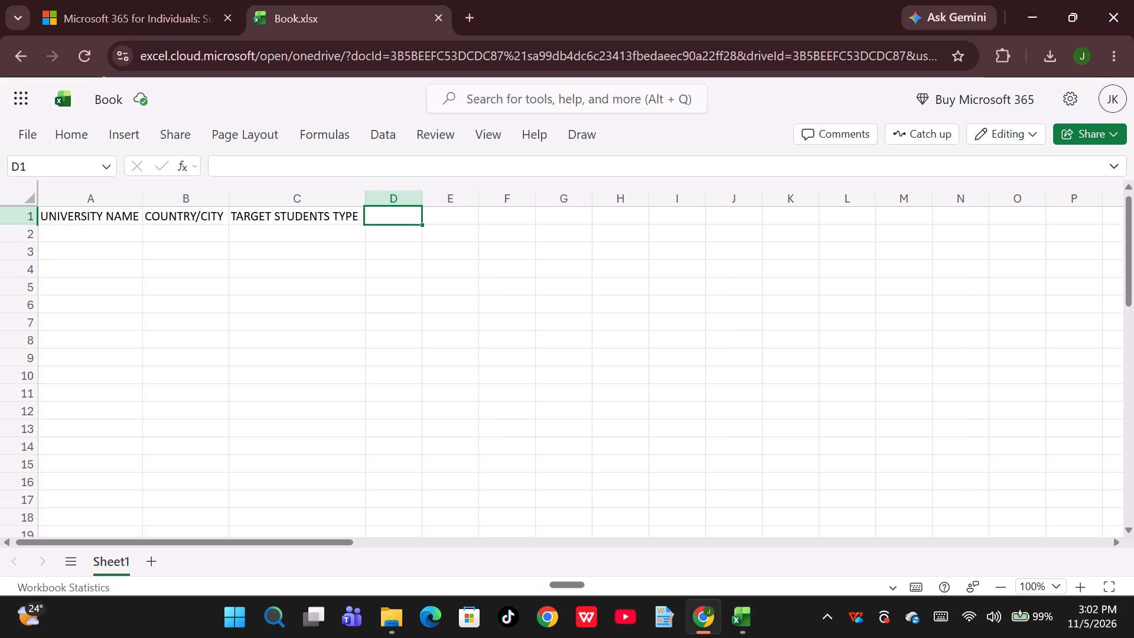
key(c)
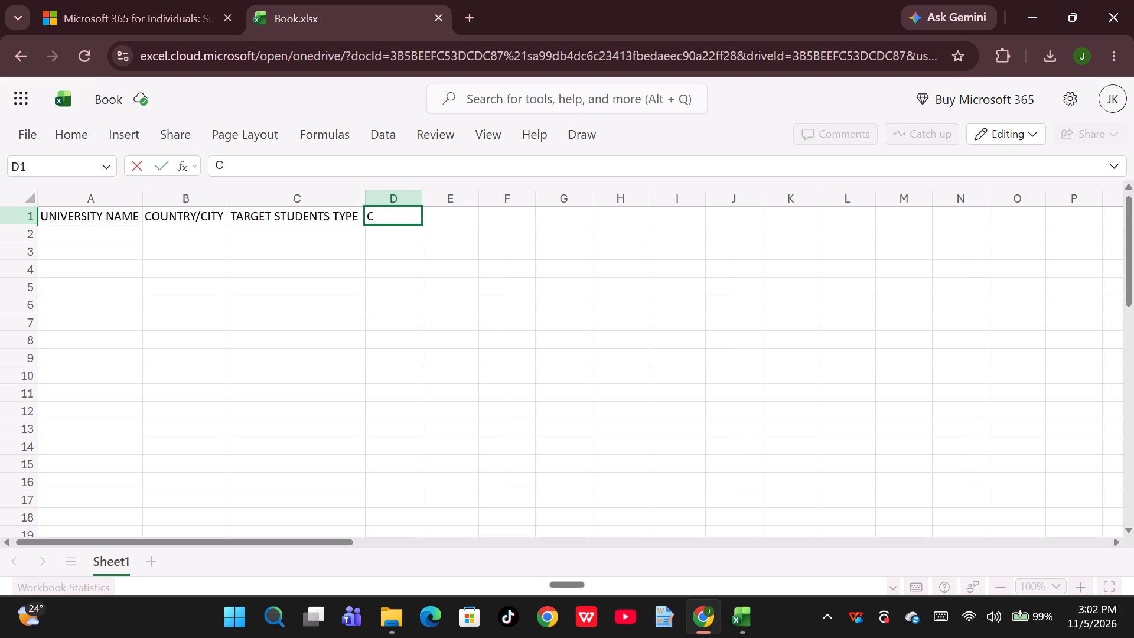
key(h)
text(ANN)
text(EL)
key(space)
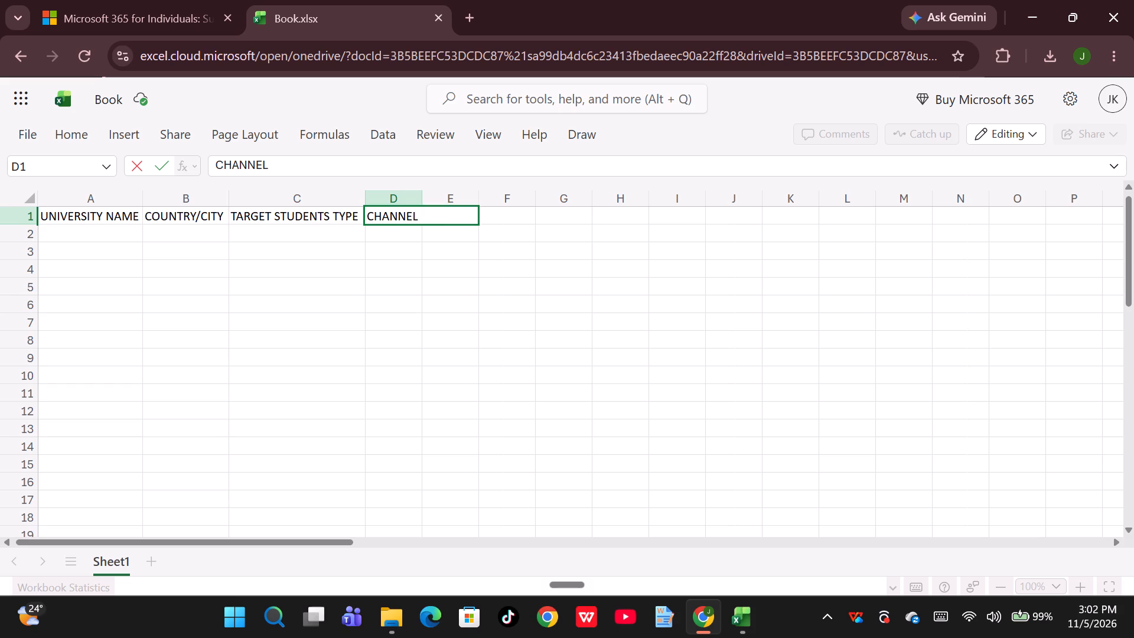
text(TYPE)
Enter the column heading "SOURCE URL" in cell F1.
click(503, 219)
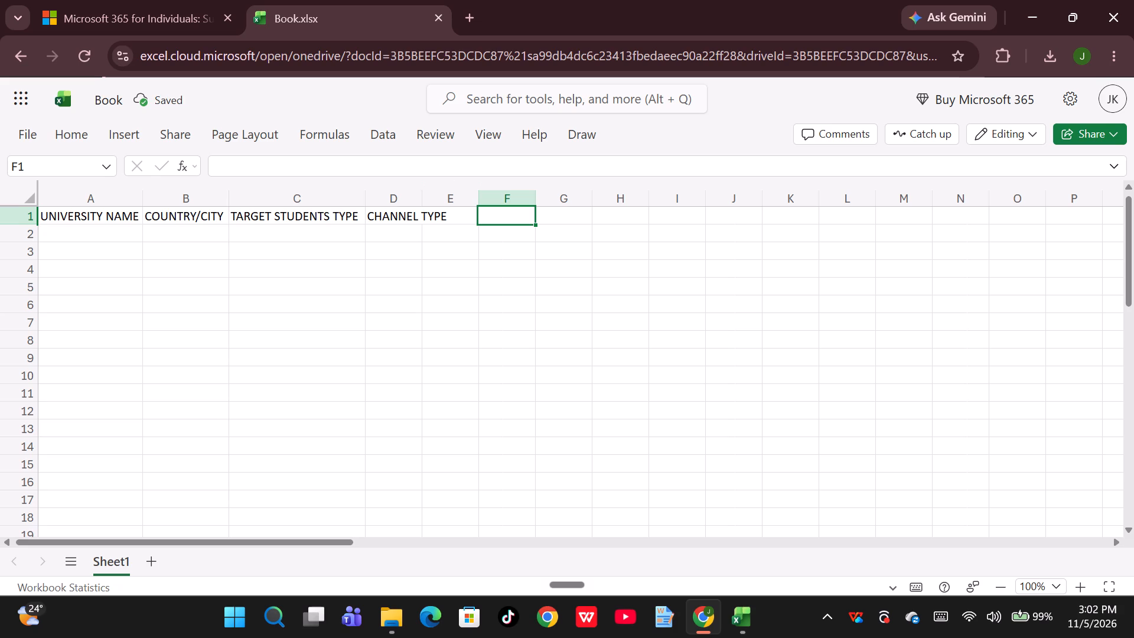
key(s)
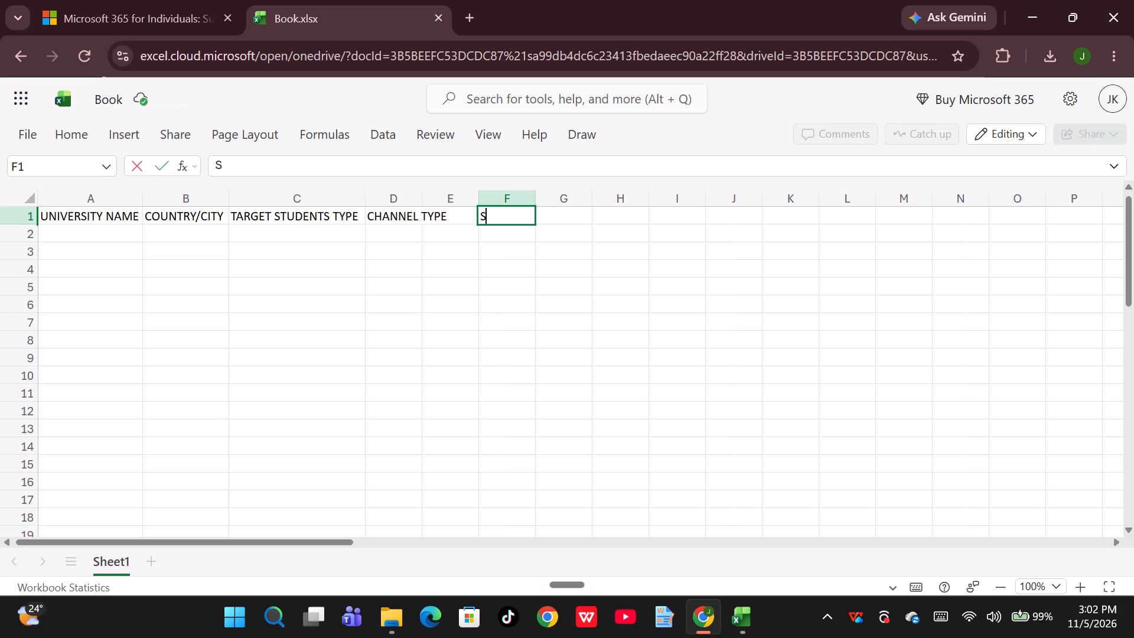
text(OURCE)
key(space)
text(URL)
Enter the column heading "PITCH STATUS" in cell H1.
click(615, 218)
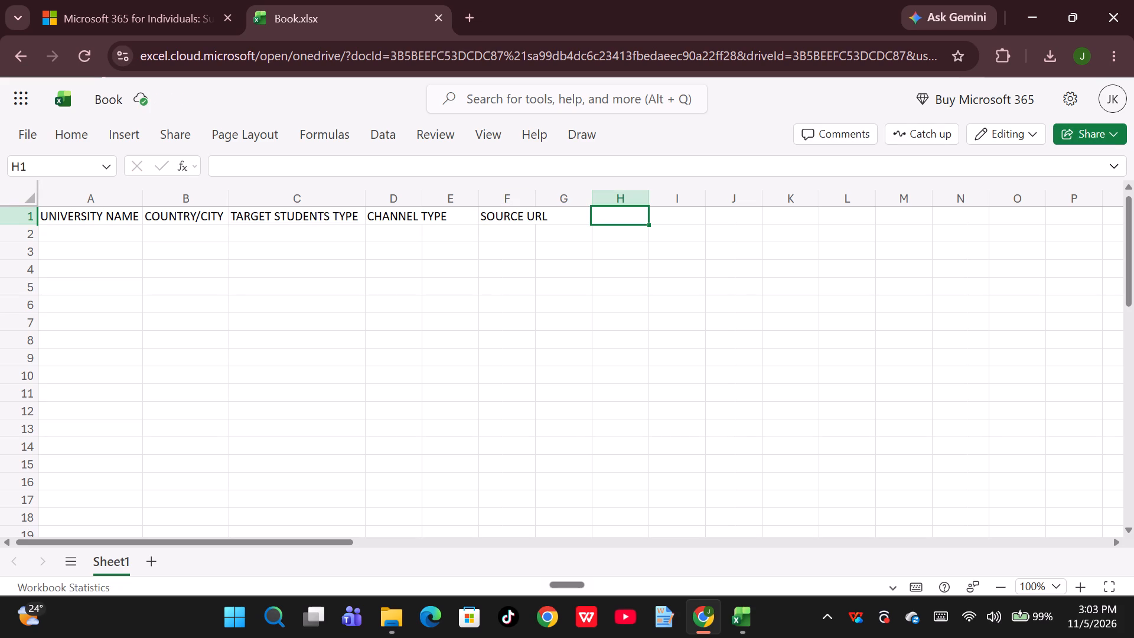
text(PITCH STATUS)
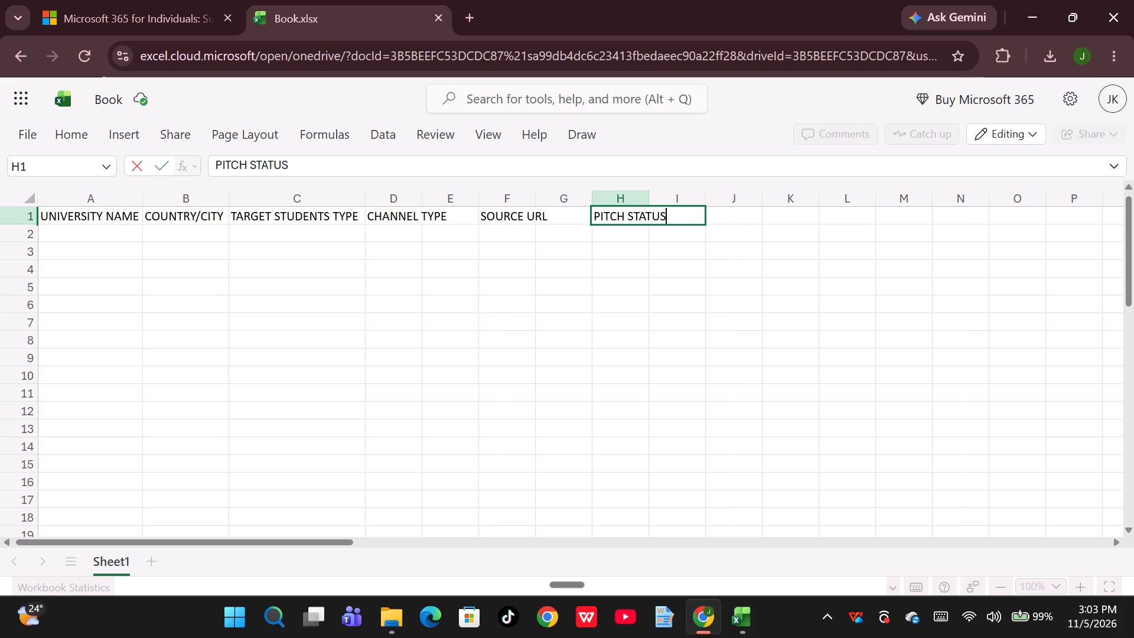
click(451, 217)
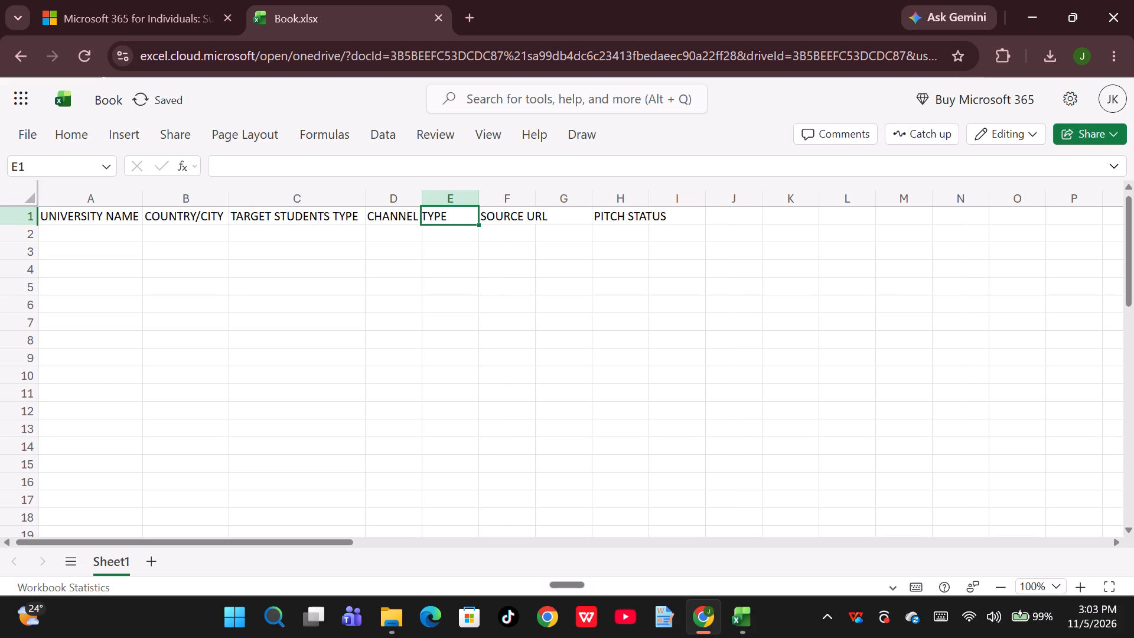
Widen column D so that its "CHANNEL TYPE" heading fits within the column.
click(410, 221)
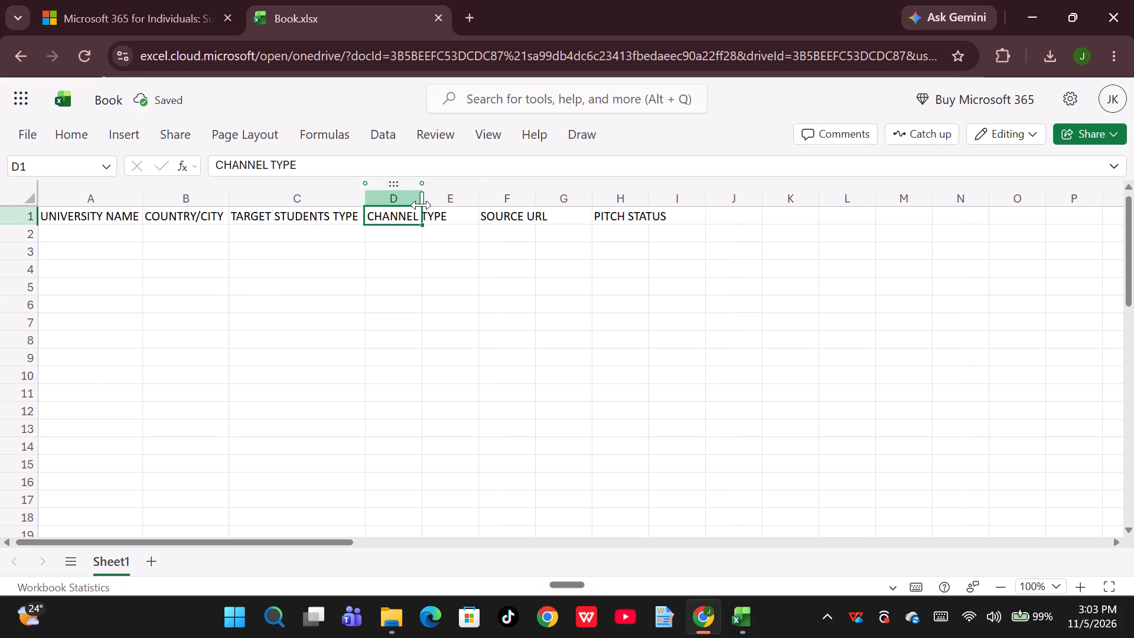
drag(421, 204, 448, 203)
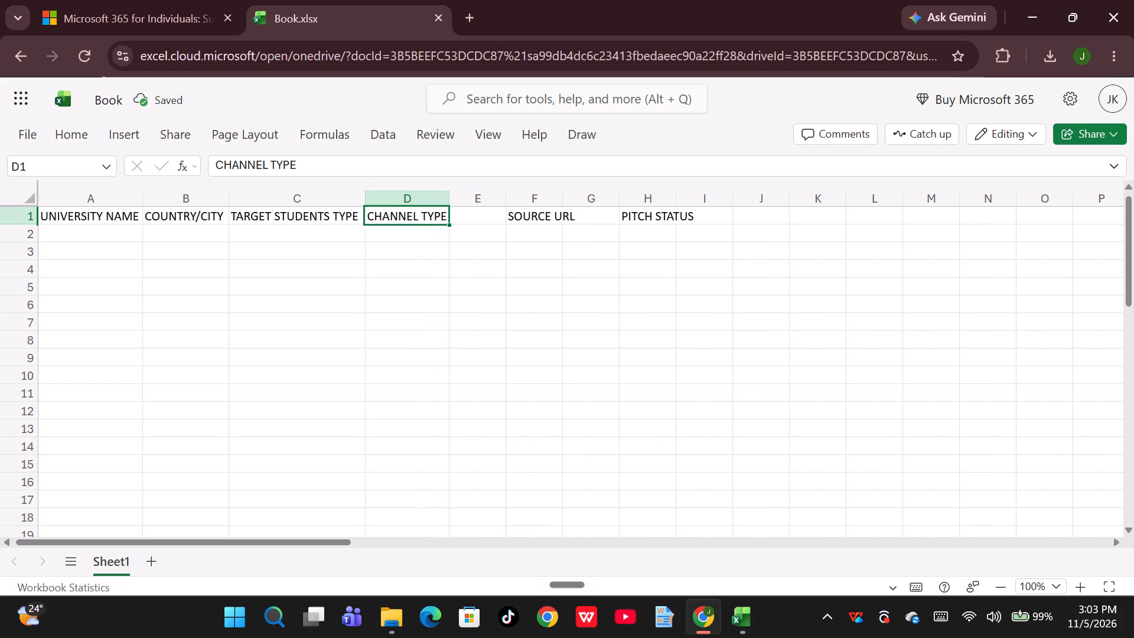
Move the "SOURCE URL" heading from F1 to E1 by copying it across, allowing clipboard access, and clearing F1.
click(482, 216)
click(532, 216)
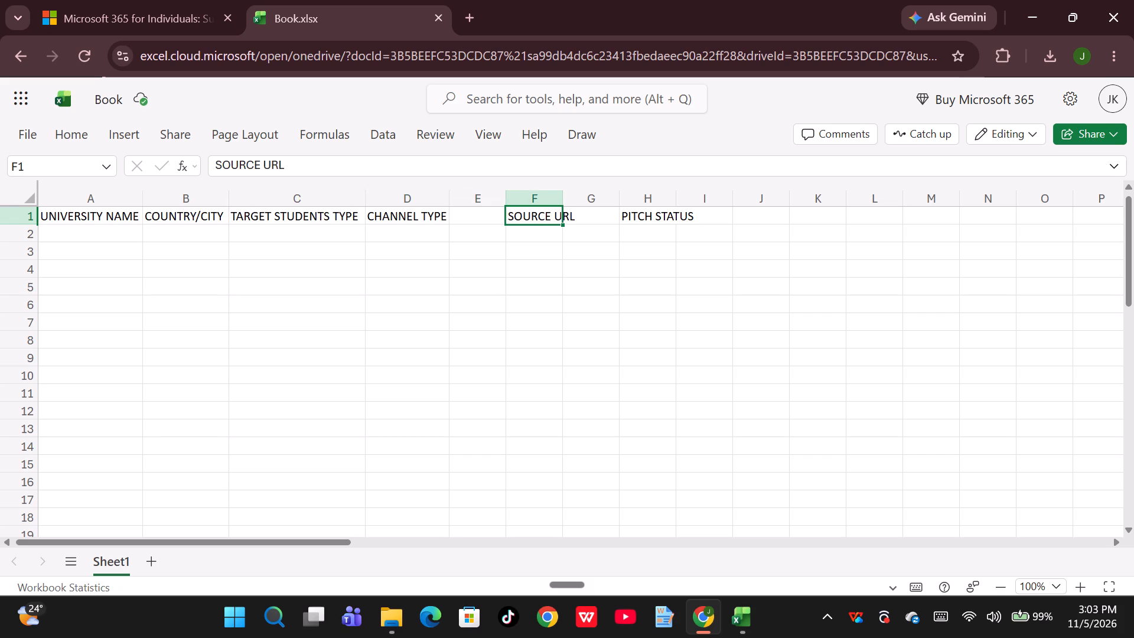
click(491, 213)
click(542, 216)
drag(513, 216, 530, 216)
key(ctrl+c)
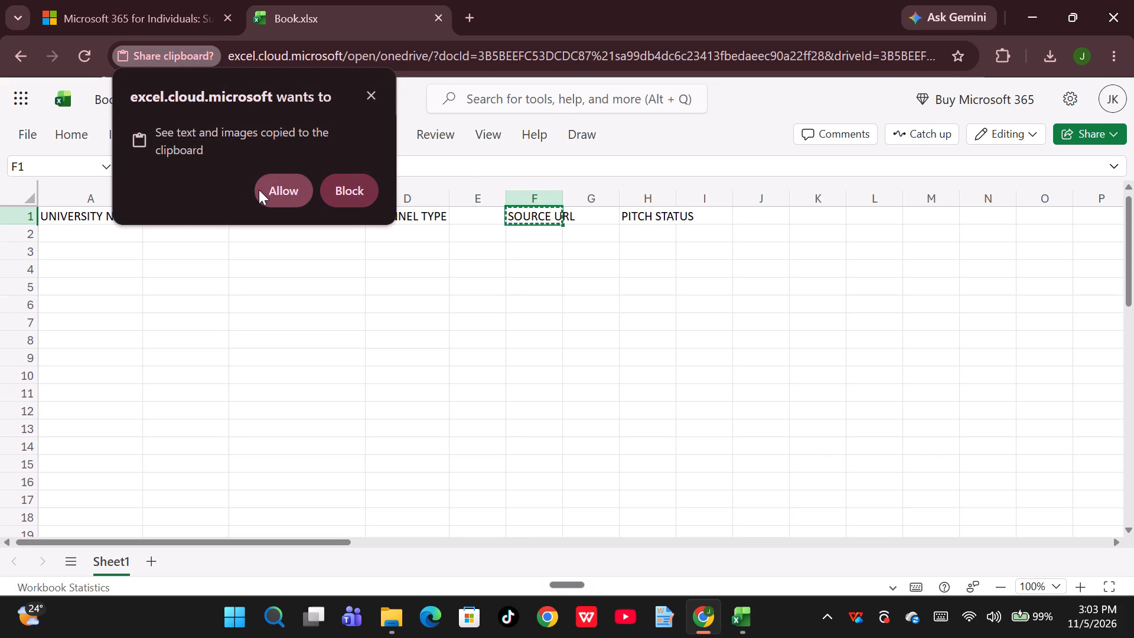
click(273, 188)
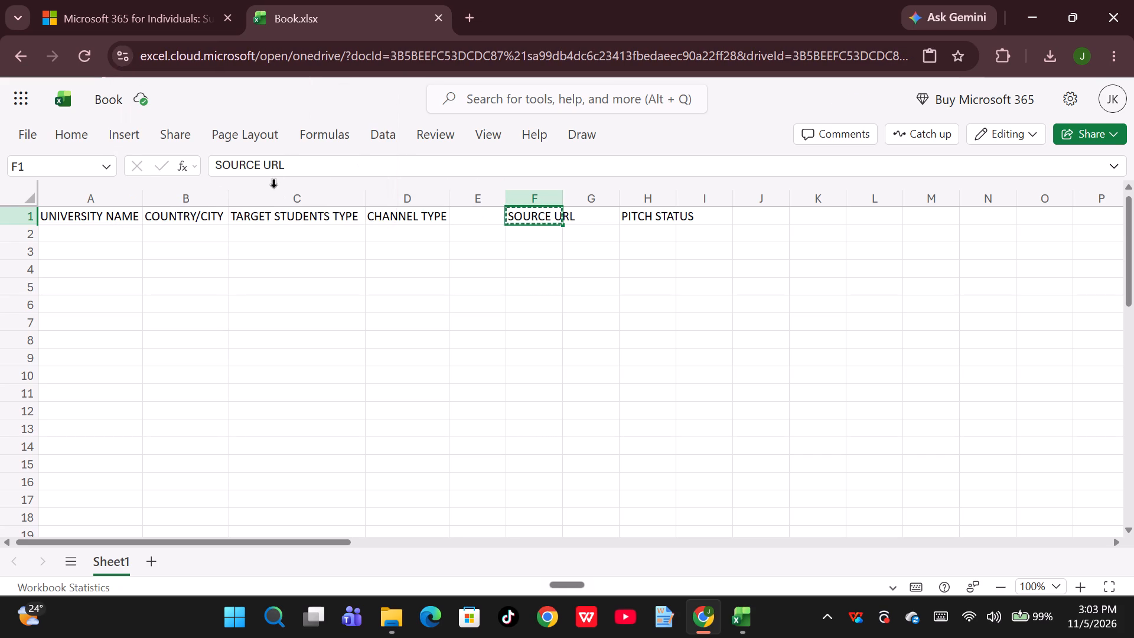
click(469, 217)
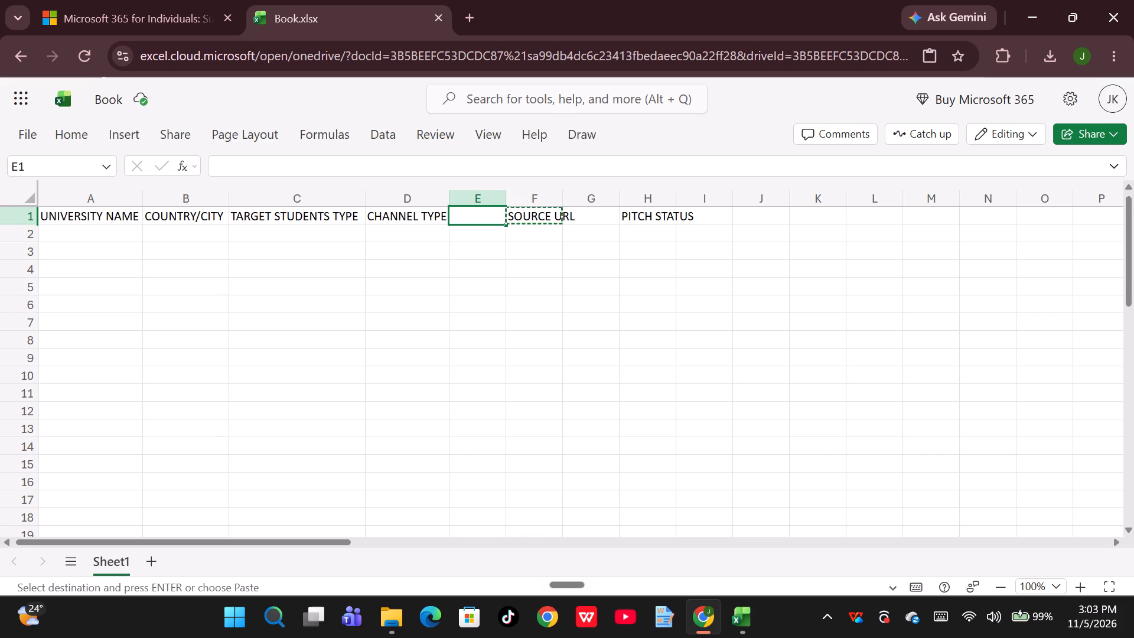
key(ctrl+v)
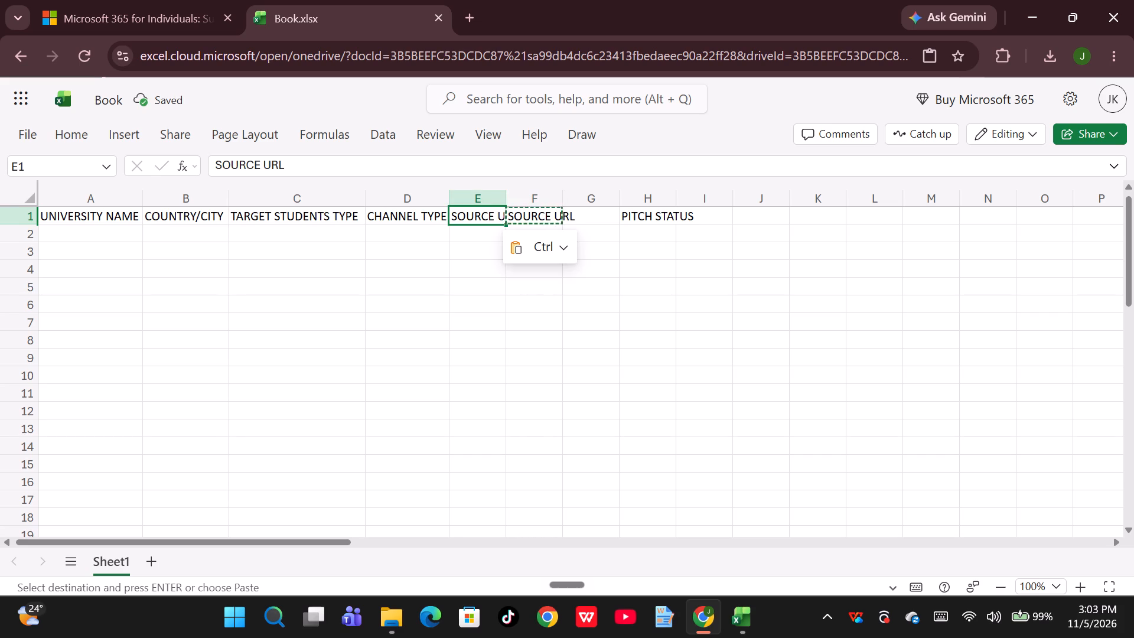
click(641, 220)
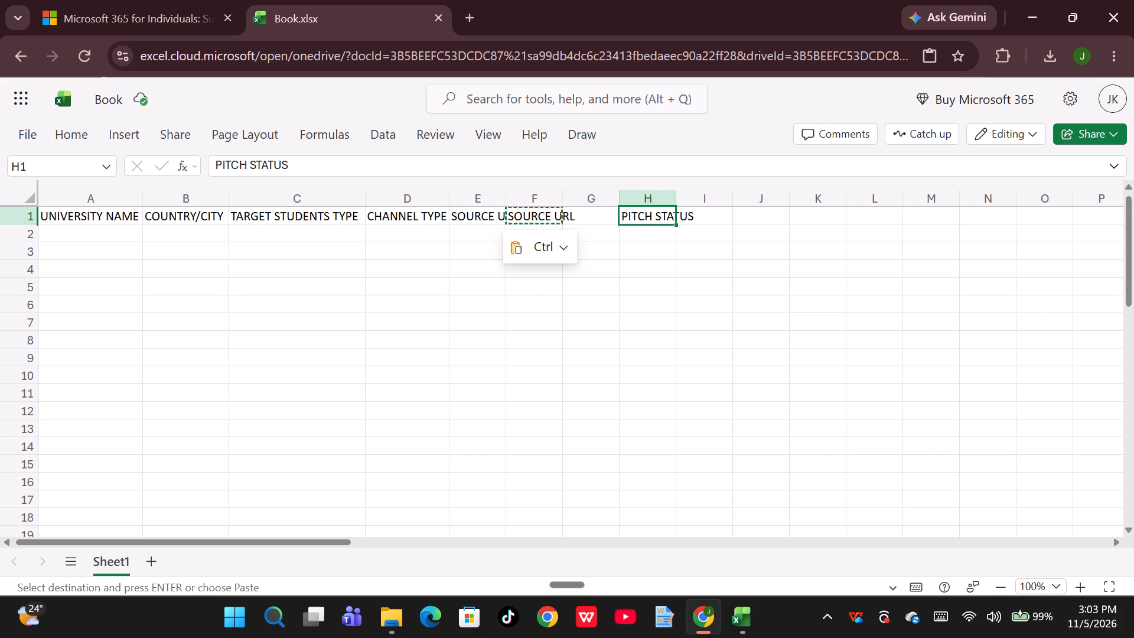
click(536, 219)
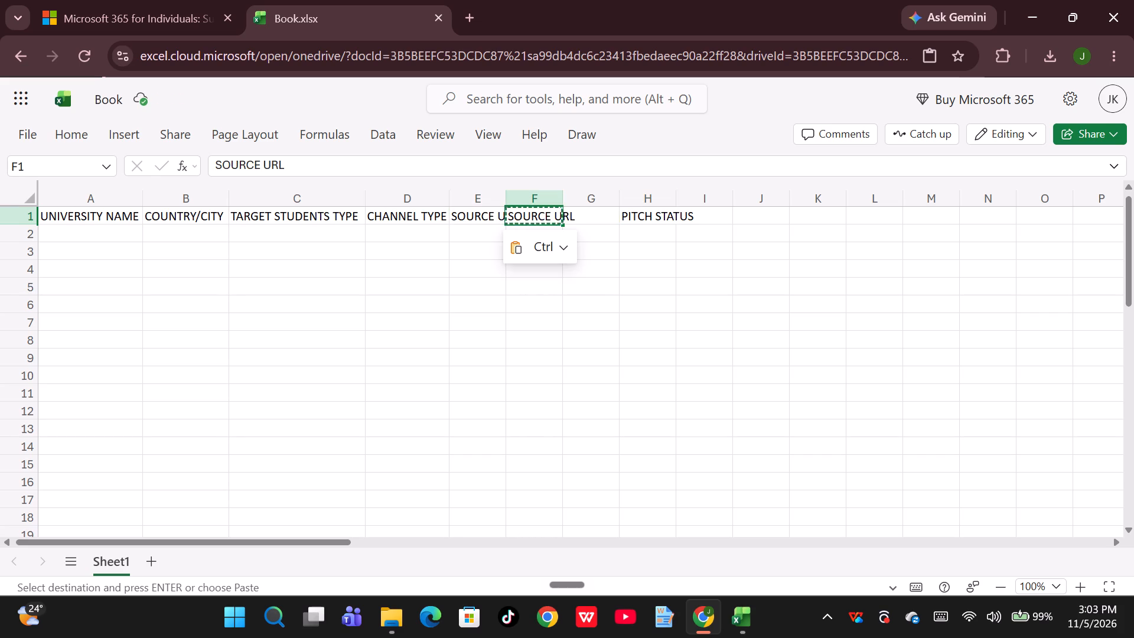
key(BackSpace)
Move the "PITCH STATUS" heading from H1 to F1 by copying it across and clearing H1.
click(652, 219)
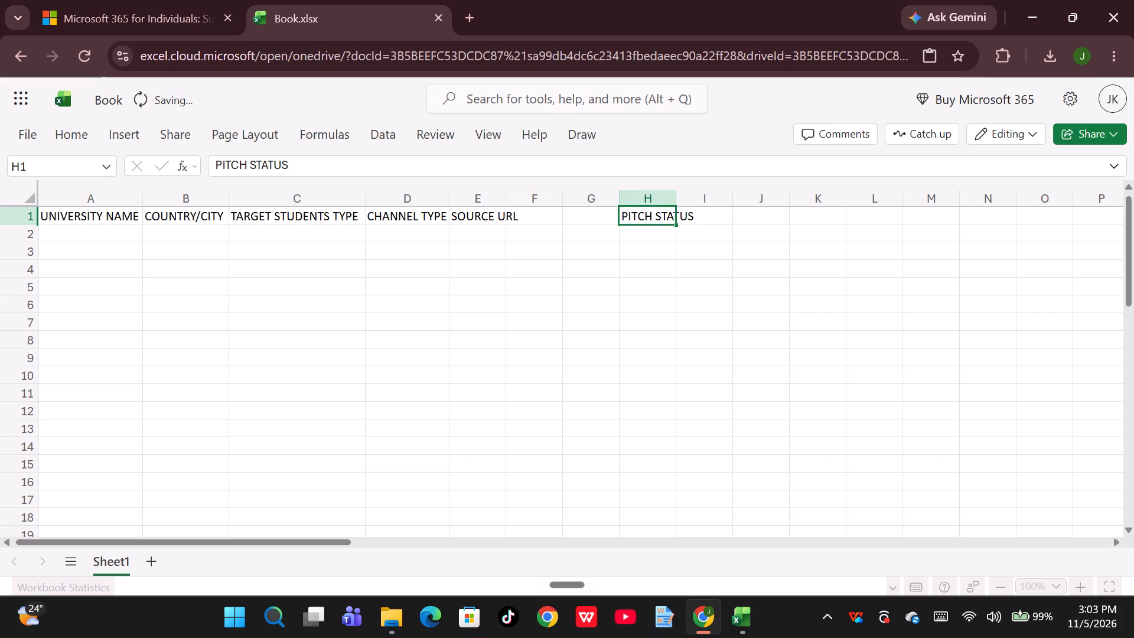
key(ctrl+c)
click(542, 212)
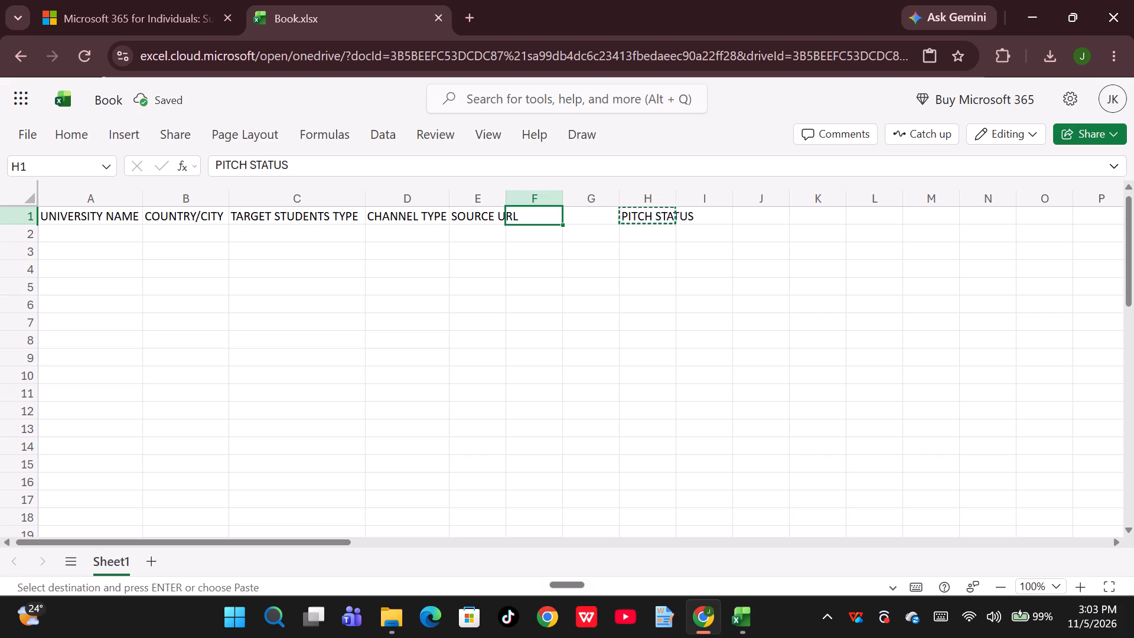
key(ctrl+v)
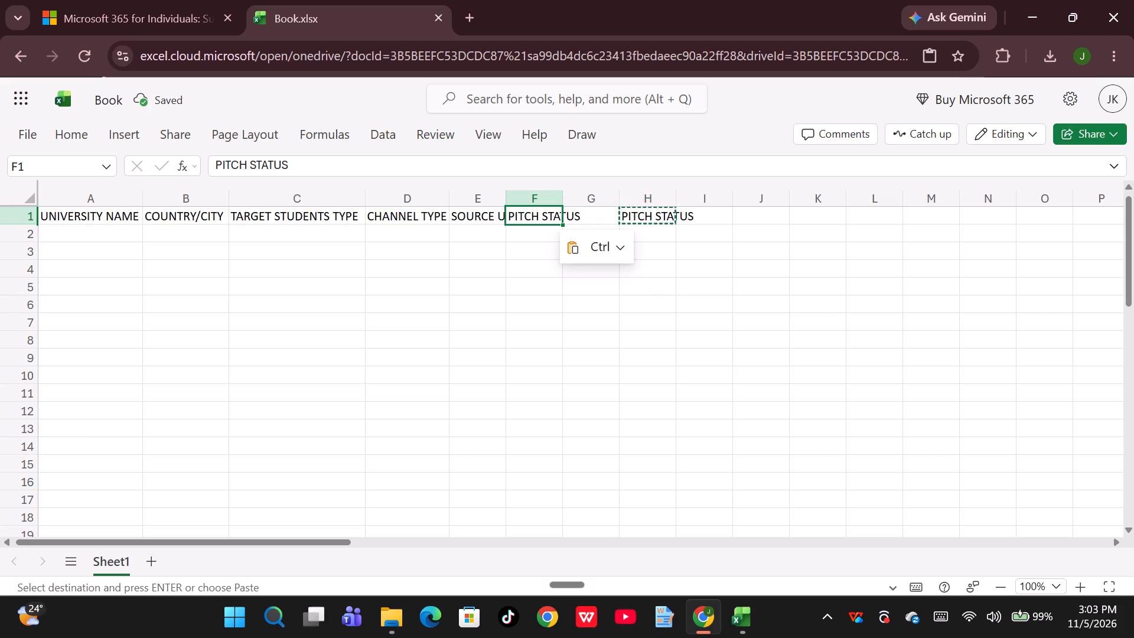
click(665, 215)
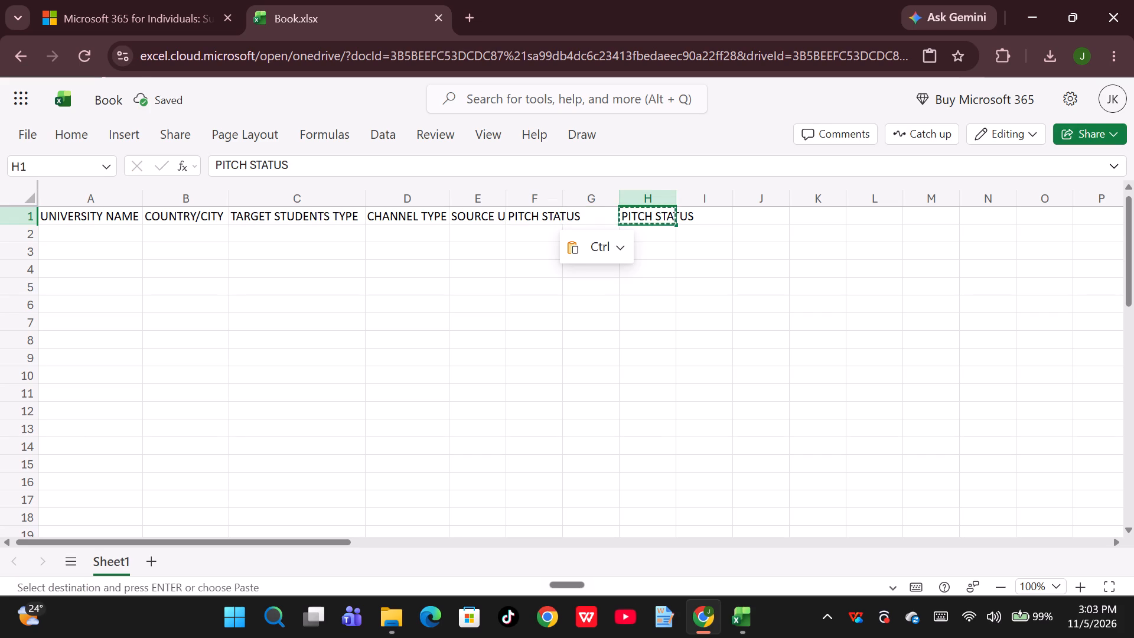
key(BackSpace)
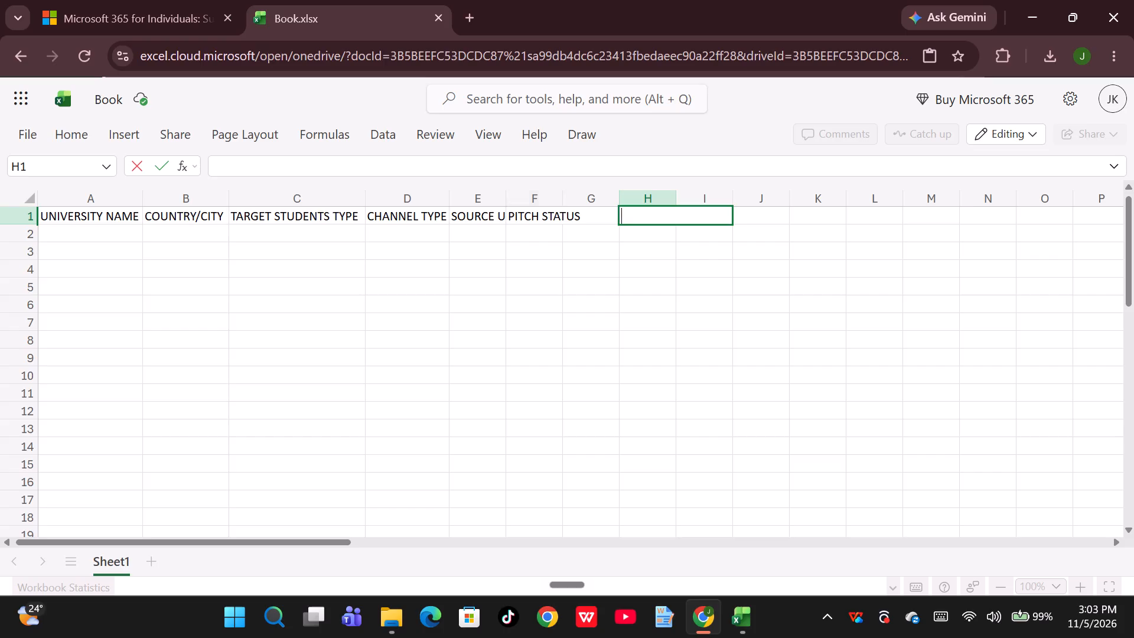
Widen column E so that its "SOURCE URL" heading fits within the column.
click(473, 201)
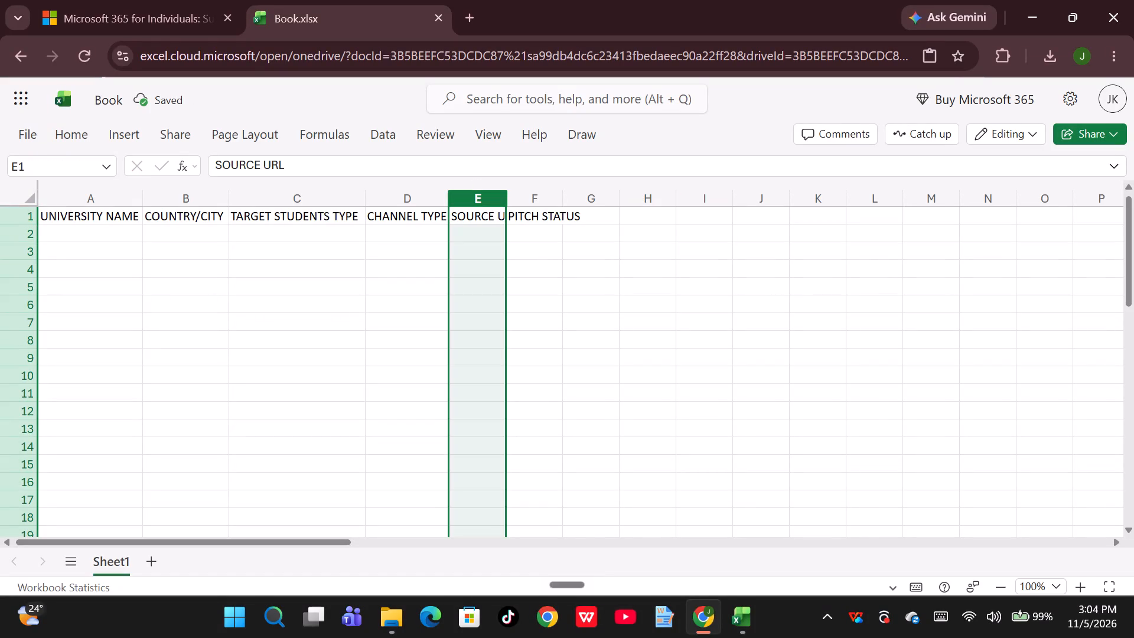
click(412, 223)
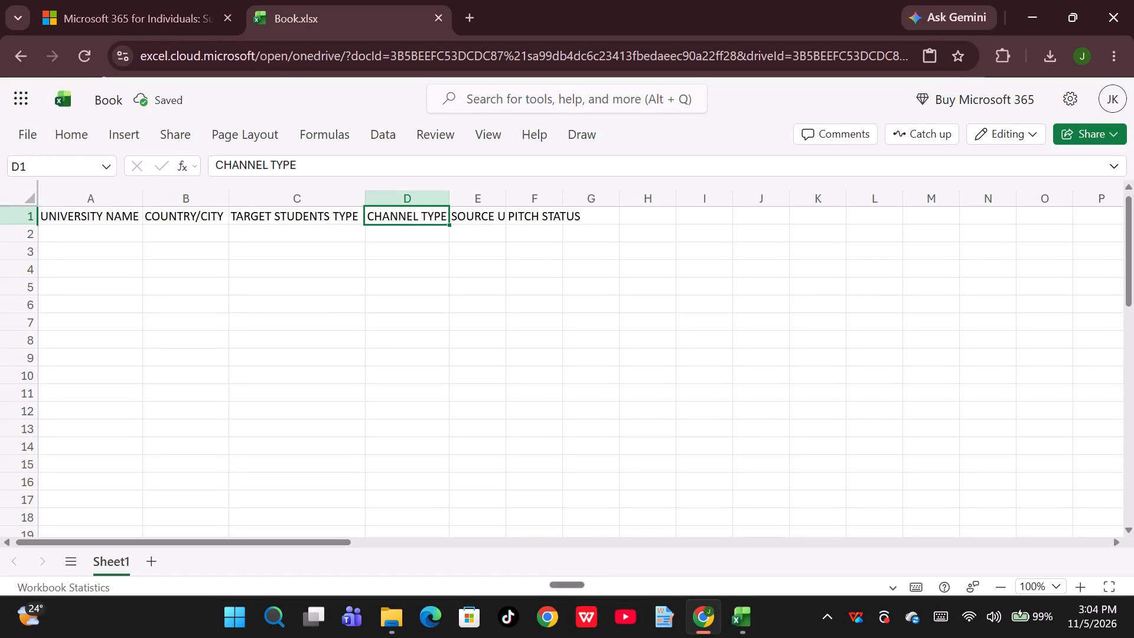
click(507, 207)
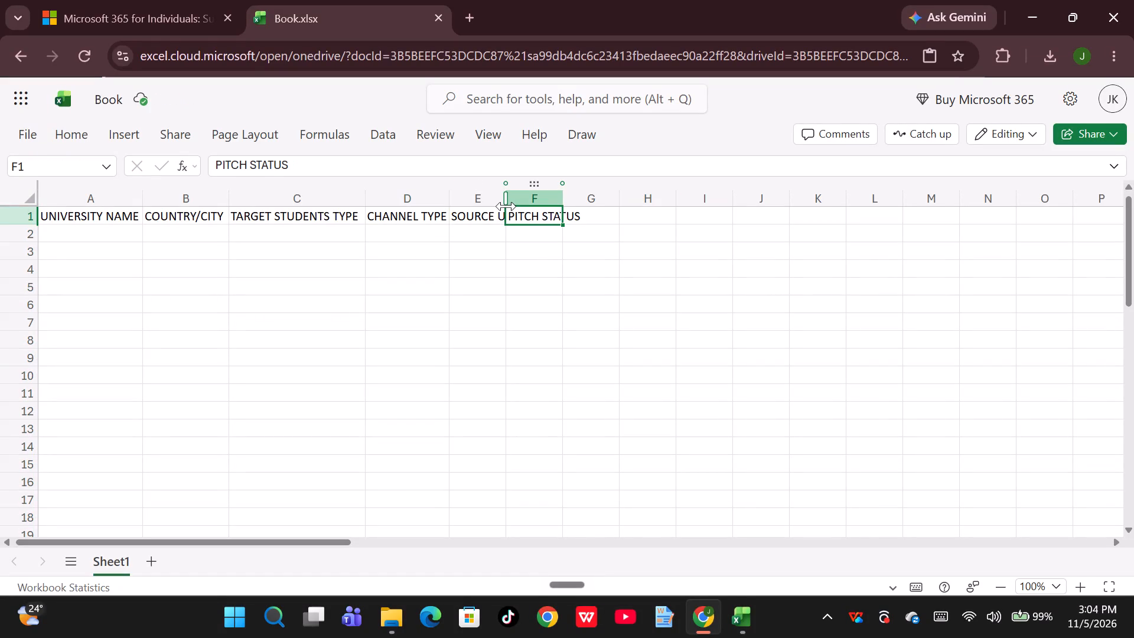
drag(508, 206, 525, 202)
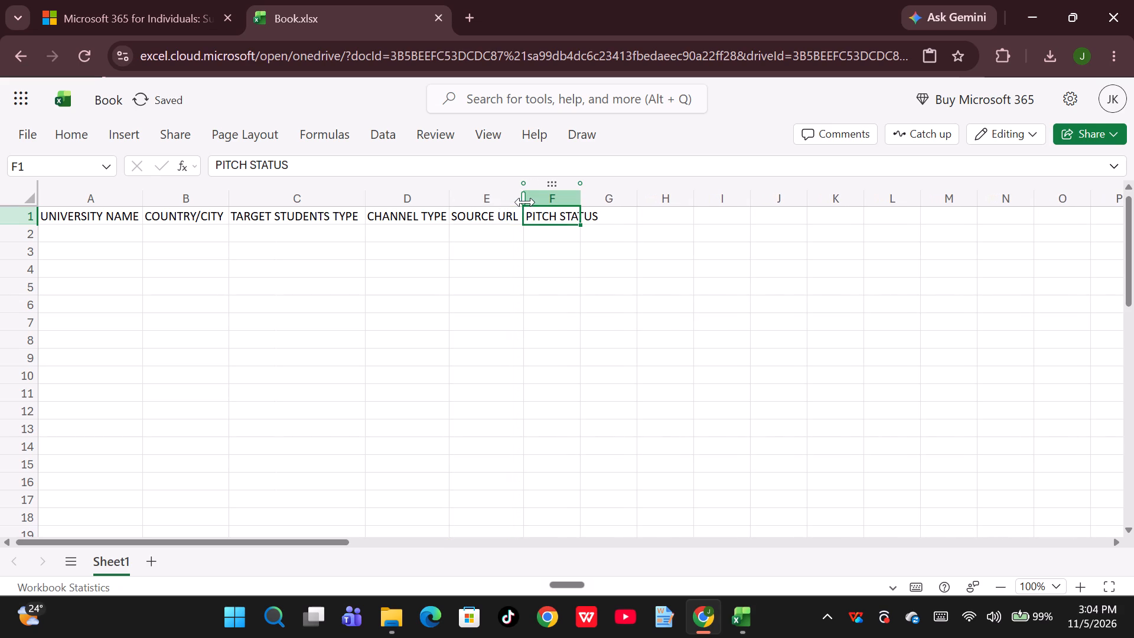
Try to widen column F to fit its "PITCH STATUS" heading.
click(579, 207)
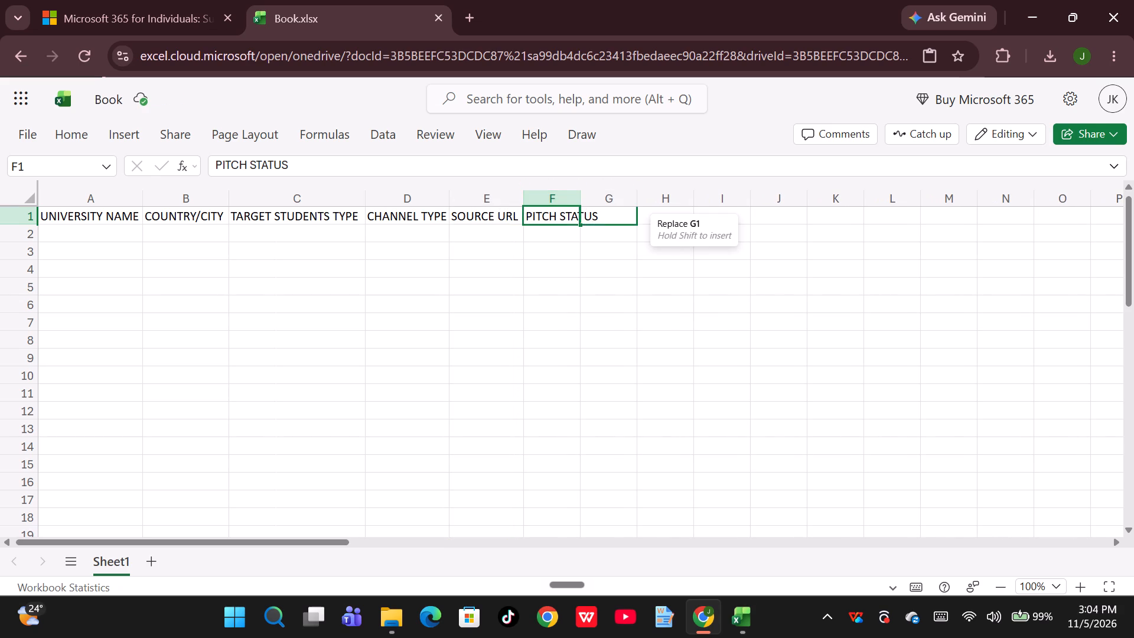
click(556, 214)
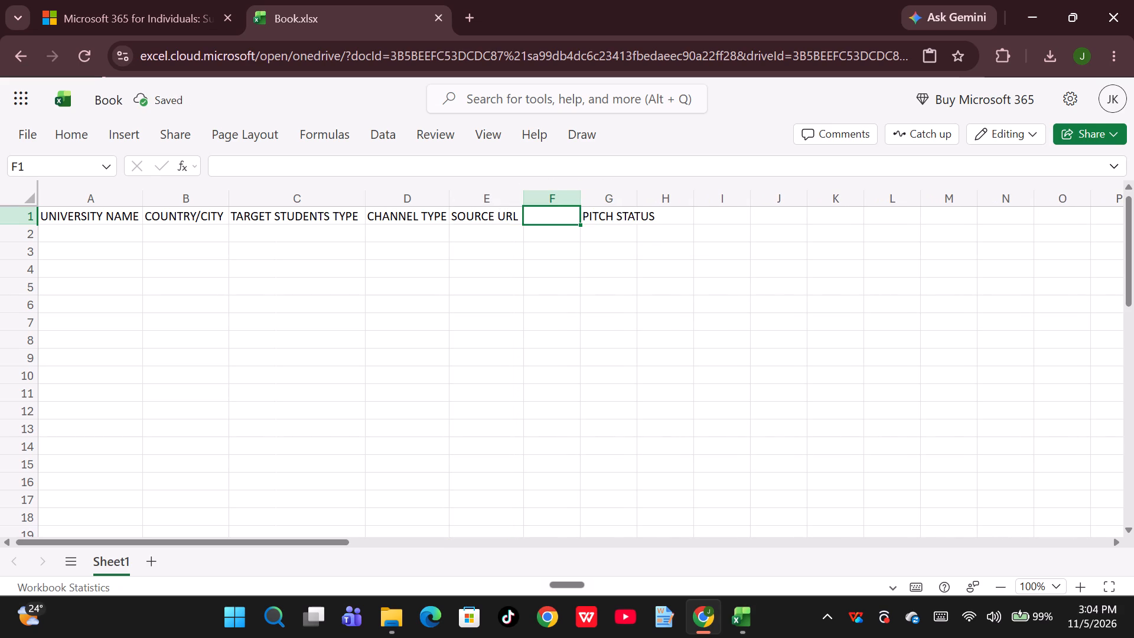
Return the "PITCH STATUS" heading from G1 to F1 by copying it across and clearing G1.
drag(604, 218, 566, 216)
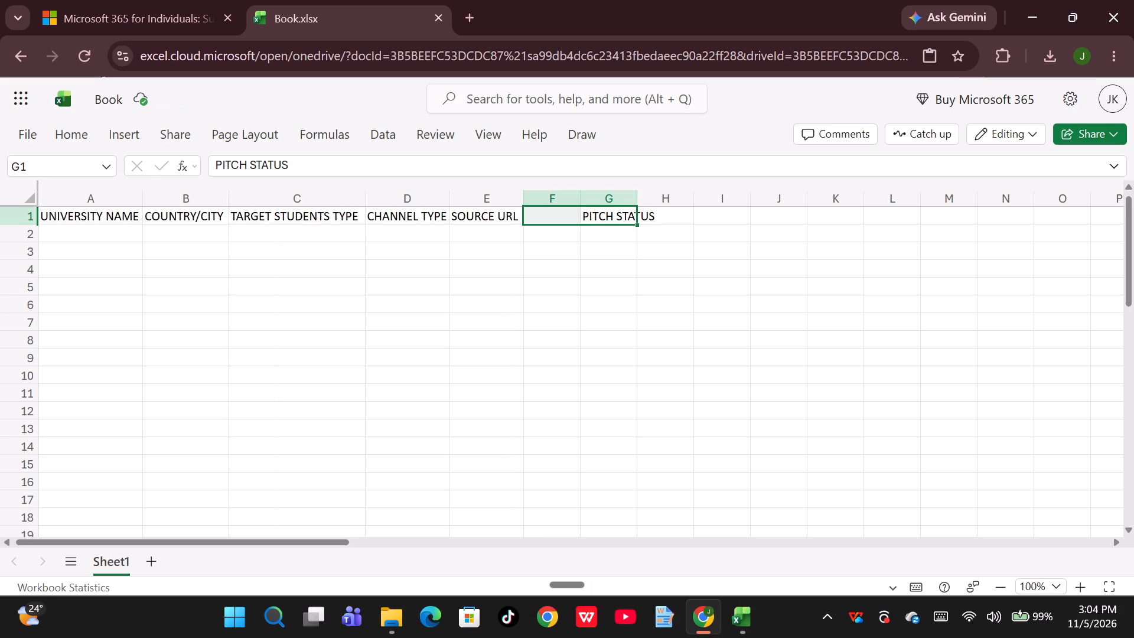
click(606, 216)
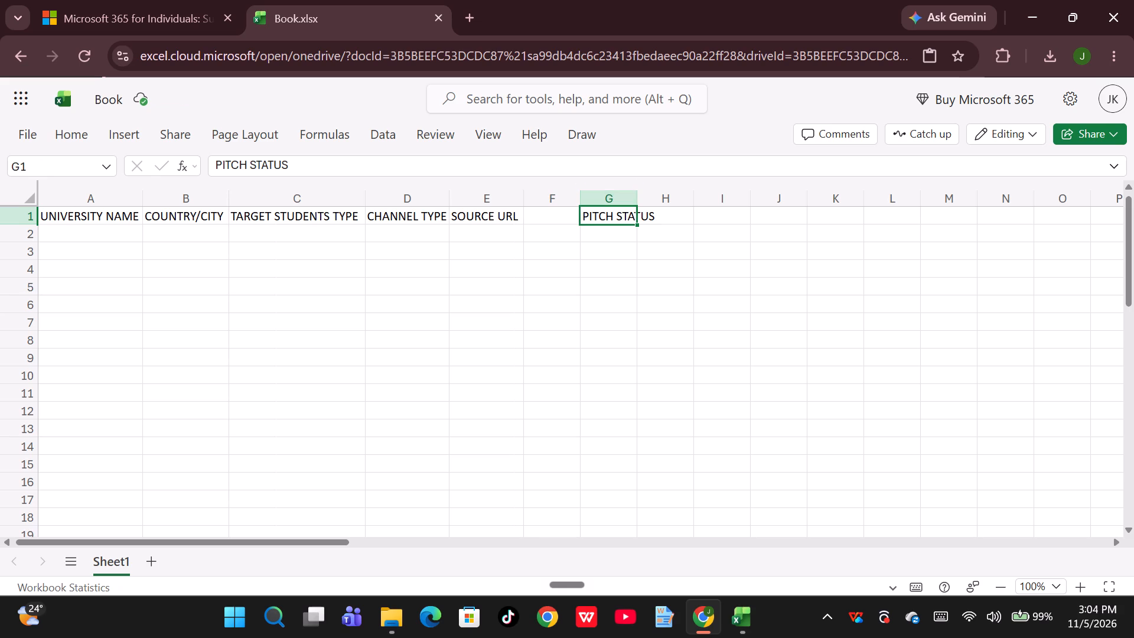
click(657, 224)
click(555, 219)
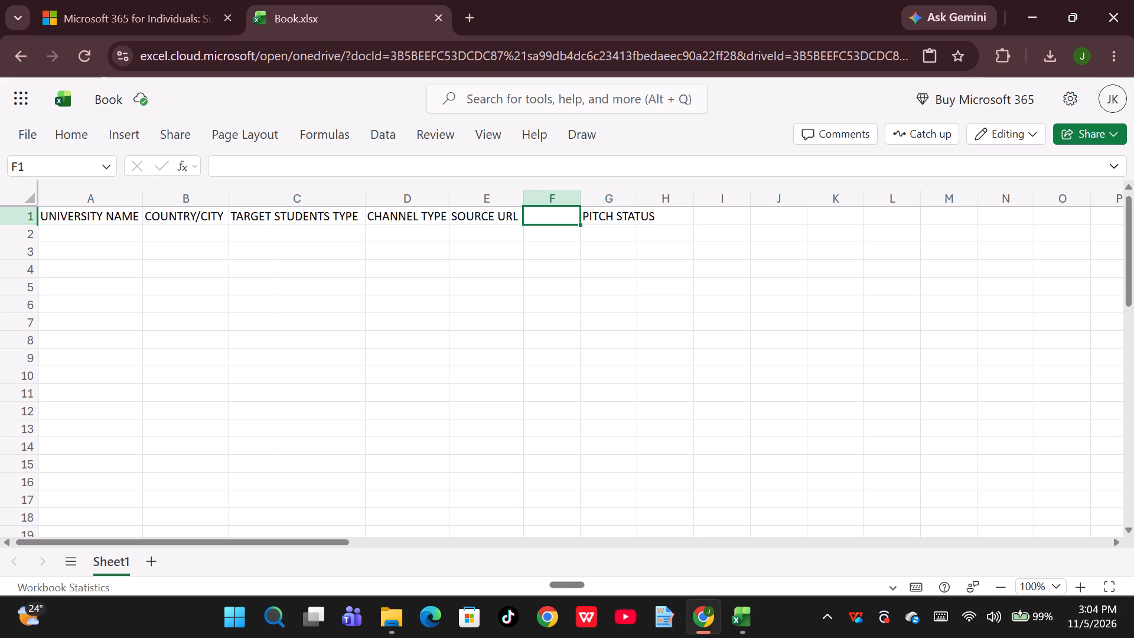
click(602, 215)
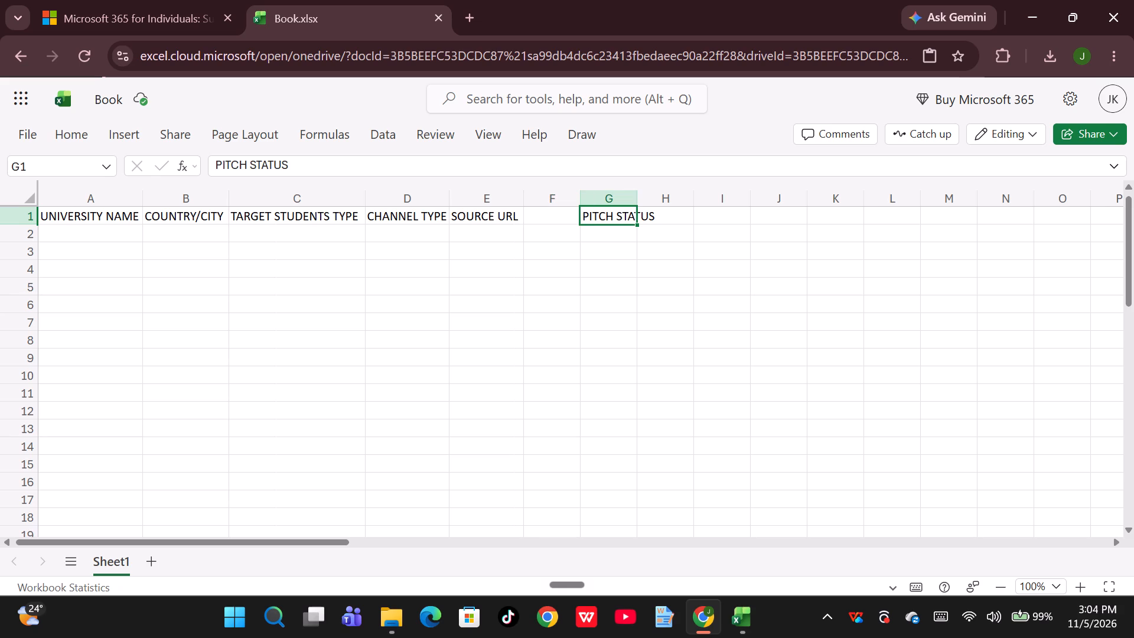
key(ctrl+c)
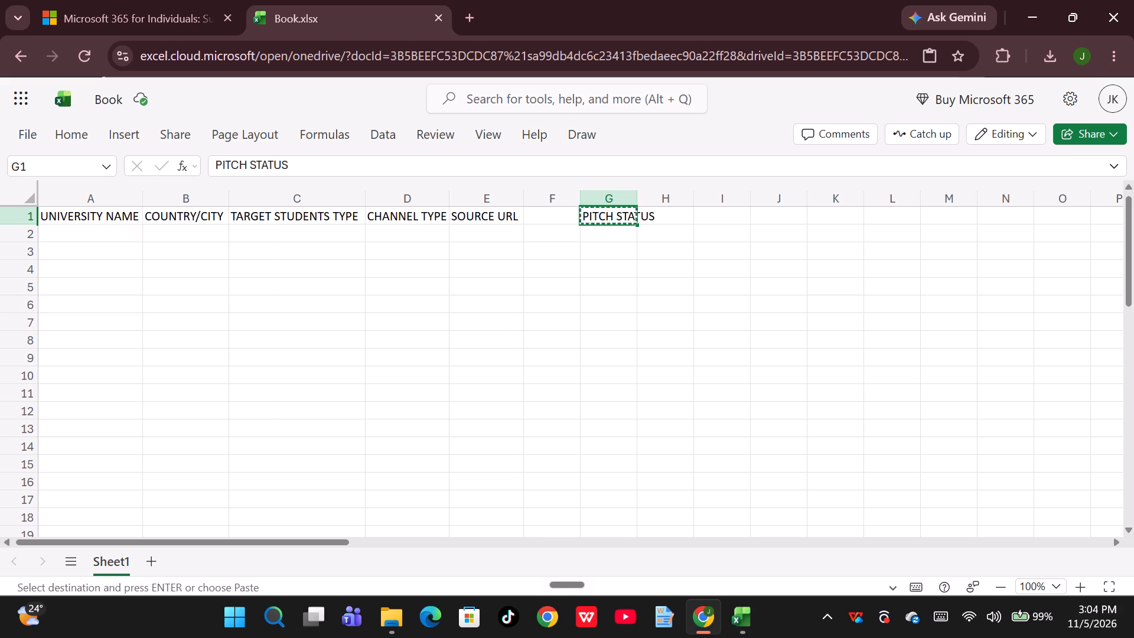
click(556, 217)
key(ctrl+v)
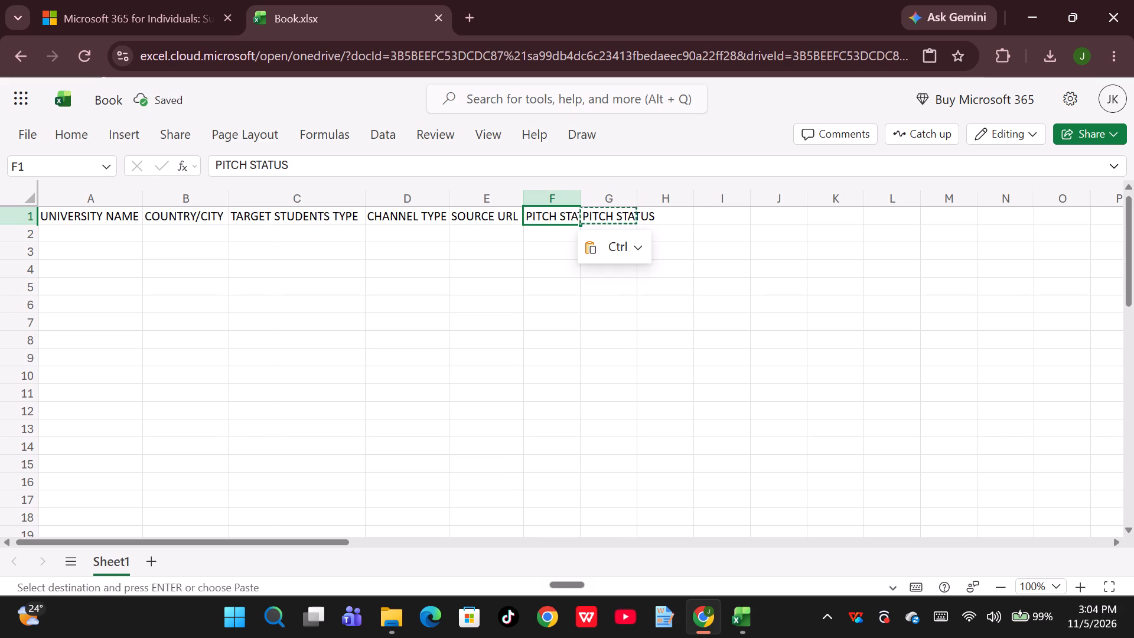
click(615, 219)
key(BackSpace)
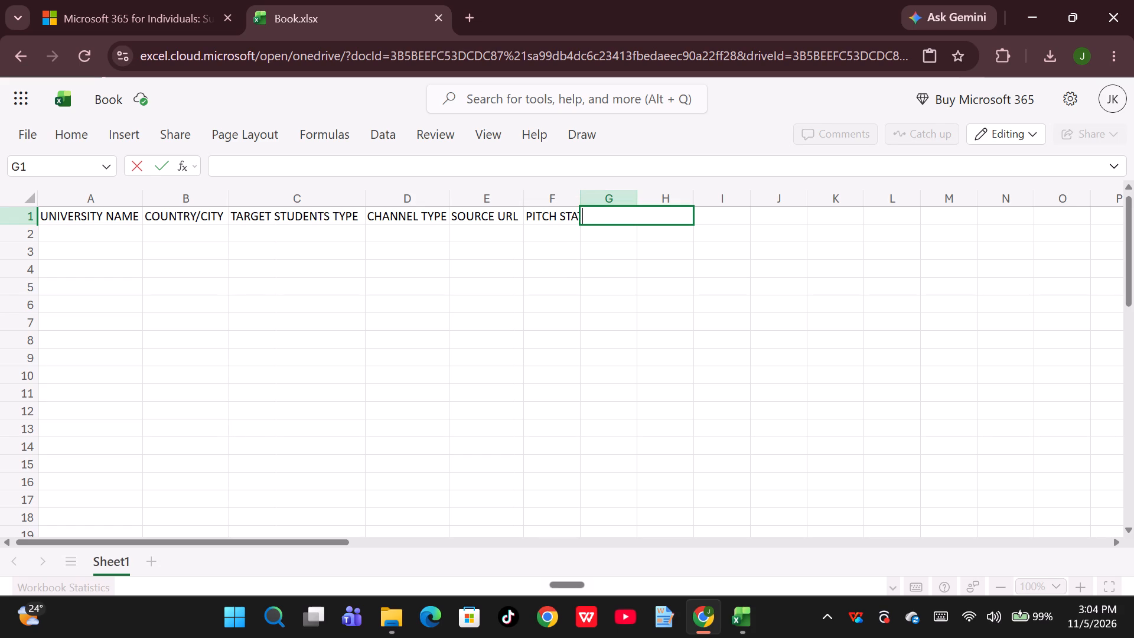
Widen column F so that its "PITCH STATUS" heading fits within the column.
right_click(581, 210)
drag(676, 265, 582, 209)
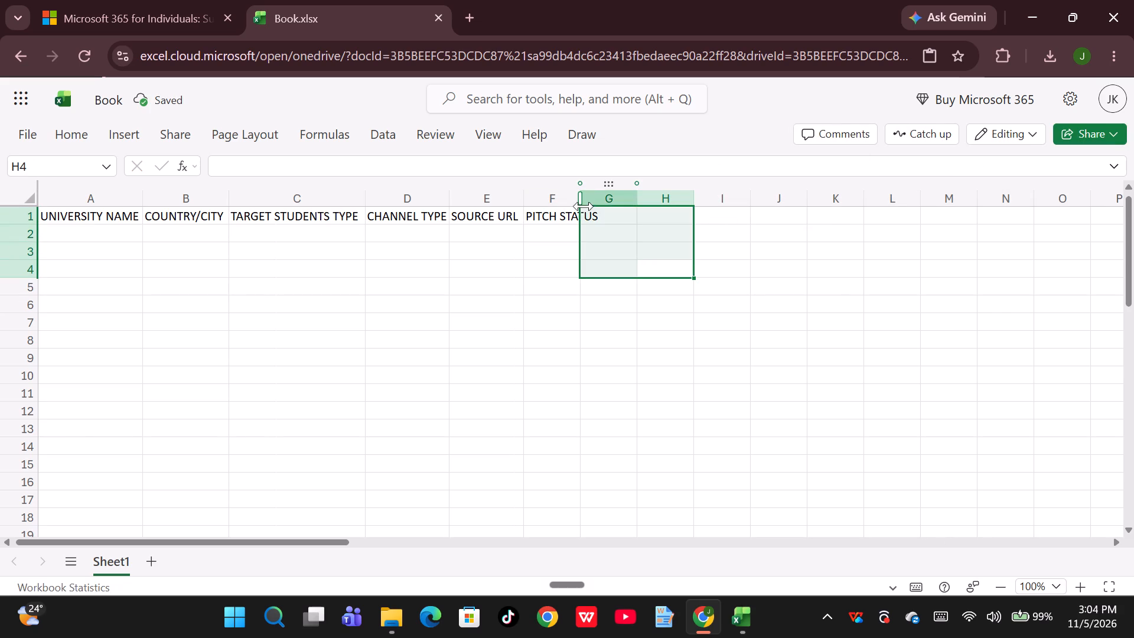
drag(584, 205, 611, 204)
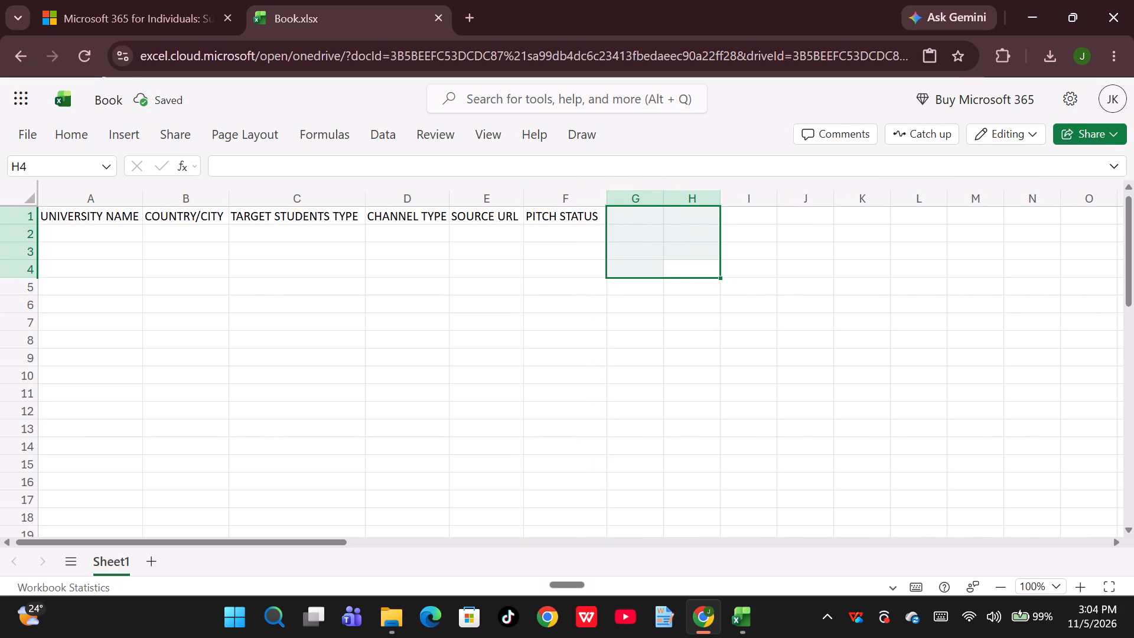
Start the first entry under the "UNIVERSITY NAME" heading in cell A2.
click(92, 227)
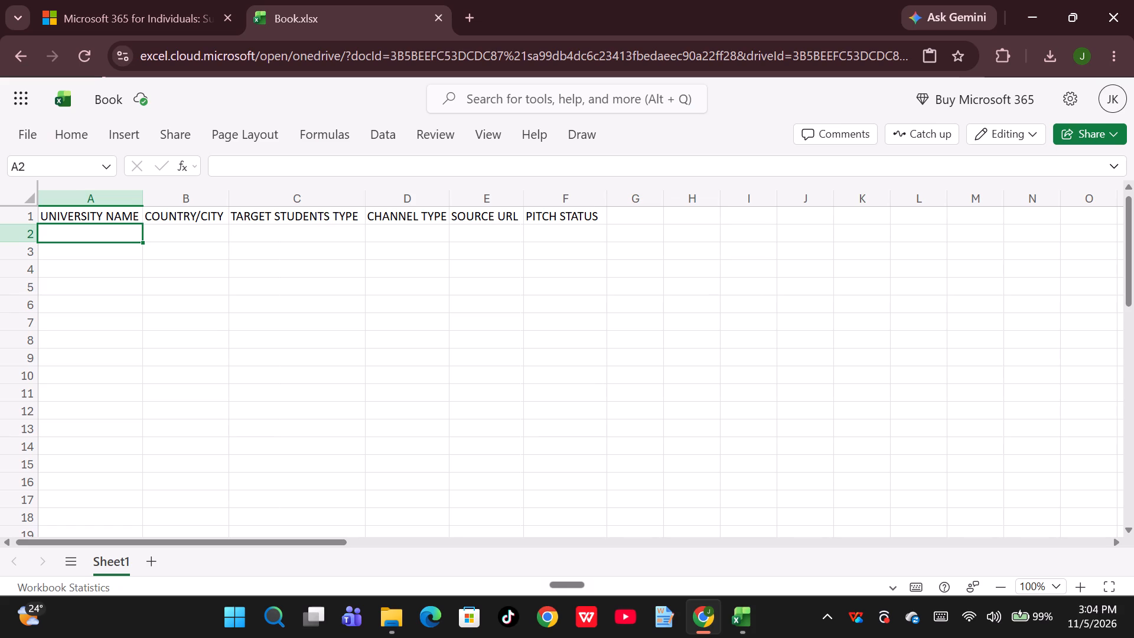
click(89, 218)
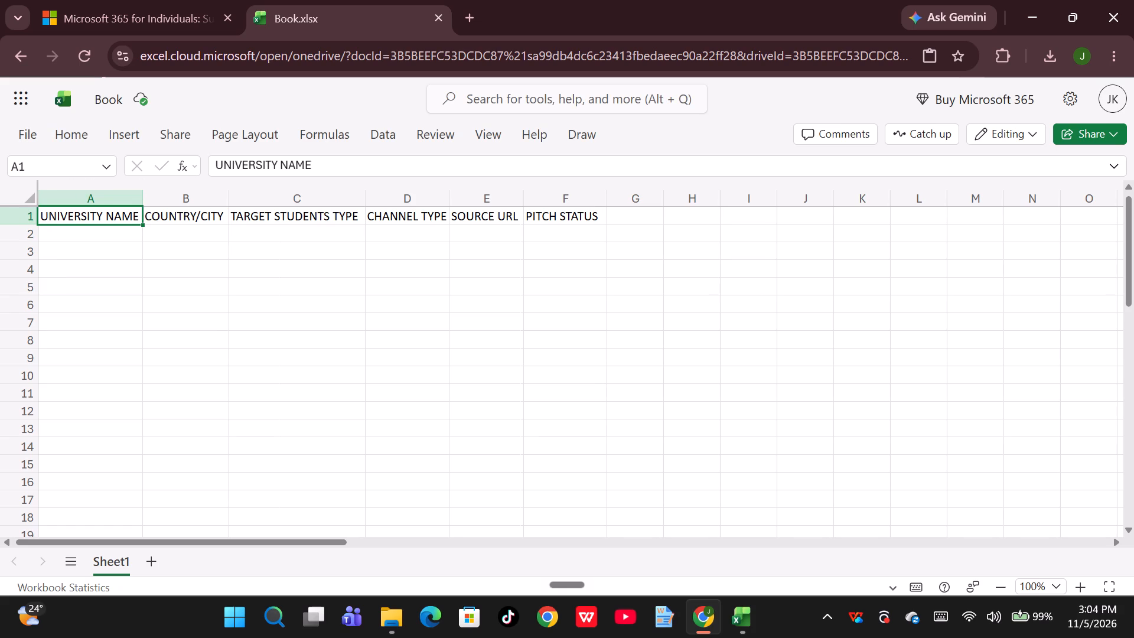
click(109, 235)
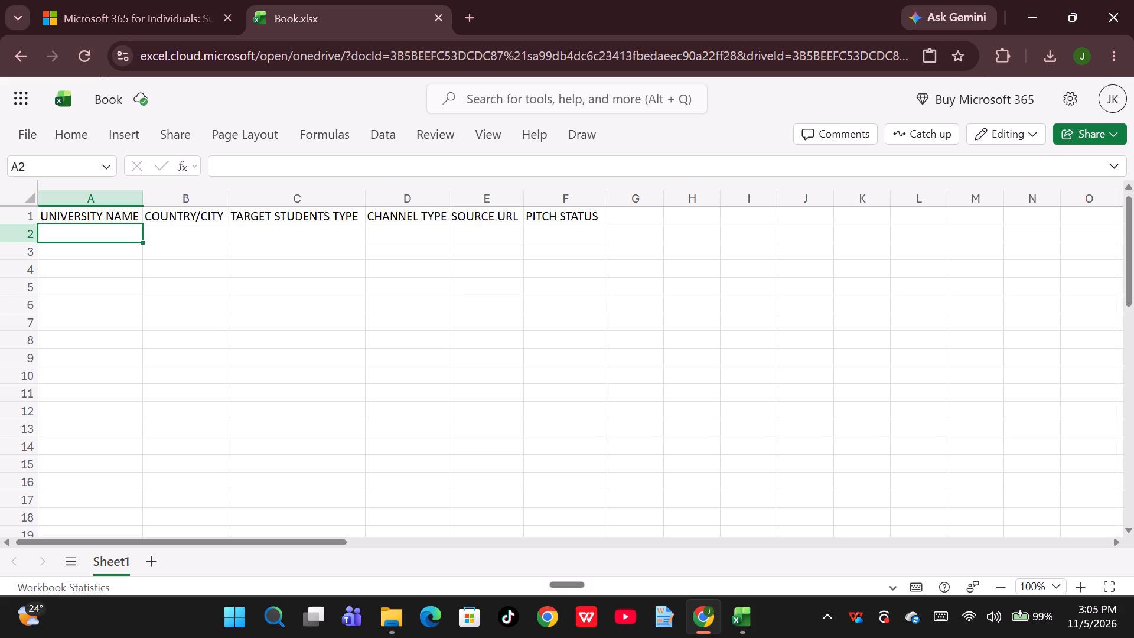
click(109, 235)
key(t)
key(BackSpace)
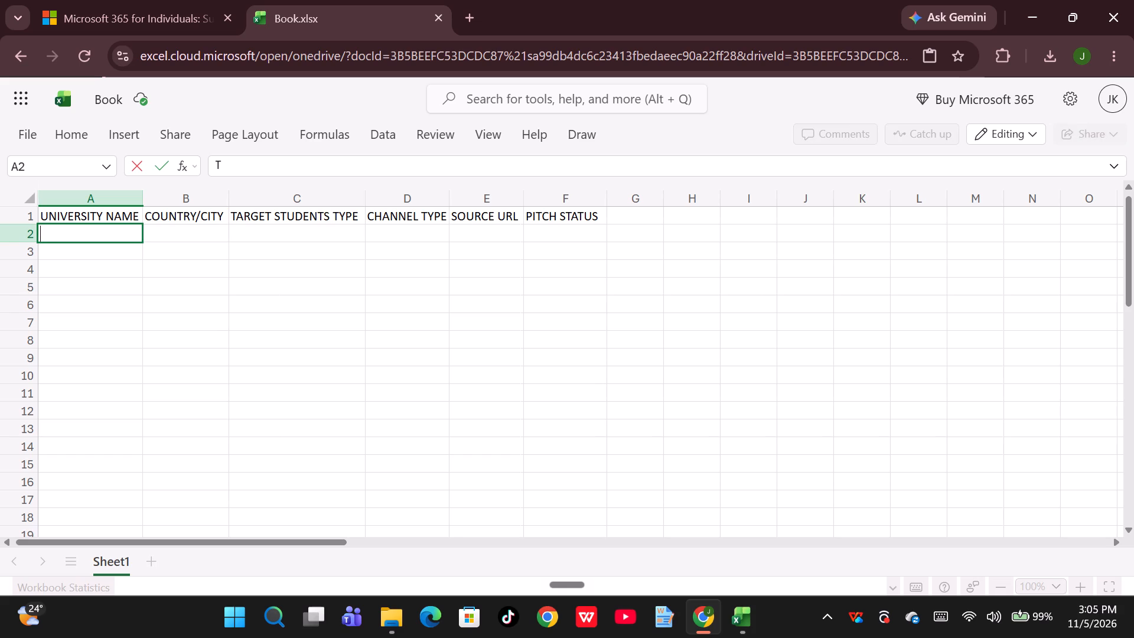
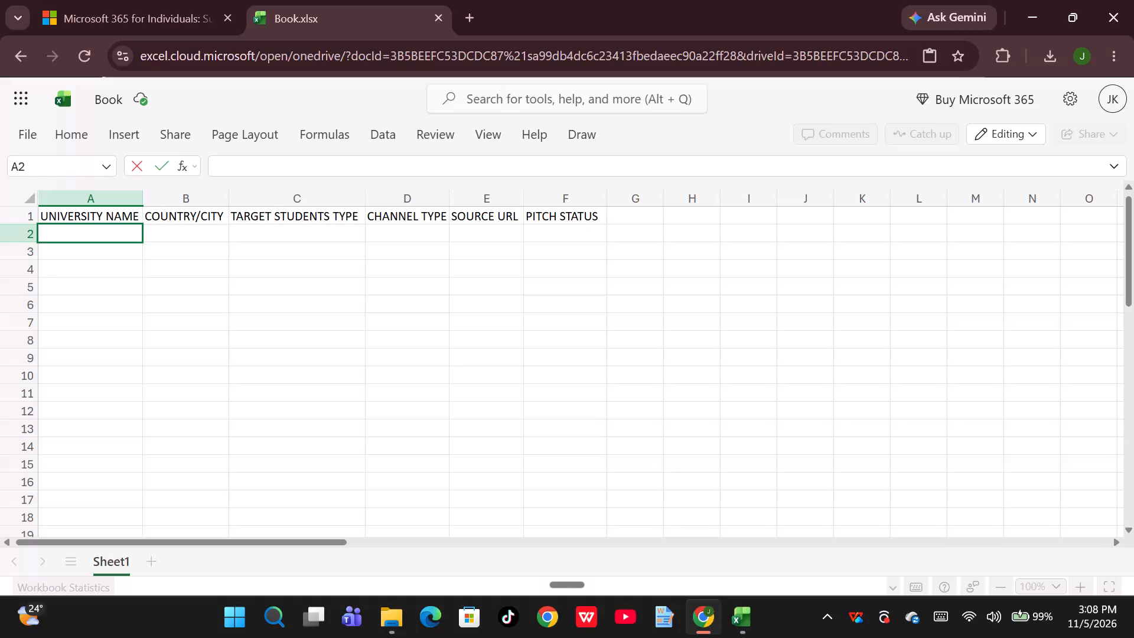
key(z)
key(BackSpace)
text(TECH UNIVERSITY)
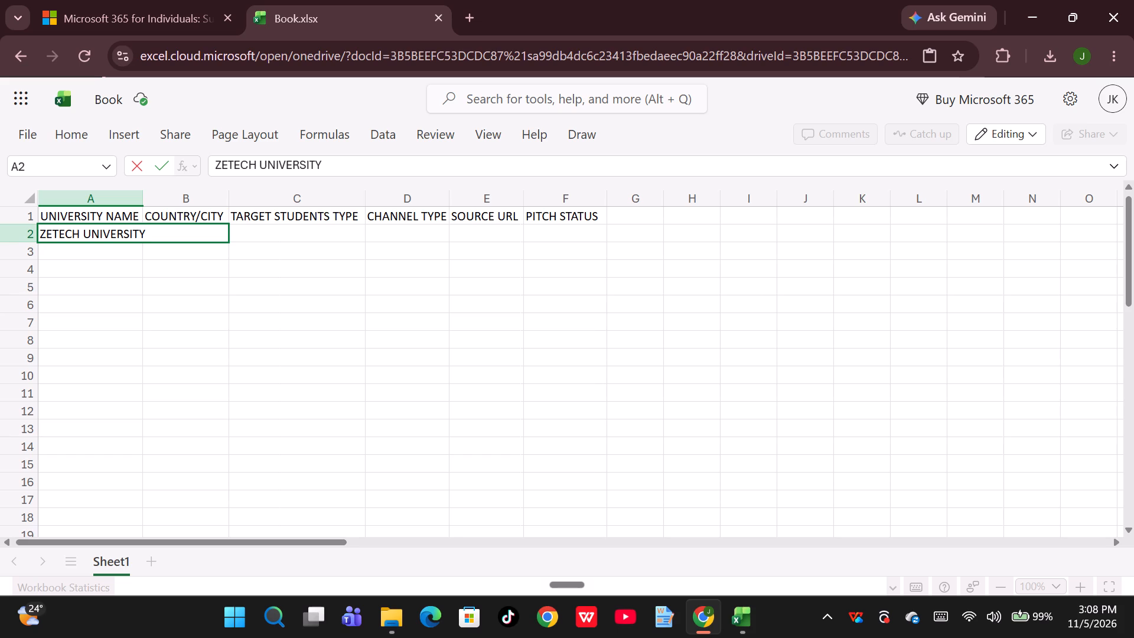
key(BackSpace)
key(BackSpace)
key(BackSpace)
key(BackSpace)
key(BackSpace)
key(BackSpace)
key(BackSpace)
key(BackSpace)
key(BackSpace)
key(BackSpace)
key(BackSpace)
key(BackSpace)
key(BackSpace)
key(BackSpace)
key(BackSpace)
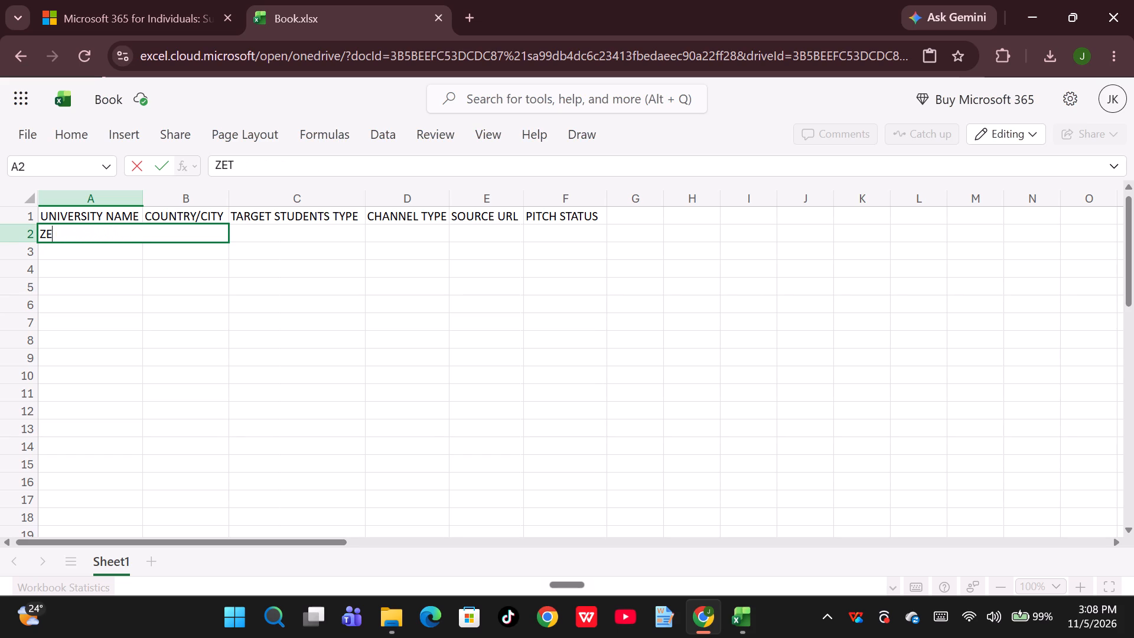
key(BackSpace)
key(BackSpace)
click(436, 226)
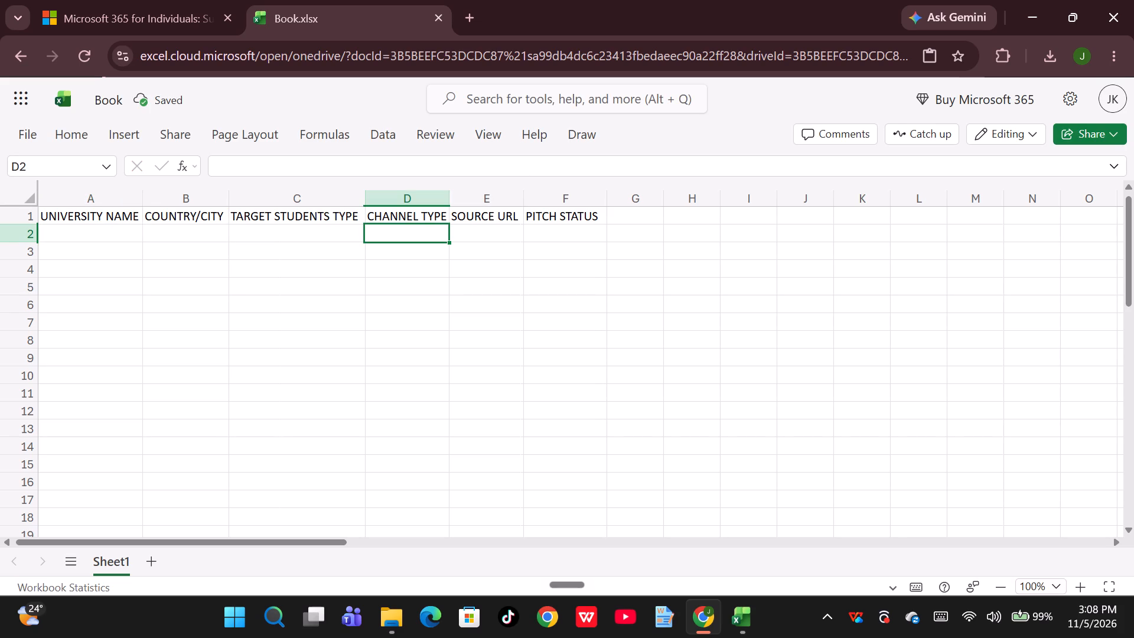
Enter "ETH ZURICH" in cell A2 as the first university name.
click(115, 232)
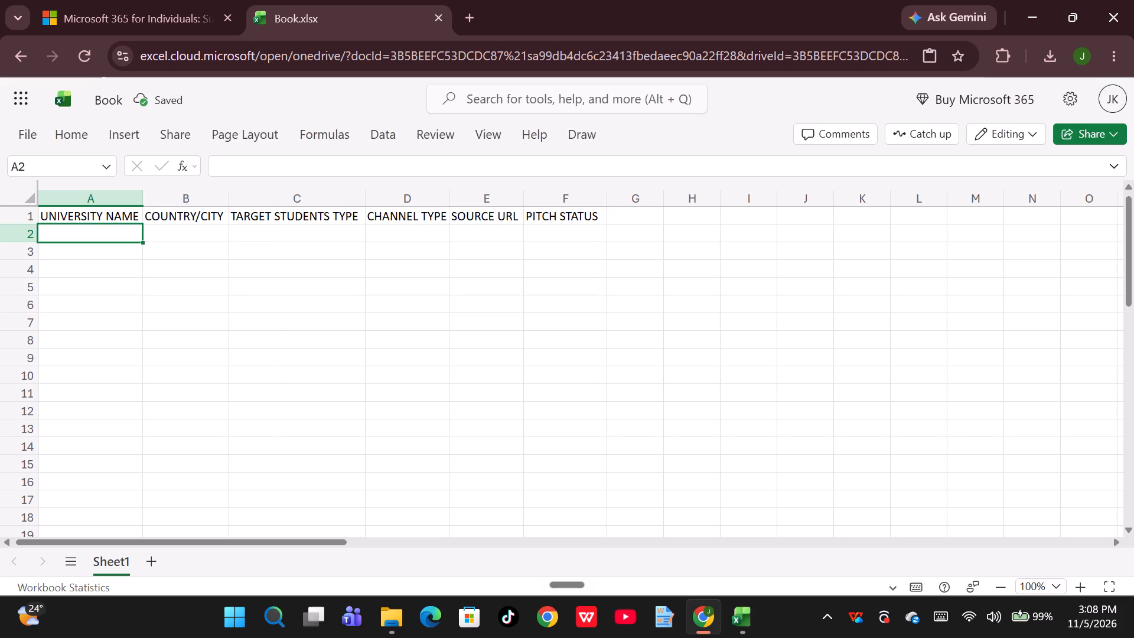
key(e)
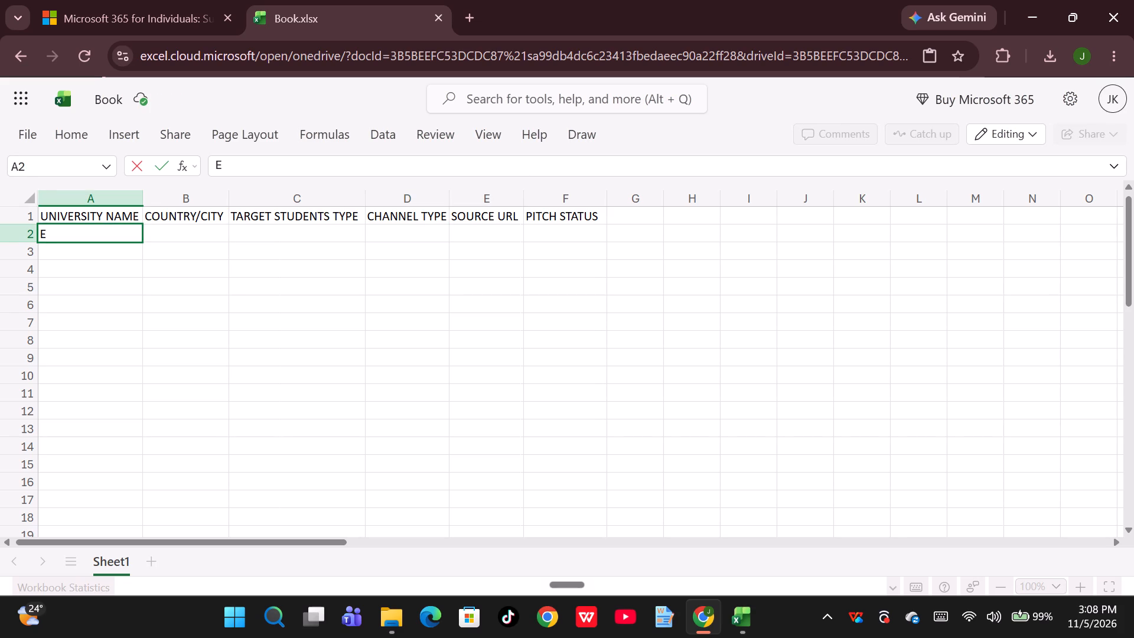
text(TH)
key(space)
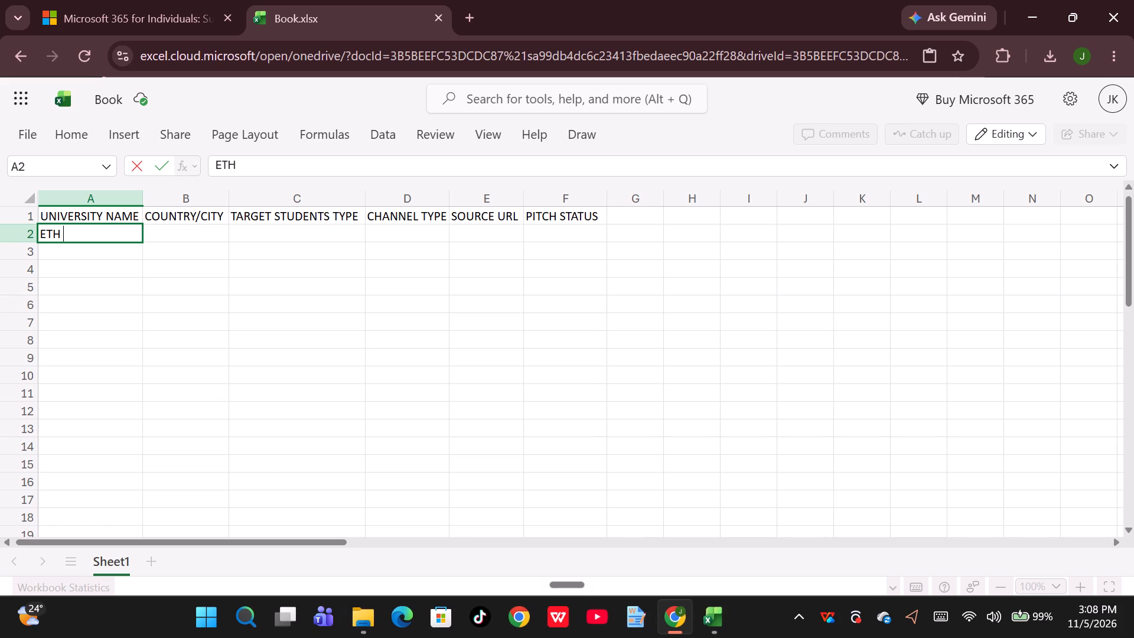
text(ZURICH)
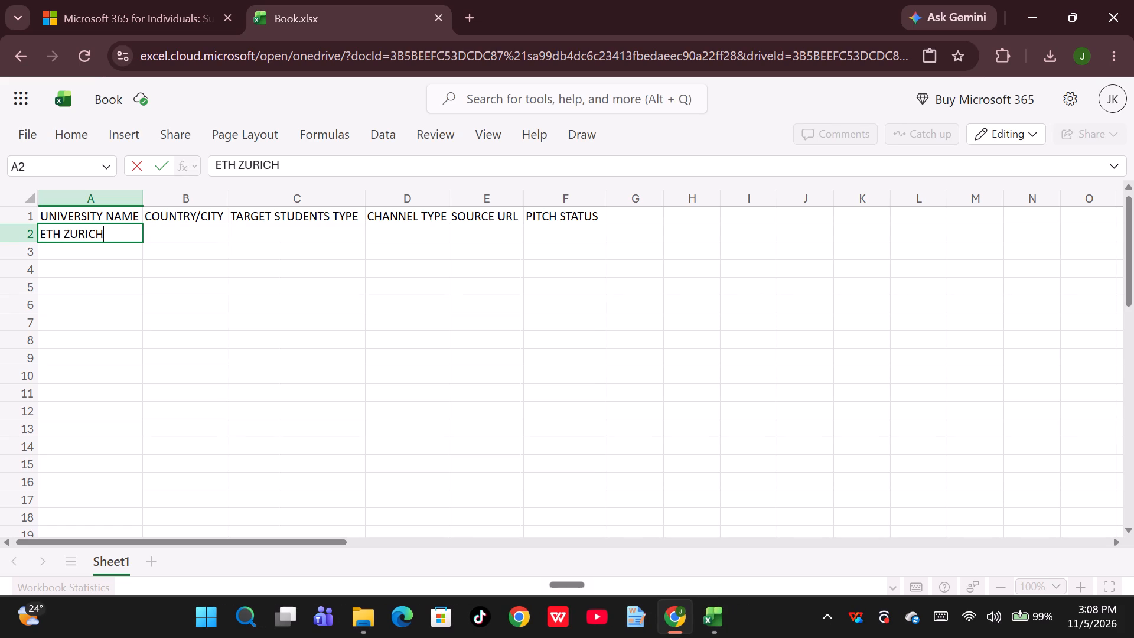
key(Return)
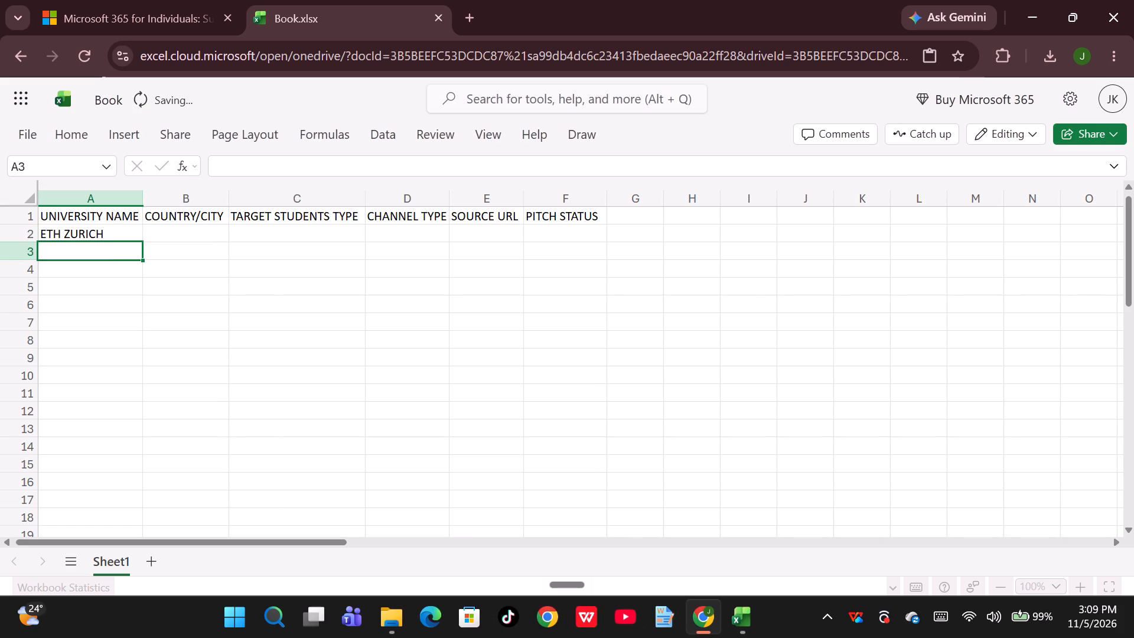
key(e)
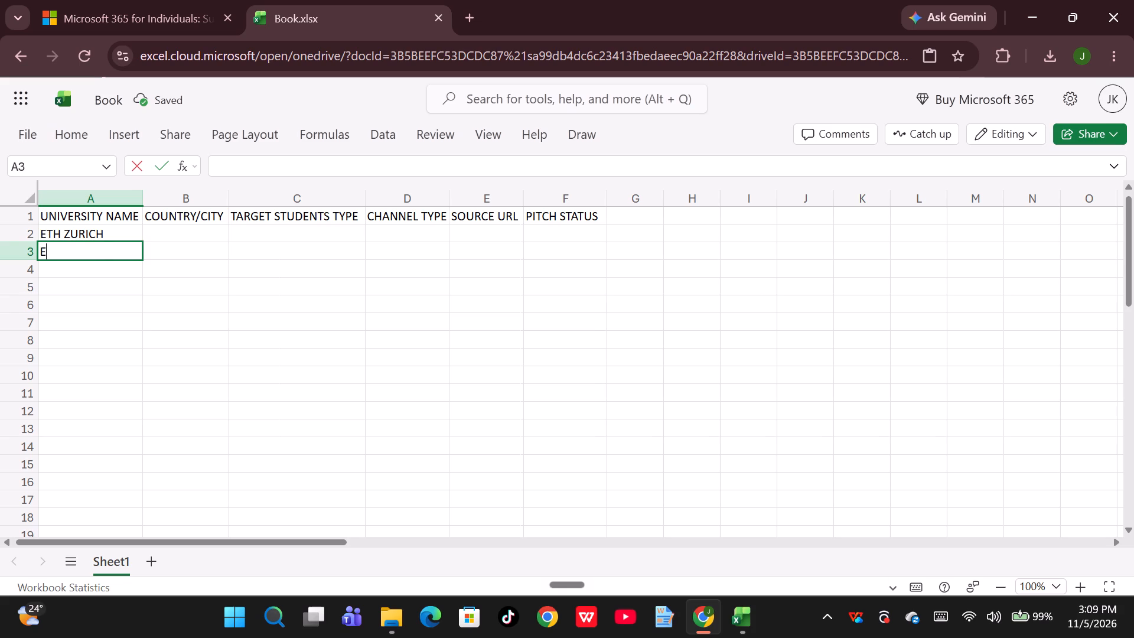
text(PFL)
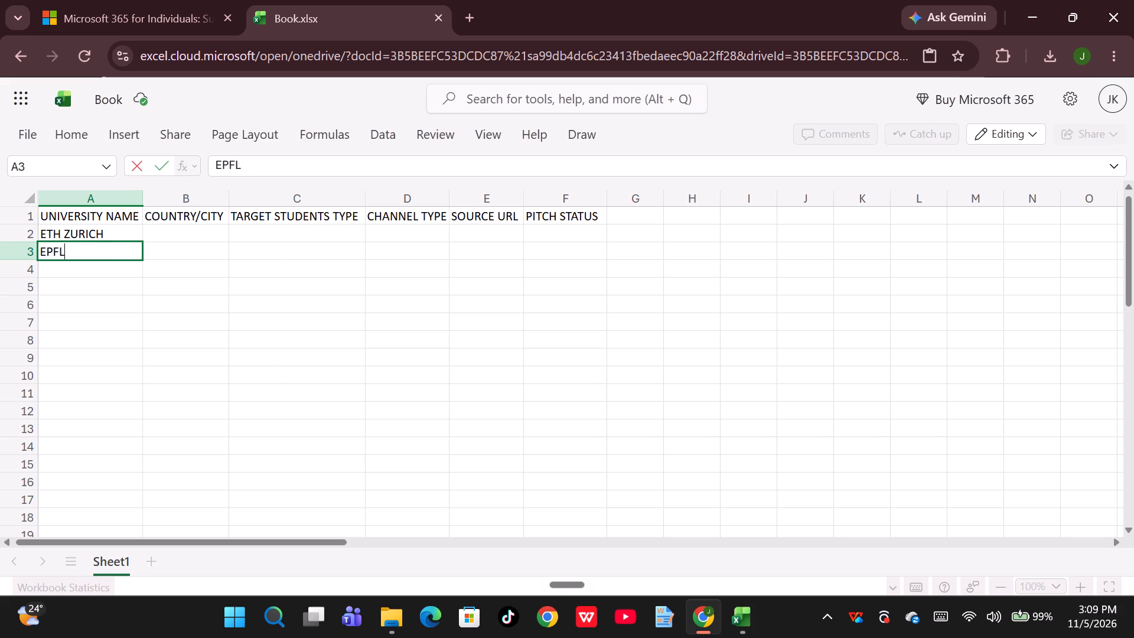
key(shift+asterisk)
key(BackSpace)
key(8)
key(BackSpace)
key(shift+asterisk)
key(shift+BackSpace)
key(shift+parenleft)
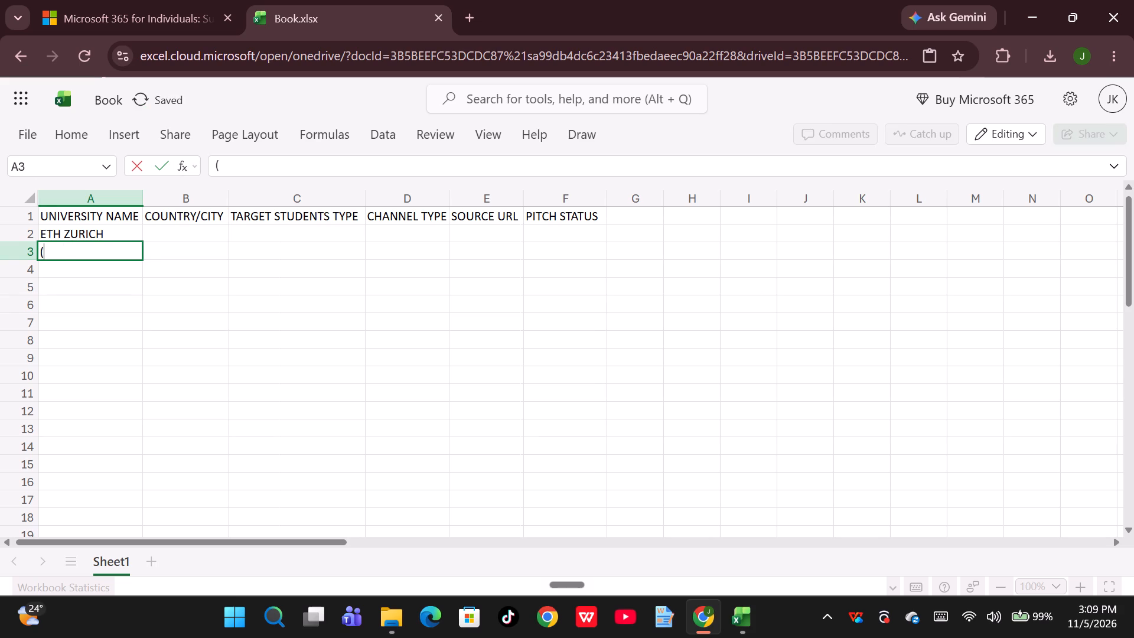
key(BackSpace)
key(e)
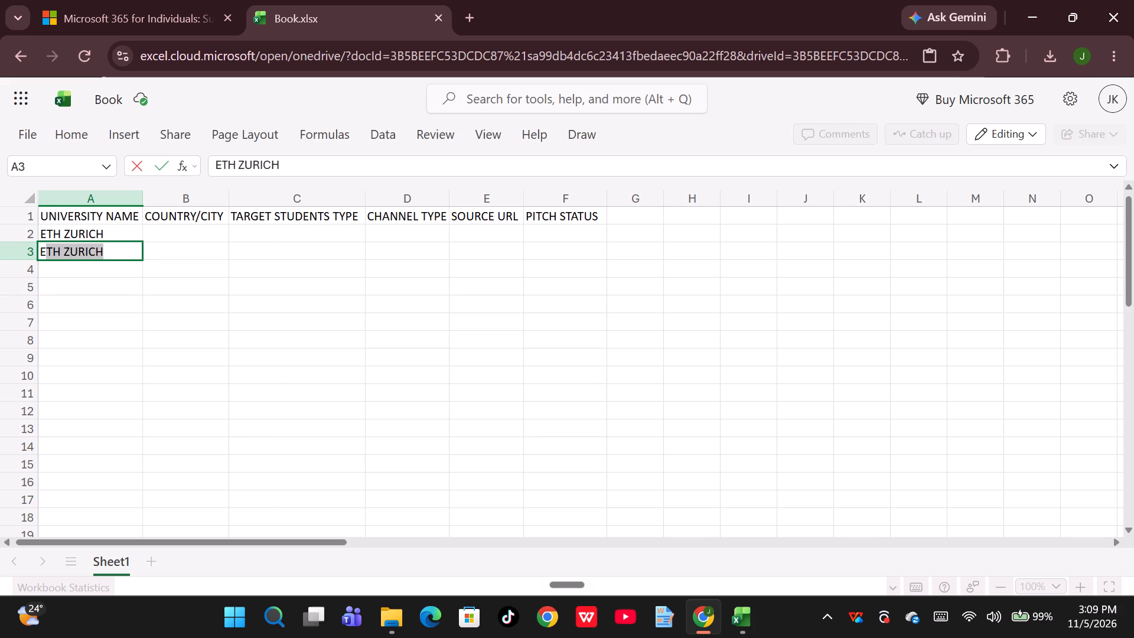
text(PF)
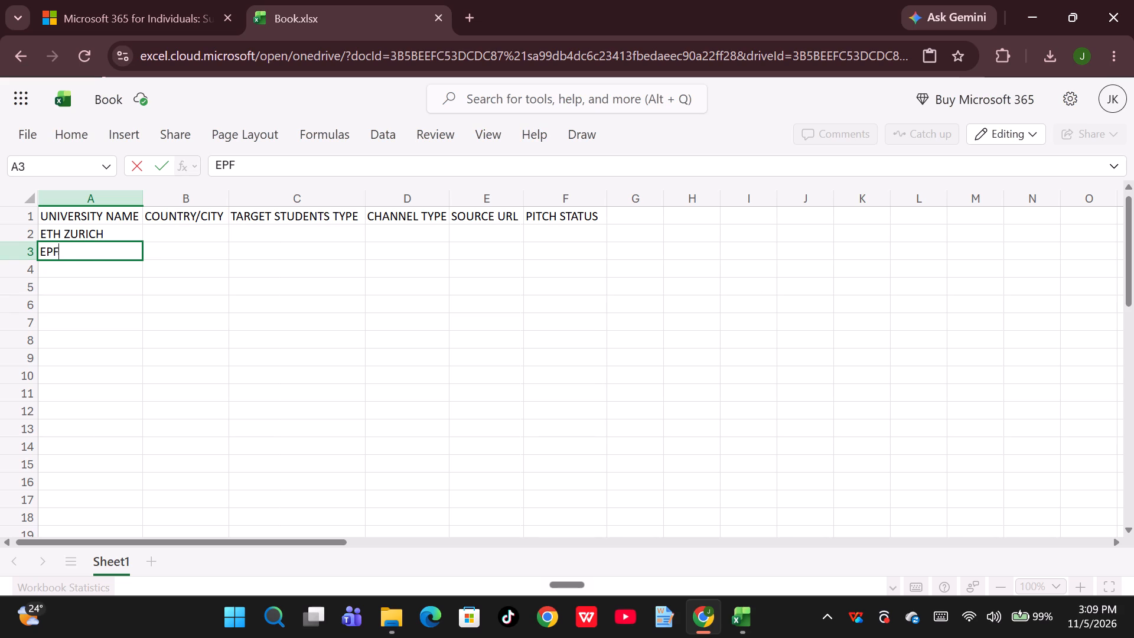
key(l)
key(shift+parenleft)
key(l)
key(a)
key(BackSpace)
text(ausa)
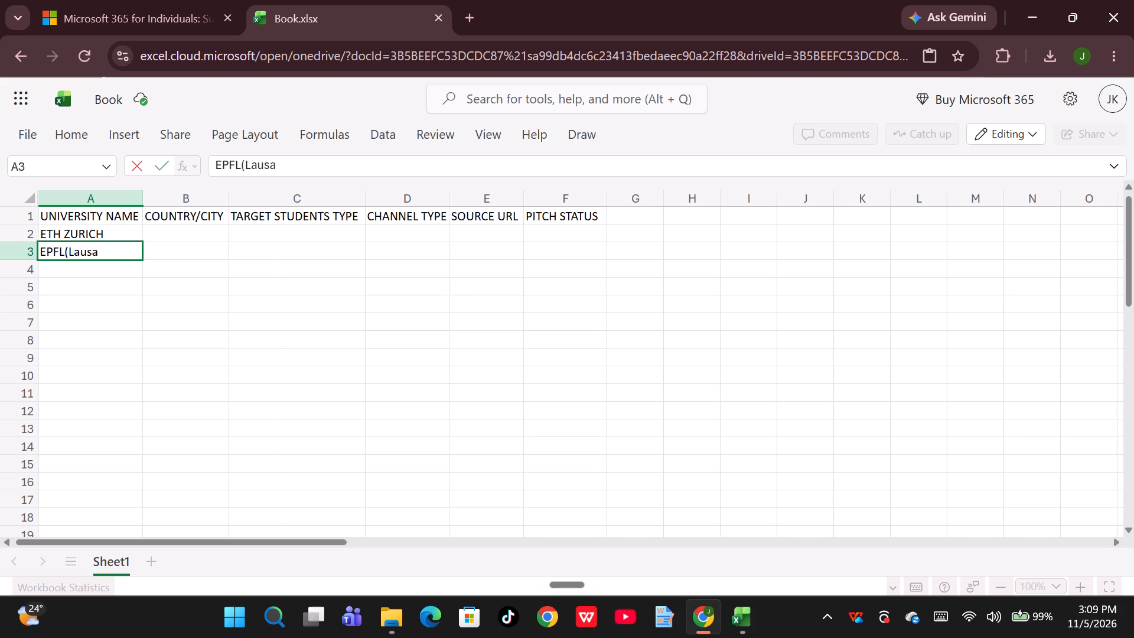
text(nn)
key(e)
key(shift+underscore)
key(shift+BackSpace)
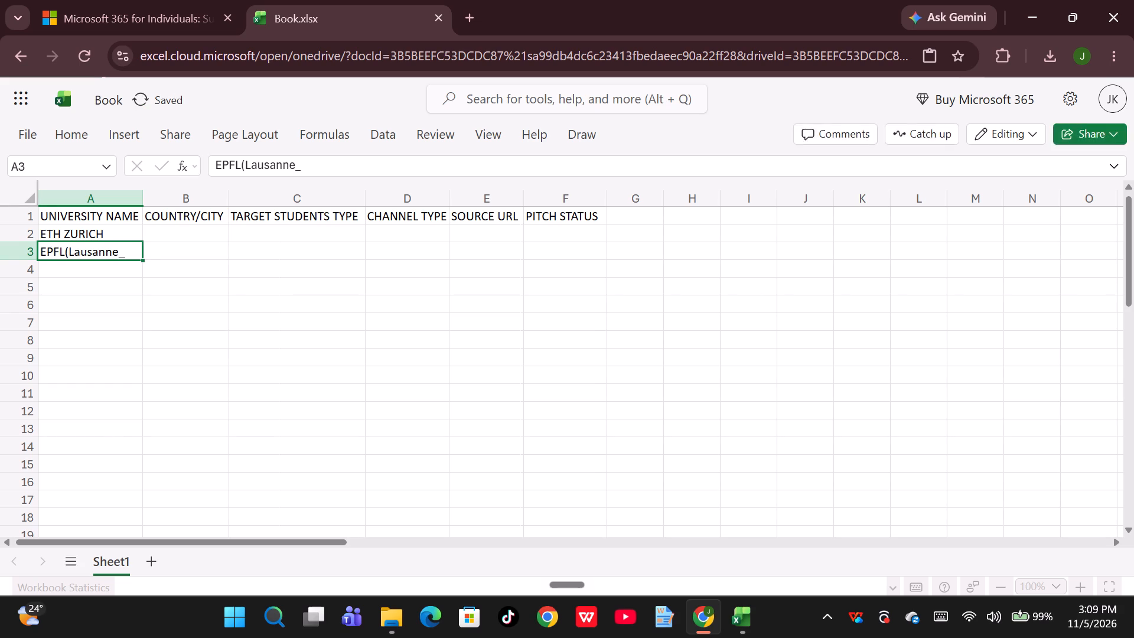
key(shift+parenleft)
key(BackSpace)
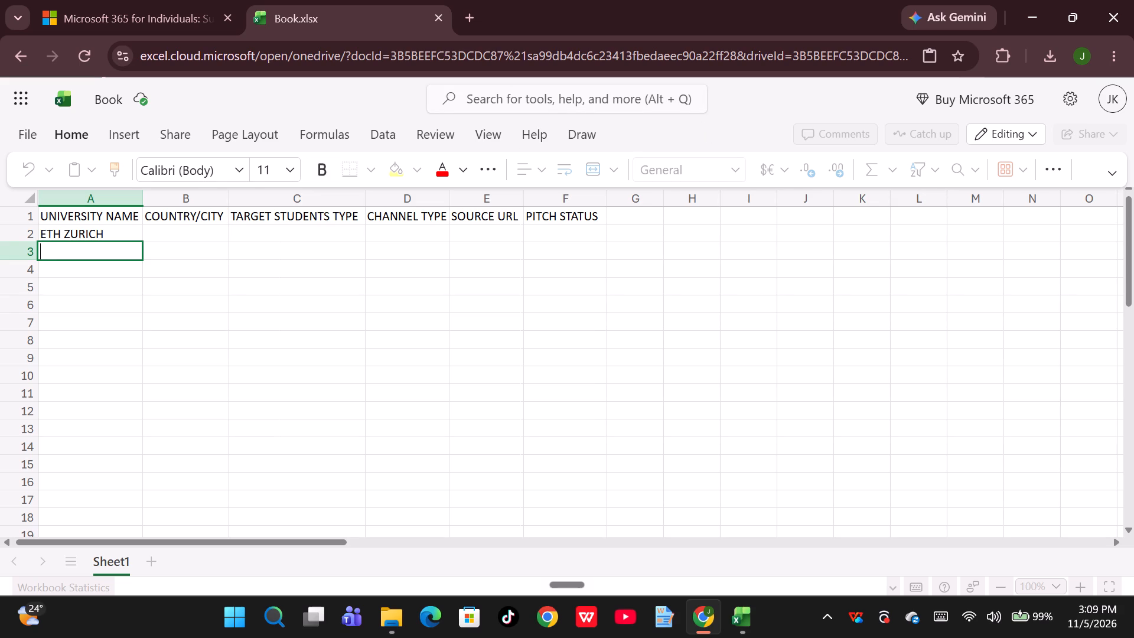
Enter "EPFL (Lausanne)" in cell A3 as the second university name, with the city in parentheses.
key(e)
text(PFL)
key(space)
text(ausa)
text(nne)
click(66, 249)
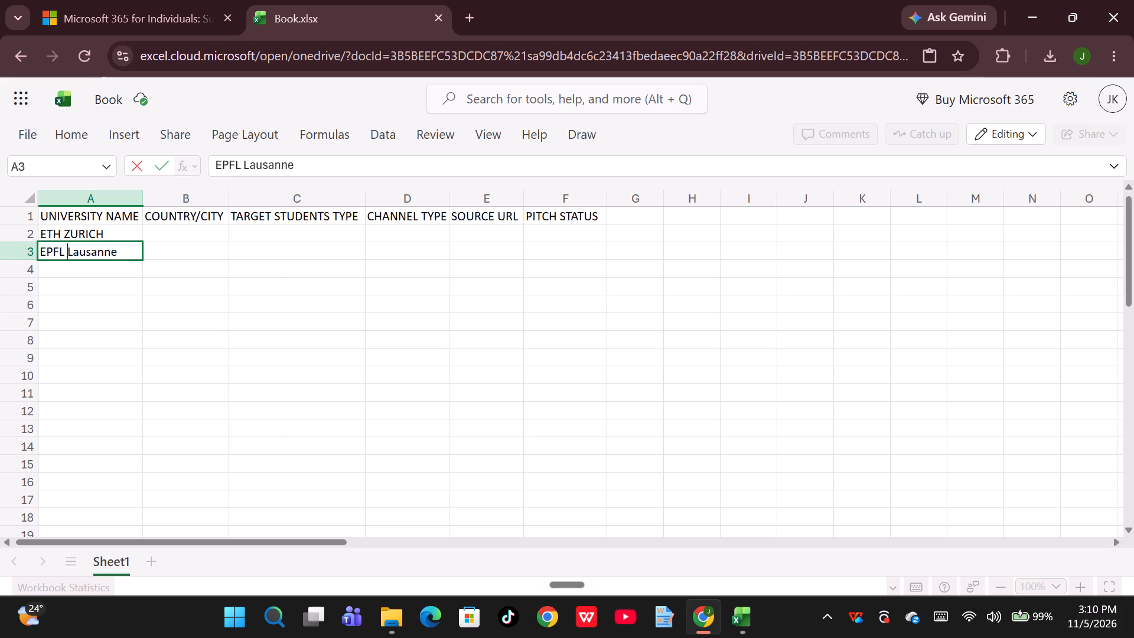
key(shift+parenleft)
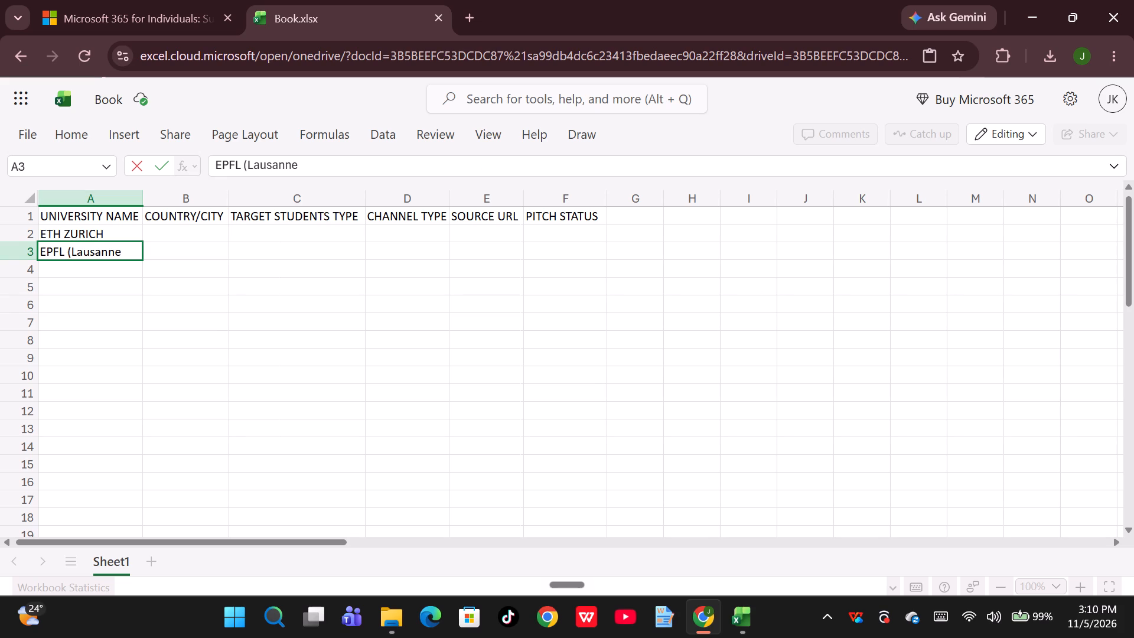
click(121, 249)
key(shift+parenright)
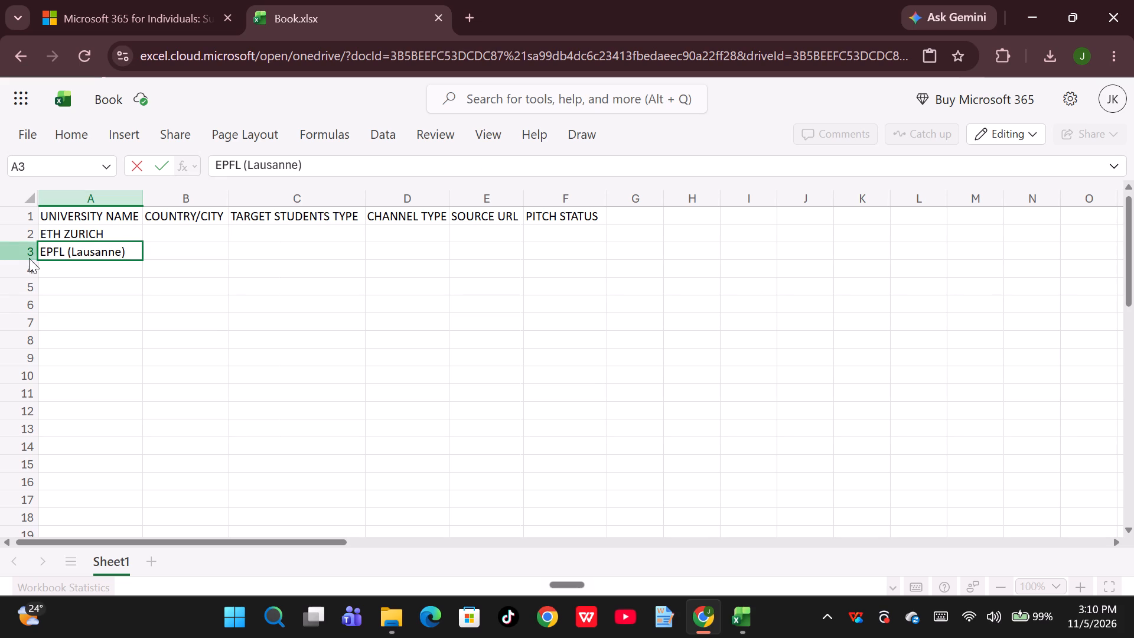
click(105, 258)
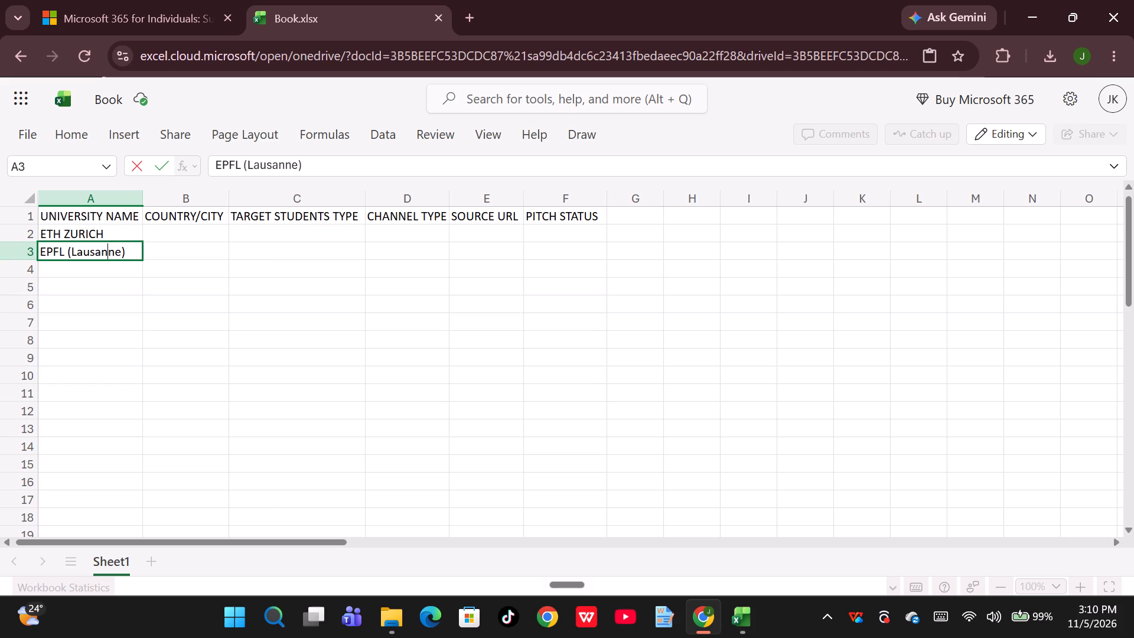
Complete the "EPFL (Lausanne)" entry in cell A3 and move on to the row below.
click(125, 255)
key(Return)
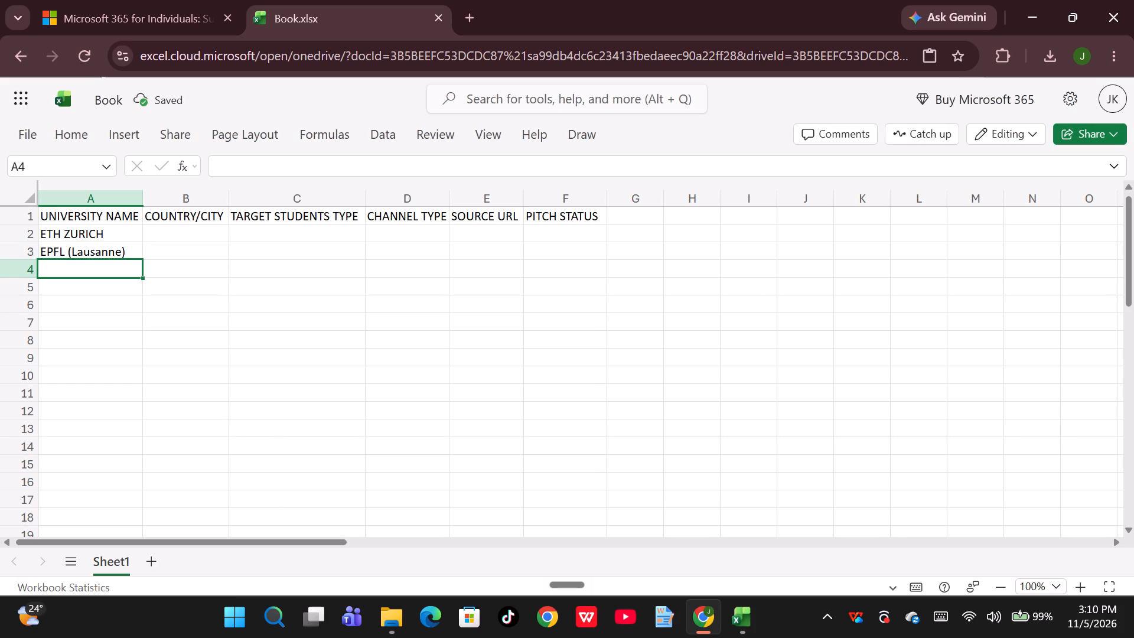
Enter "ZURICH" in capitals in cell A4 as the third university name.
key(u)
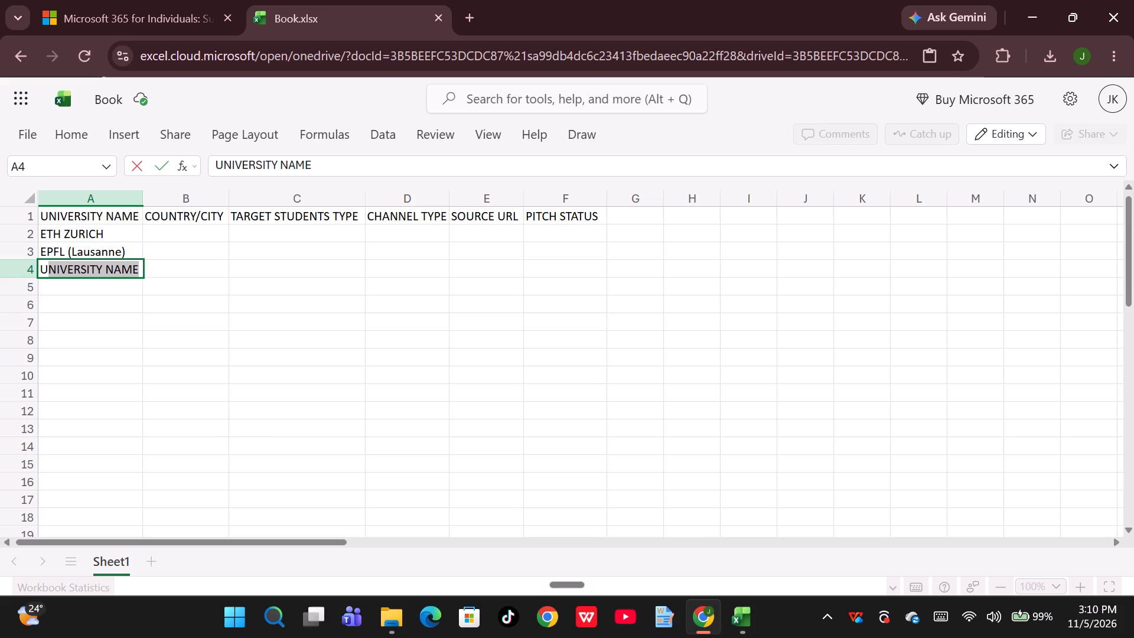
key(BackSpace)
key(BackSpace)
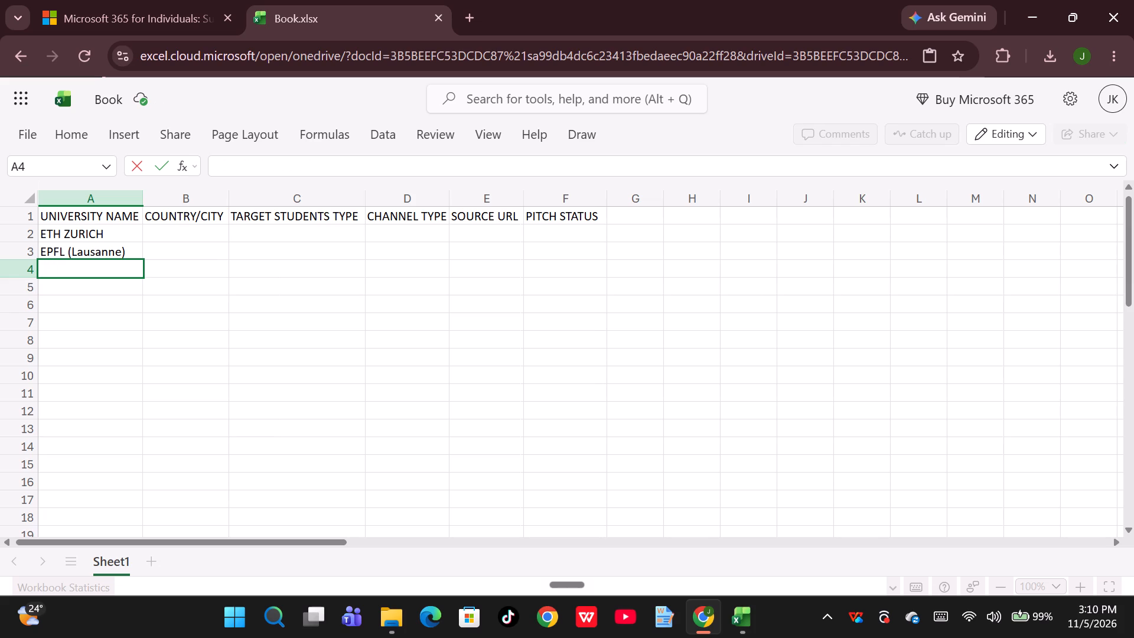
key(z)
key(BackSpace)
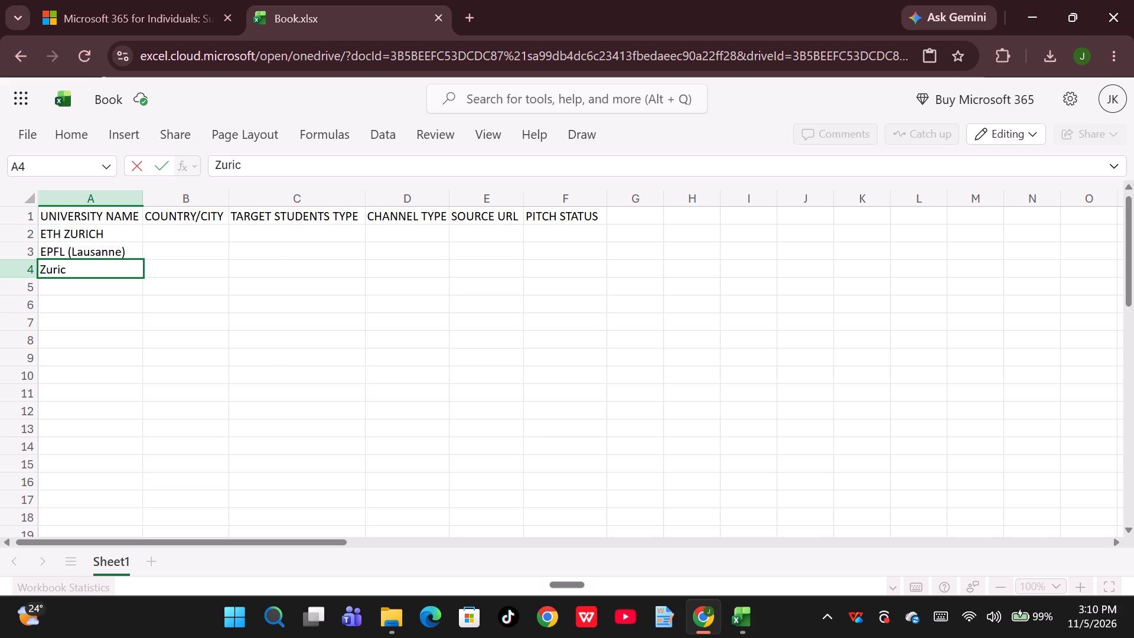
key(BackSpace)
key(BackSpace)
key(BackSpace)
key(BackSpace)
text(URICH)
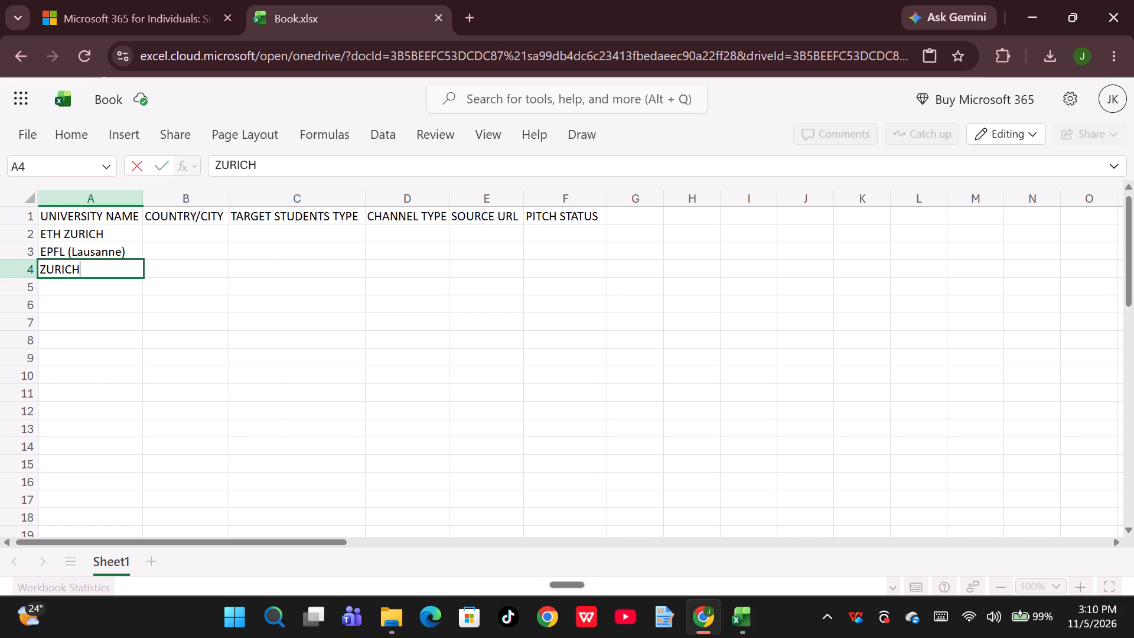
key(Return)
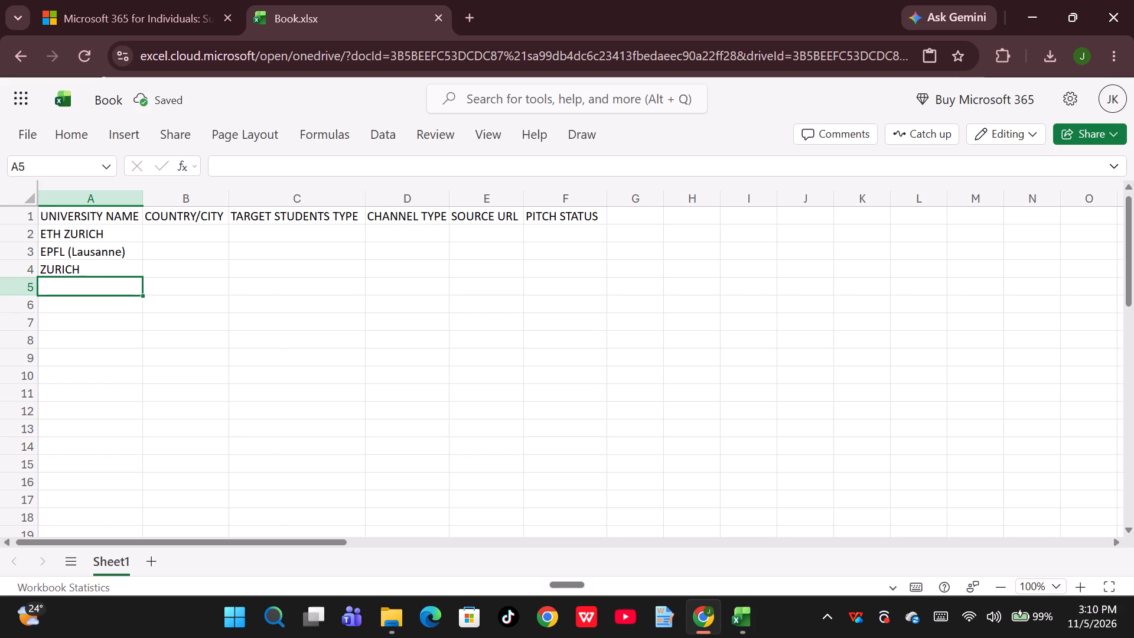
Enter "ST. GALLEN" in cell A5 as the fourth university name.
text(ST)
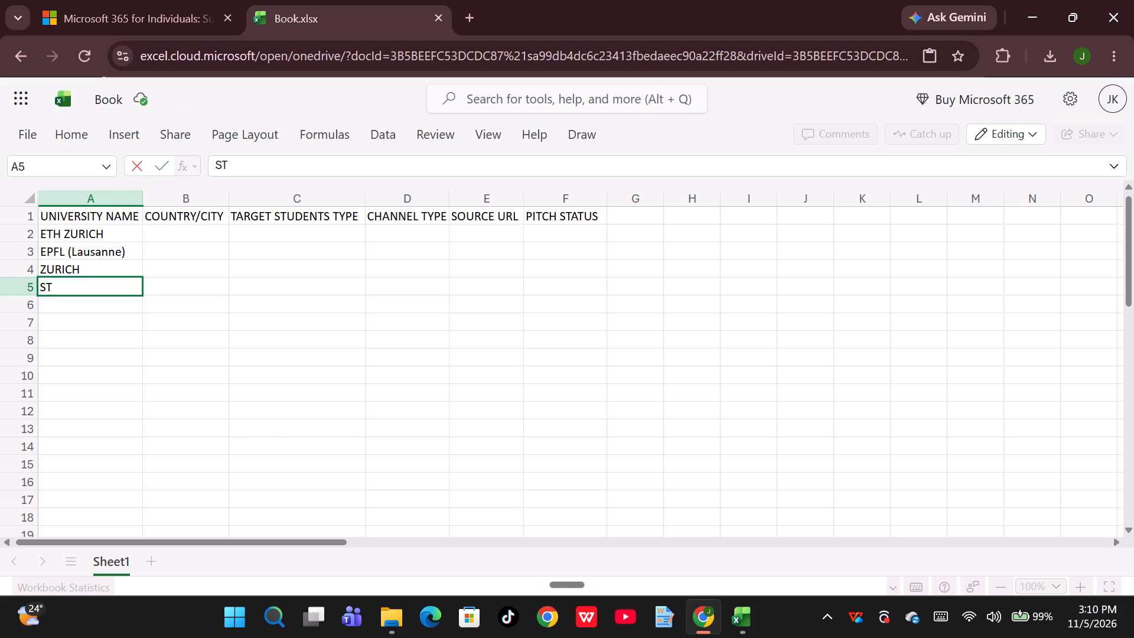
text(.)
key(space)
text(GALLEN)
key(Return)
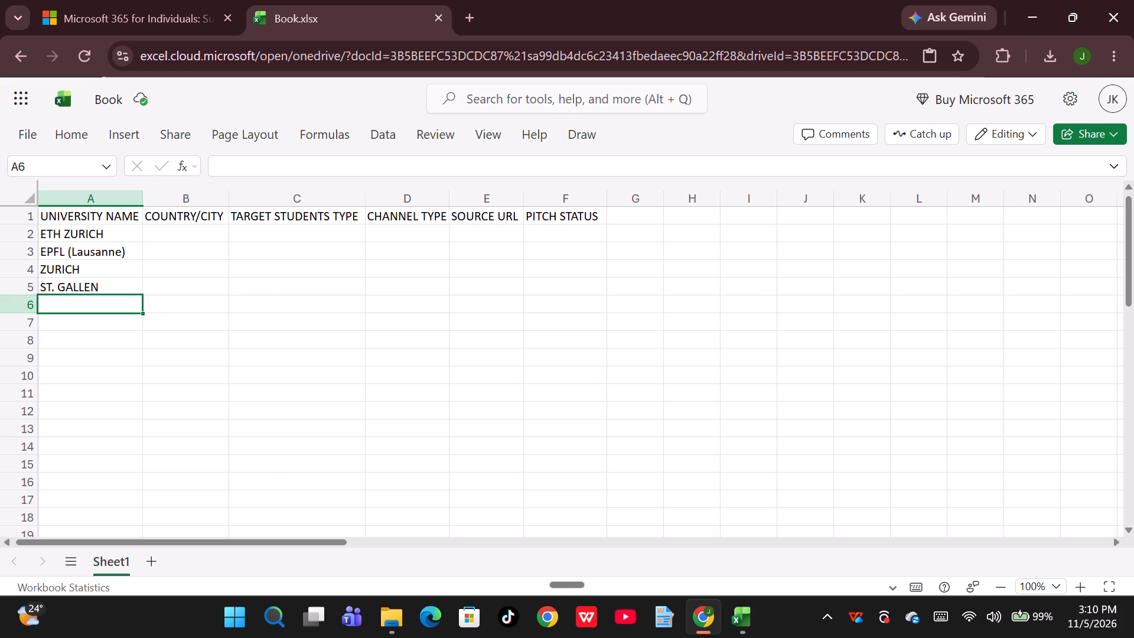
Enter "TUM" in cell A6 as the fifth university name.
click(174, 231)
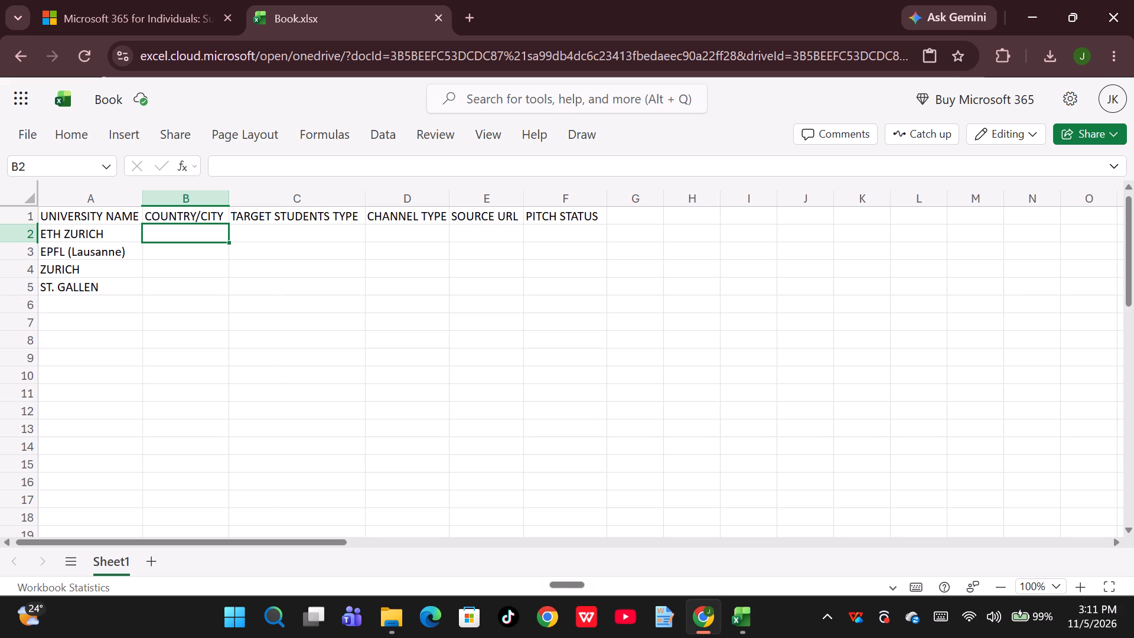
click(92, 303)
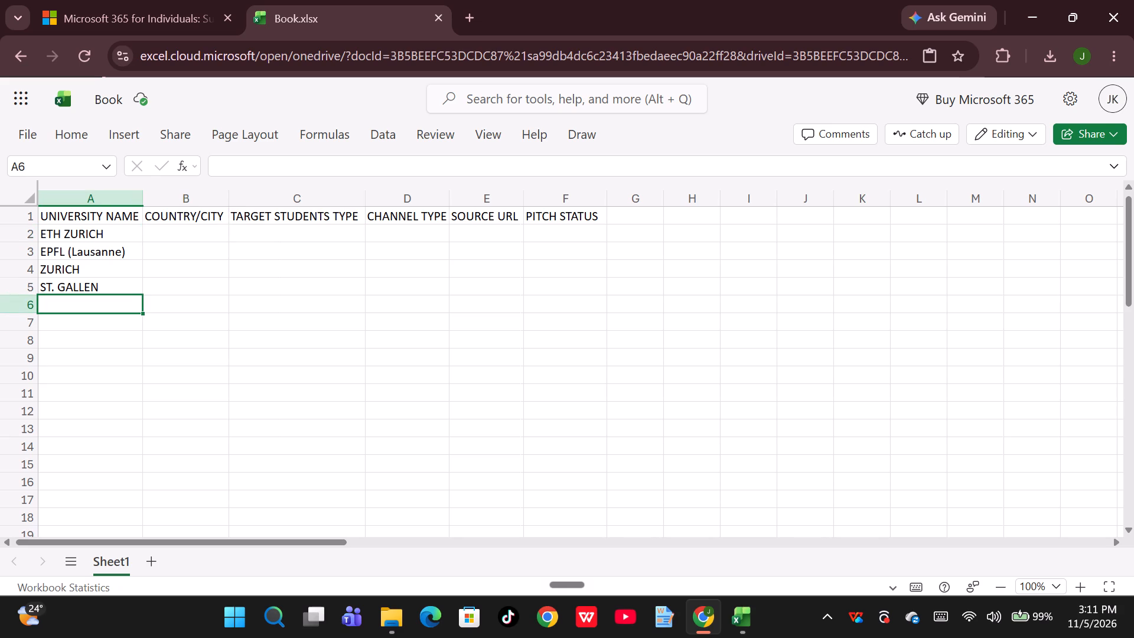
key(t)
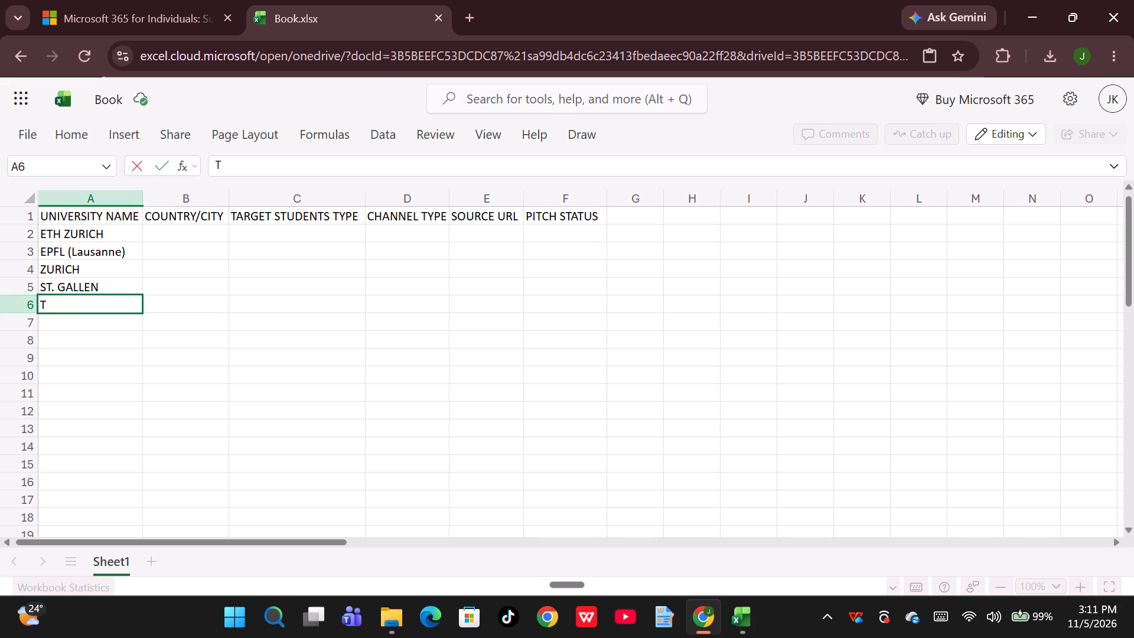
text(UM)
key(Return)
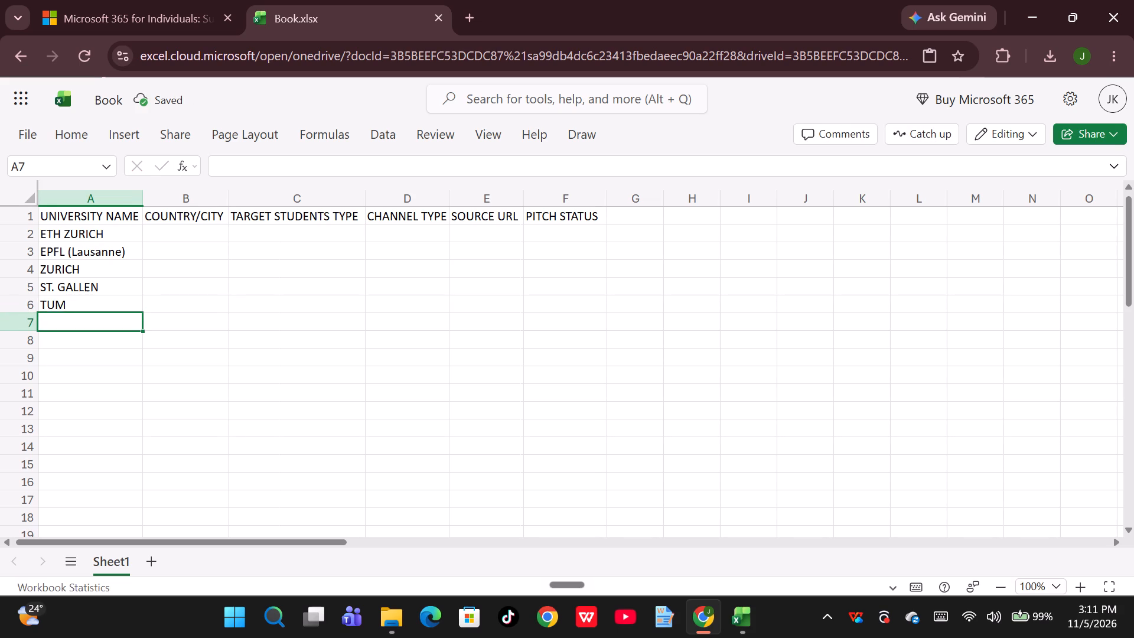
Enter "KIT" in cell A7 as the sixth university name, followed by an addition in parentheses.
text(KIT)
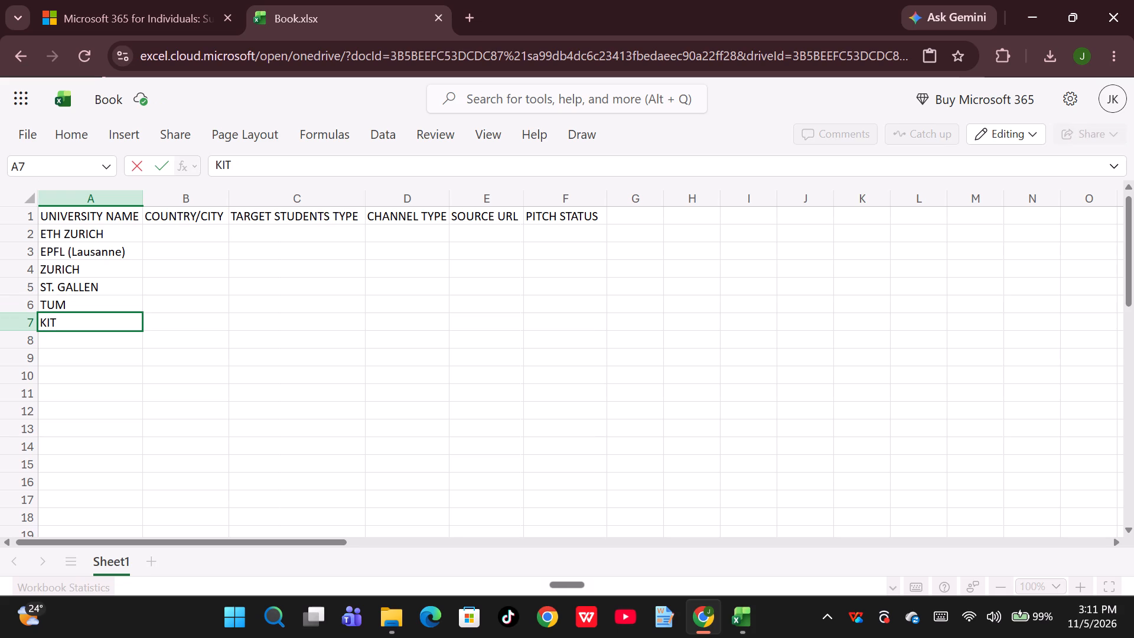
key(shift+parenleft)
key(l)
Complete the sixth university name in cell A7 so that it reads "KIT(Karlsruhe Institute of Technology".
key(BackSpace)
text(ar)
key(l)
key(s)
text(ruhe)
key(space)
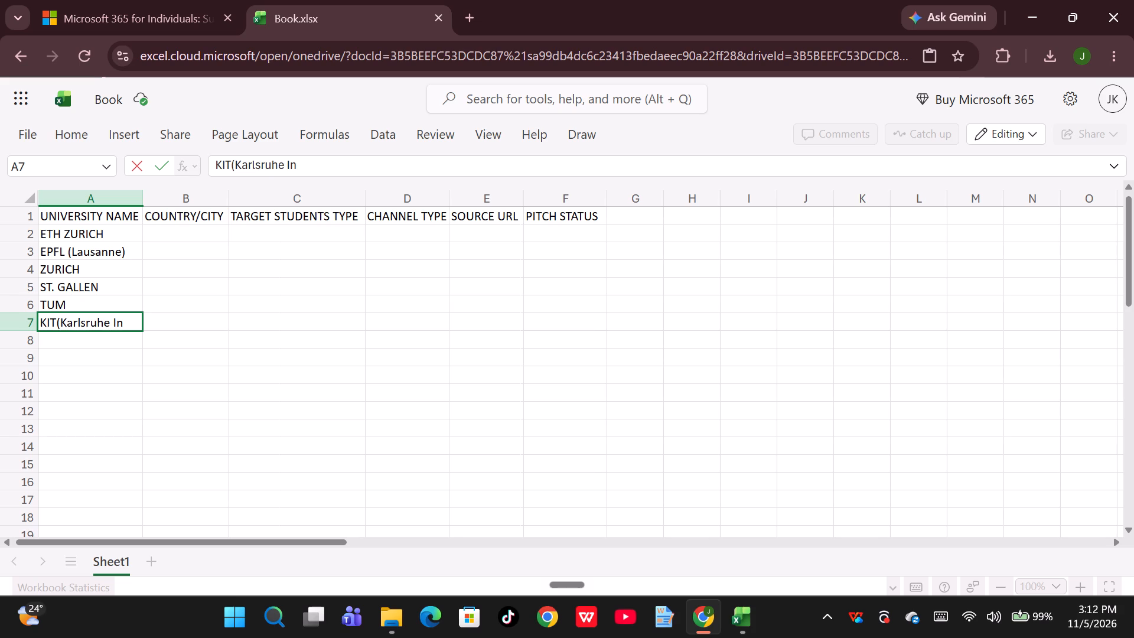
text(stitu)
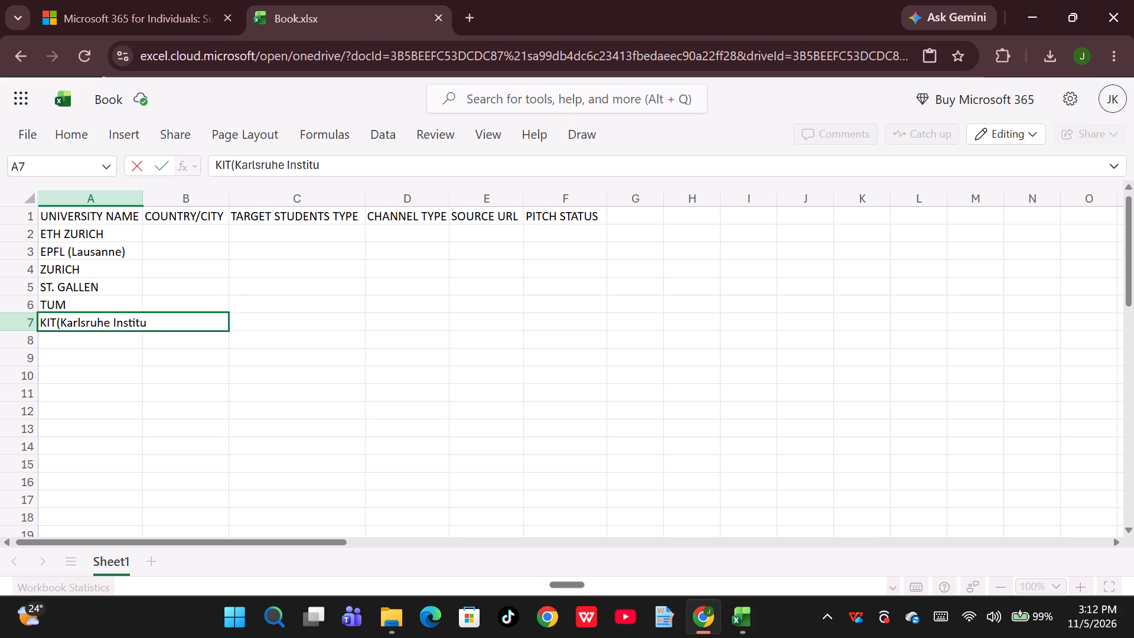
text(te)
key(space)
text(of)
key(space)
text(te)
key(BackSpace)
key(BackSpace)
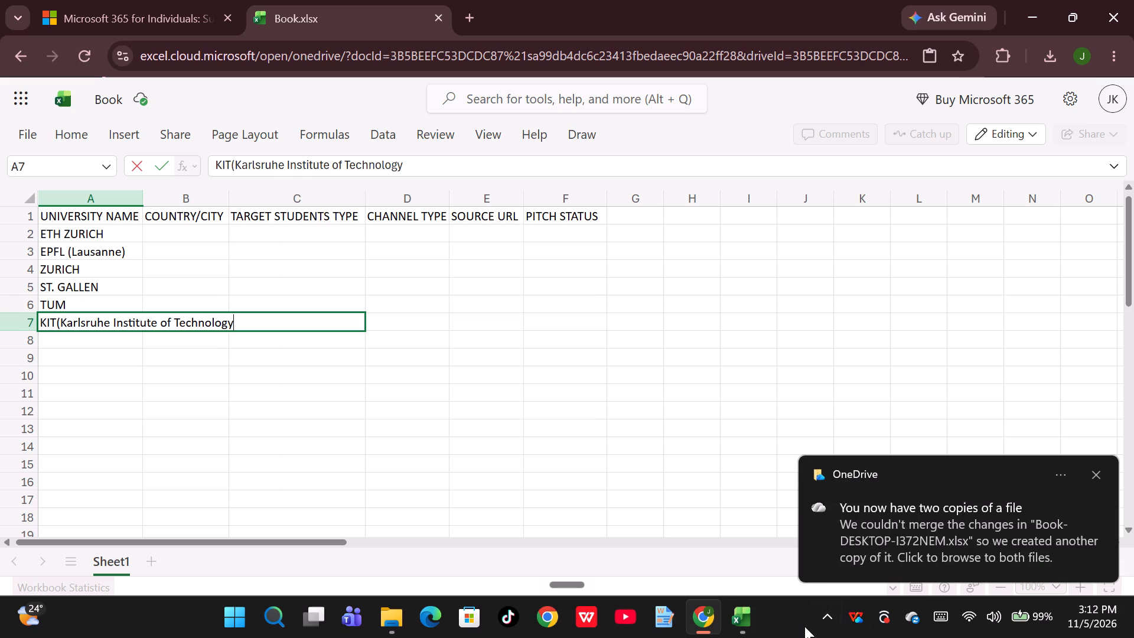
Show the hidden system tray icons.
click(826, 623)
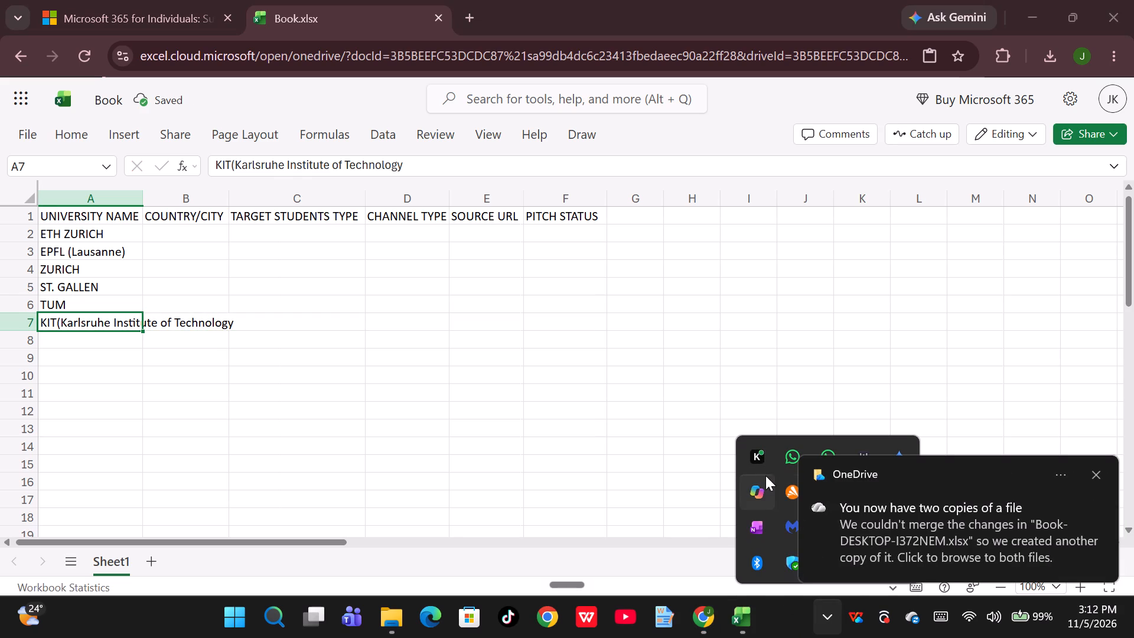
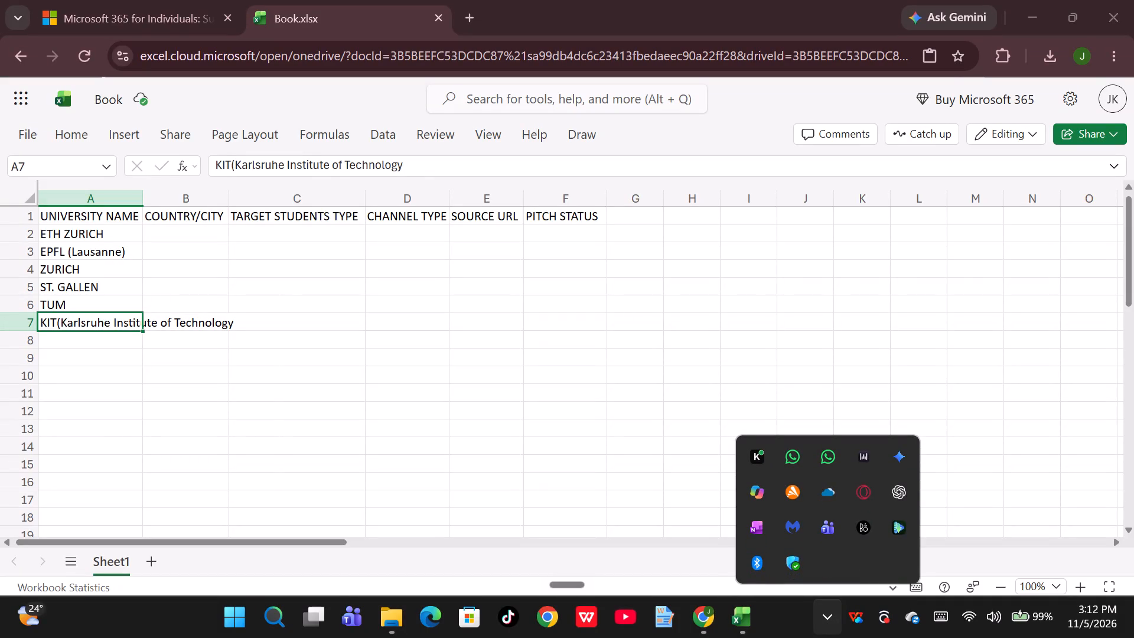
Widen column A to fit the long Karlsruhe Institute of Technology entry.
click(83, 341)
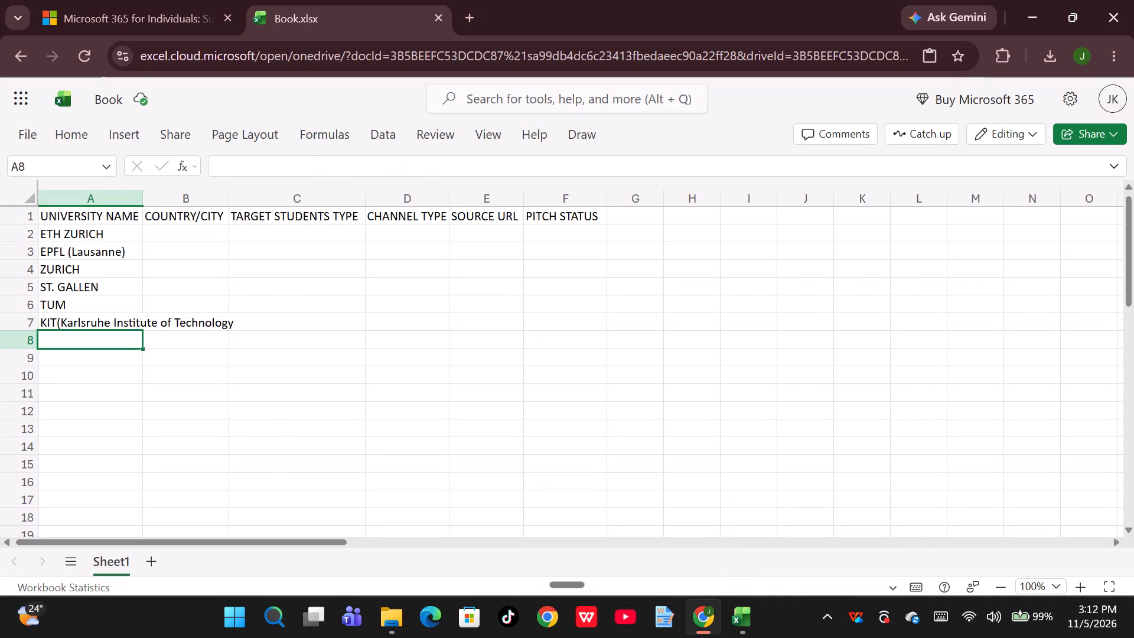
drag(145, 203, 237, 209)
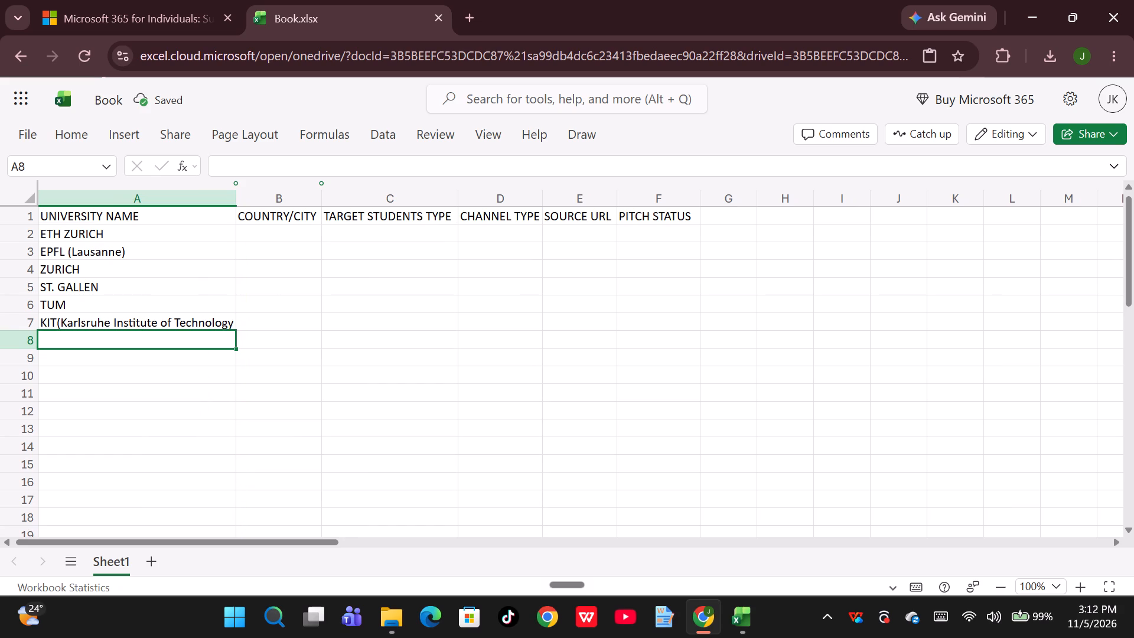
Add the missing closing parenthesis in cell A7 so it reads "KIT(Karlsruhe Institute of Technology)".
click(204, 324)
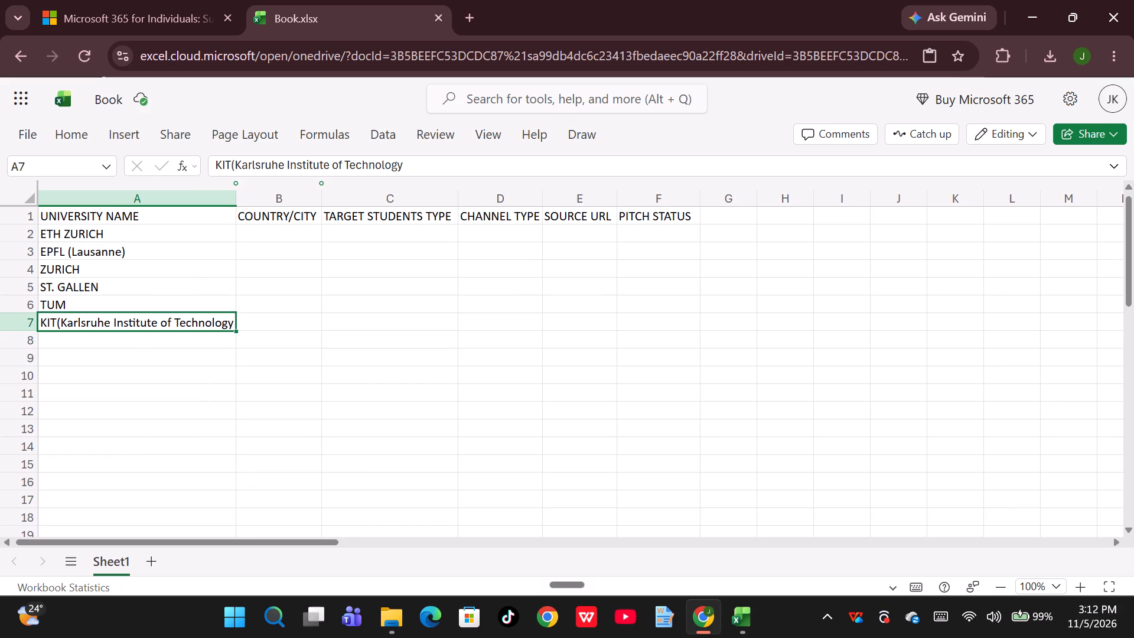
click(233, 324)
click(226, 325)
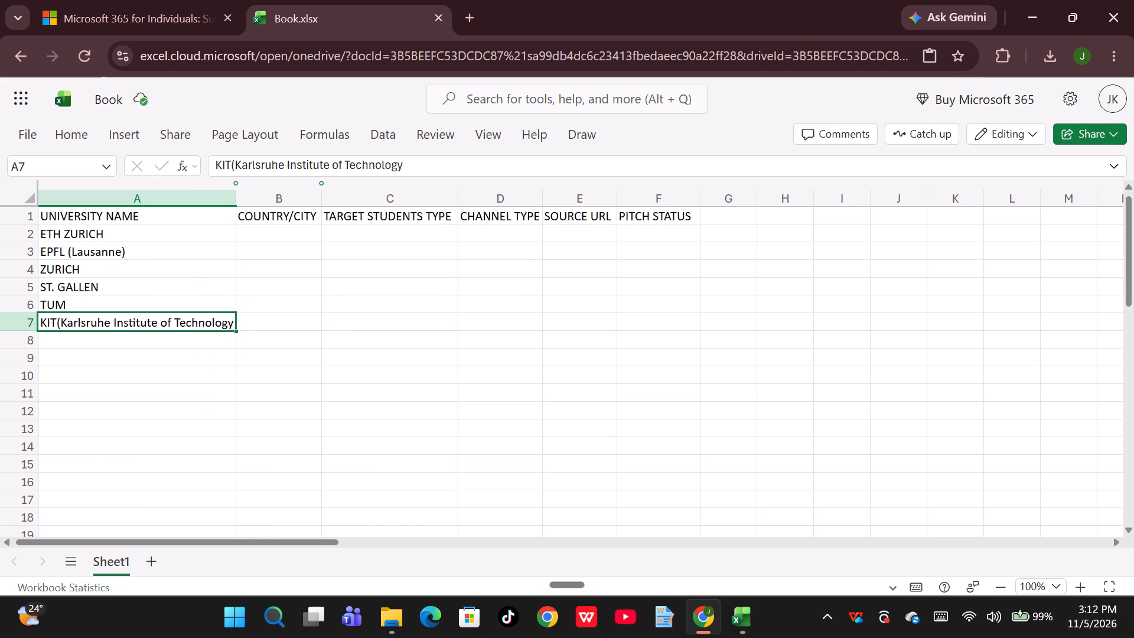
double_click(224, 324)
drag(224, 324, 251, 325)
click(233, 320)
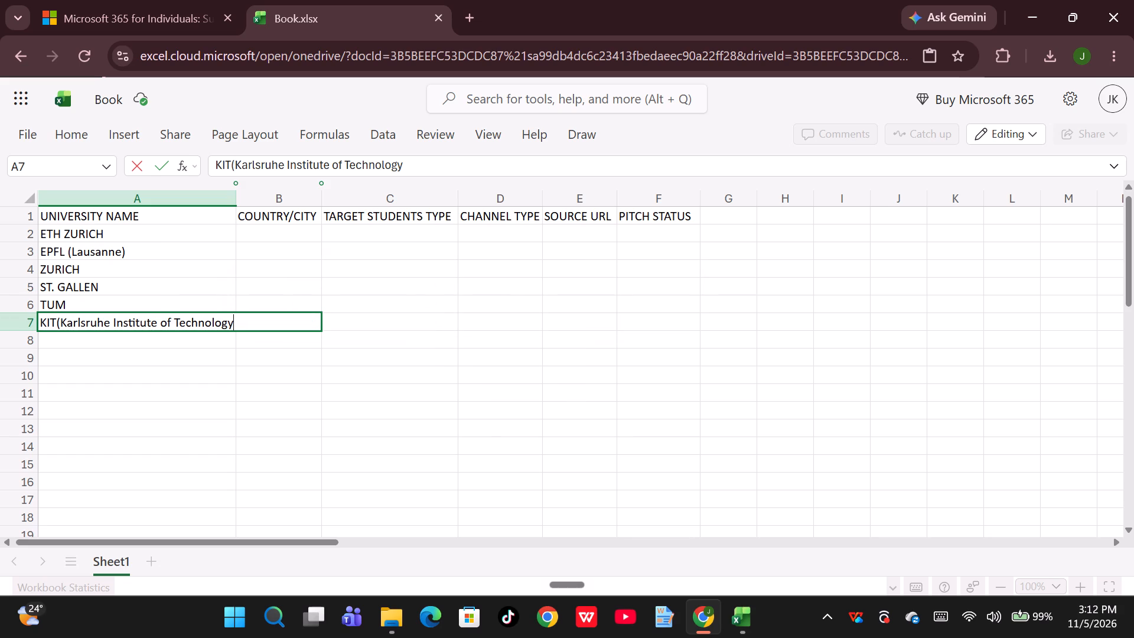
key(shift+underscore)
key(shift+BackSpace)
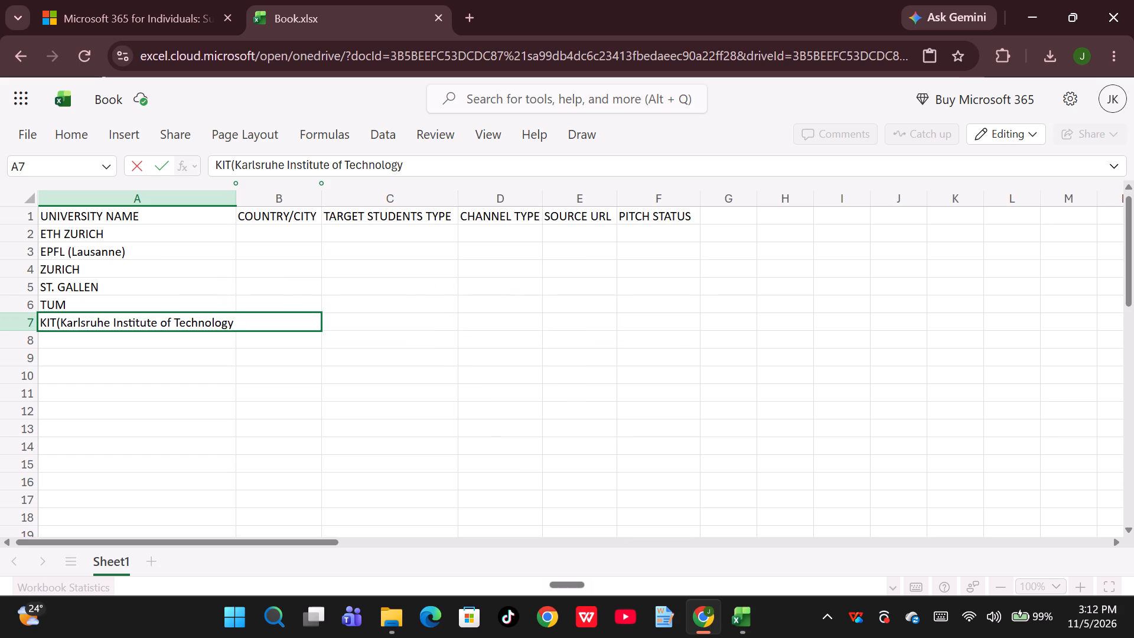
key(shift+parenright)
click(230, 320)
key(Return)
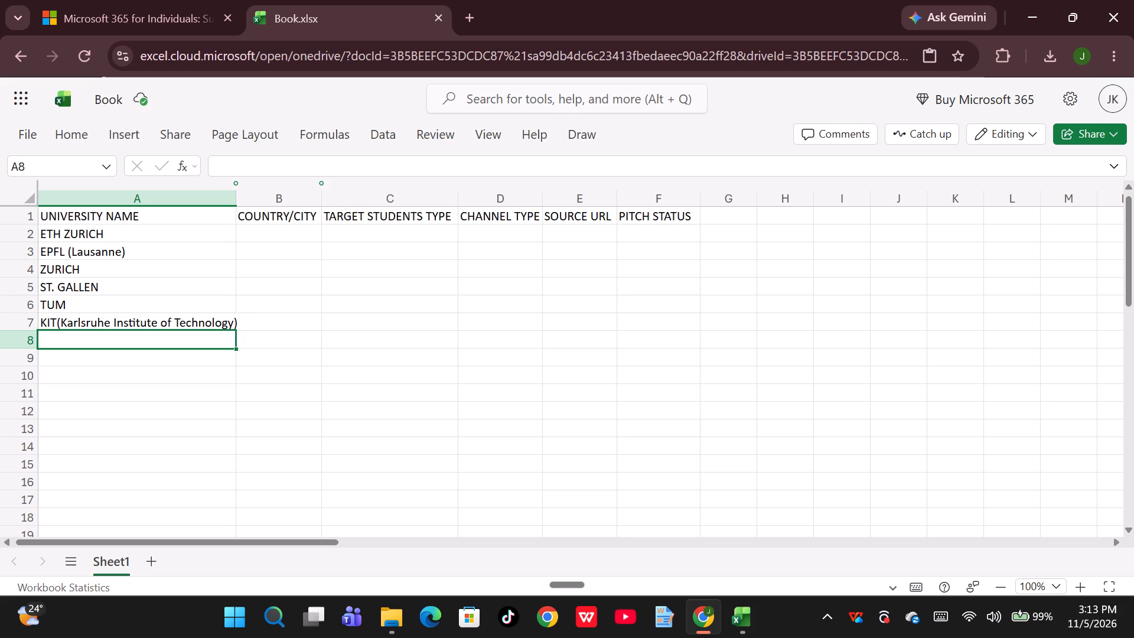
Enter "Technical University of Berlin" in cell A8 as the seventh university name.
key(t)
key(BackSpace)
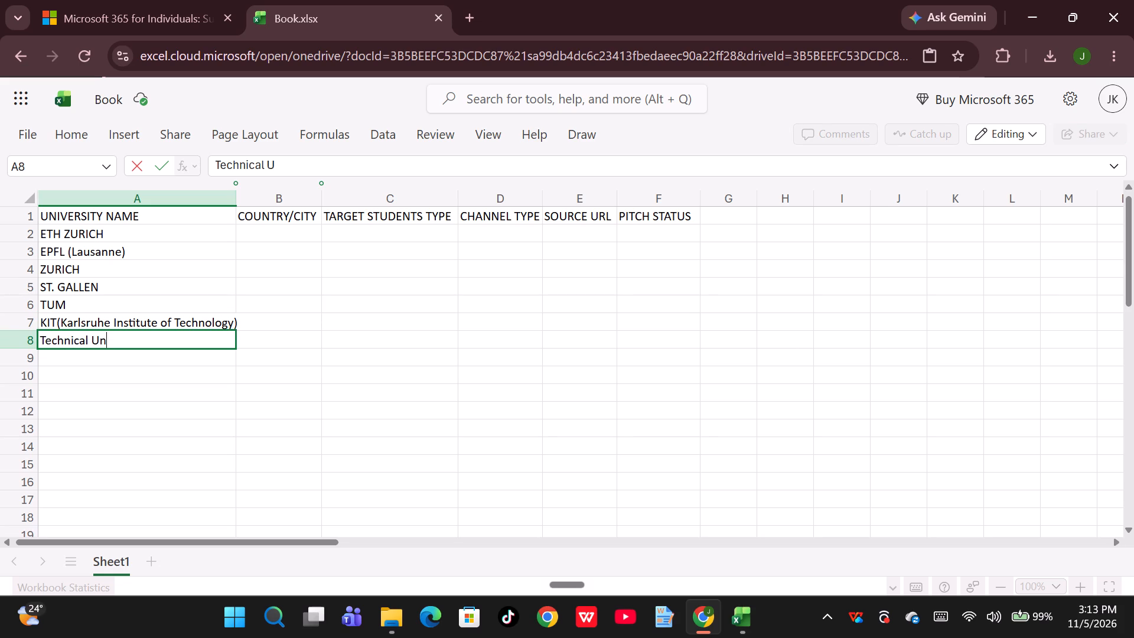
key(BackSpace)
key(v)
text(ersity og)
key(BackSpace)
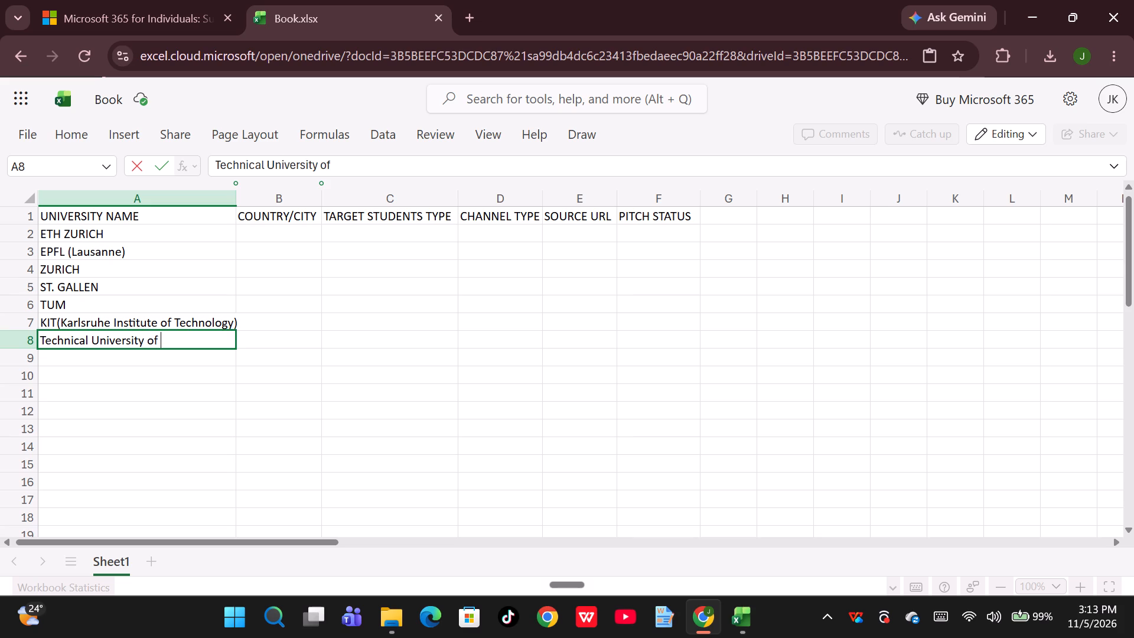
text(erlin)
key(Return)
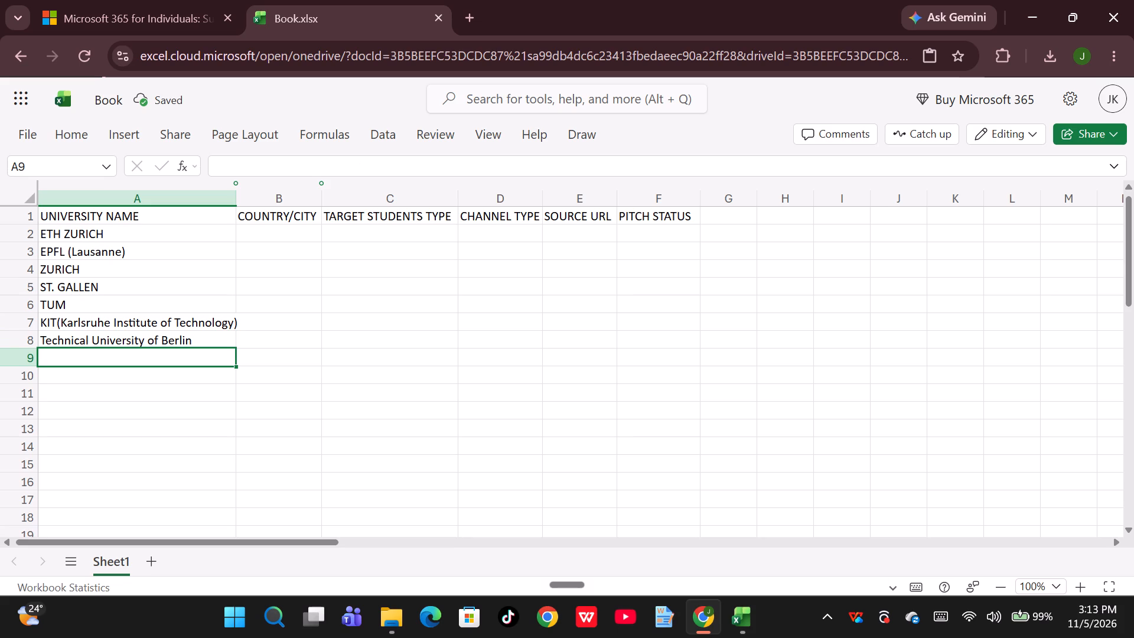
Enter "LMU Munich" in cell A9 as the eighth university name.
text(LMU)
key(space)
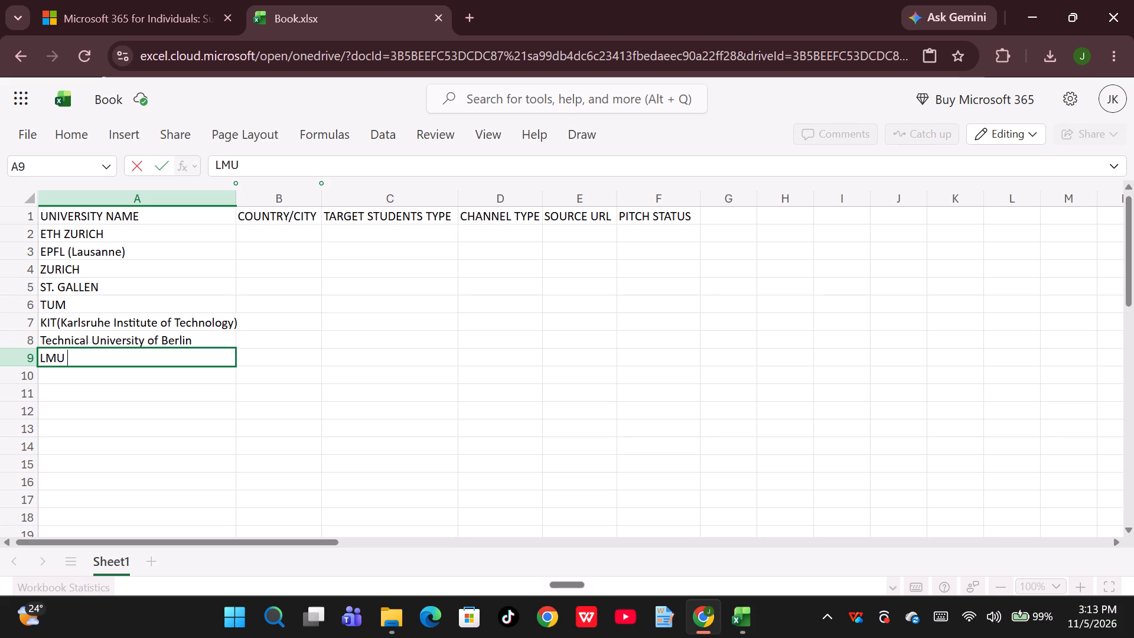
key(m)
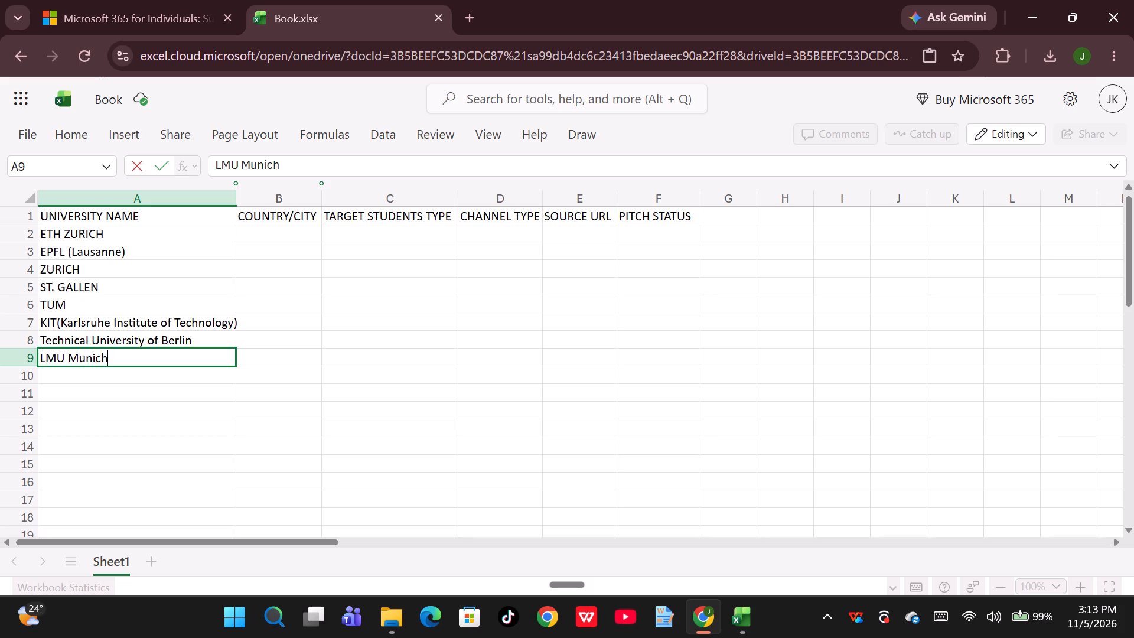
click(129, 310)
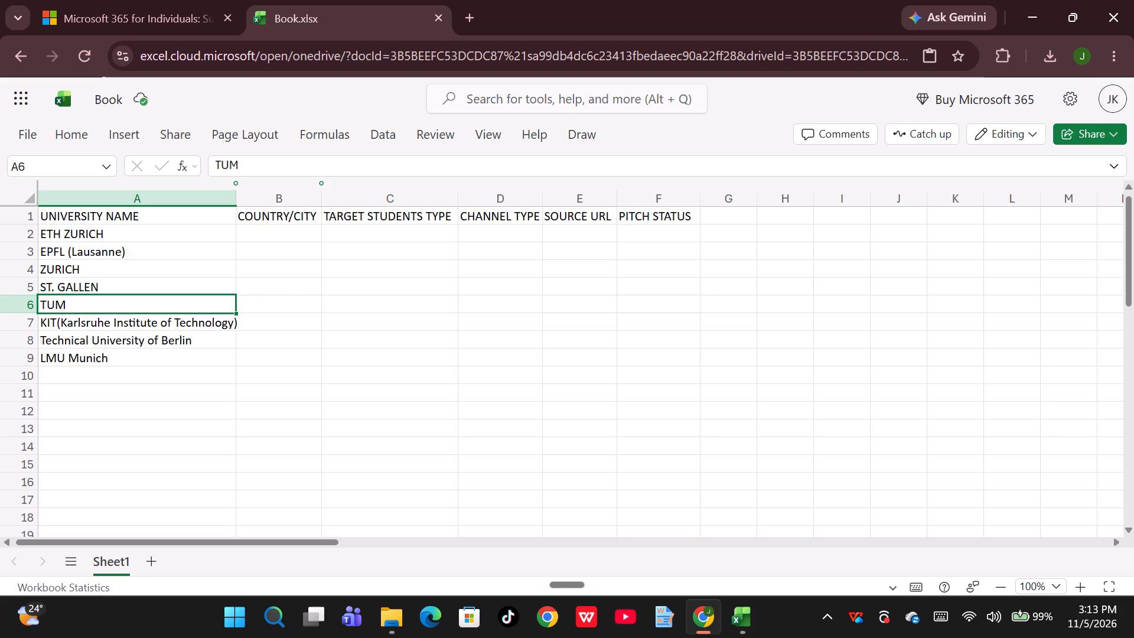
Replace the name in cell A4 with "University of Zurich".
click(98, 271)
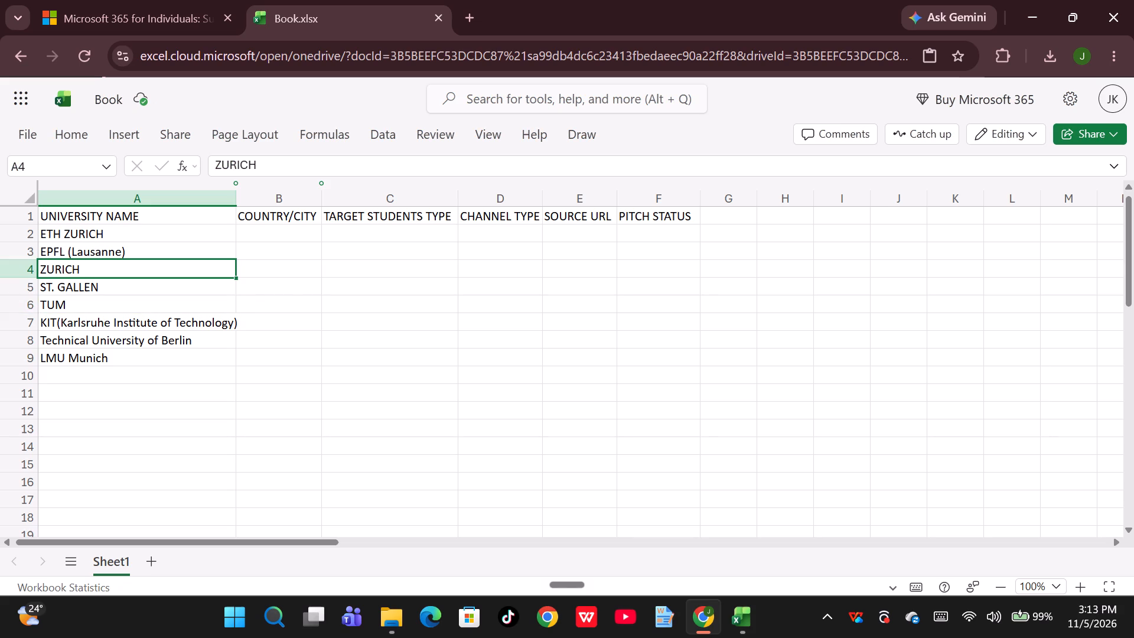
key(BackSpace)
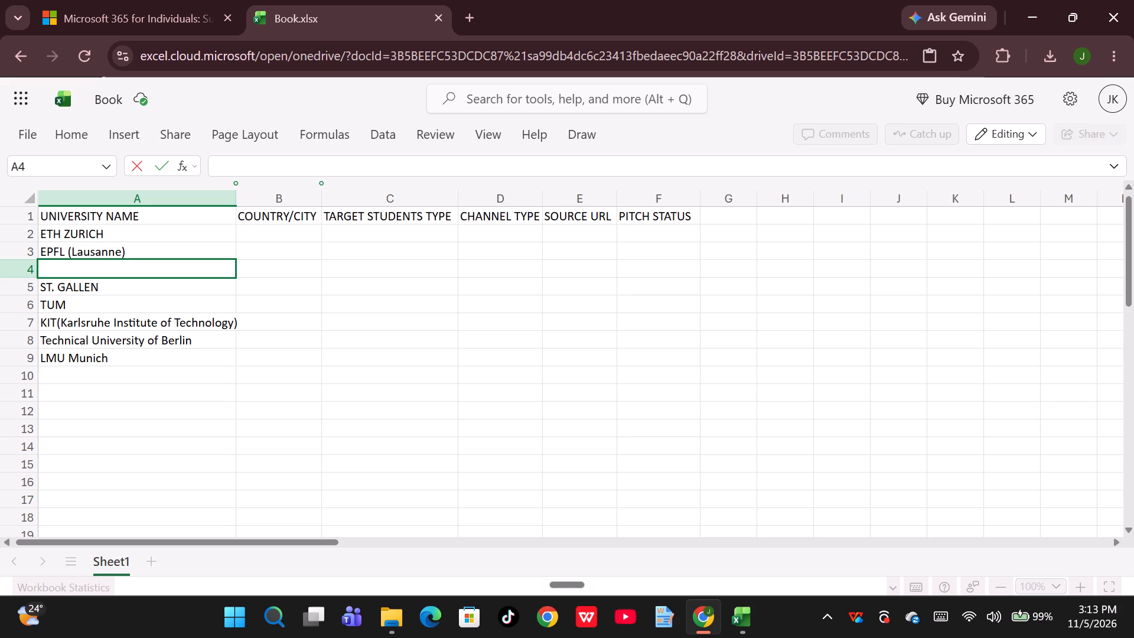
key(u)
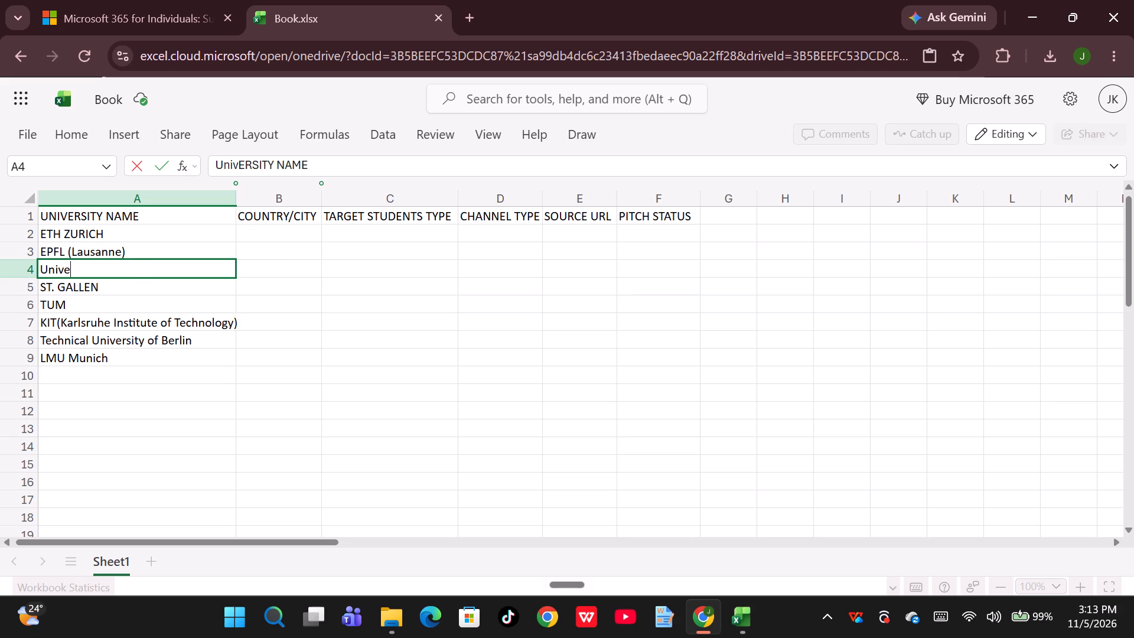
text(sityu)
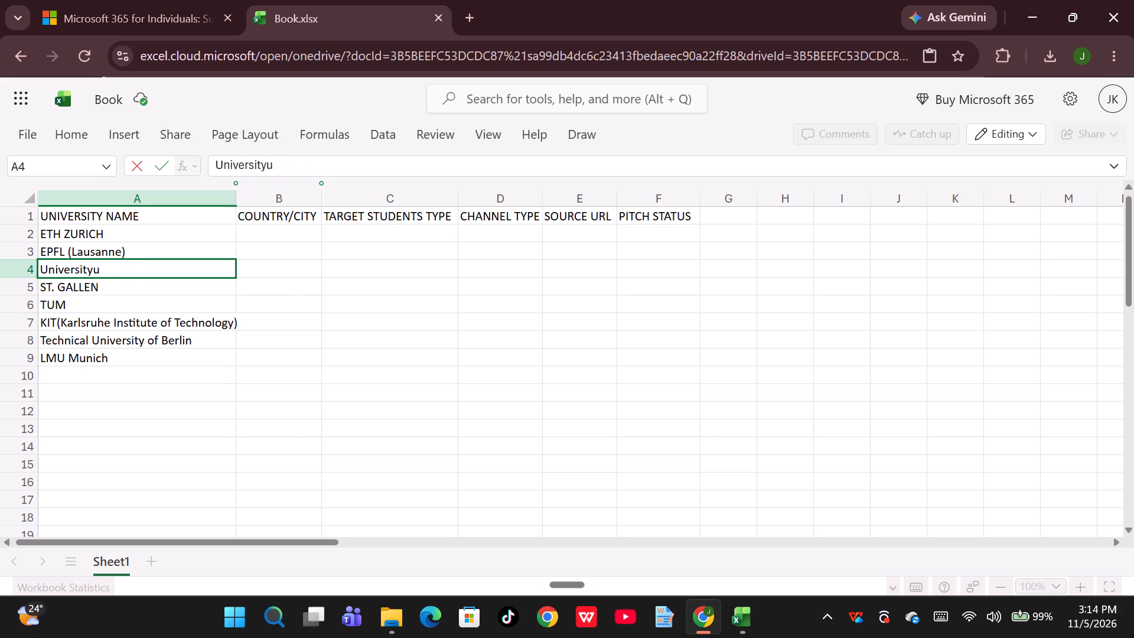
key(BackSpace)
key(space)
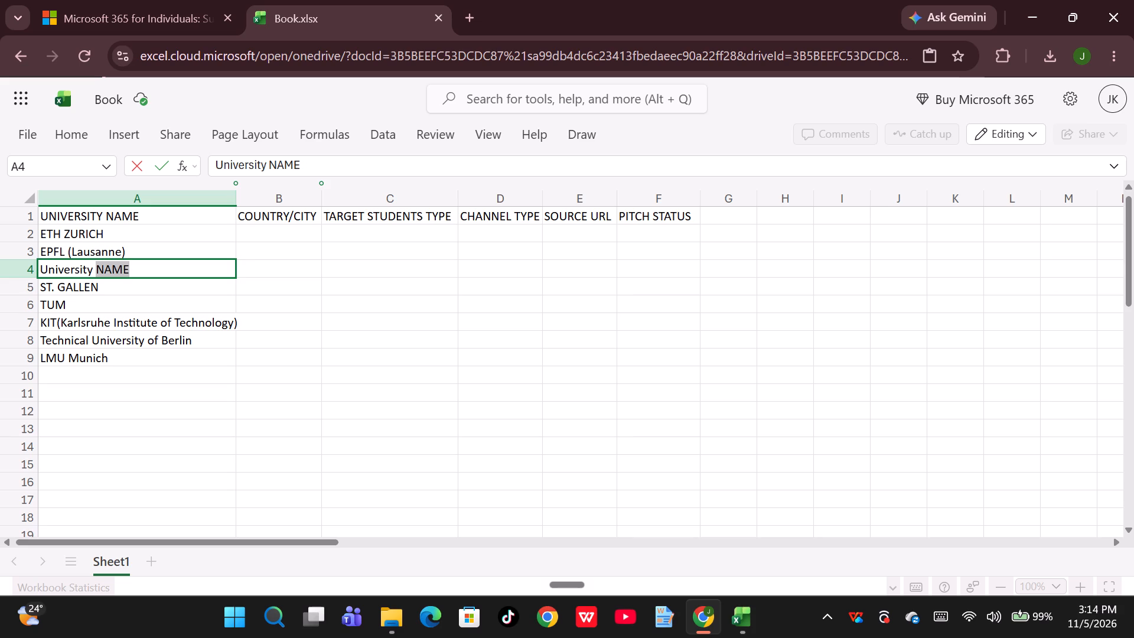
text(of)
key(space)
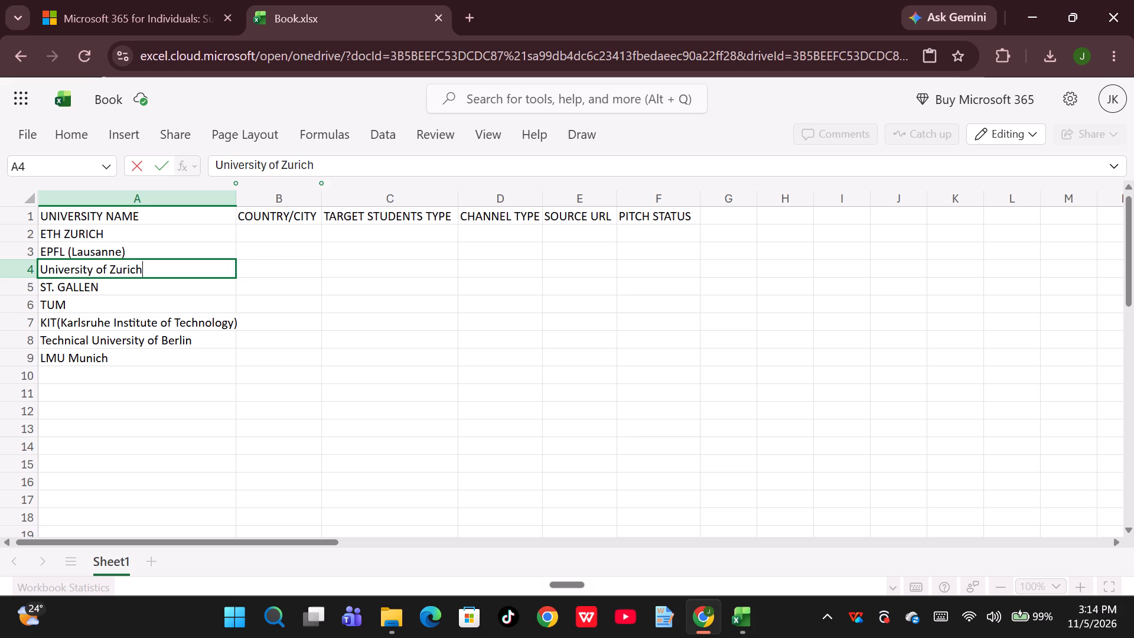
Replace the name in cell A5 with "University of St. Gallen".
click(100, 285)
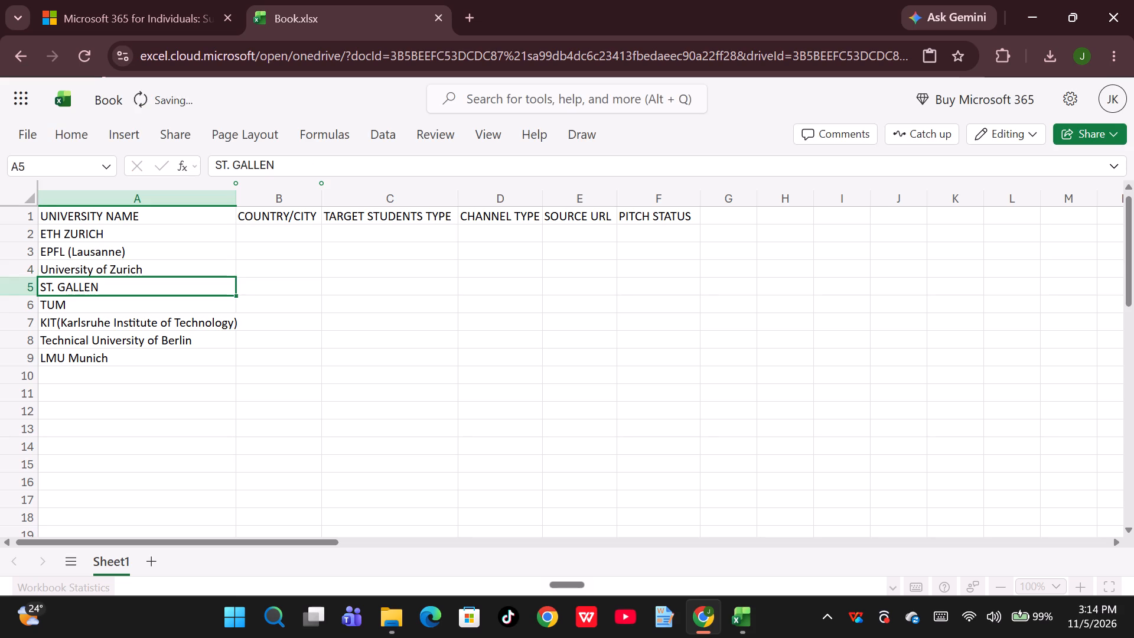
key(BackSpace)
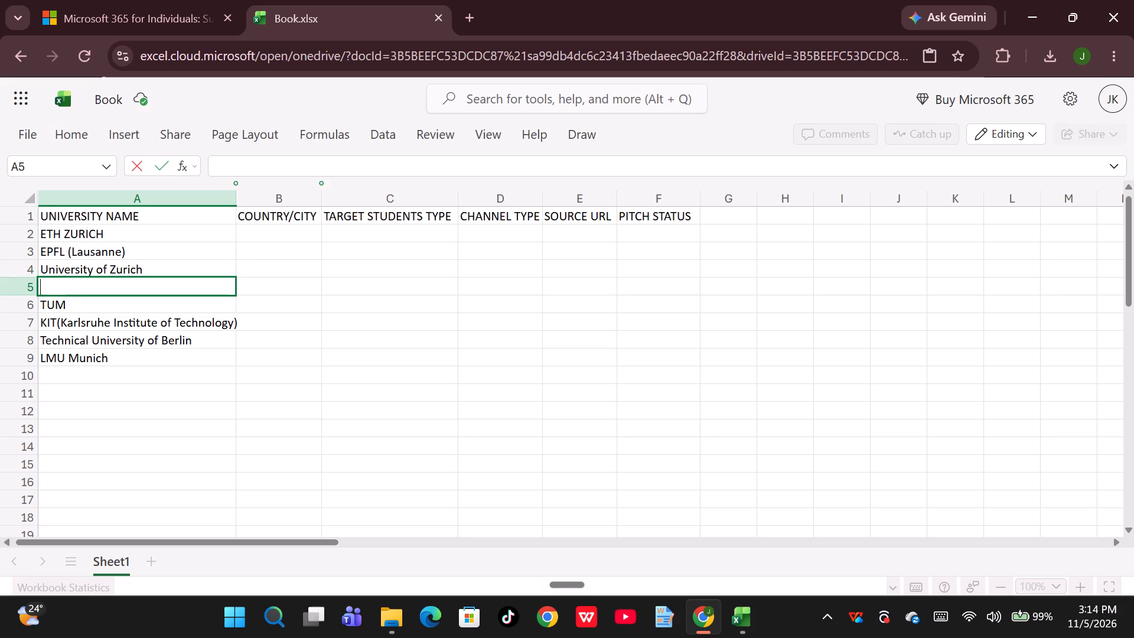
key(u)
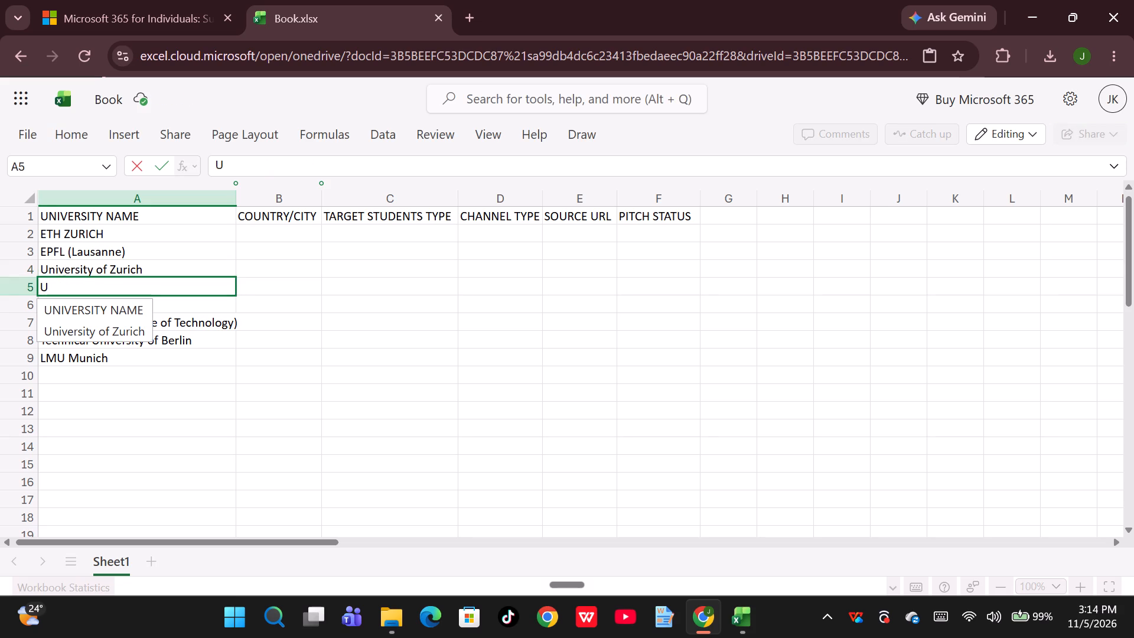
text(ni)
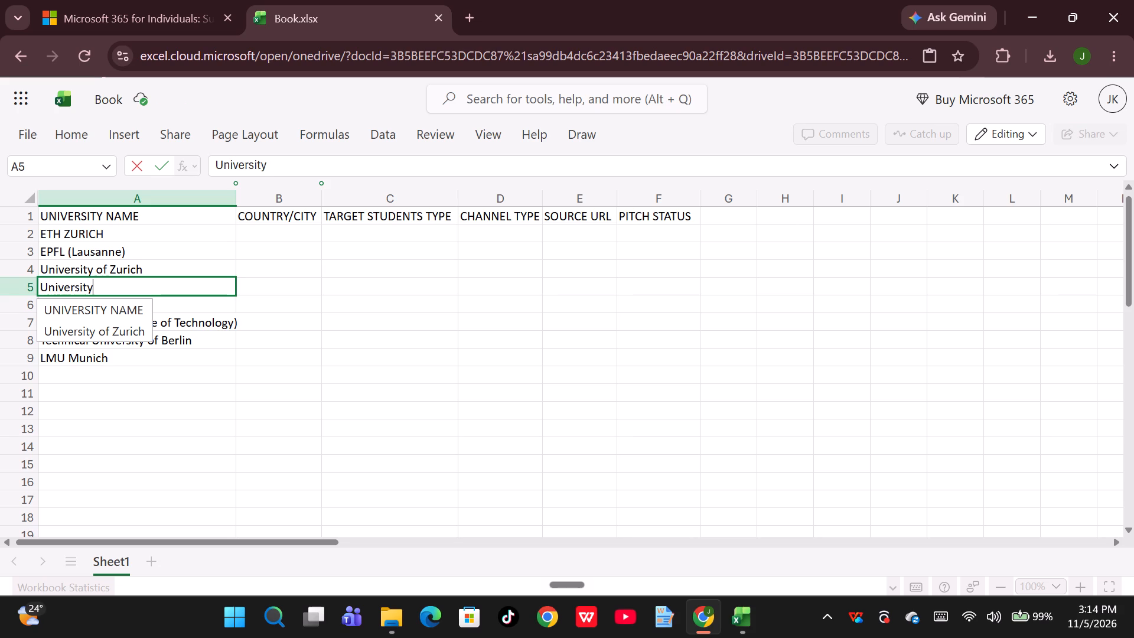
key(s)
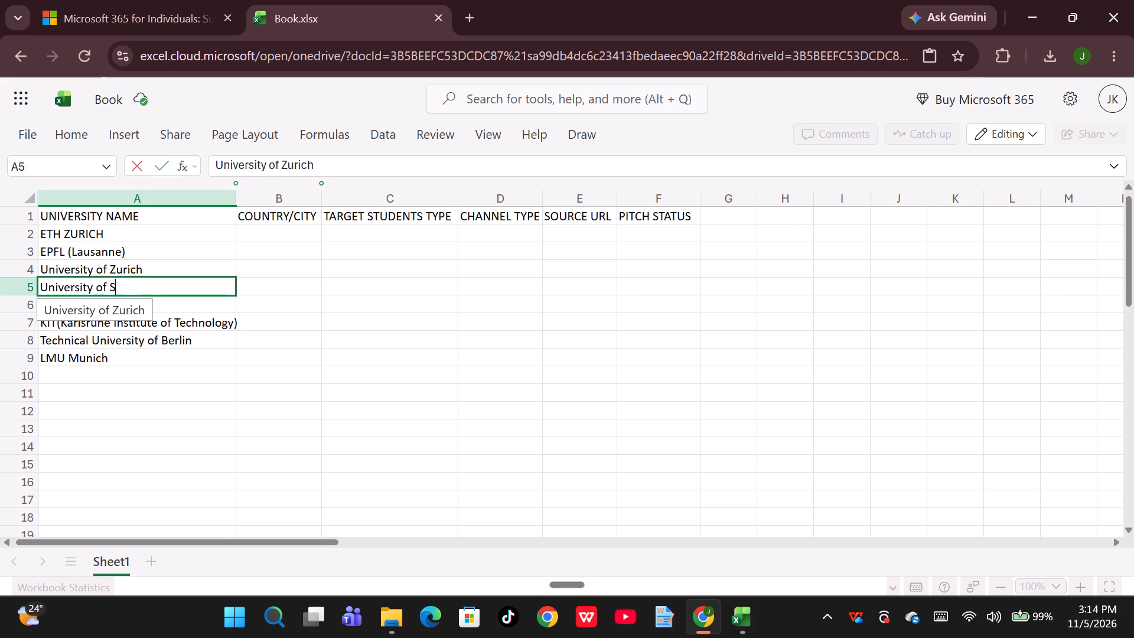
text(t.)
key(space)
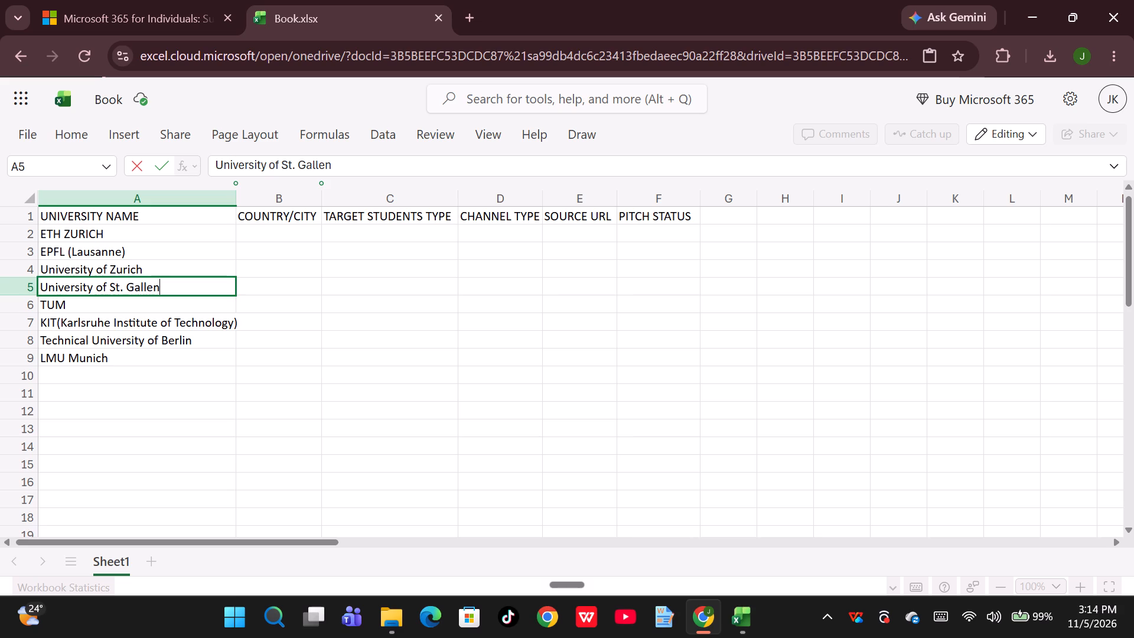
Expand the entry in cell A6 to "TUM(Technical University of Munich)".
click(76, 310)
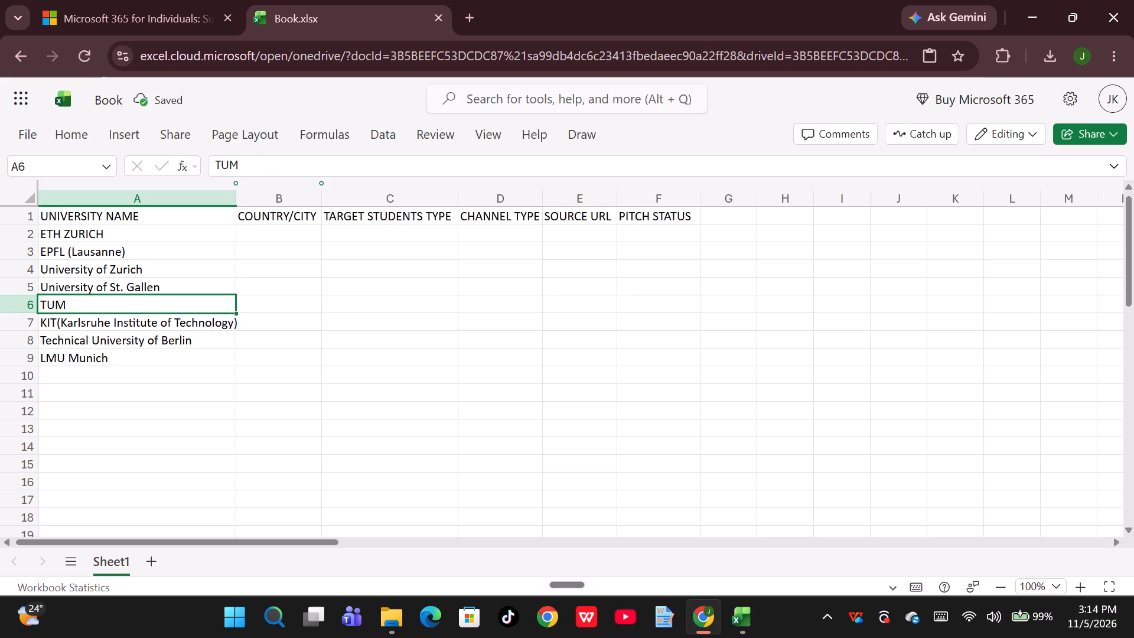
click(76, 310)
click(76, 310)
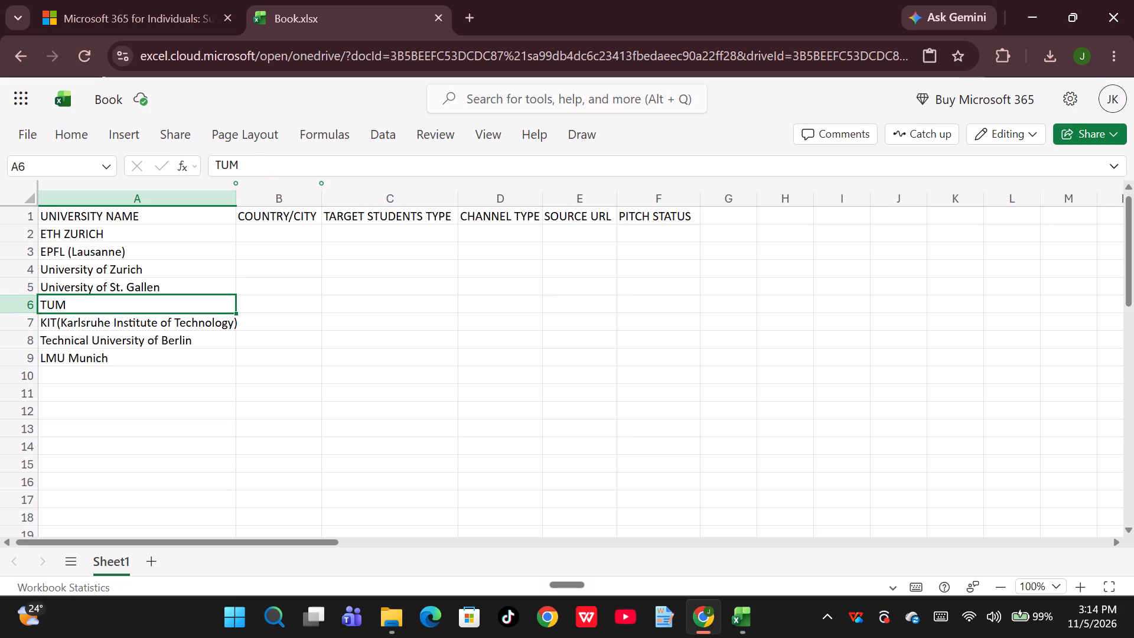
double_click(59, 309)
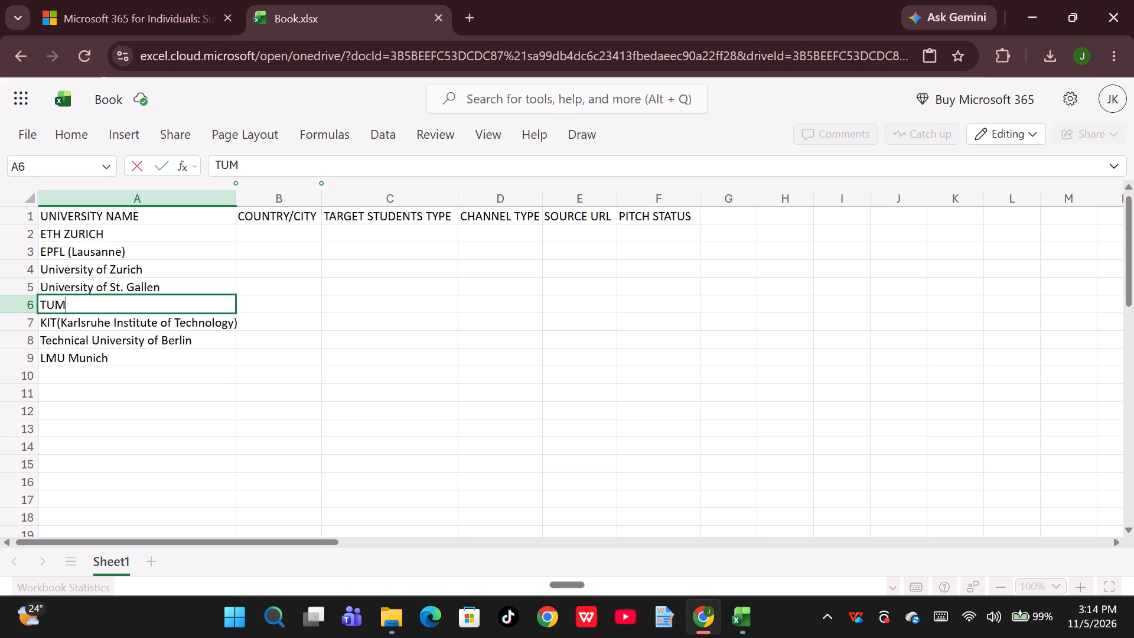
key(shift+parenleft)
key(t)
key(e)
text(chnical)
key(space)
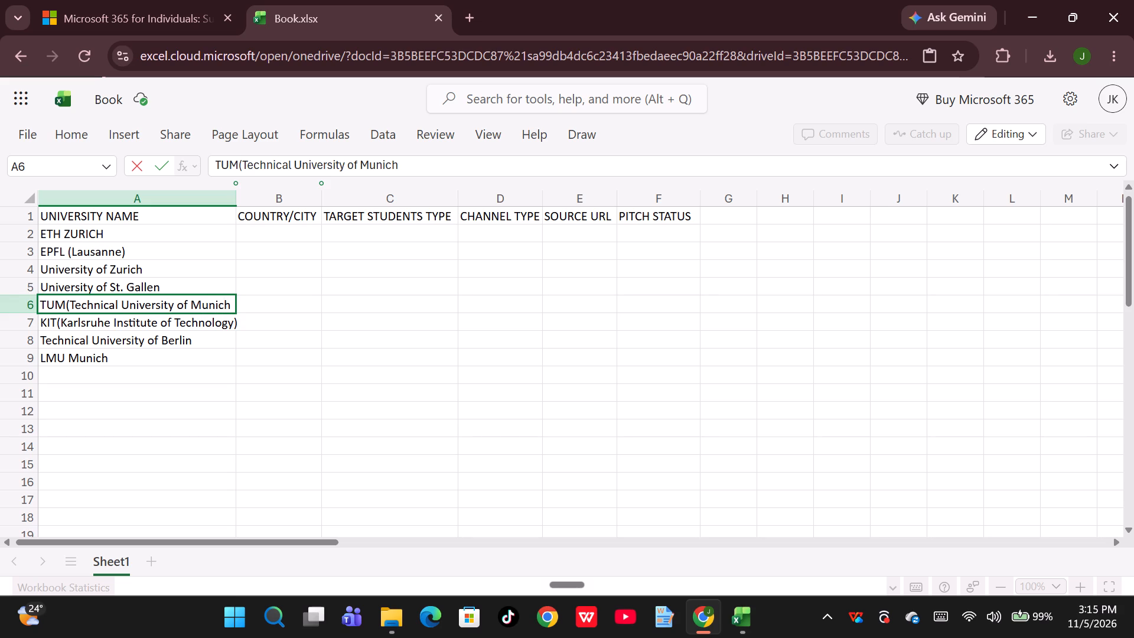
key(shift+underscore)
key(shift+BackSpace)
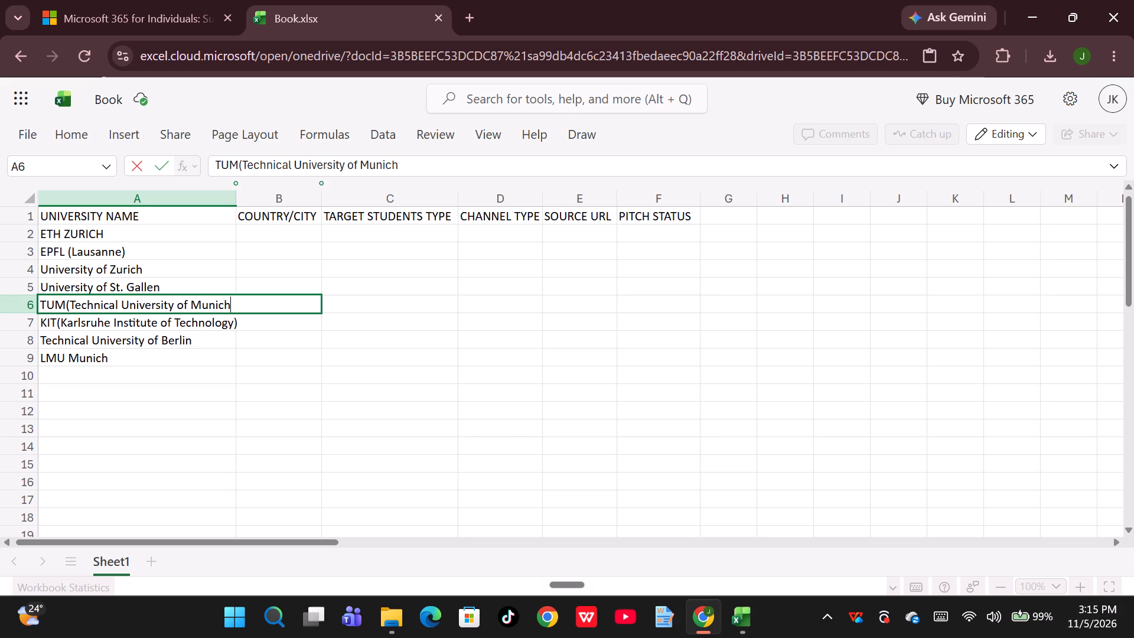
key(shift+plus)
key(shift+BackSpace)
key(shift+underscore)
key(shift+BackSpace)
key(shift+parenright)
click(216, 320)
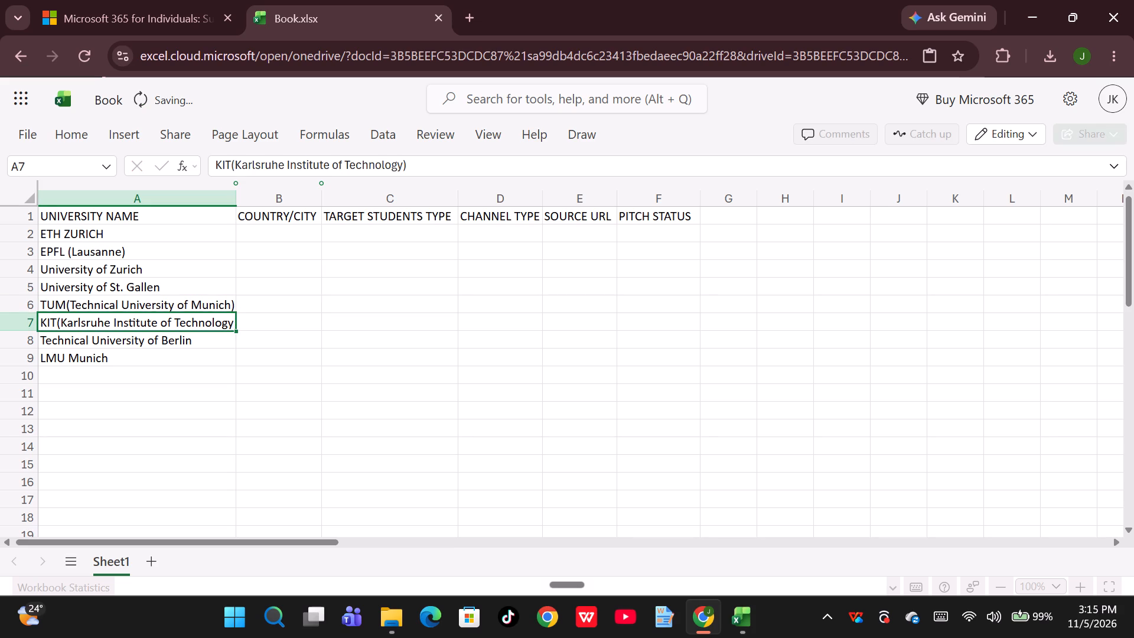
Enter "Technical University of Berlin" in cell A10, below LMU Munich.
click(106, 354)
click(60, 375)
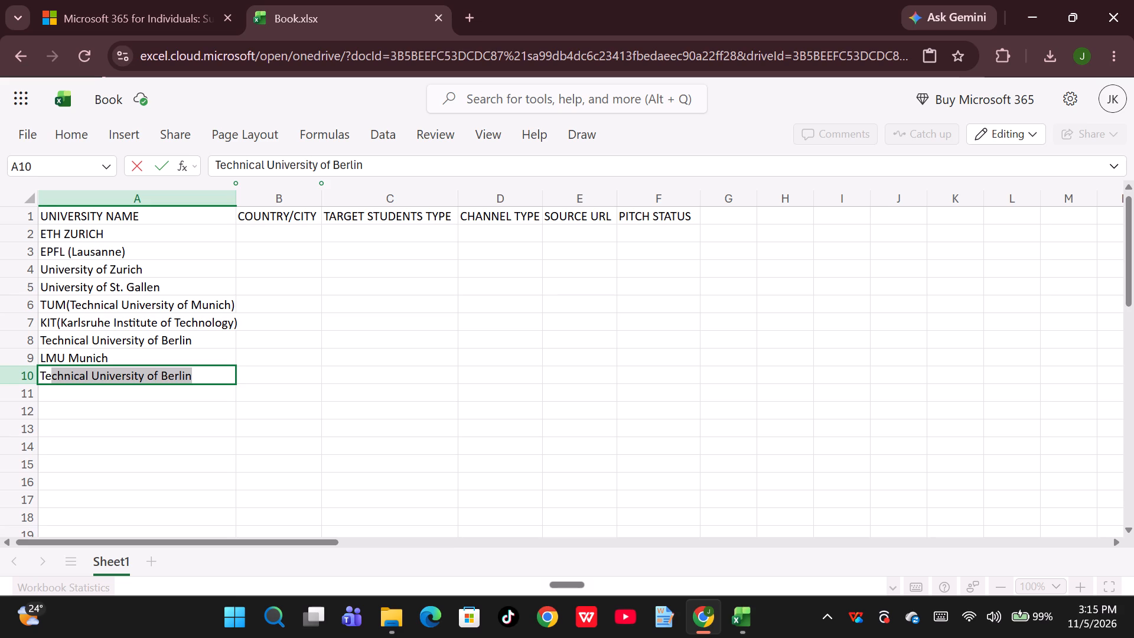
key(Return)
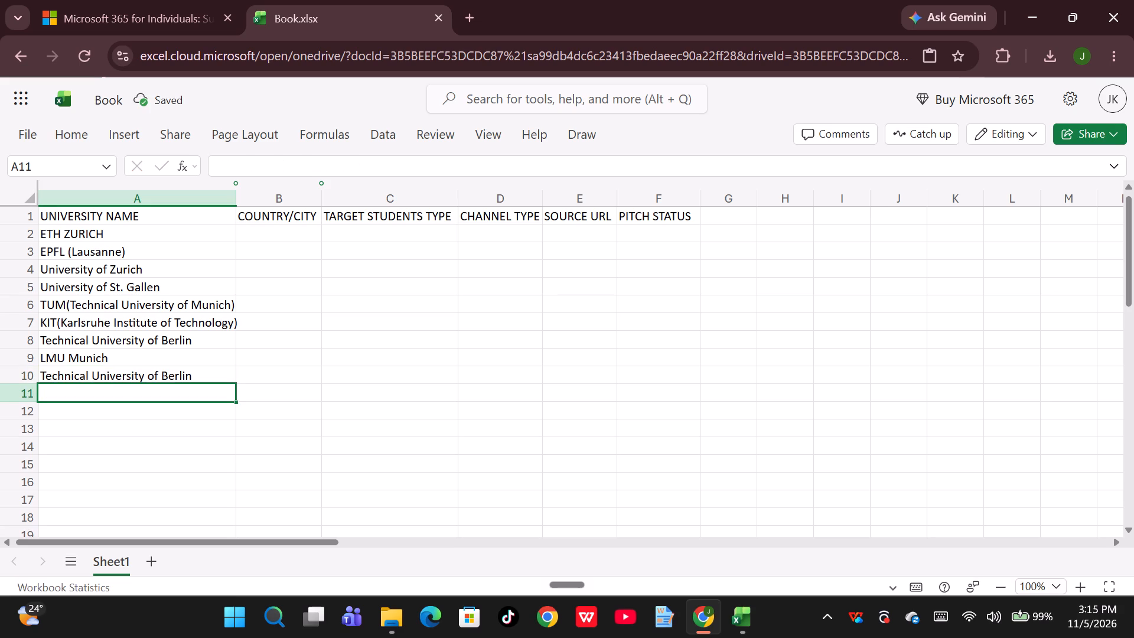
Enter "Frankfurt School of Finance & management" in cell A11 as the last university name.
key(f)
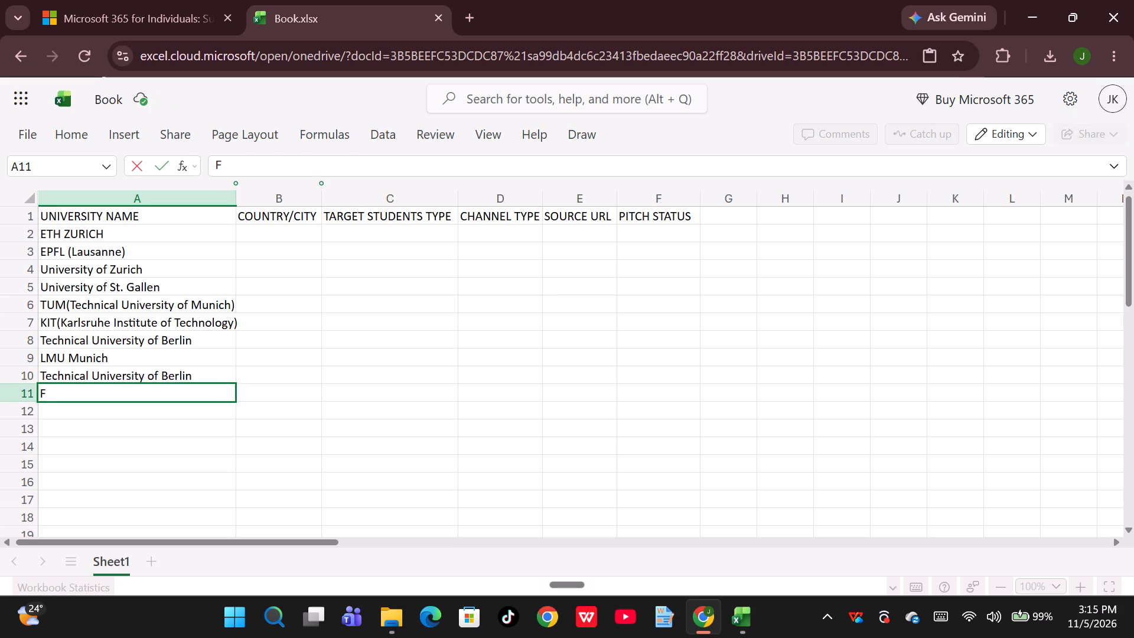
key(r)
text(ankfu)
text(rt)
key(space)
key(s)
text(ch)
text(ool)
key(space)
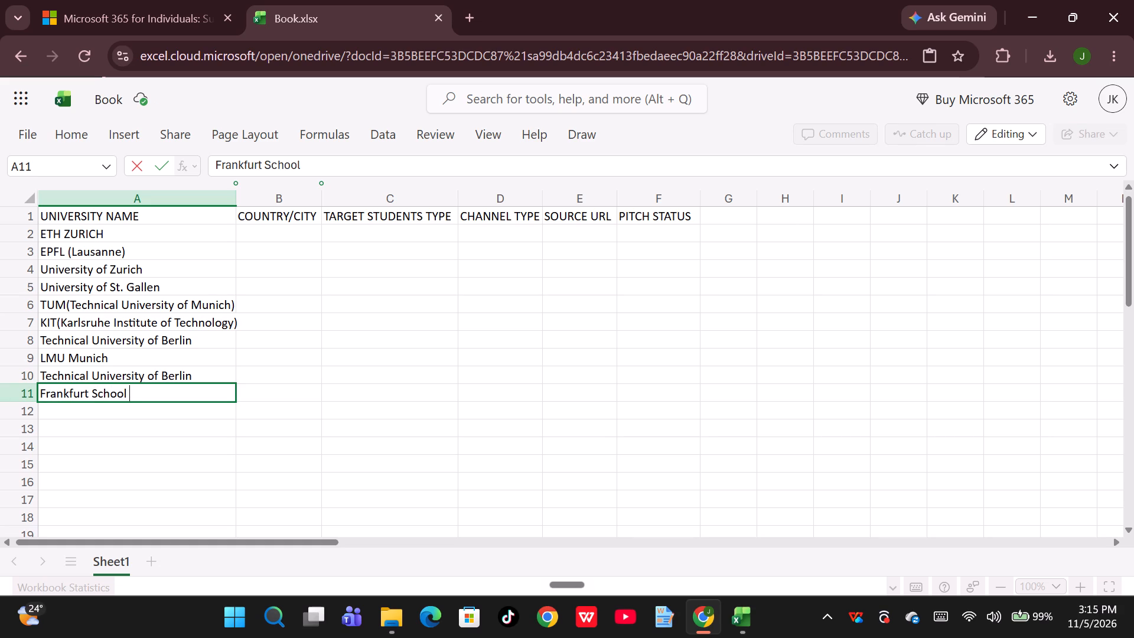
text(of)
key(space)
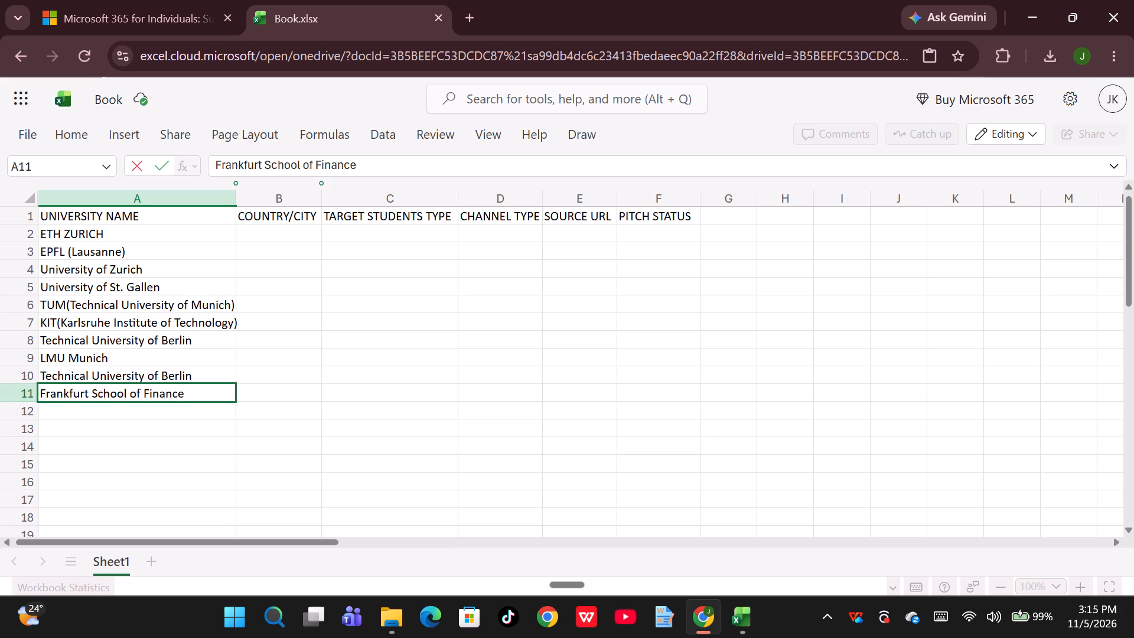
key(space)
key(6)
key(BackSpace)
key(shift+asciicircum)
key(shift+BackSpace)
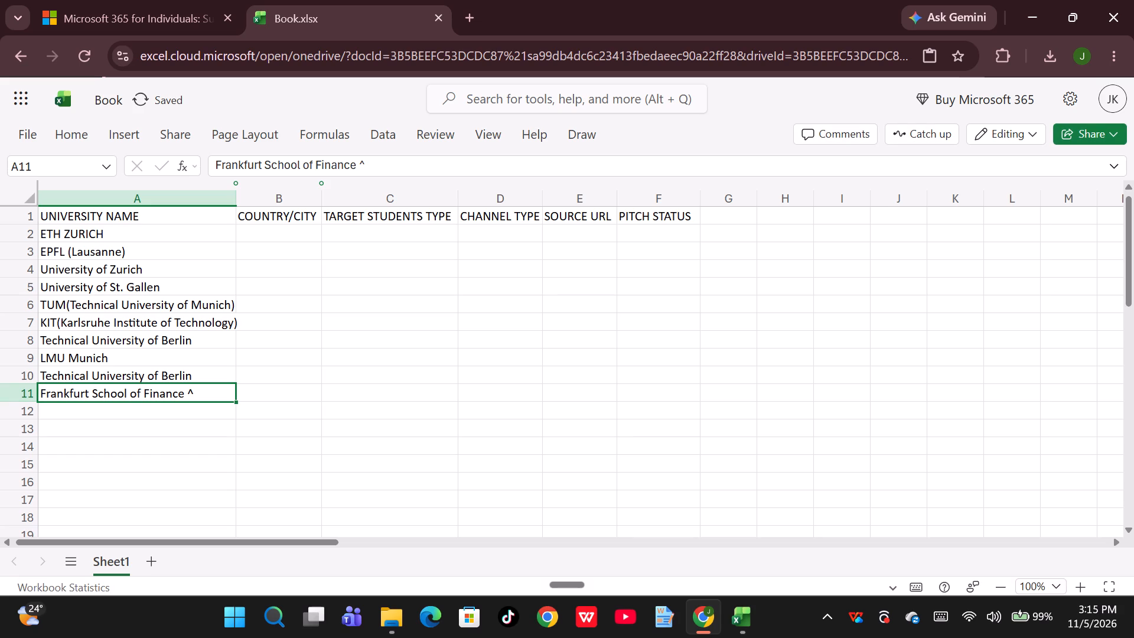
key(shift+BackSpace)
click(194, 393)
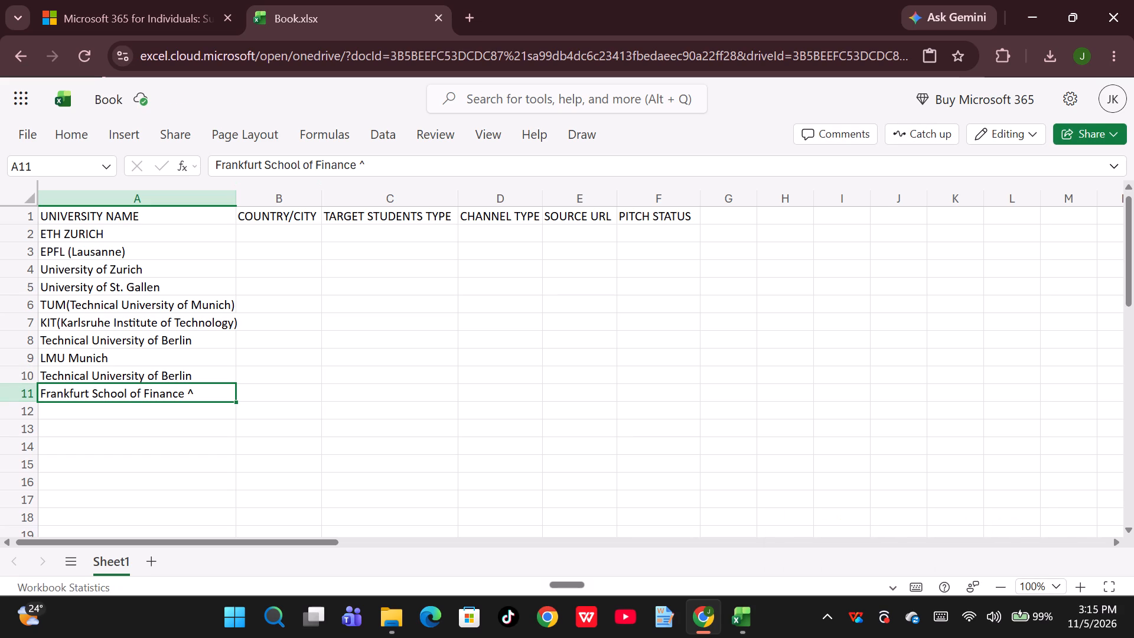
triple_click(196, 395)
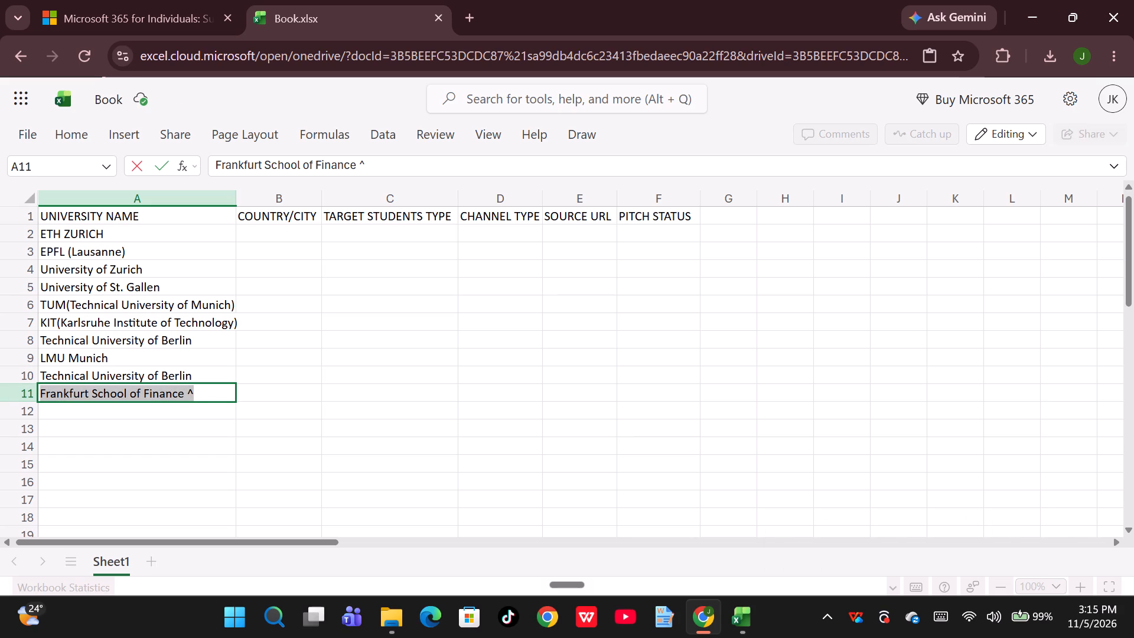
click(194, 391)
key(BackSpace)
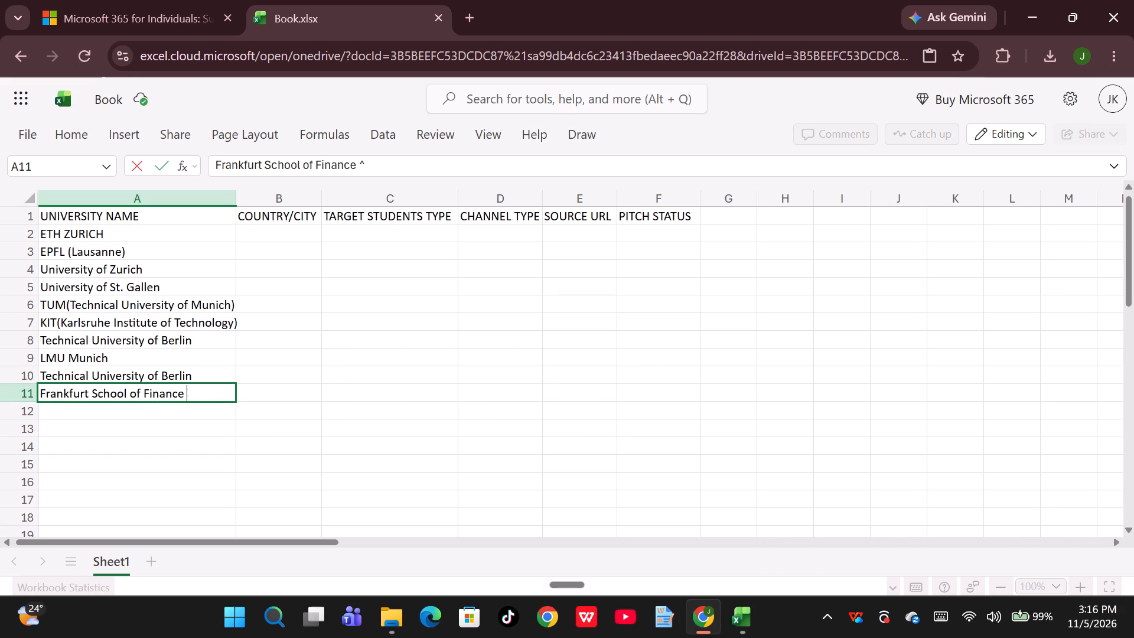
key(shift+parenright)
key(shift+BackSpace)
key(shift+parenleft)
key(shift+BackSpace)
key(shift+ampersand)
key(space)
text(manage)
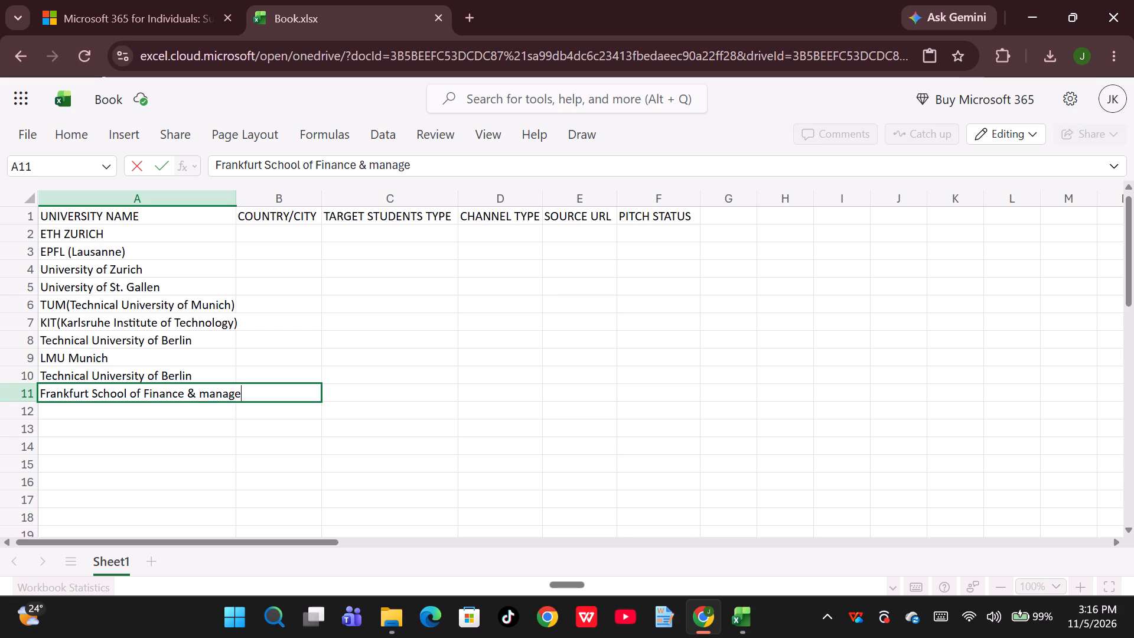
text(me)
text(nt)
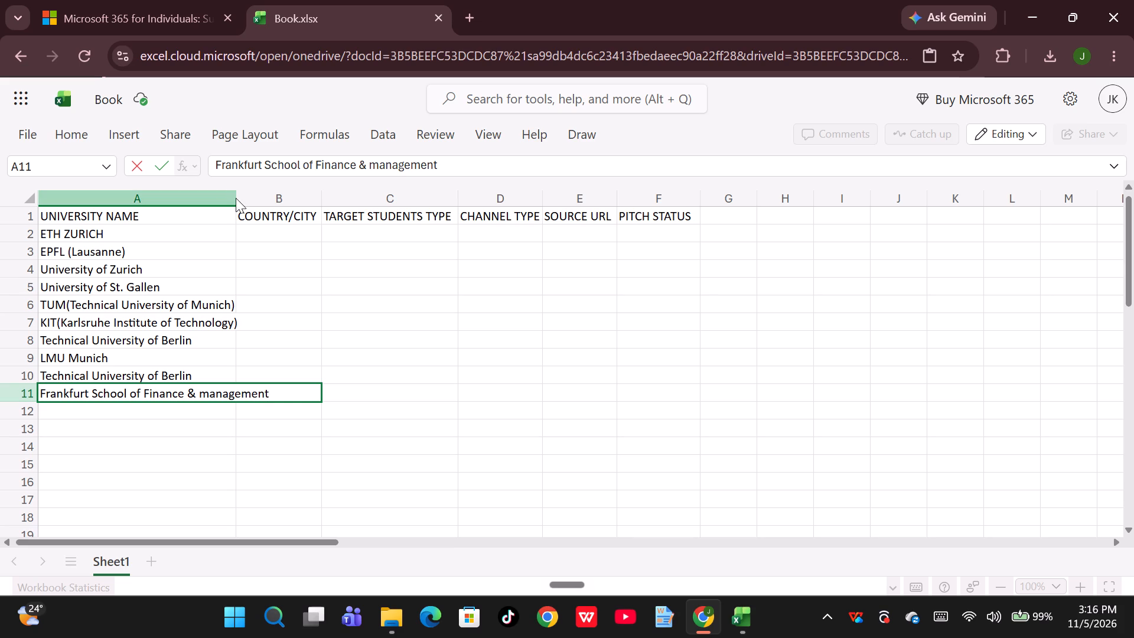
Widen column A so that the longest university name fits inside it.
drag(239, 200, 287, 206)
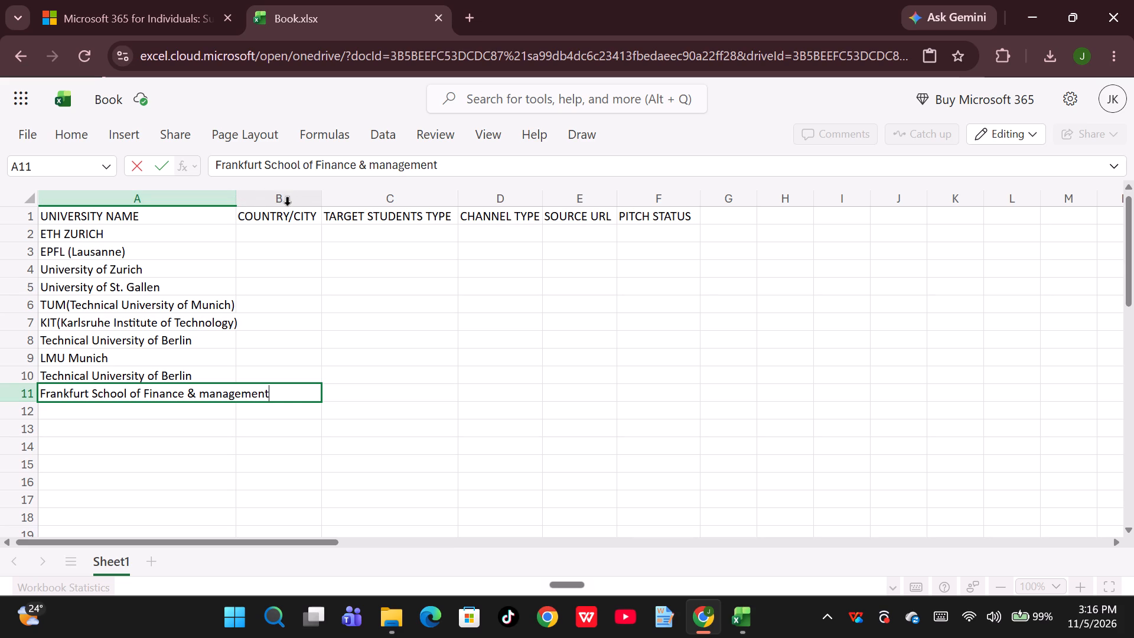
Widen column A until "Frankfurt School of Finance & management" fits fully inside it.
click(237, 207)
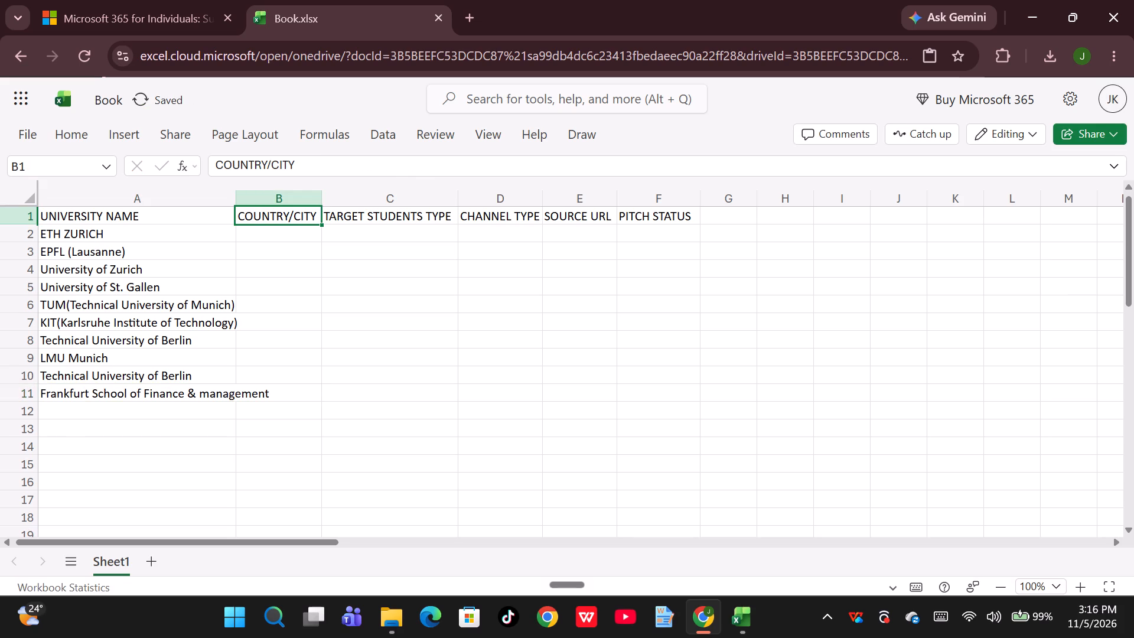
click(227, 211)
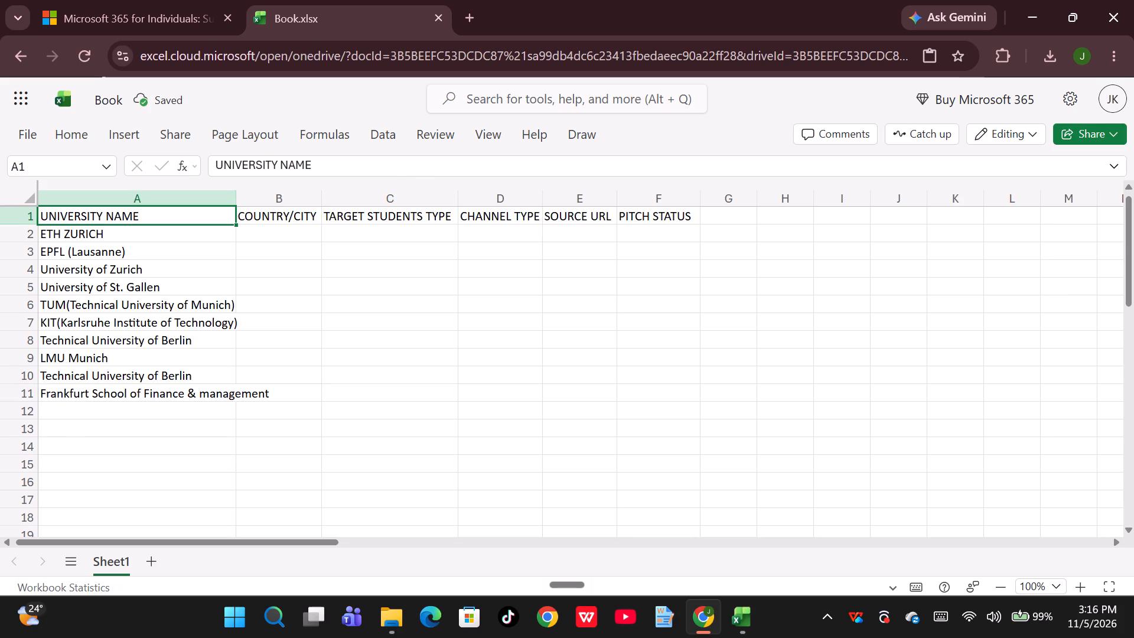
drag(234, 204, 247, 204)
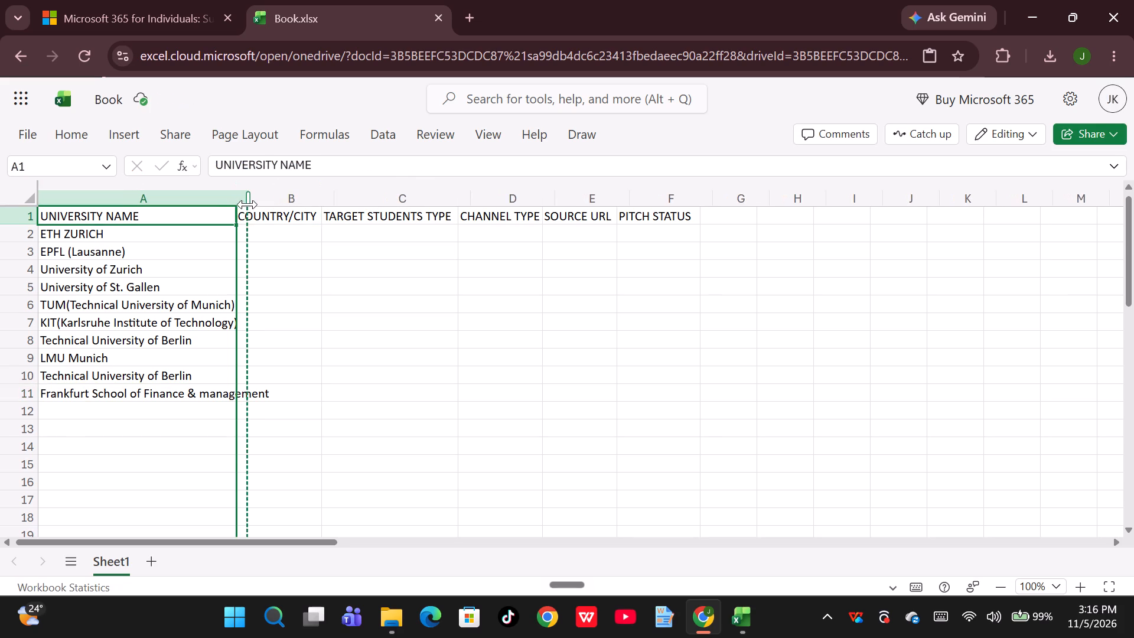
drag(247, 204, 262, 211)
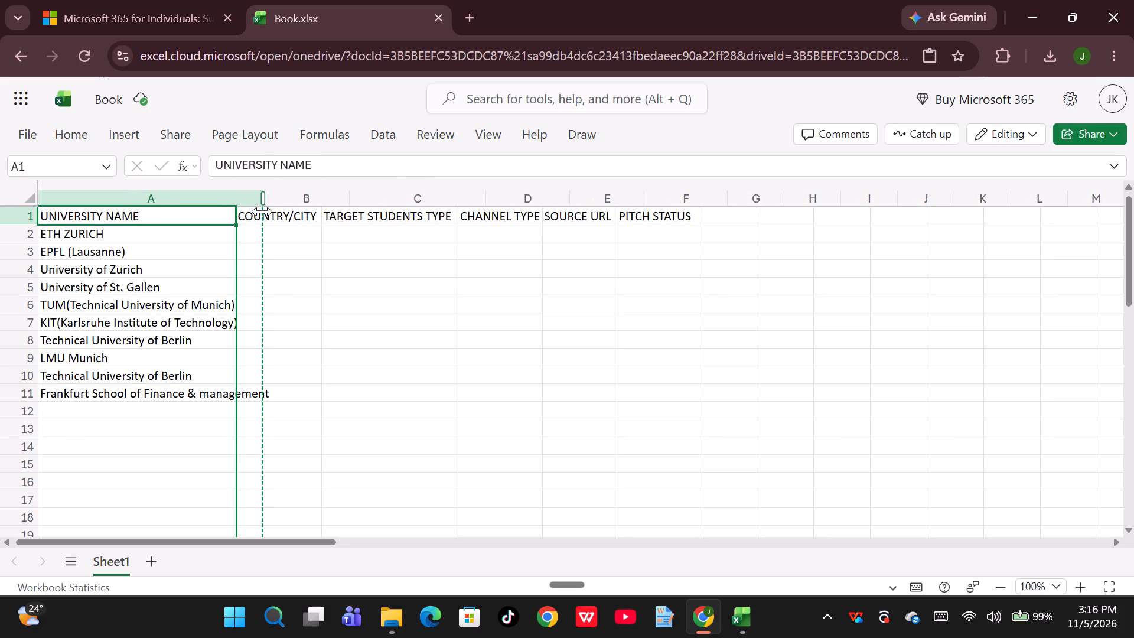
drag(262, 211, 273, 210)
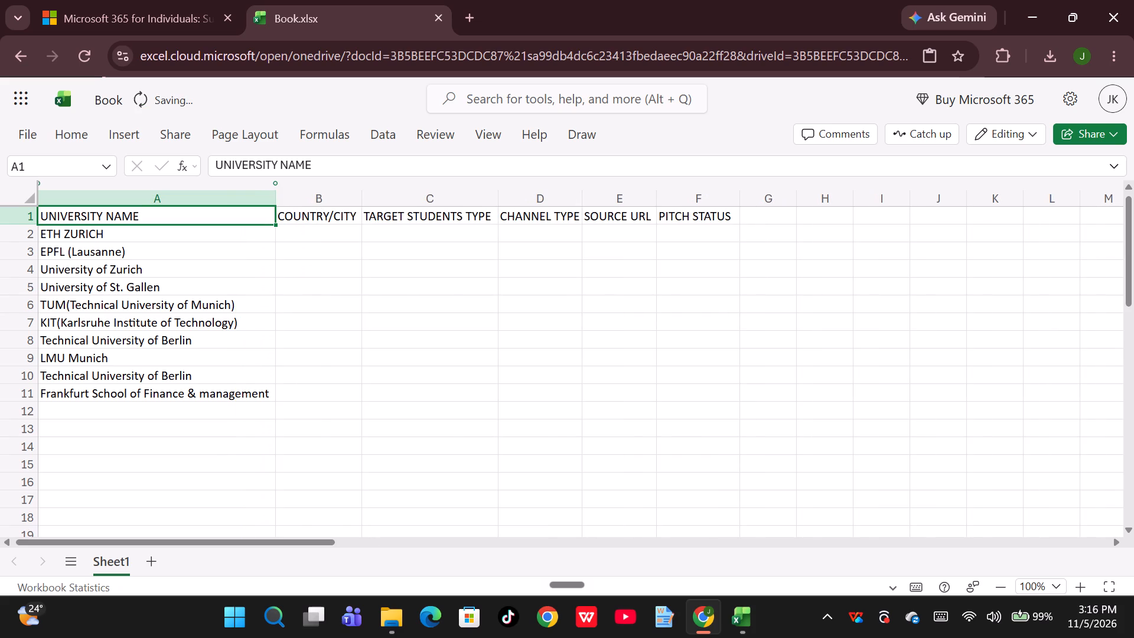
click(79, 410)
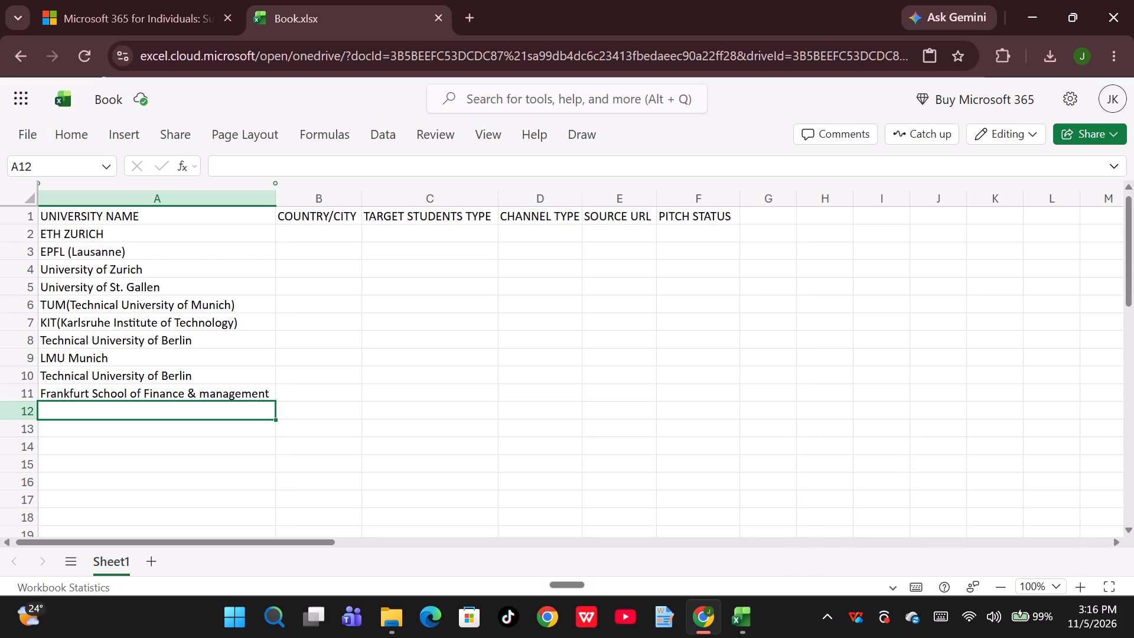
Select the COUNTRY/CITY cell B2 in the ETH ZURICH row.
click(320, 235)
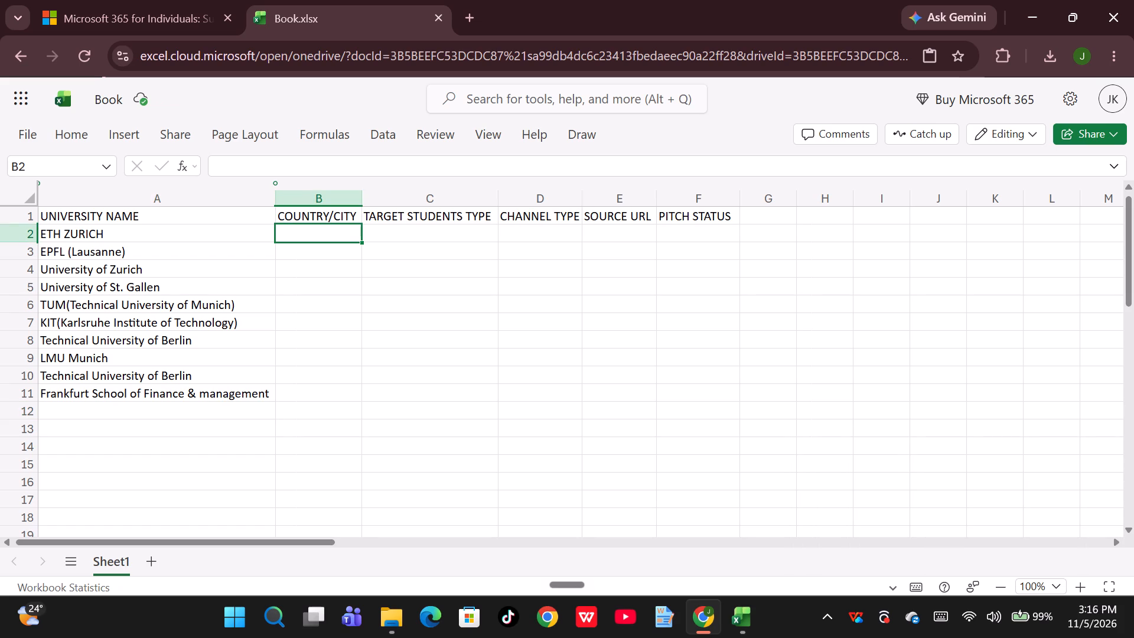
Enter "Germany" as the country in cells B5 through B11, from University of St. Gallen down to Frankfurt School of Finance & management.
click(301, 305)
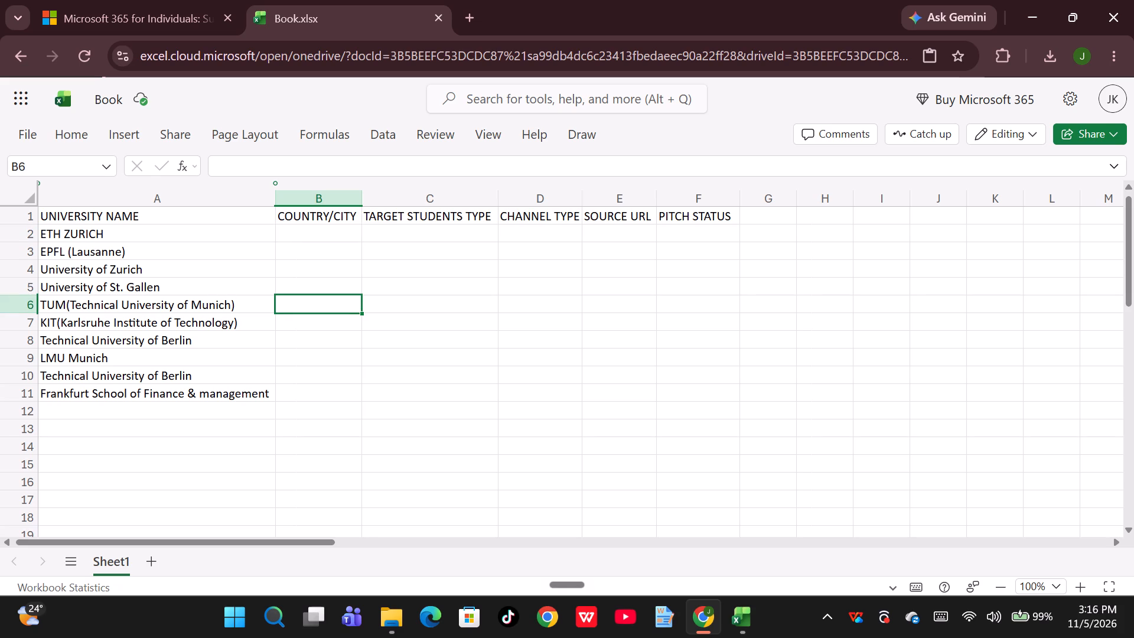
click(311, 287)
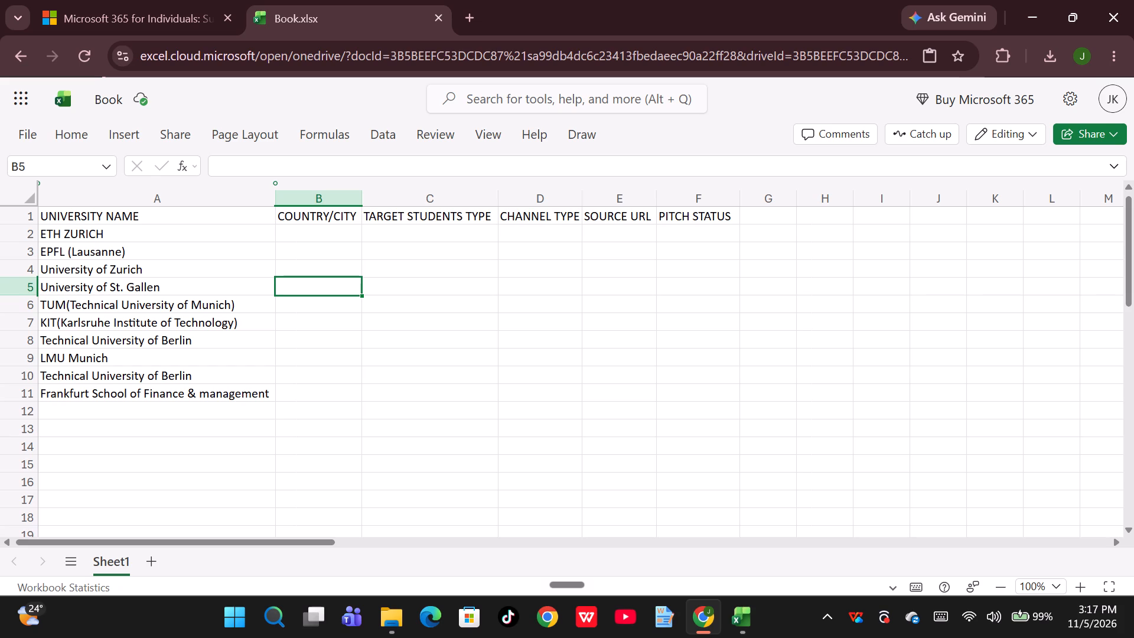
key(g)
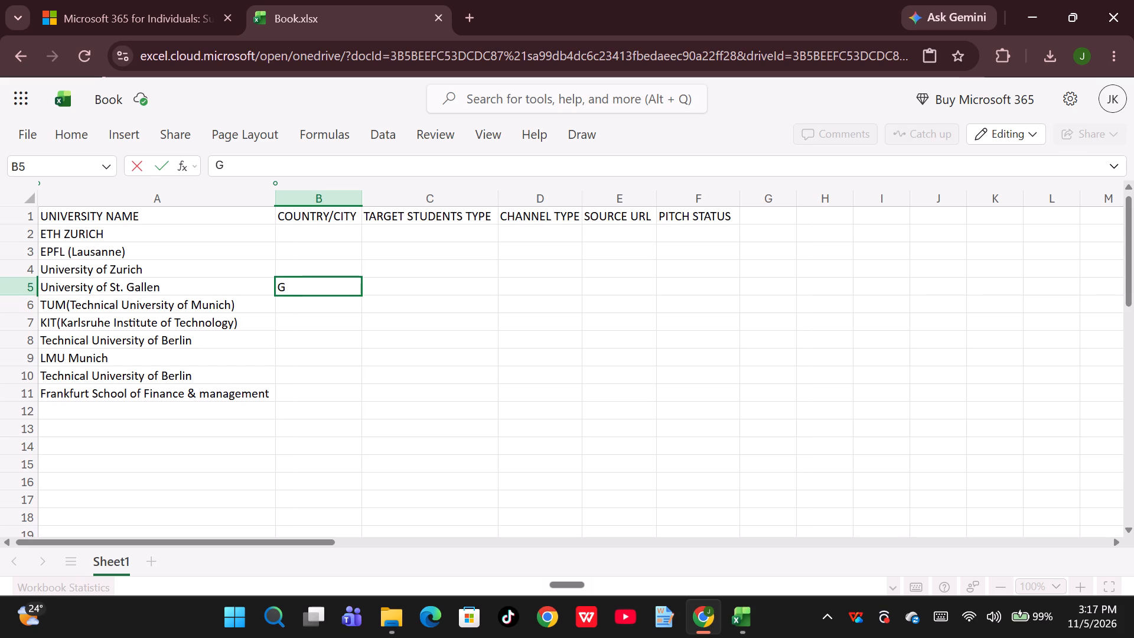
text(ermany)
key(Return)
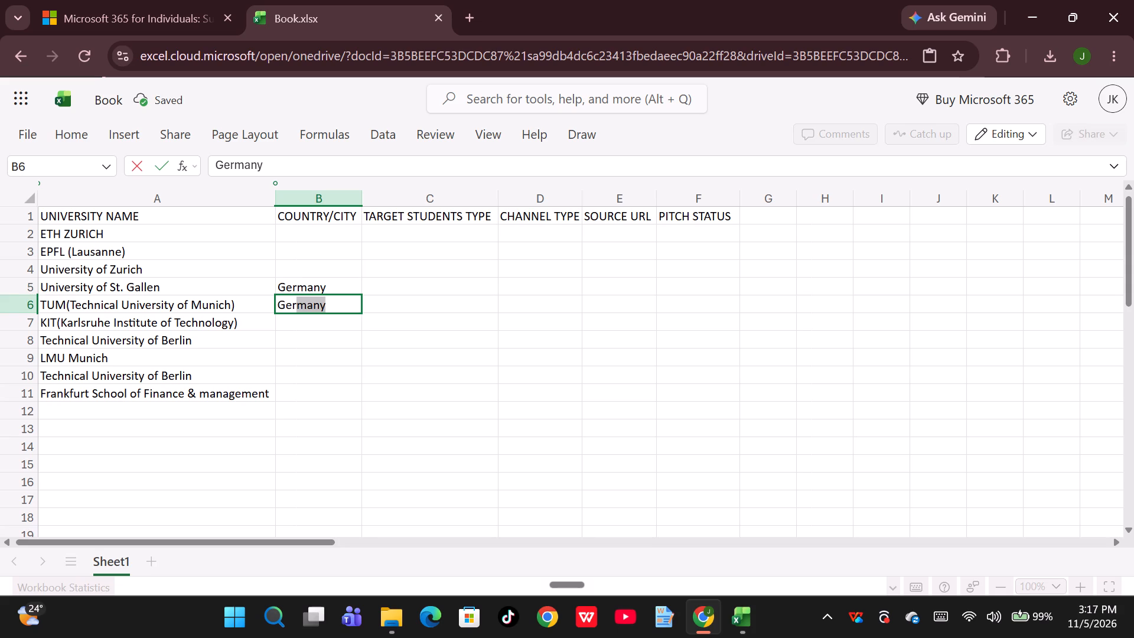
key(Return)
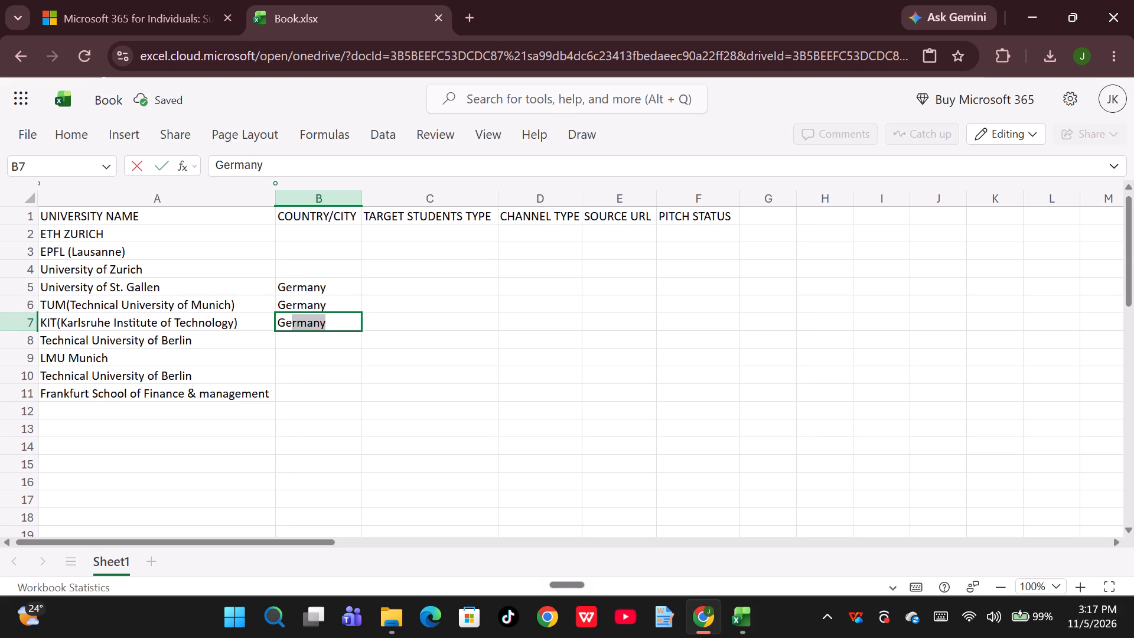
key(Return)
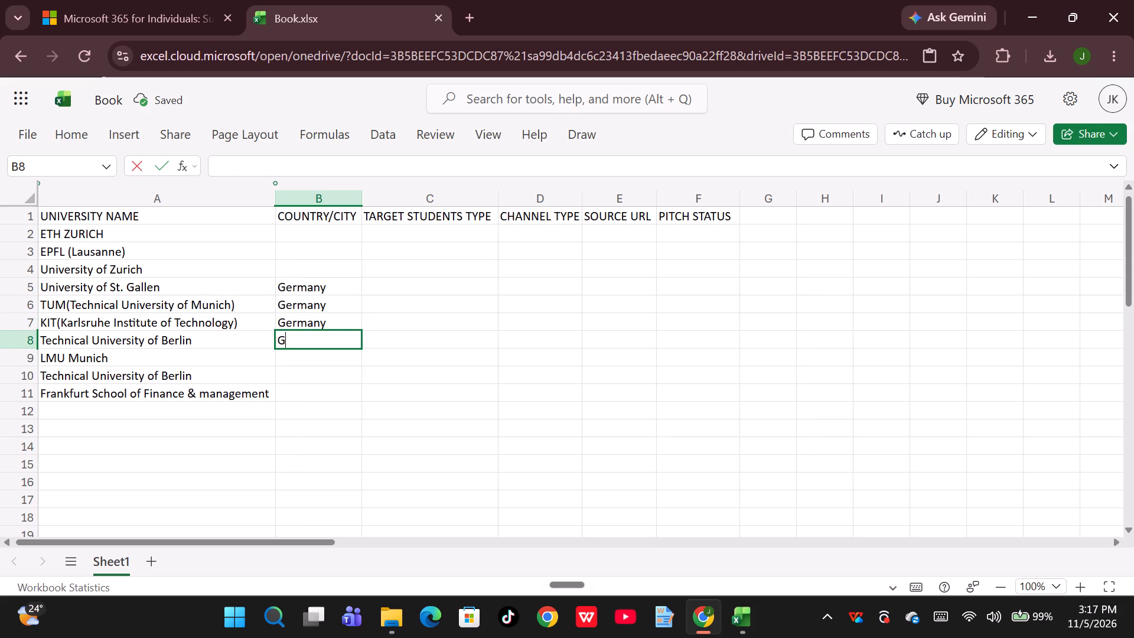
key(Return)
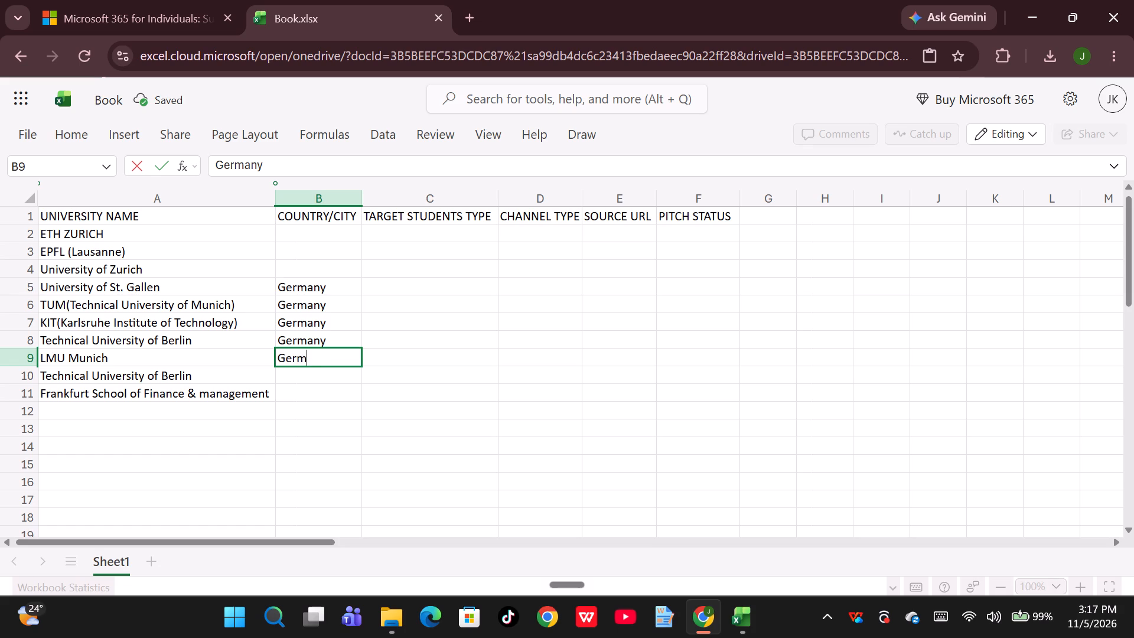
key(Return)
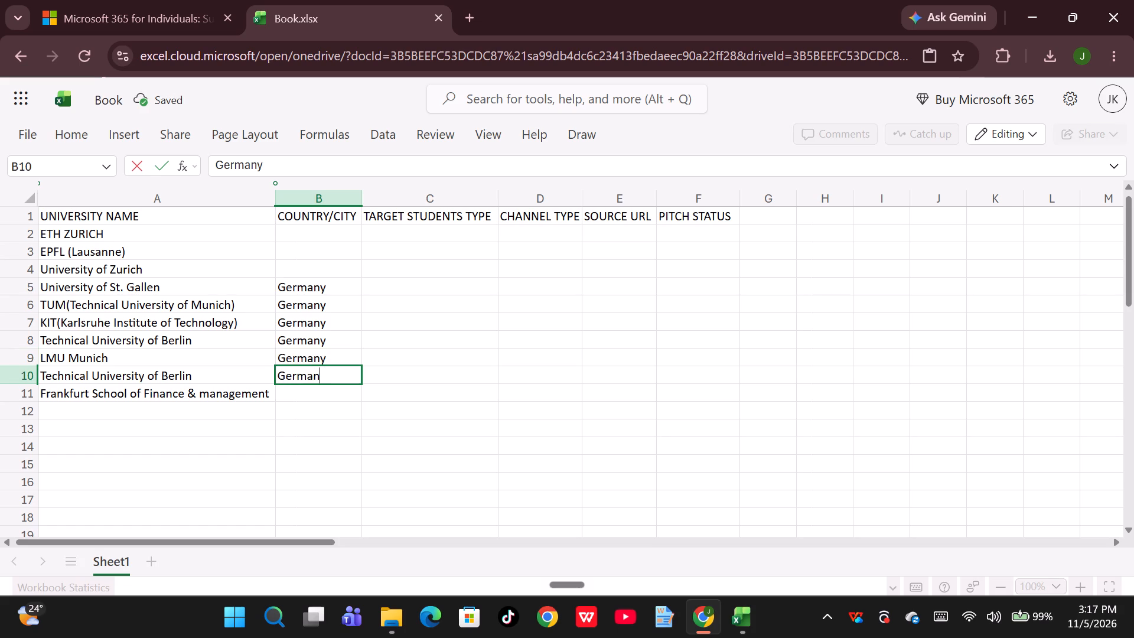
key(Return)
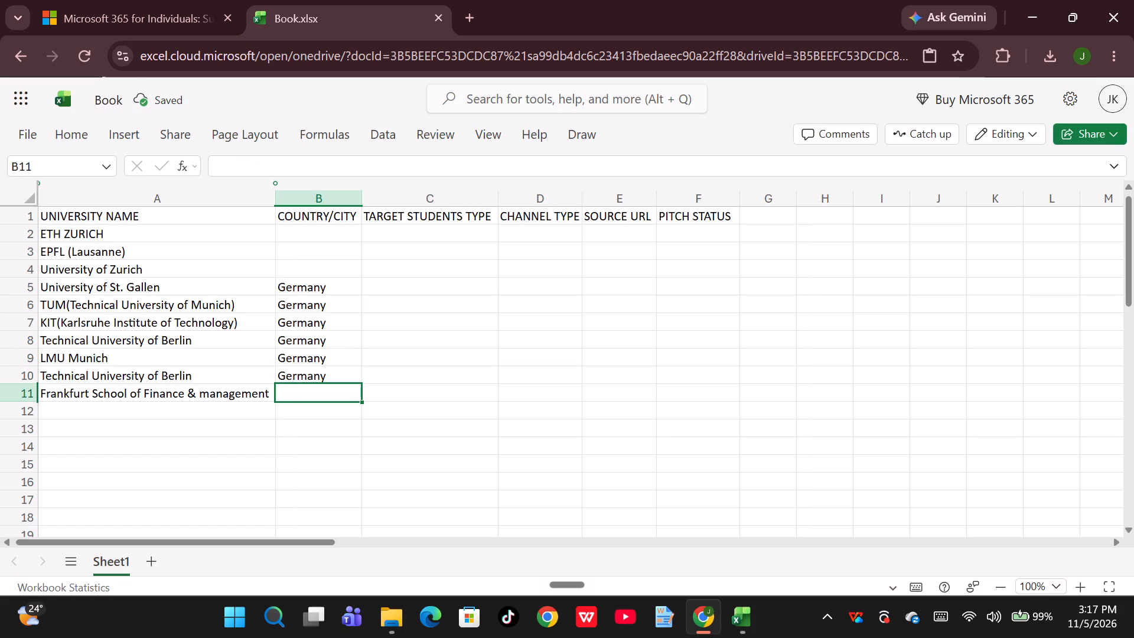
text(many)
key(Return)
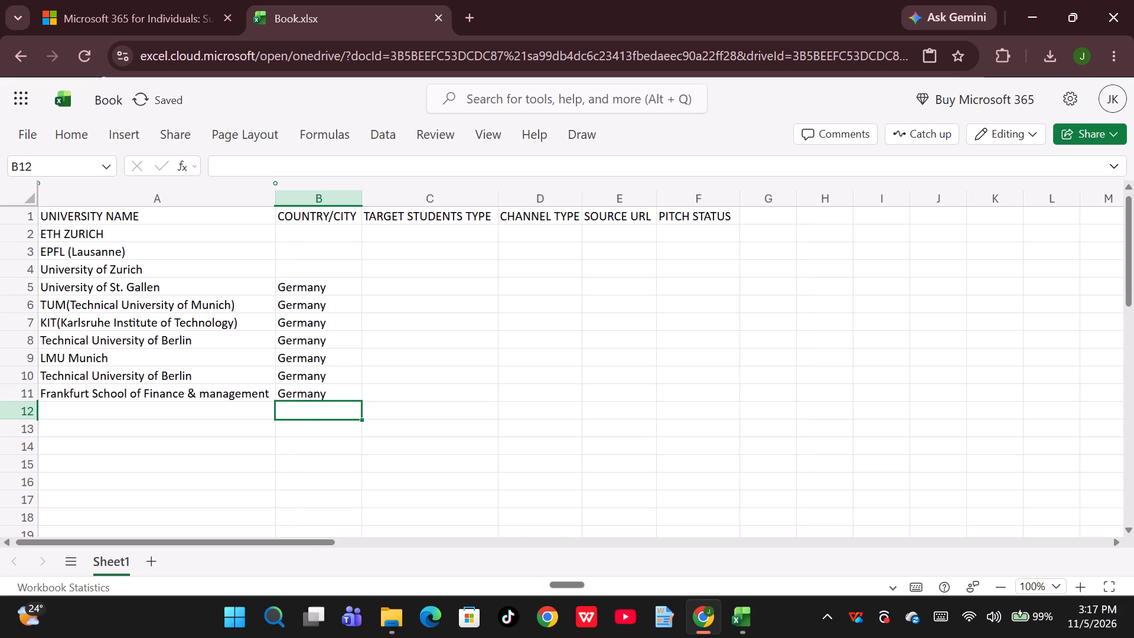
Select the empty country cell B2 beside ETH ZURICH.
scroll(129, 386, down, 1)
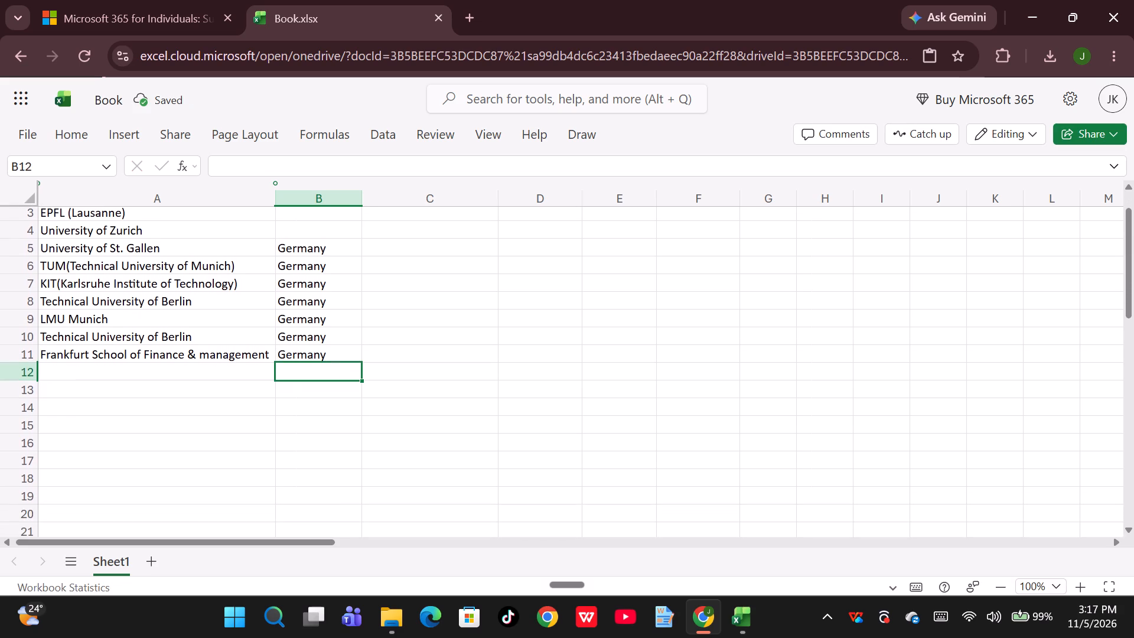
scroll(129, 386, up, 1)
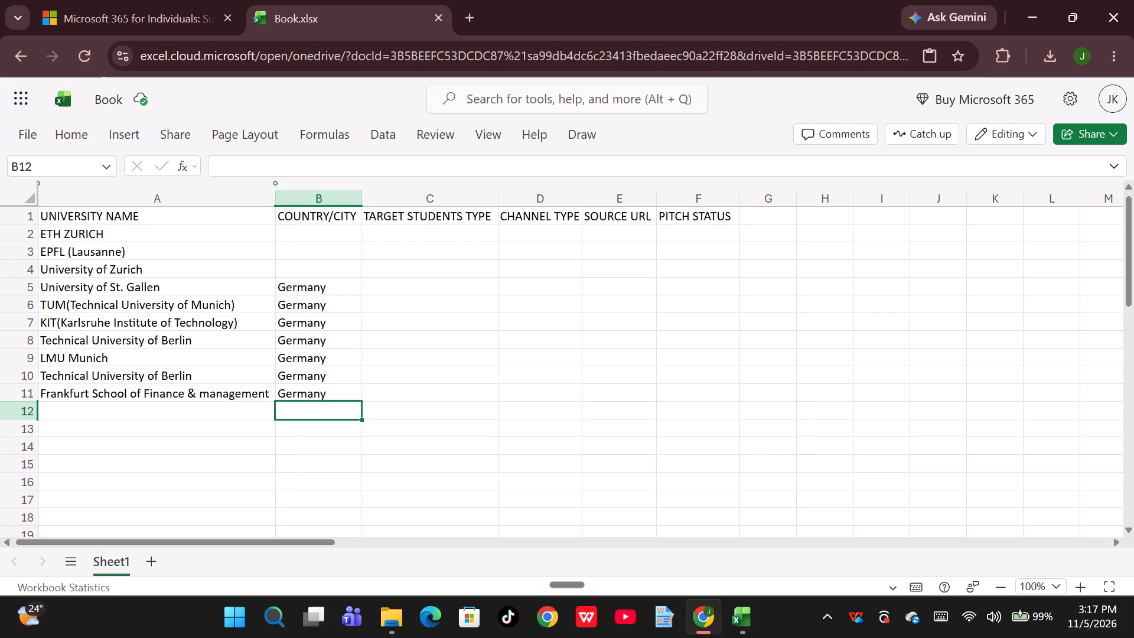
click(301, 236)
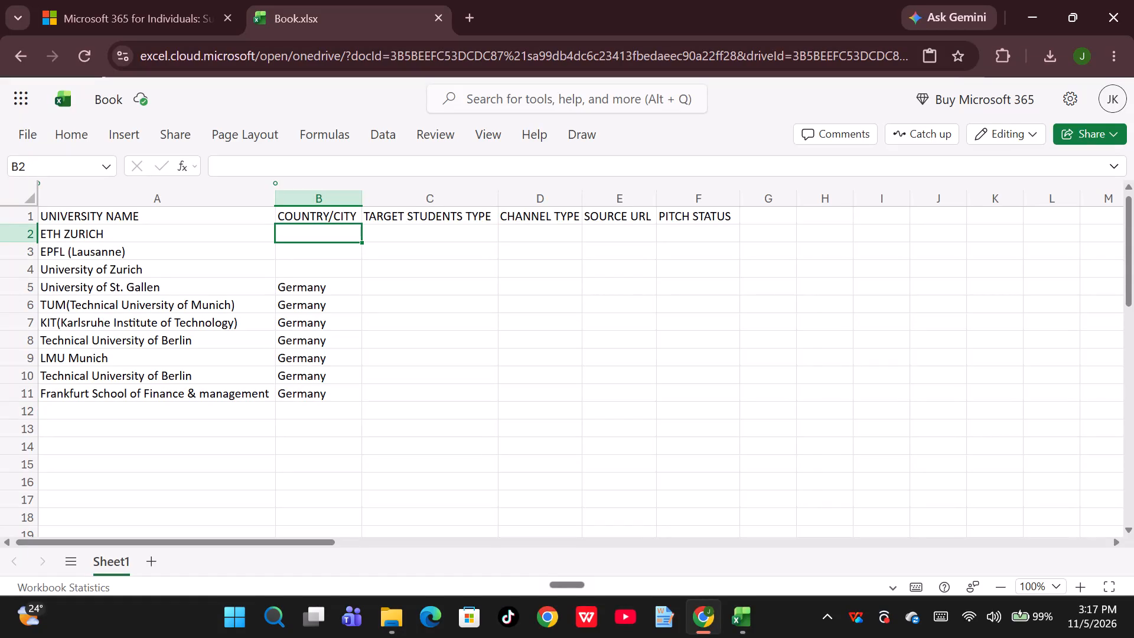
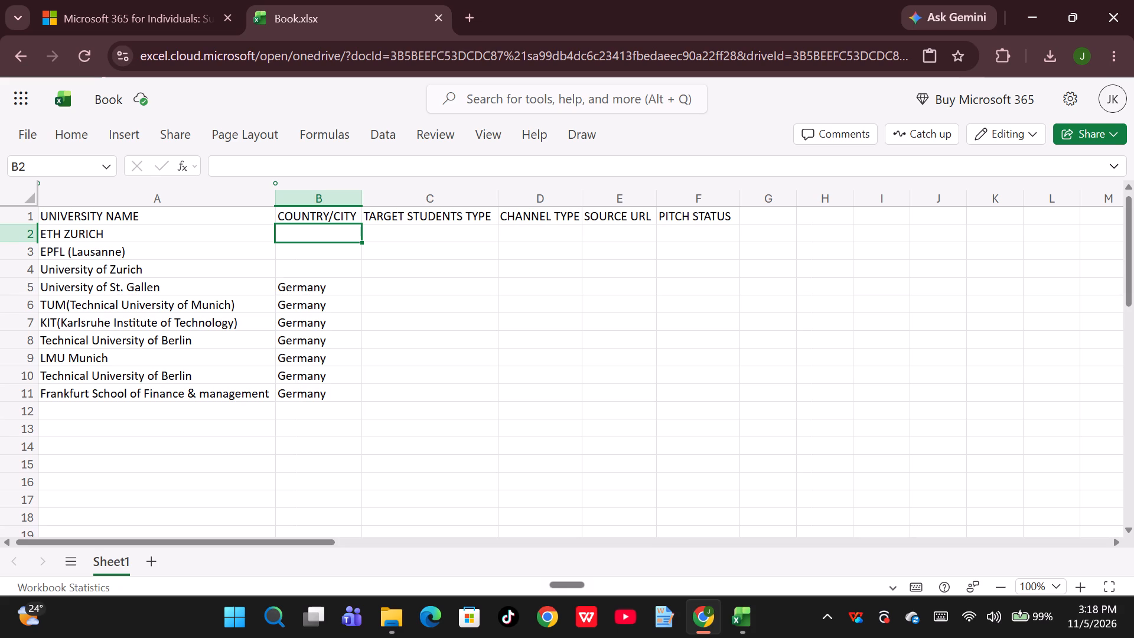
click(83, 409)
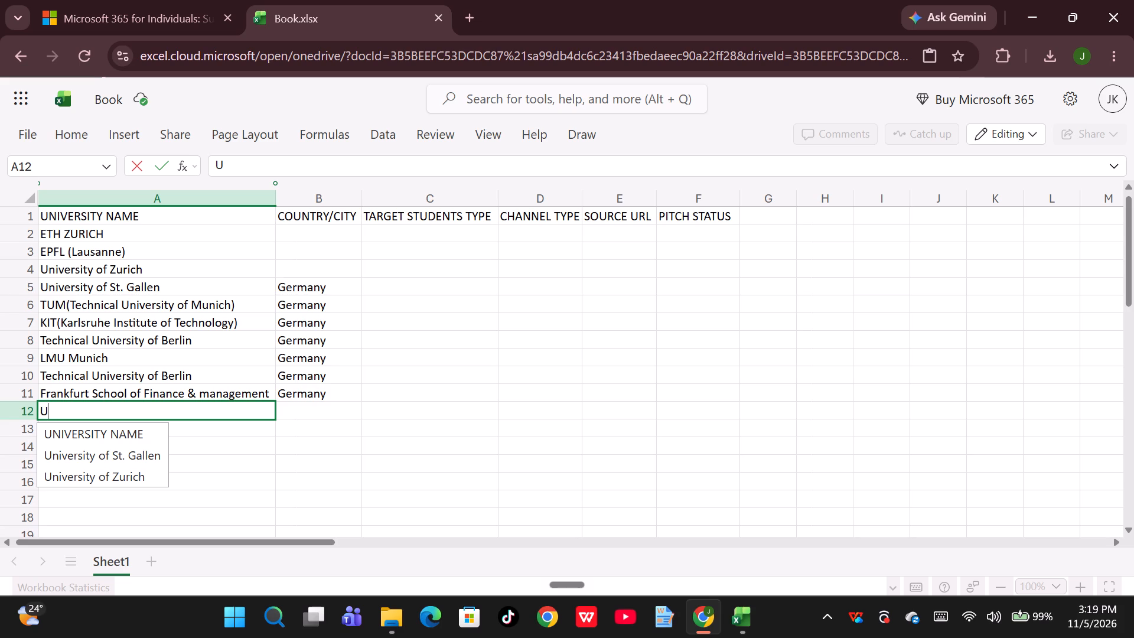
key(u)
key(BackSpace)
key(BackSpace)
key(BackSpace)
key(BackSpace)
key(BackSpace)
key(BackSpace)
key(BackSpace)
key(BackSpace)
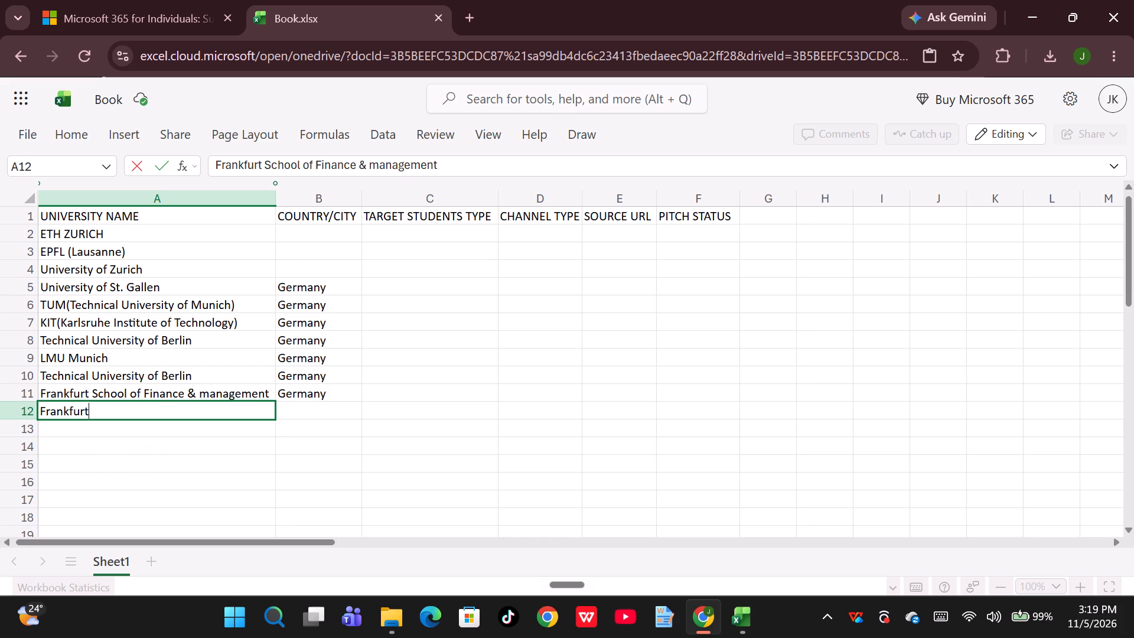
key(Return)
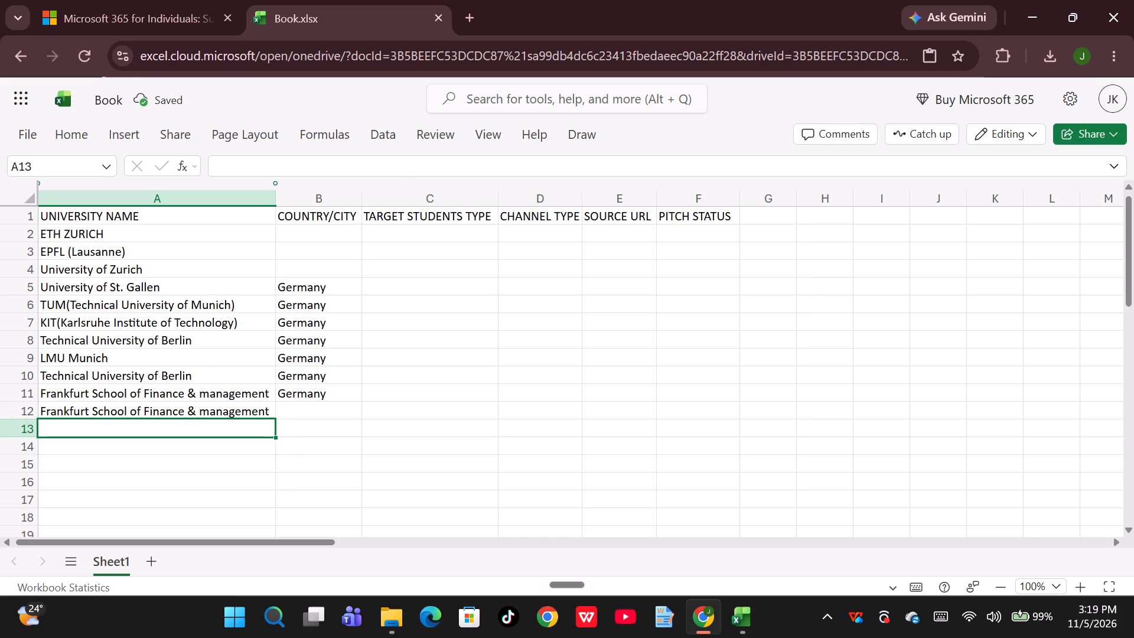
Replace the content of cell A12 with the university name "Delft University of Technology(TU Delft(".
click(136, 414)
key(BackSpace)
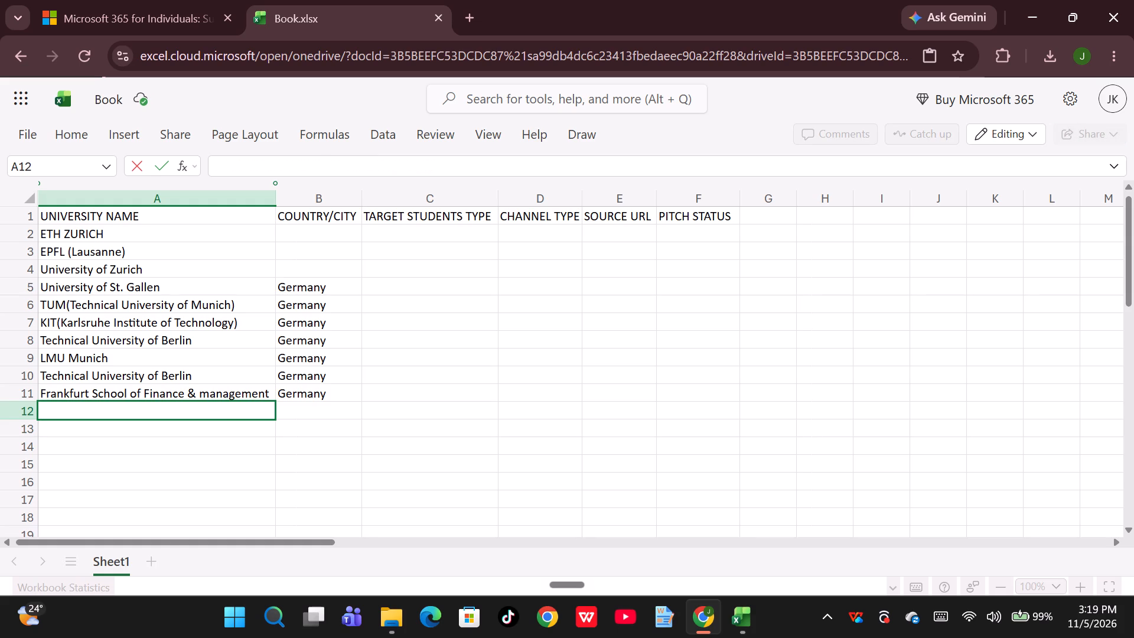
text(lfy)
key(BackSpace)
text(t)
key(space)
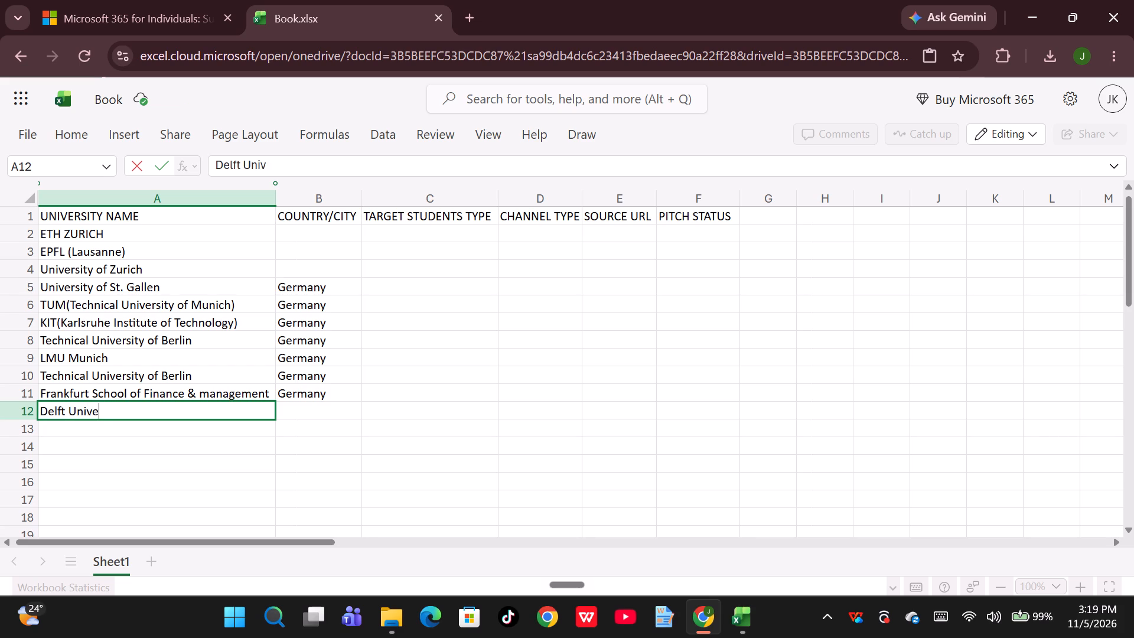
key(space)
text(o)
text(f)
key(space)
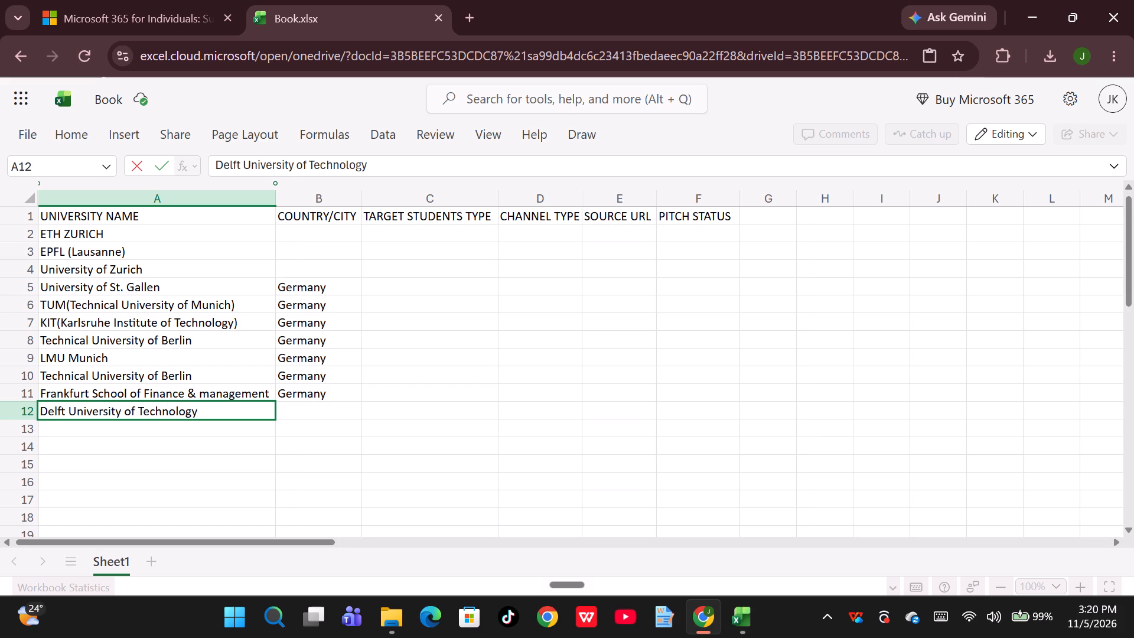
key(shift+parenleft)
key(t)
key(u)
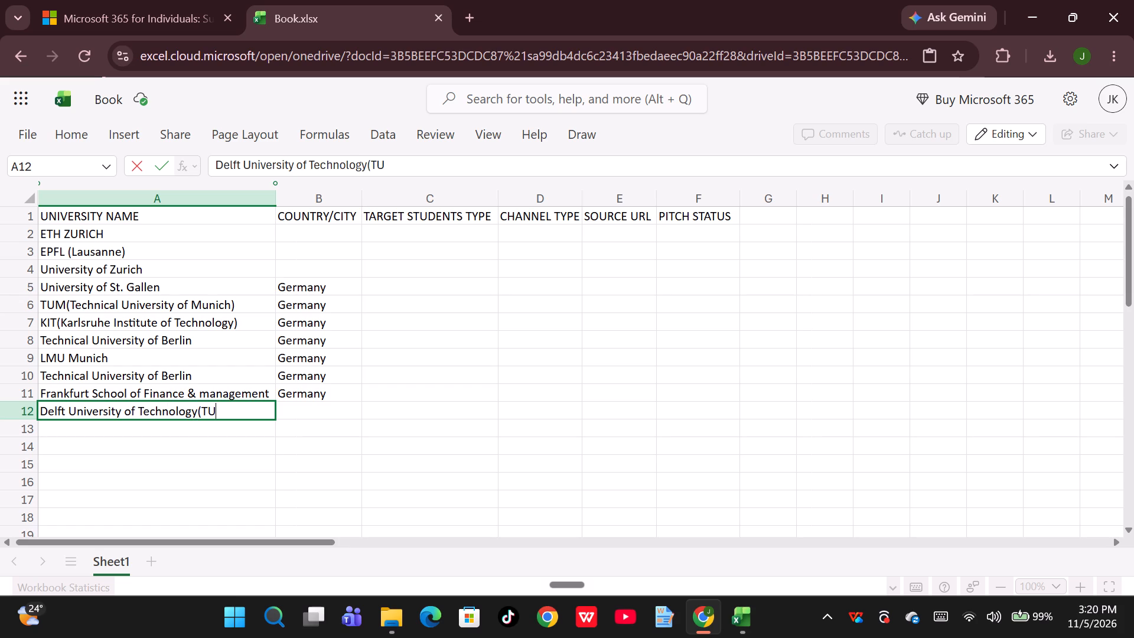
key(space)
text(DE)
key(BackSpace)
key(shift+parenleft)
key(shift+BackSpace)
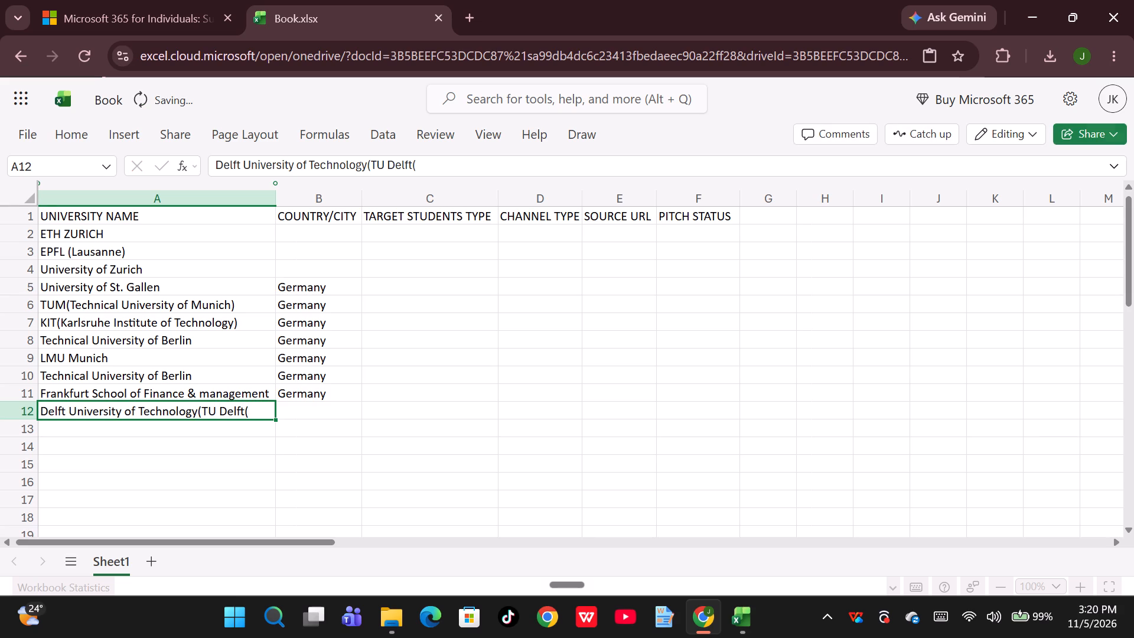
Correct the final bracket in cell A12 so the name reads "Delft University of Technology(TU Delft)".
click(262, 407)
click(228, 415)
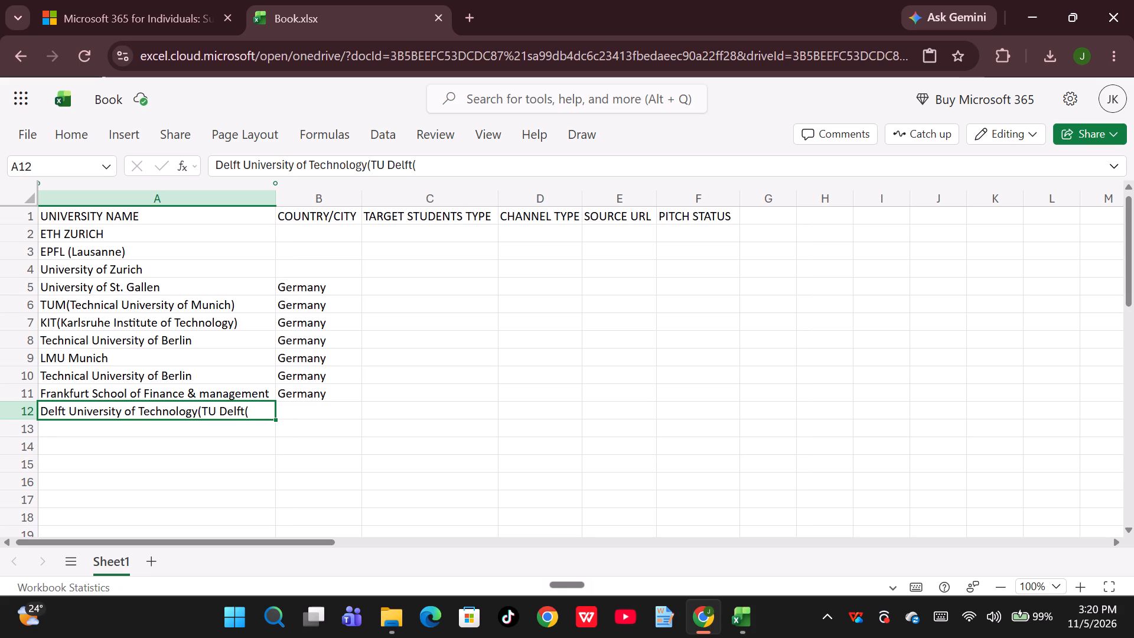
click(137, 392)
click(187, 409)
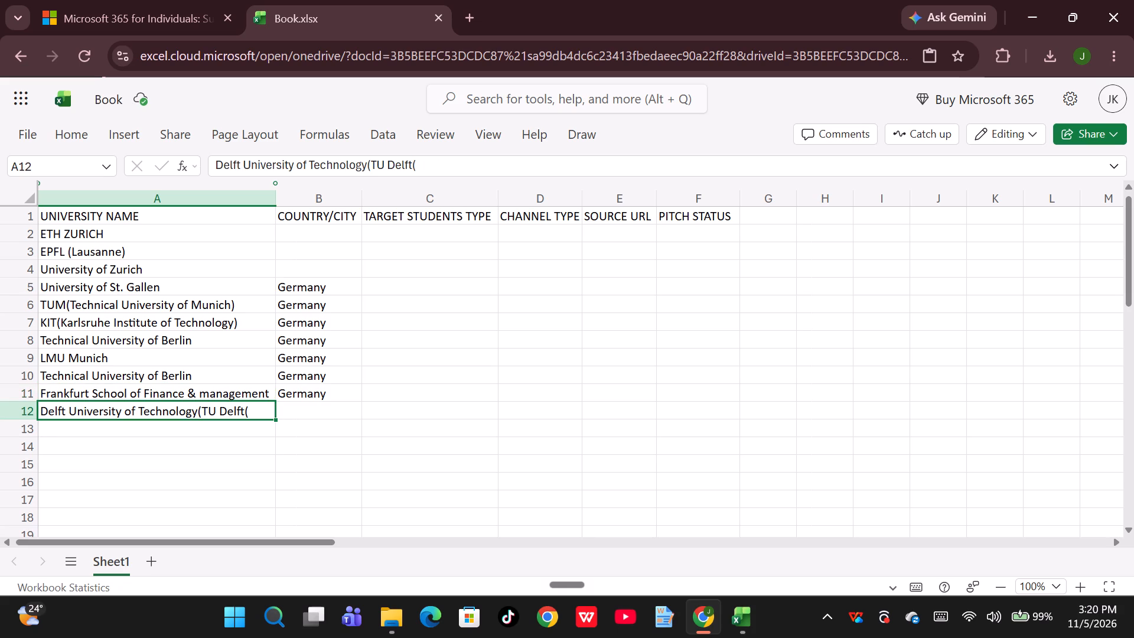
click(187, 409)
double_click(234, 413)
key(BackSpace)
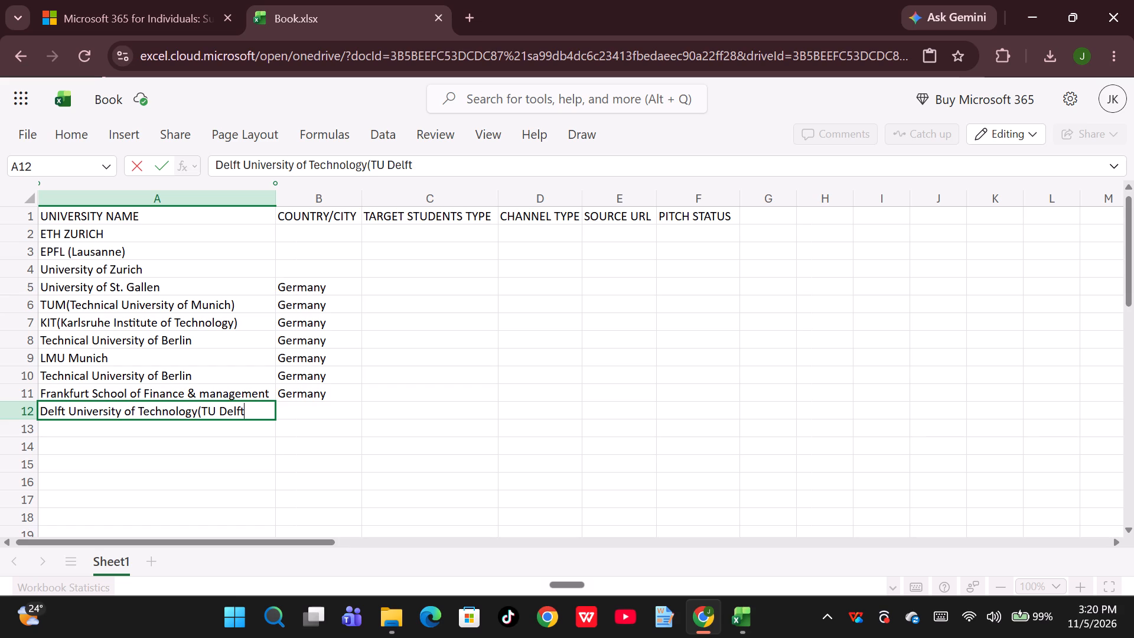
key(shift+underscore)
key(BackSpace)
key(shift+parenright)
key(Return)
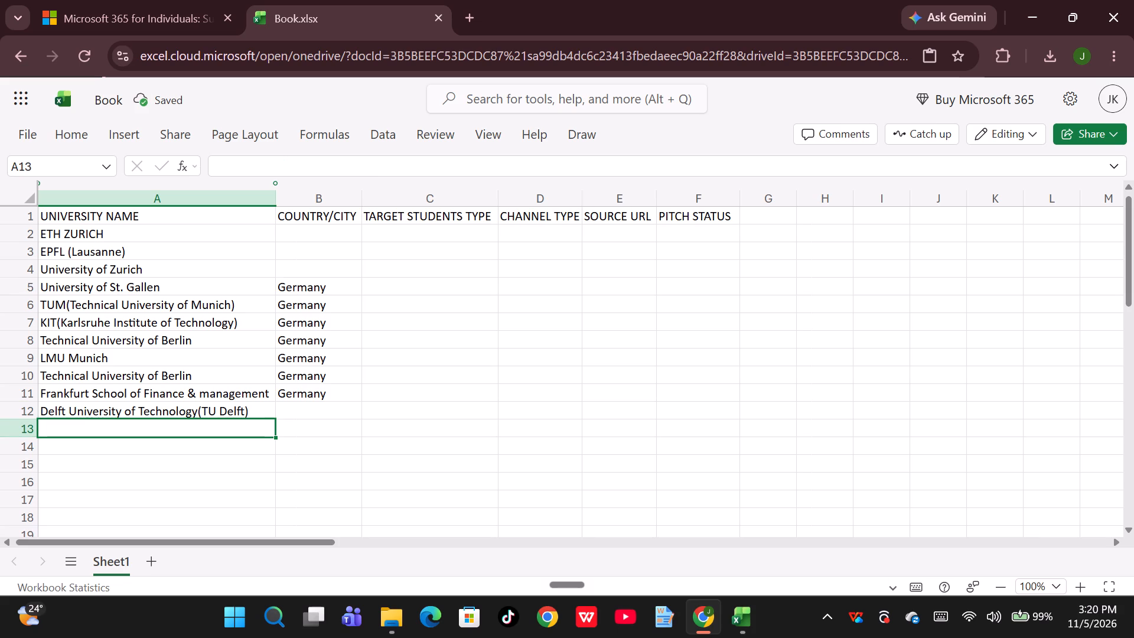
Enter "University of Amsterdam (UvA)" as the university name in cell A13.
key(u)
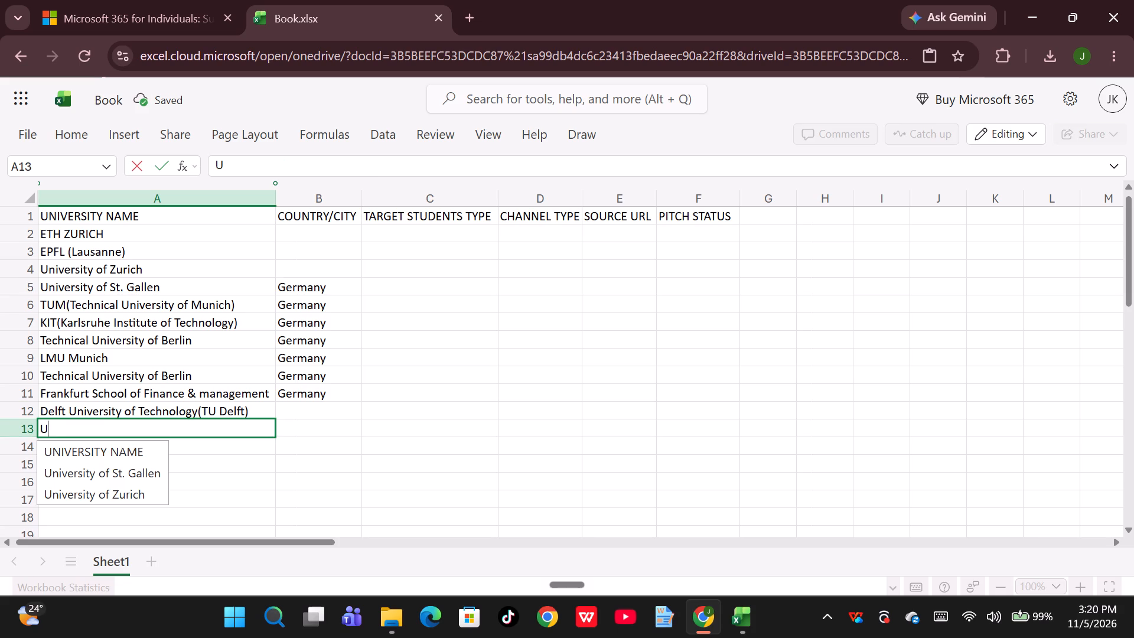
text(niversity of)
key(space)
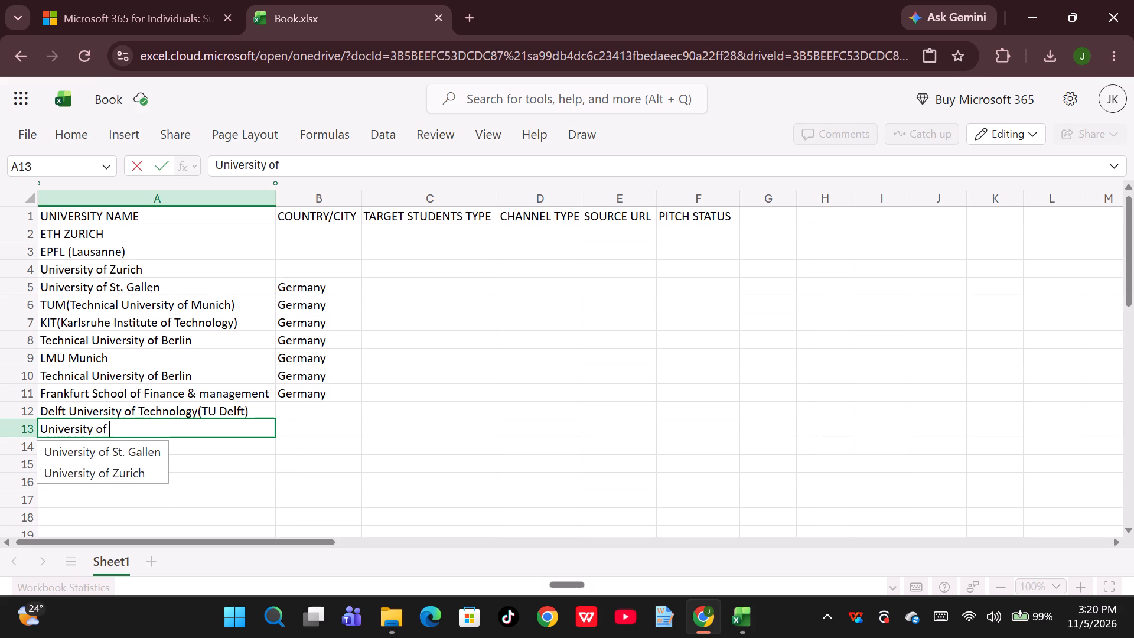
key(a)
text(ms)
text(terda)
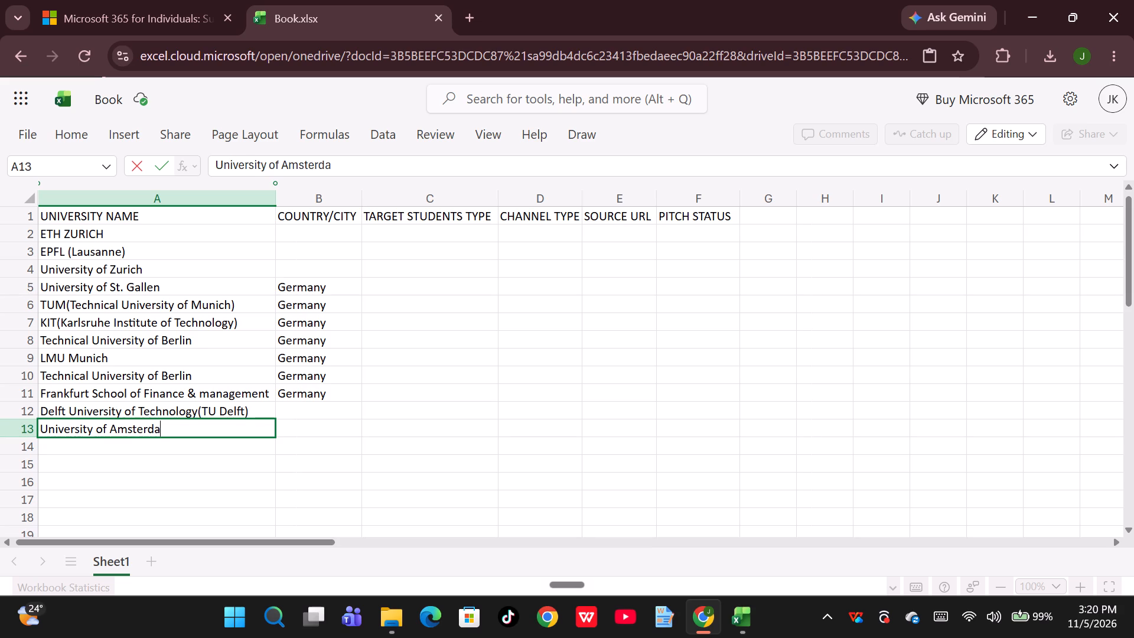
key(m)
key(space)
key(shift+parenleft)
key(u)
key(v)
key(a)
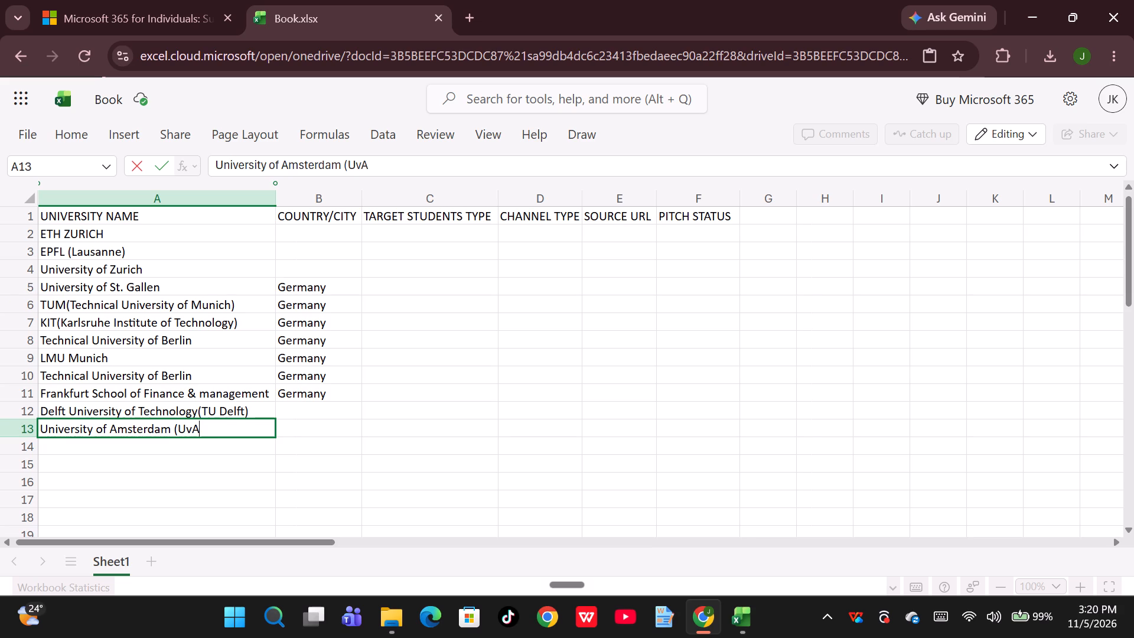
key(shift+parenright)
key(Return)
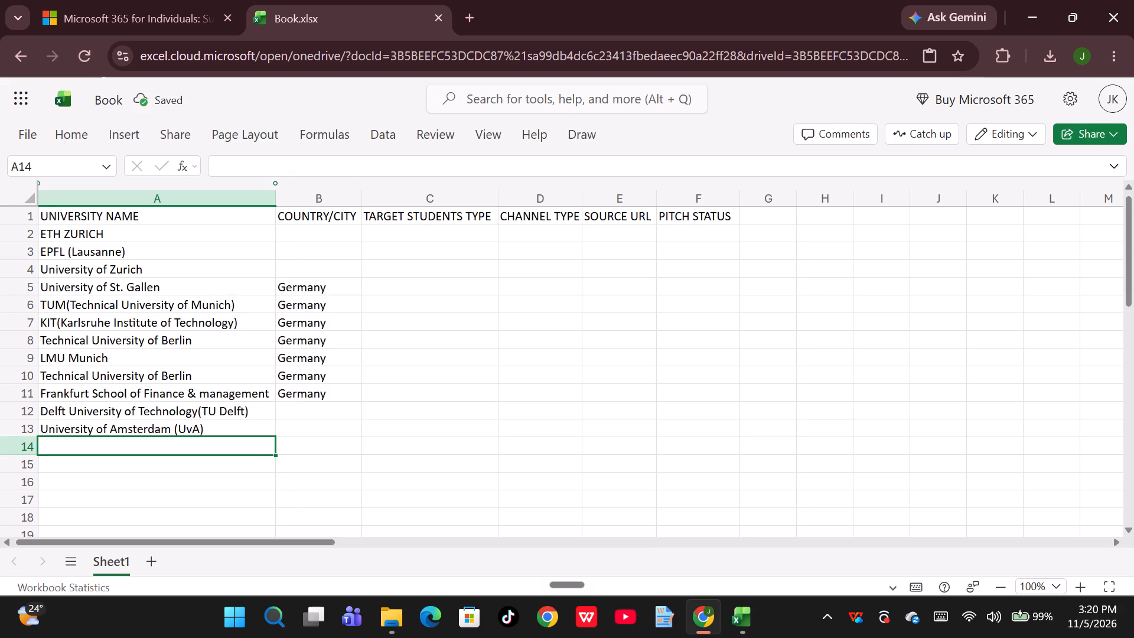
Enter "Erasmus University Rotterdam" as the university name in cell A14.
key(e)
text(ras)
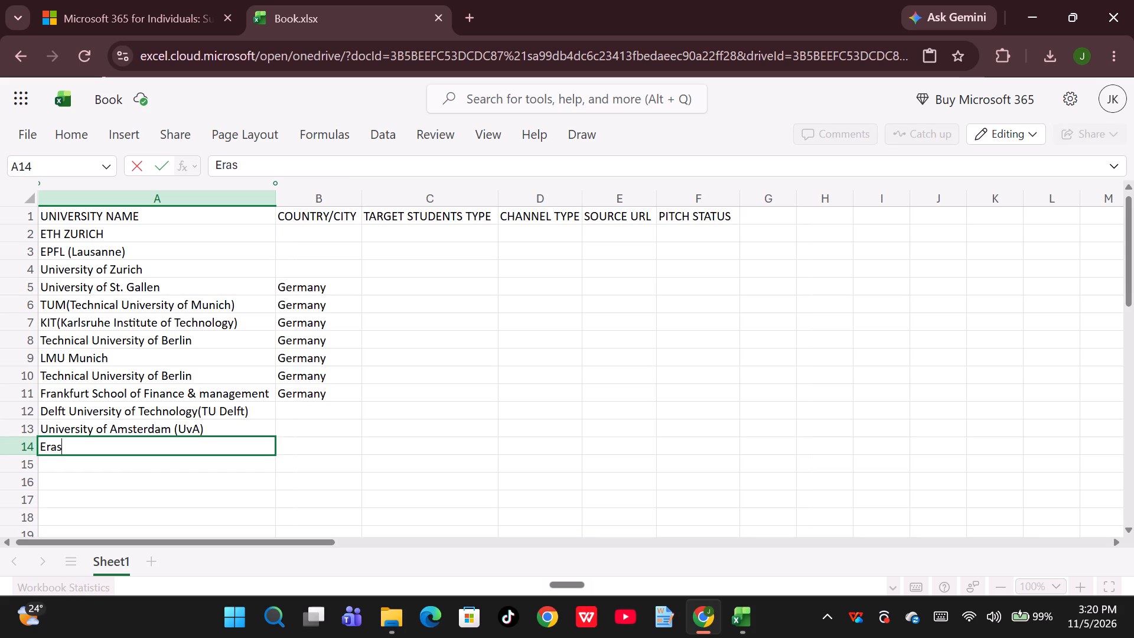
text(mus)
key(space)
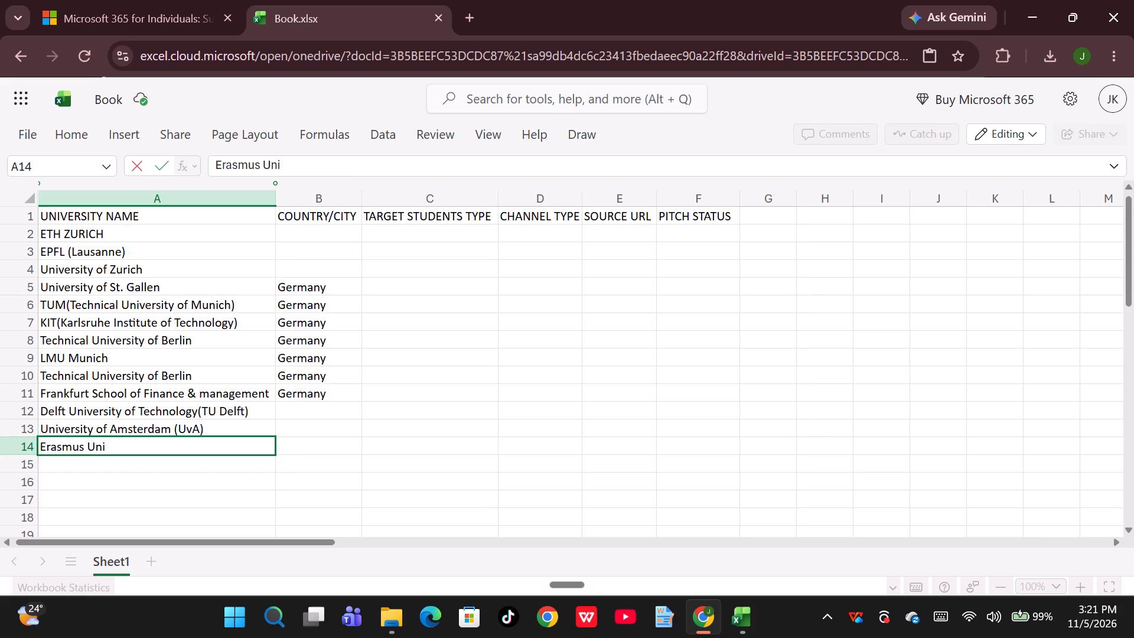
text(versity)
key(space)
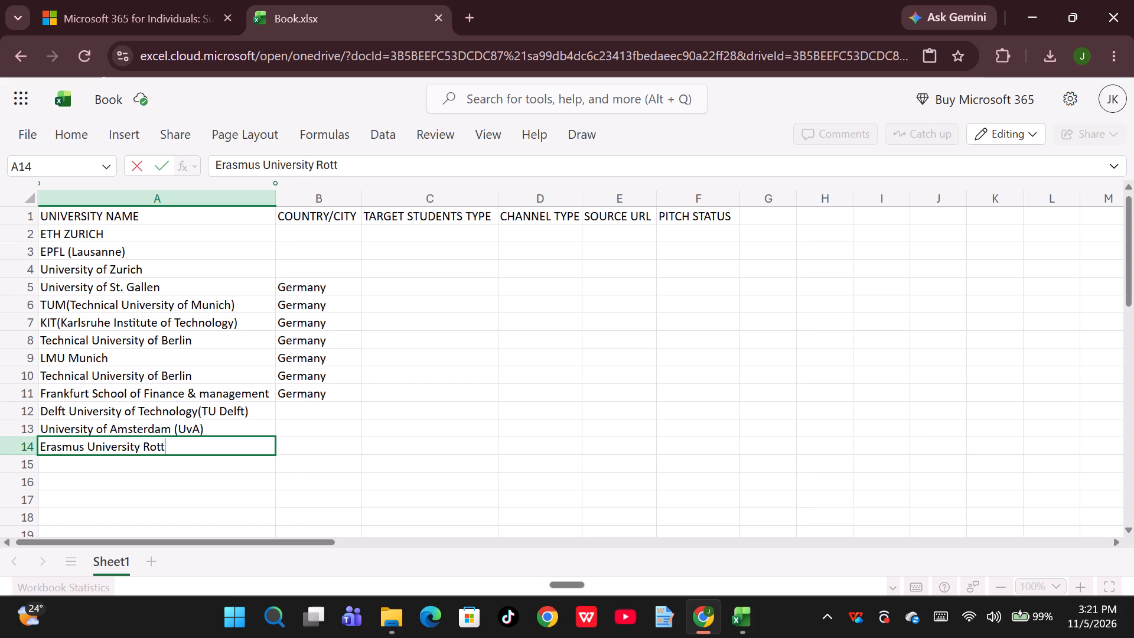
text(erdam)
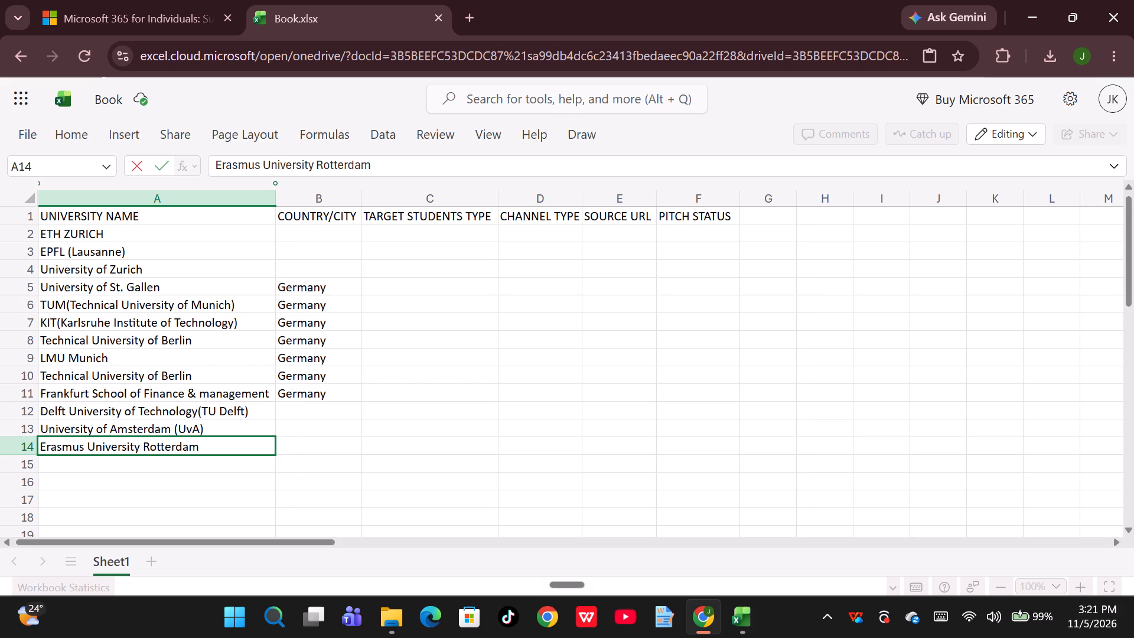
key(Return)
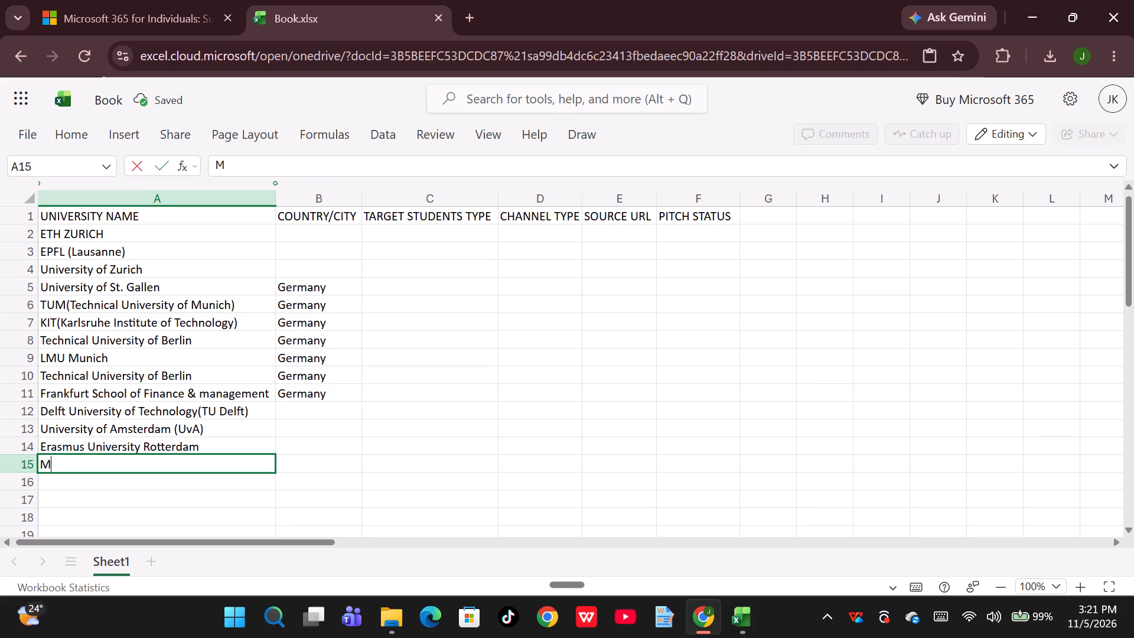
Enter "Maastricht University" as the university name in cell A15.
text(aas)
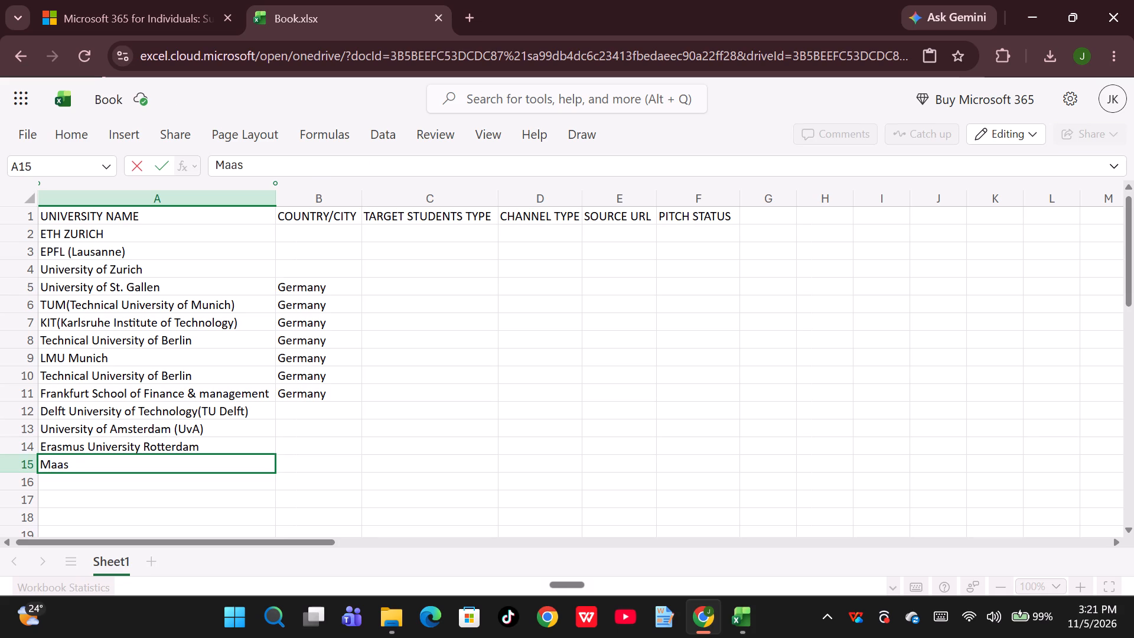
text(tr)
text(icht)
key(space)
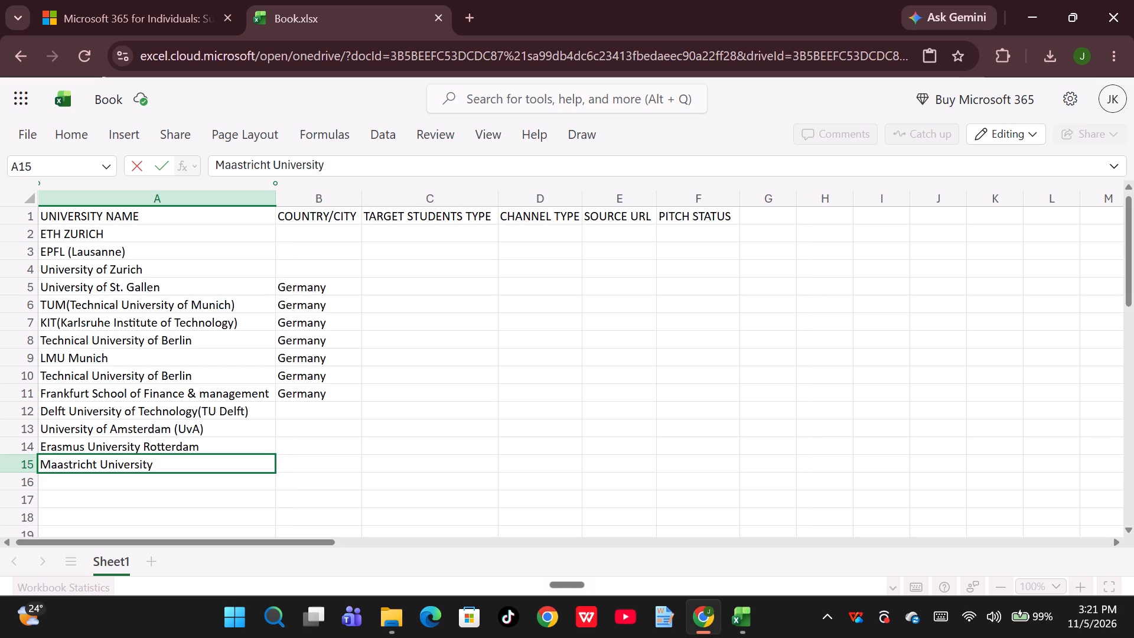
key(Return)
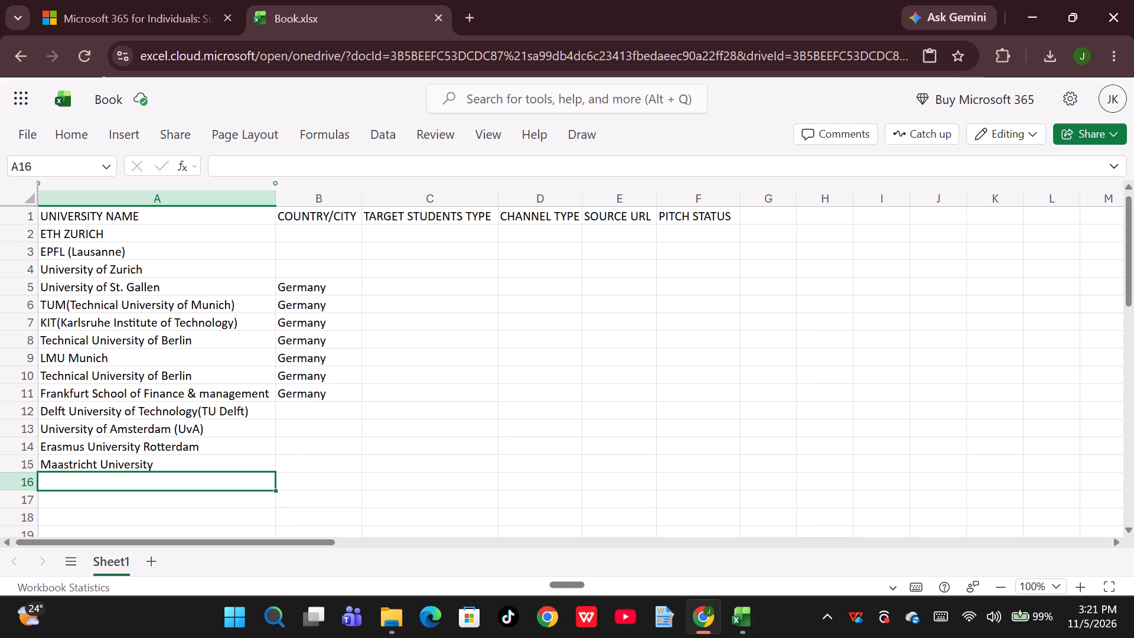
Enter "Eindhoven University of Technology(TU/e)" as the university name in cell A16.
key(e)
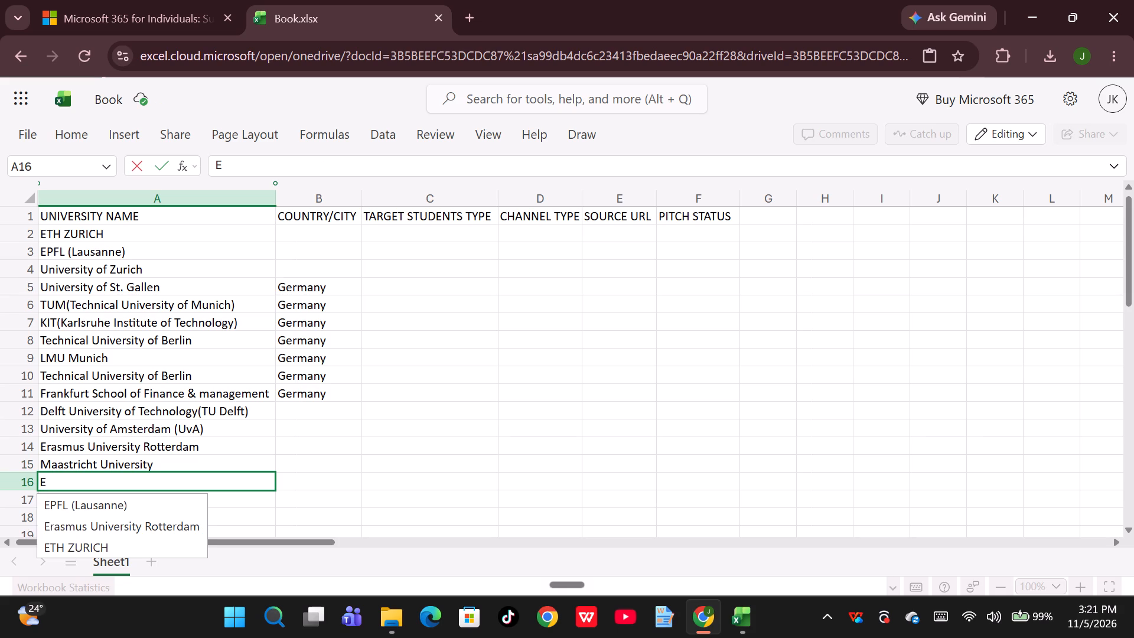
text(ind)
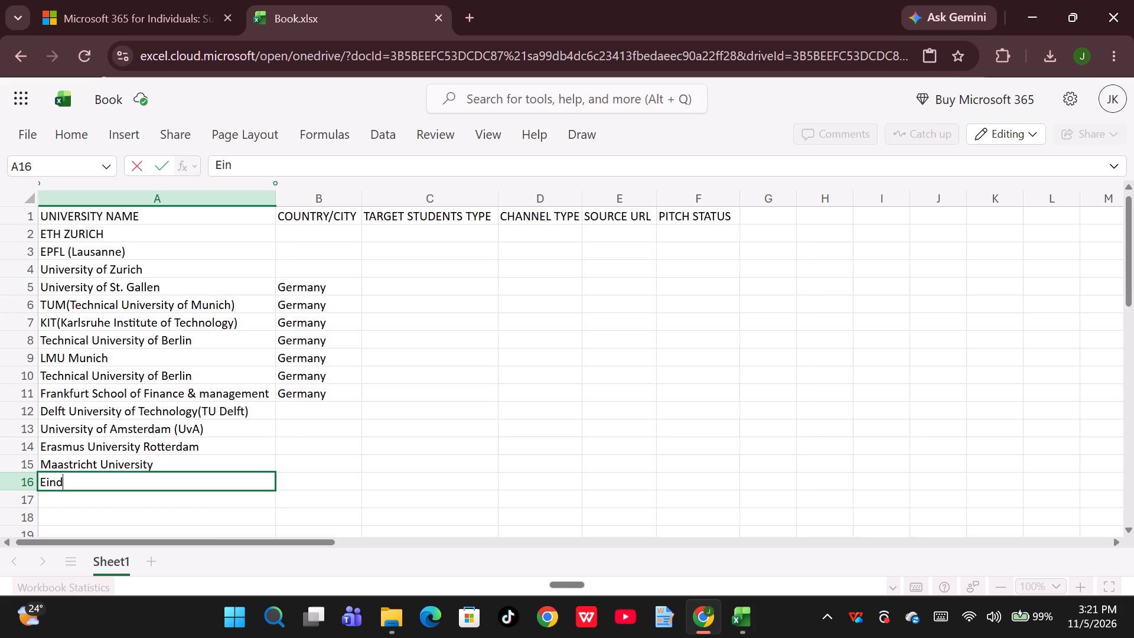
text(ho)
text(ve)
text(n)
key(space)
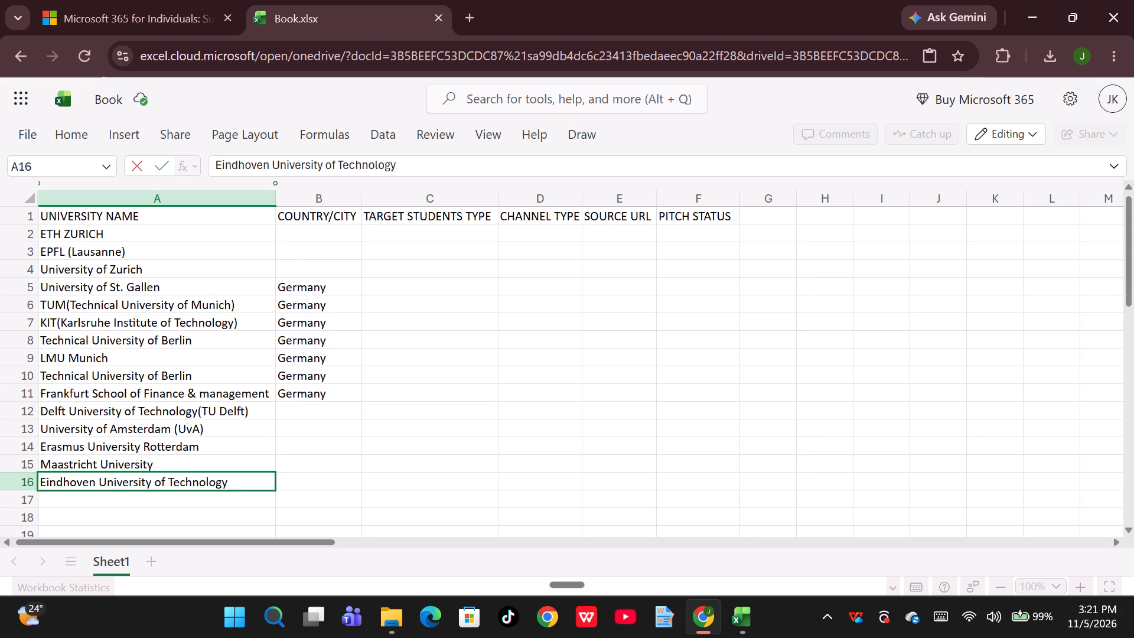
key(space)
key(BackSpace)
key(shift+parenleft)
key(t)
key(u)
key(shift+underscore)
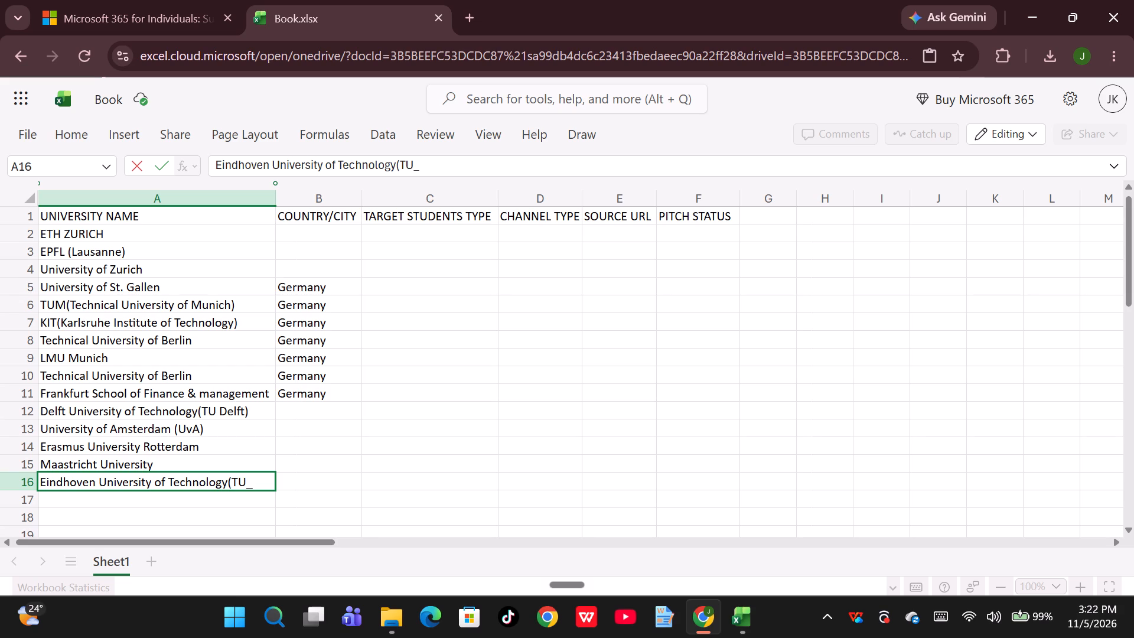
key(BackSpace)
key(minus)
key(BackSpace)
key(slash)
key(shift+parenright)
key(Return)
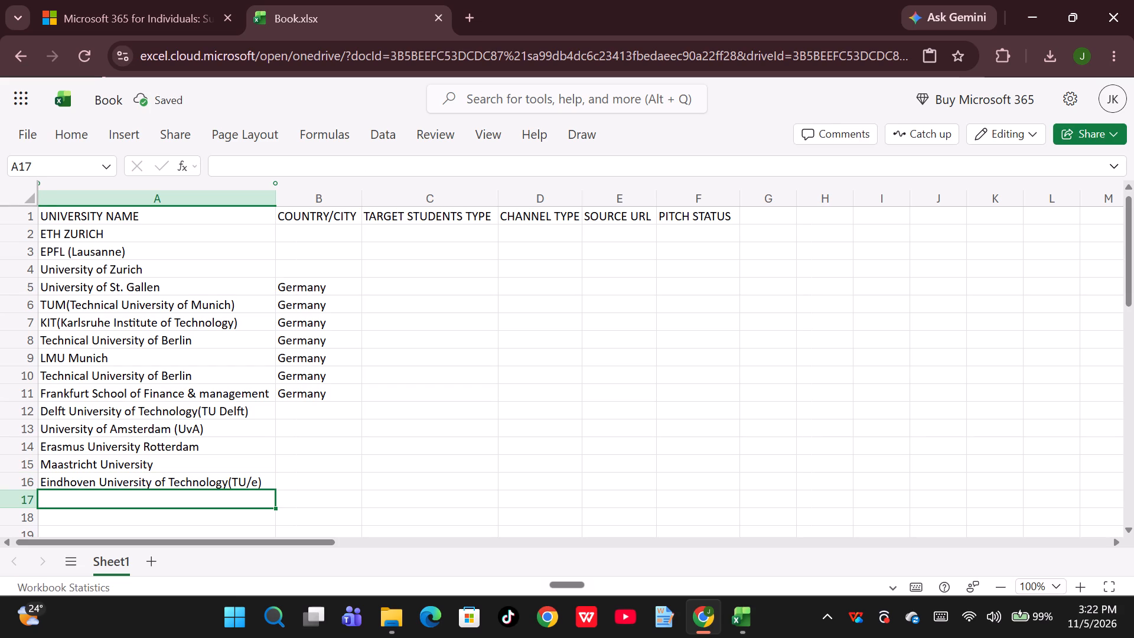
Fill in "Netherlands" as the country for the five Dutch universities in cells B12 to B16.
click(295, 410)
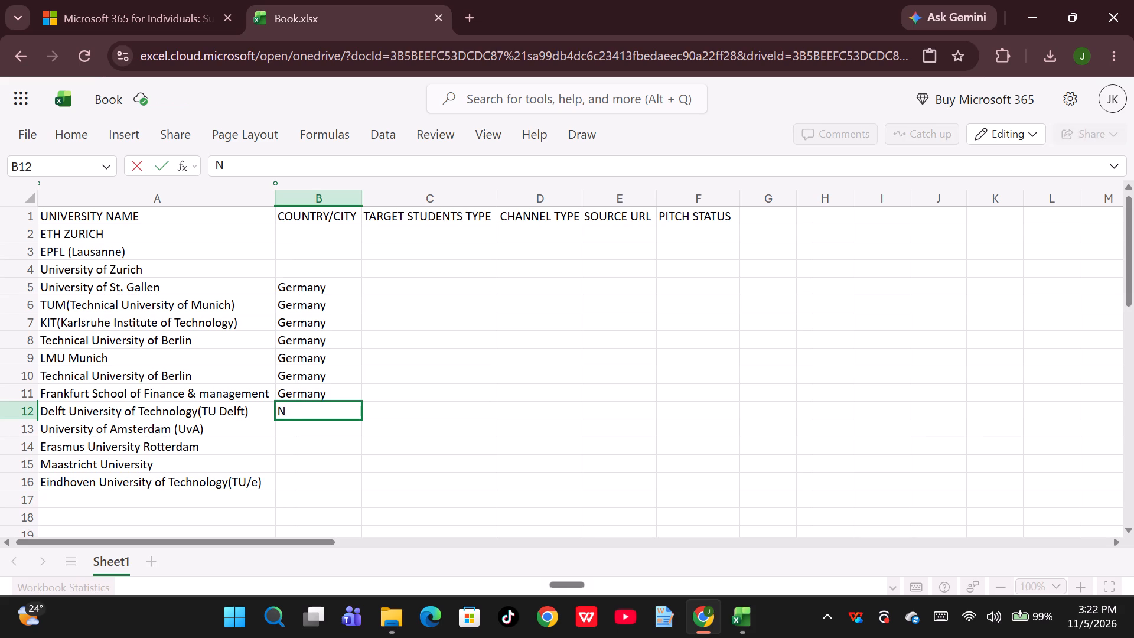
text(et)
text(herla)
text(nds)
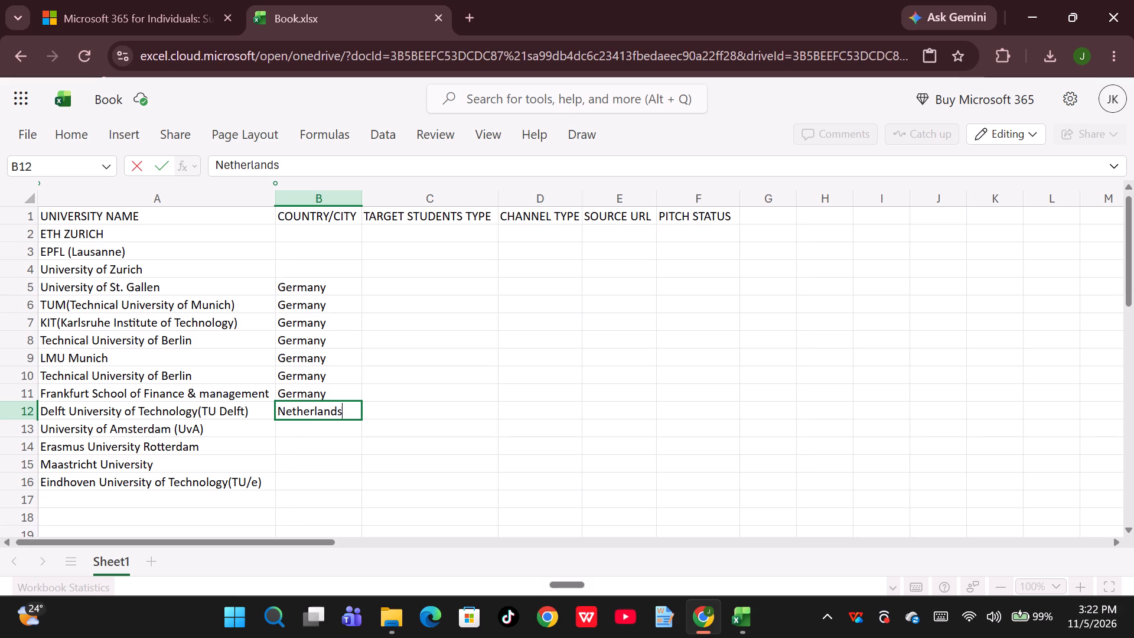
key(Return)
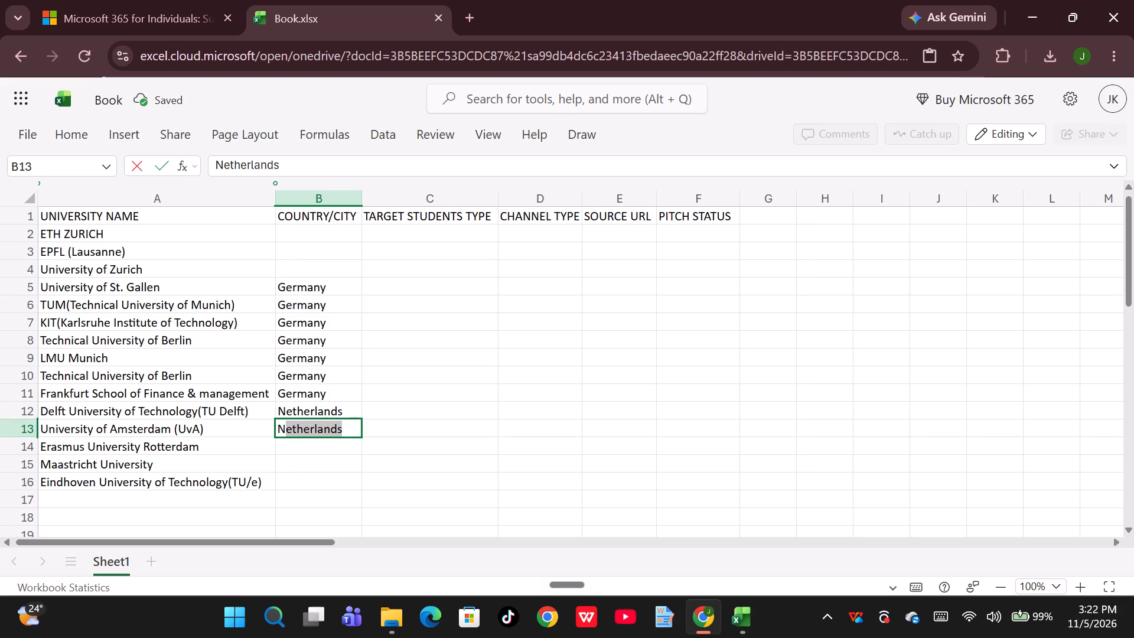
key(Return)
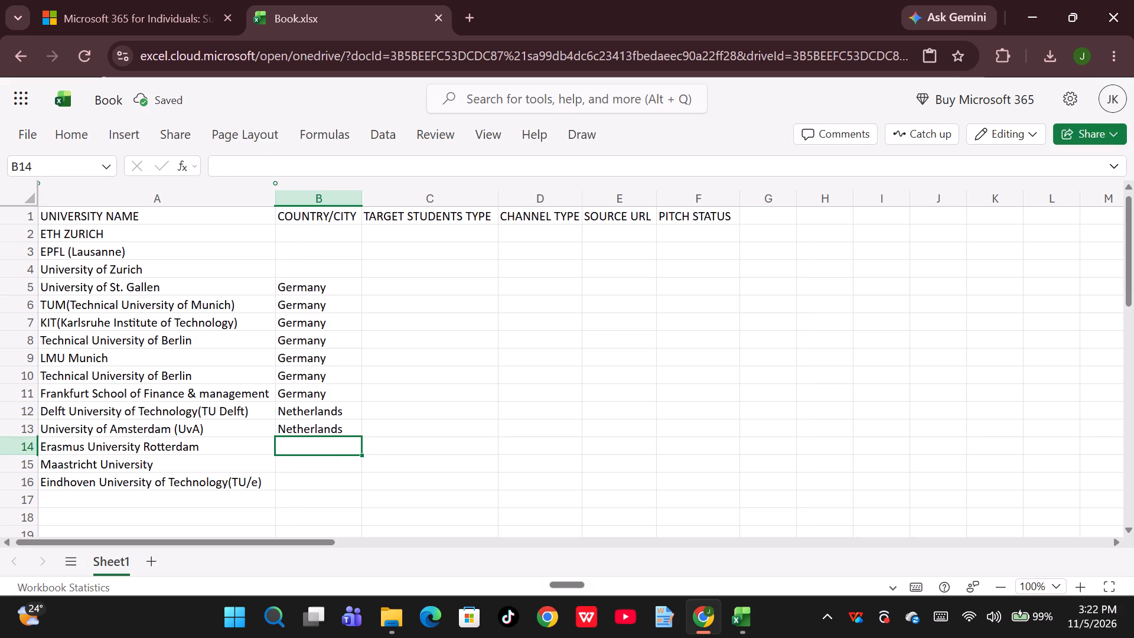
key(n)
key(e)
key(Return)
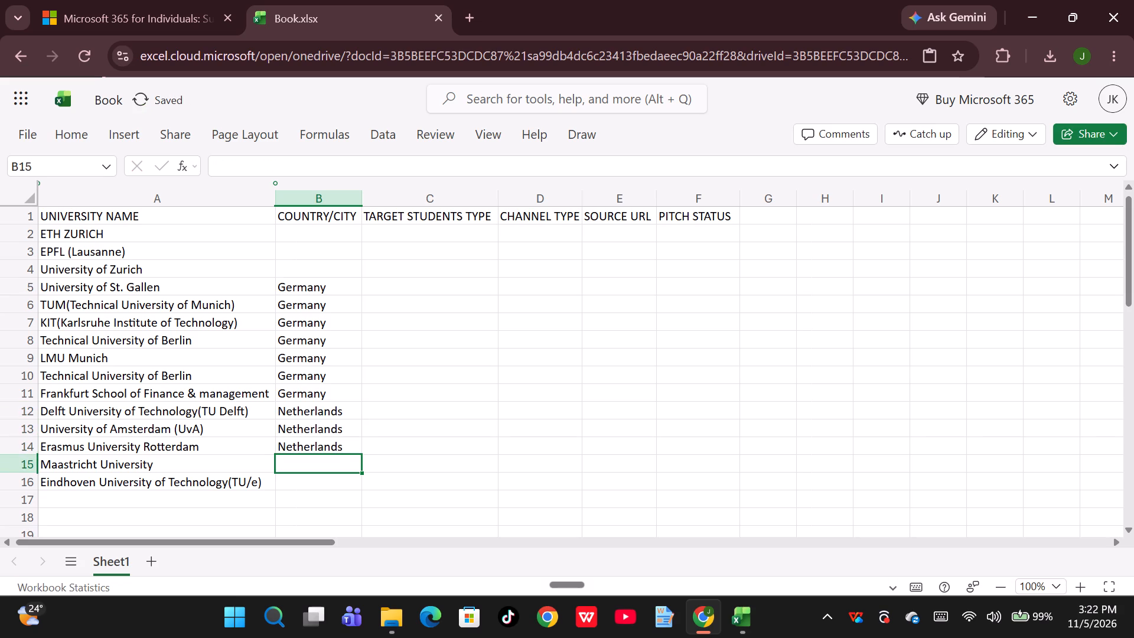
key(Return)
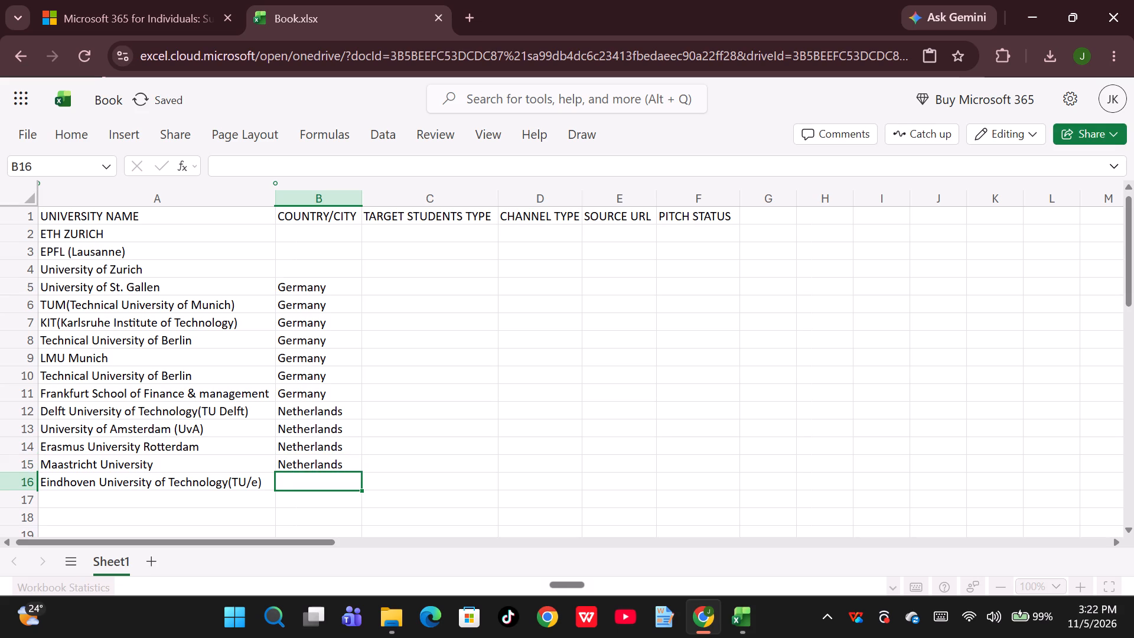
key(m)
key(BackSpace)
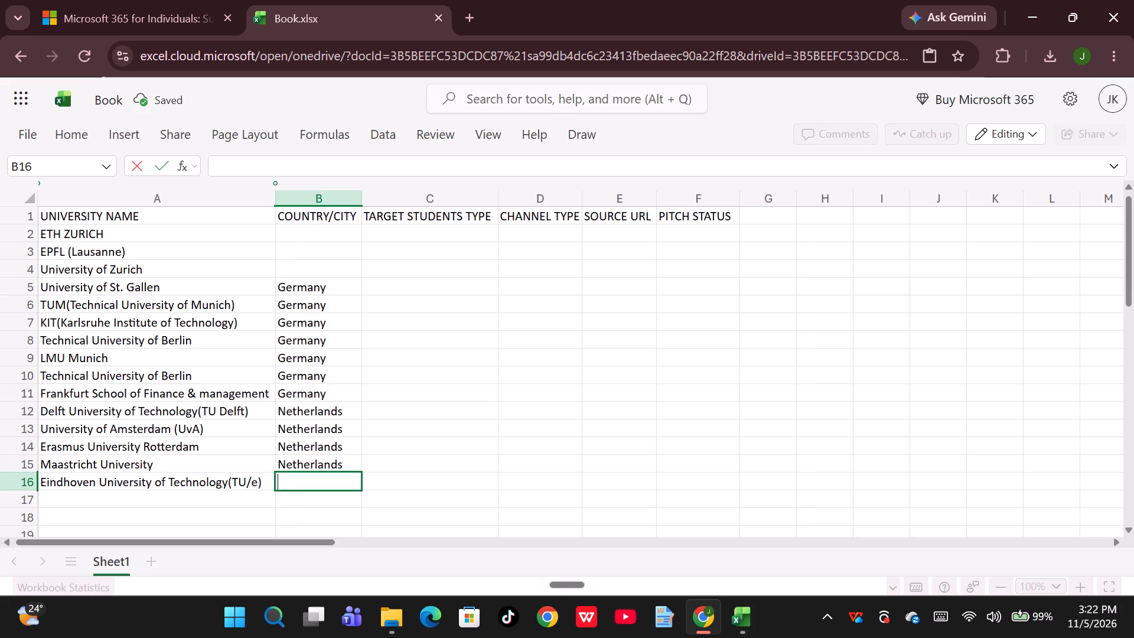
key(n)
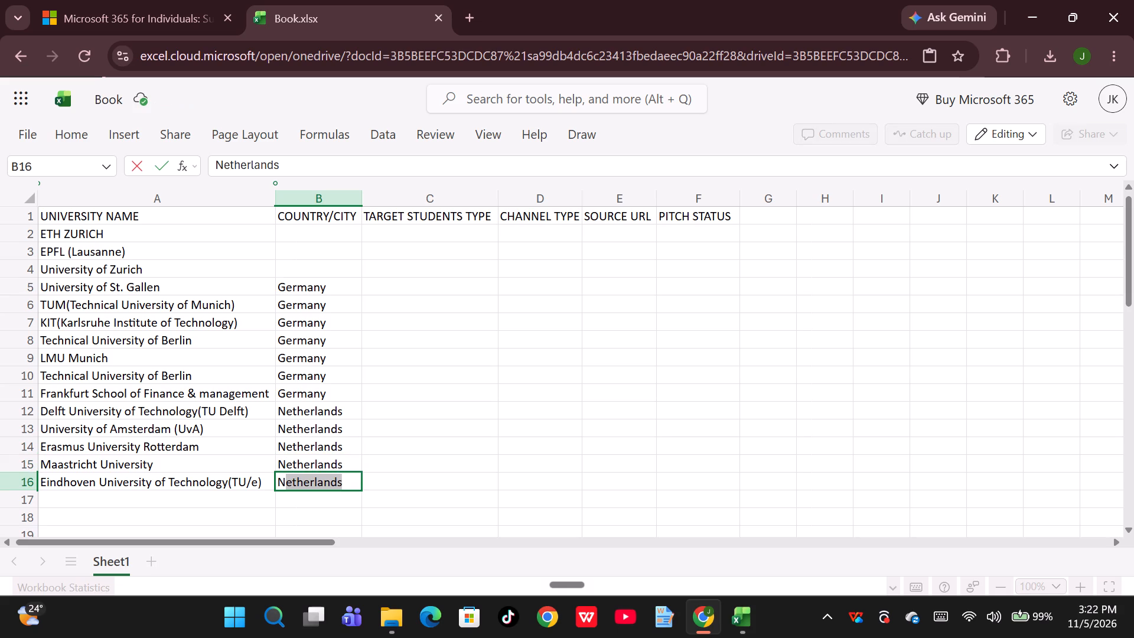
key(Return)
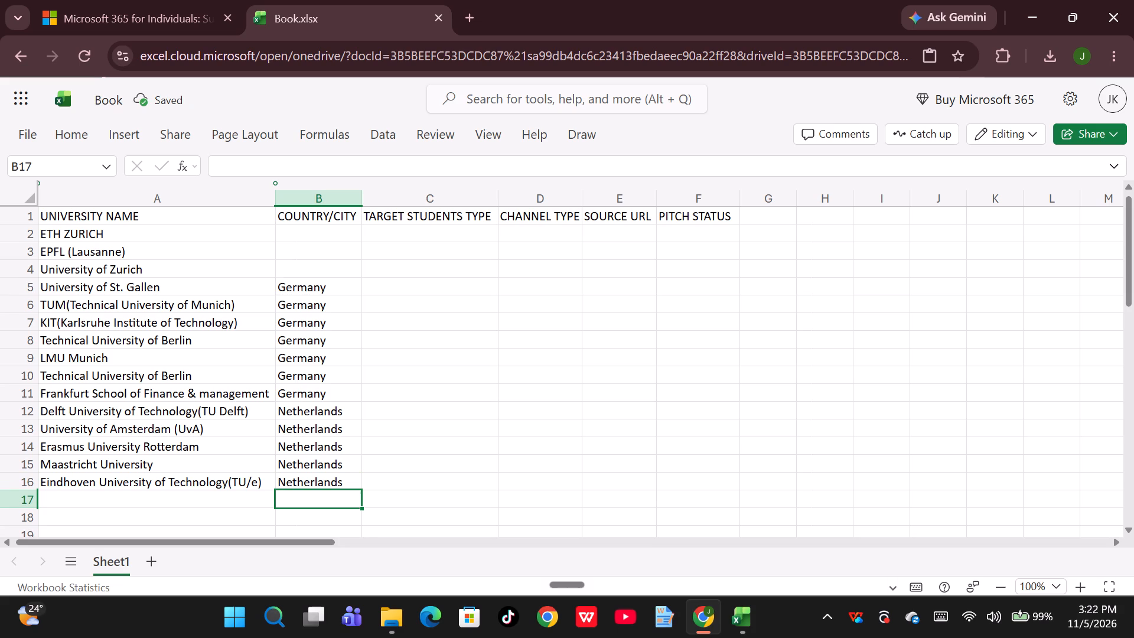
Enter "University of Oxford" as the university name in cell A17.
click(85, 496)
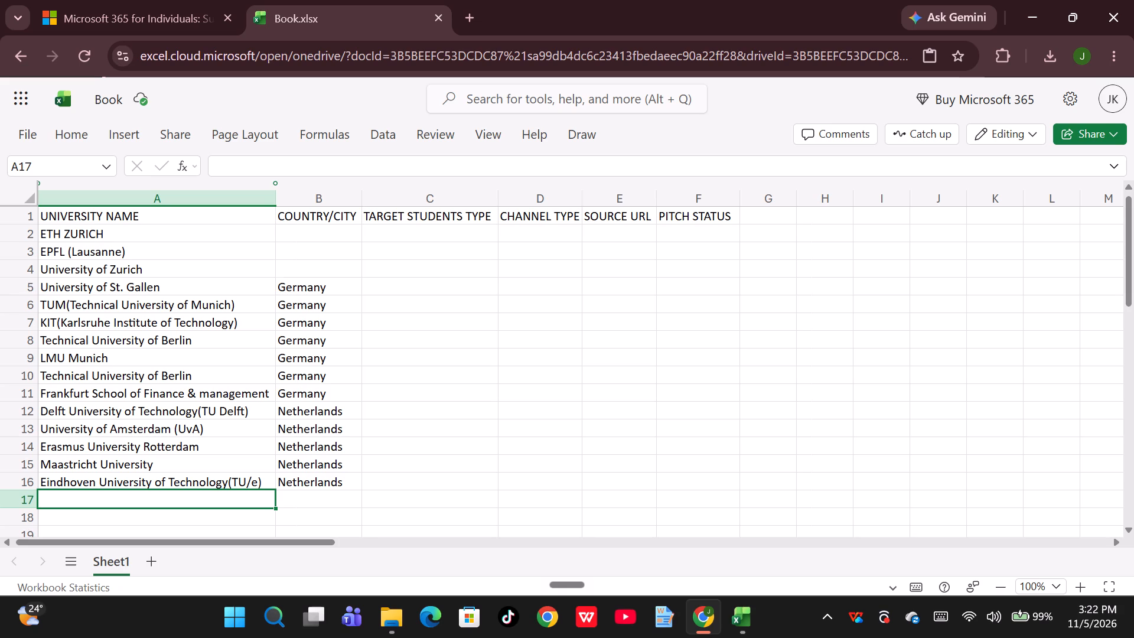
key(u)
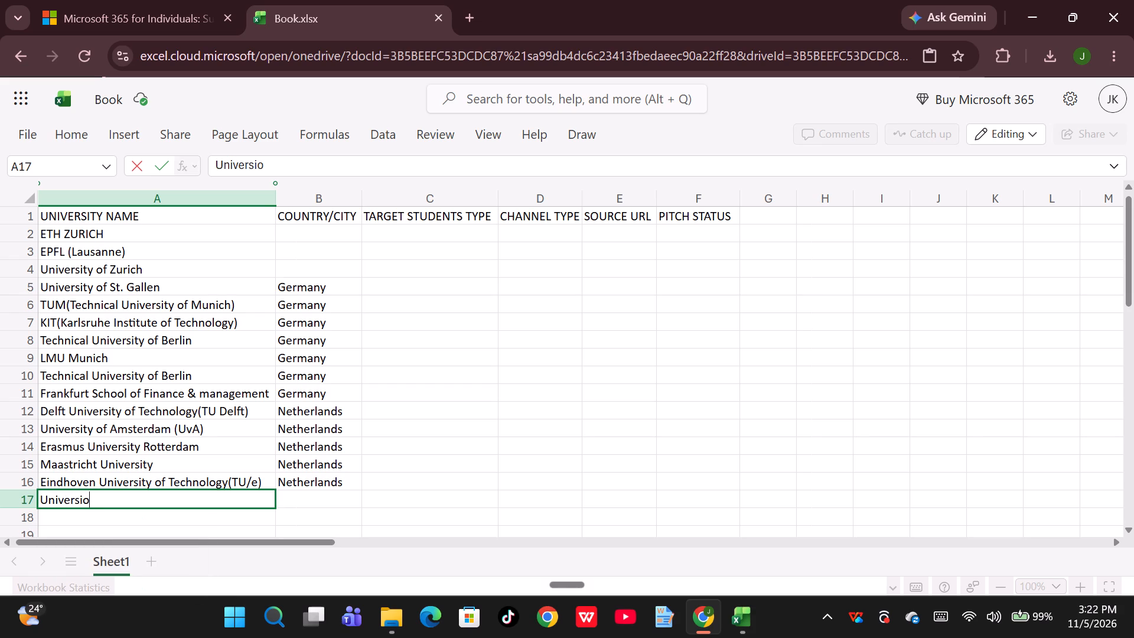
key(BackSpace)
text(ty)
key(space)
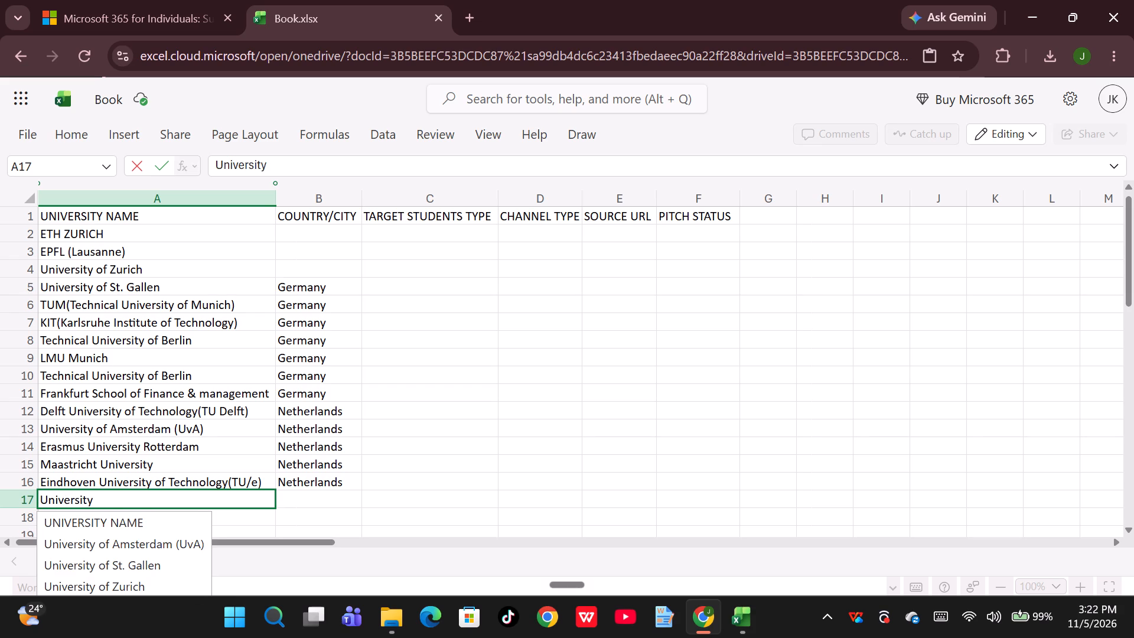
text(of)
key(space)
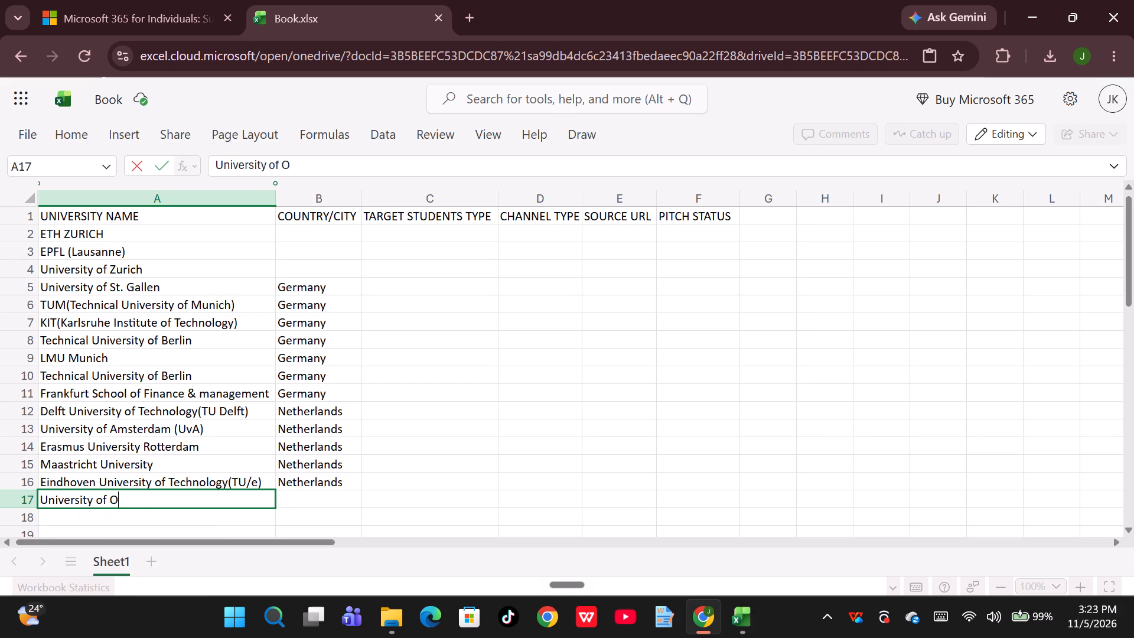
text(xford)
key(Return)
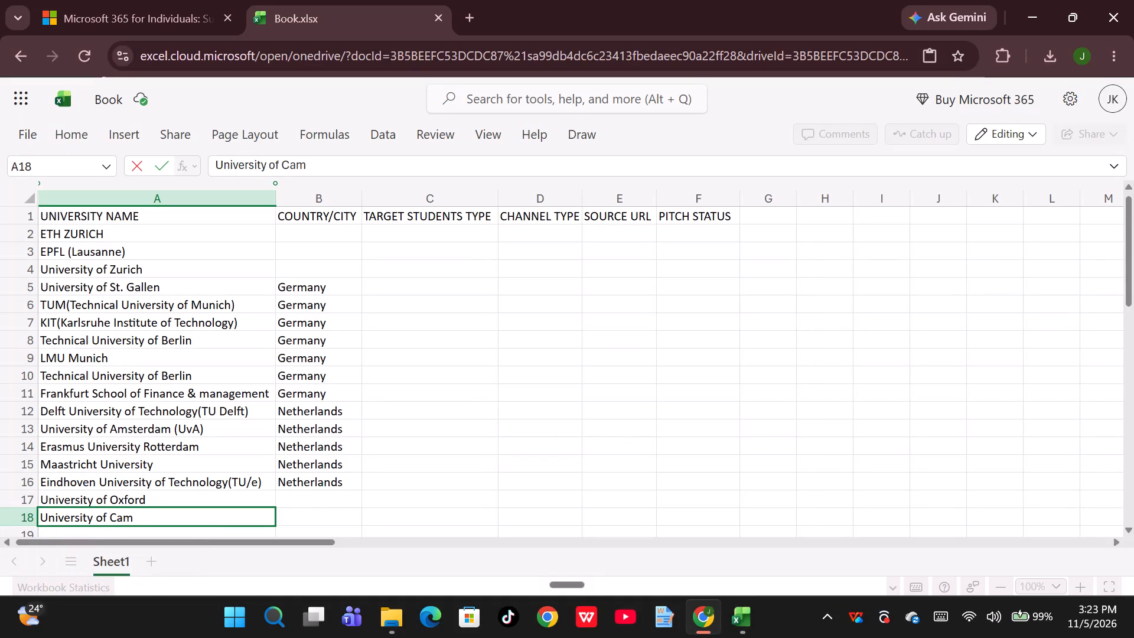
Enter "University of Cambridge" as the university name in cell A18.
text(bridge)
key(Return)
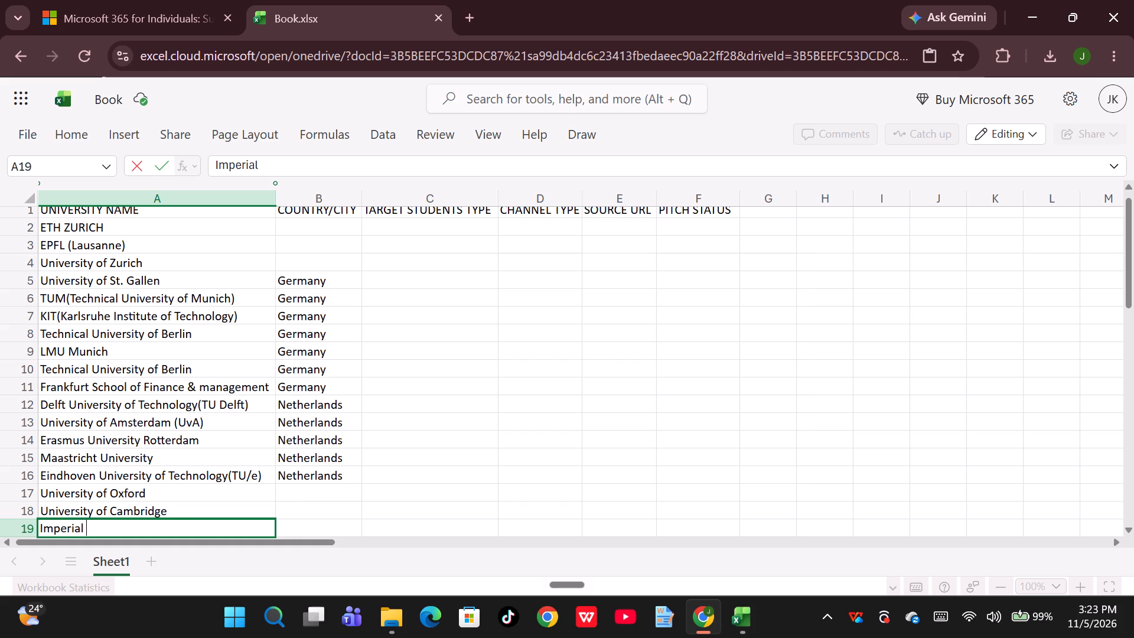
Enter "Imperial College London" as the university name in cell A19.
text(ollege)
key(space)
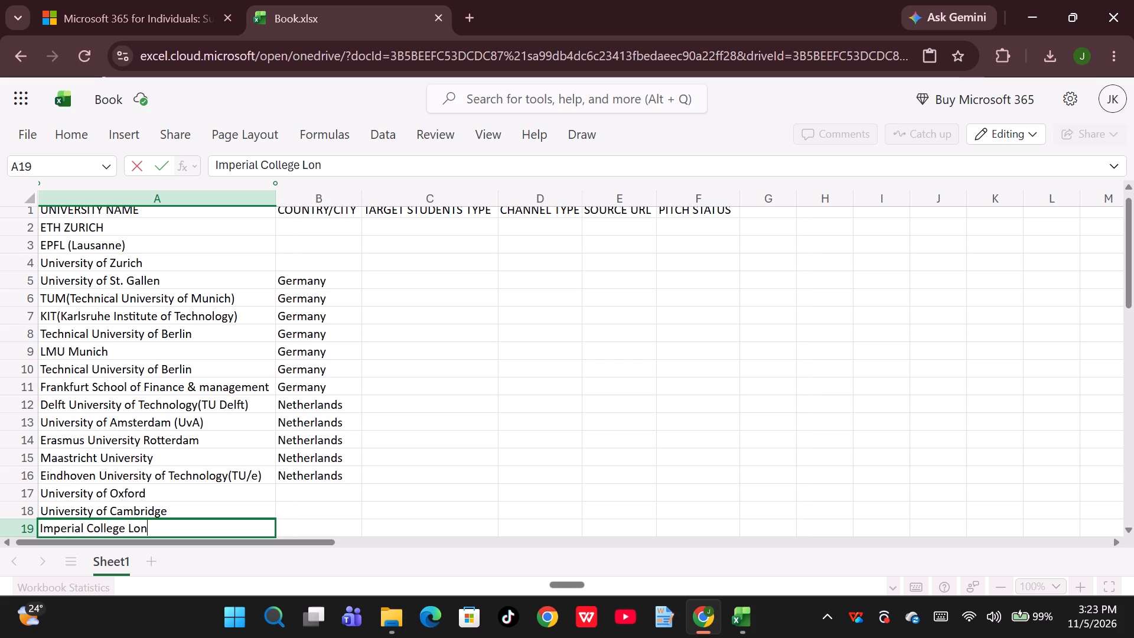
key(Return)
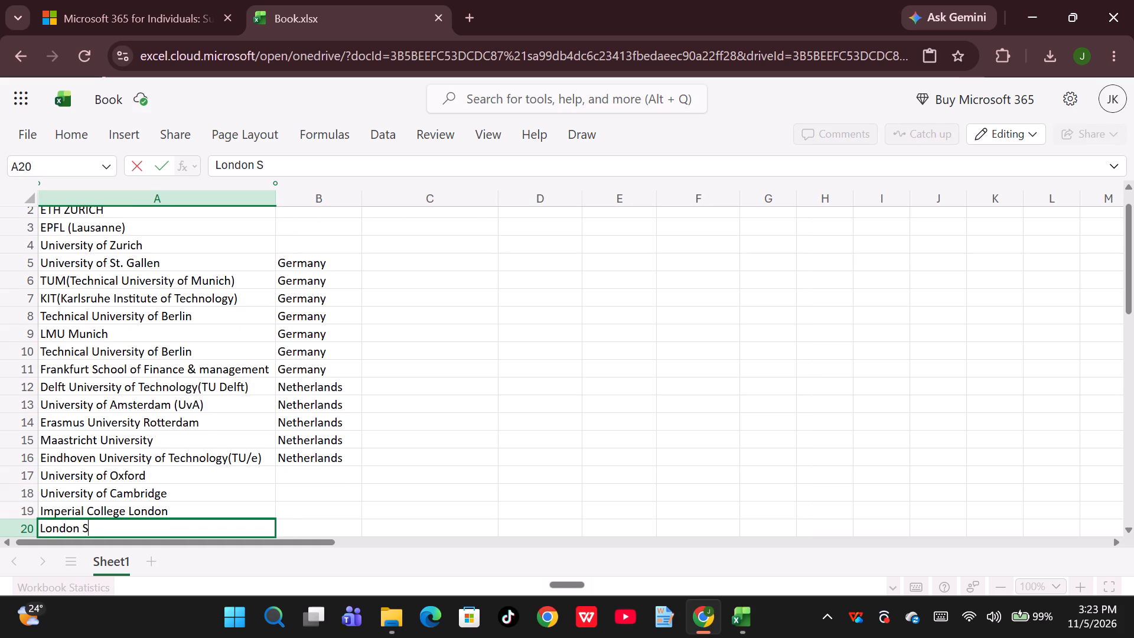
Complete "London School of Economics" as the university name in cell A20.
text(hool)
key(space)
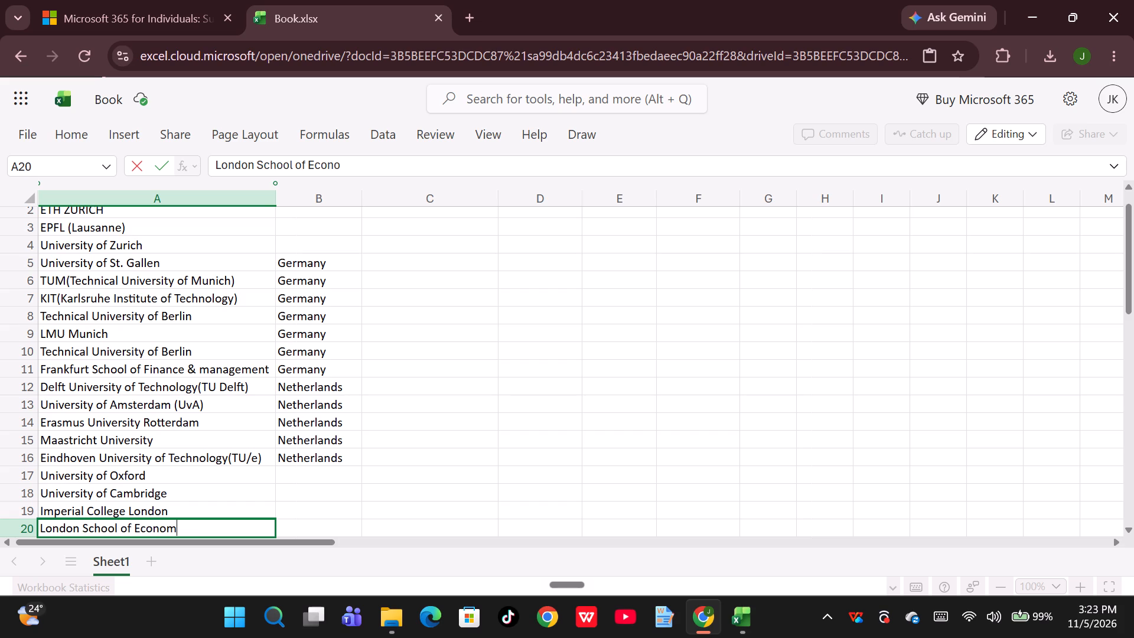
key(Return)
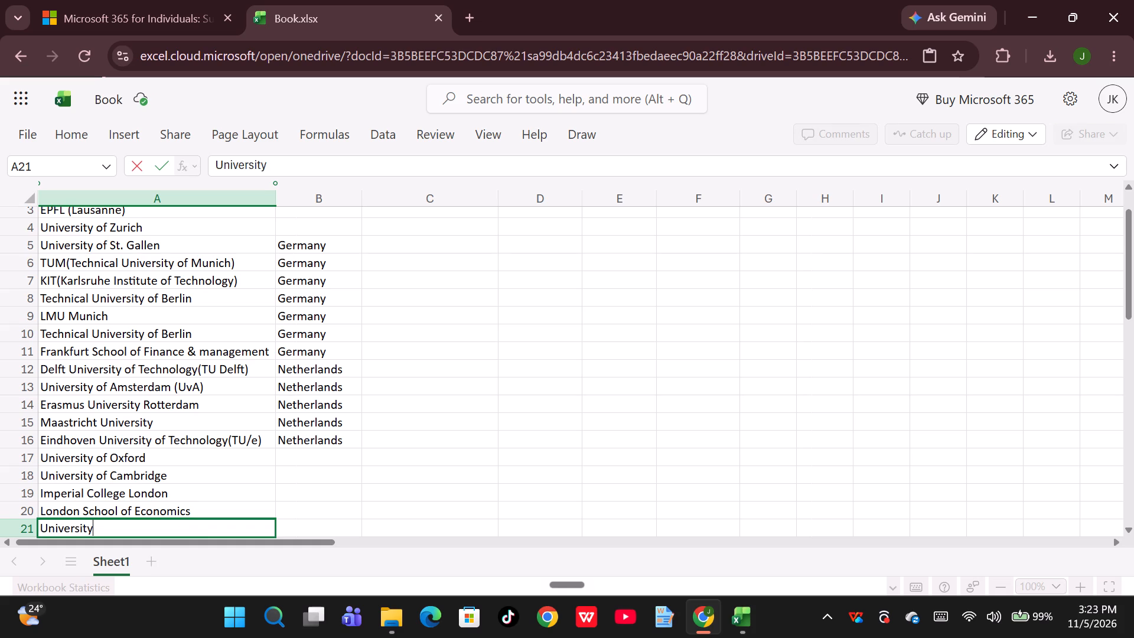
Enter "University College London" as the university name in cell A21.
key(space)
text(olleg)
text(e)
key(space)
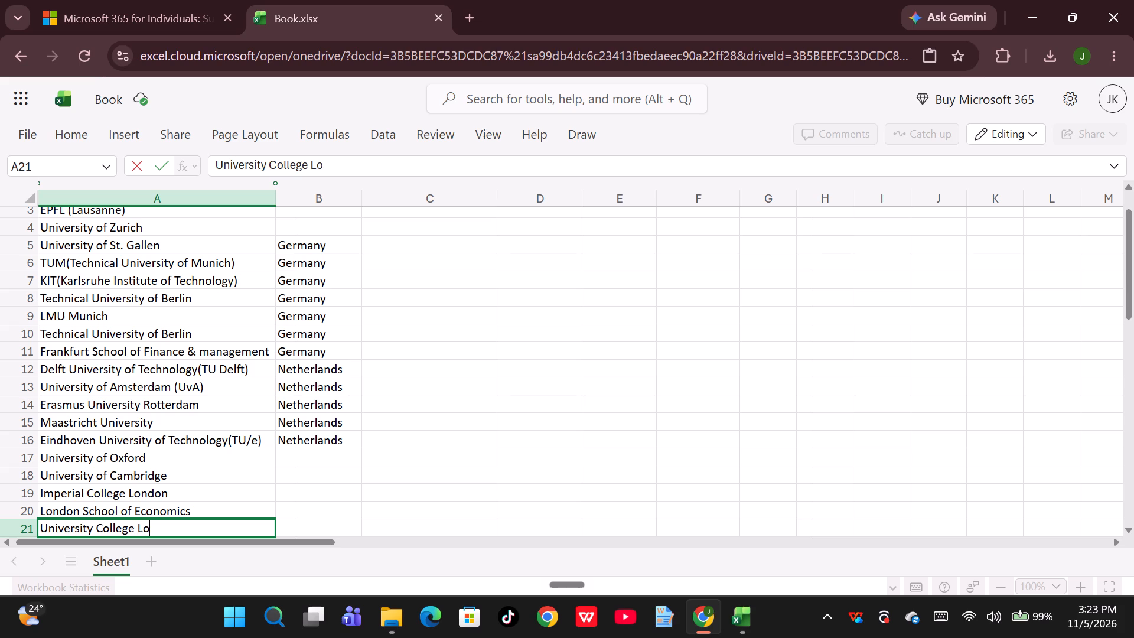
text(ndo)
key(n)
key(Return)
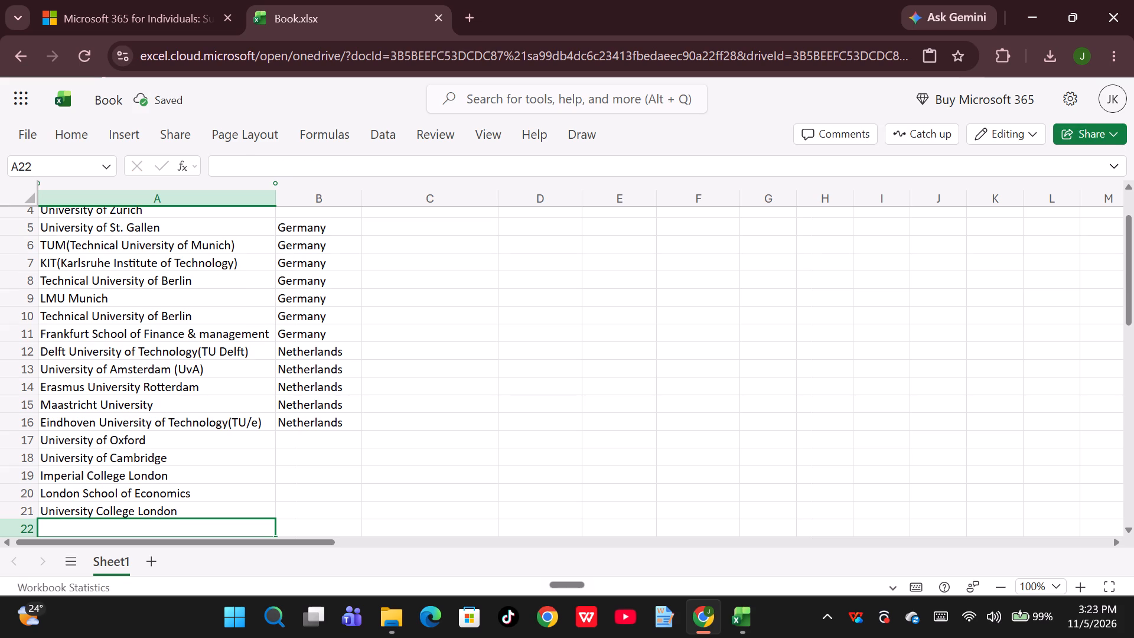
Append the abbreviation "(LSE)" to London School of Economics in cell A20.
click(204, 503)
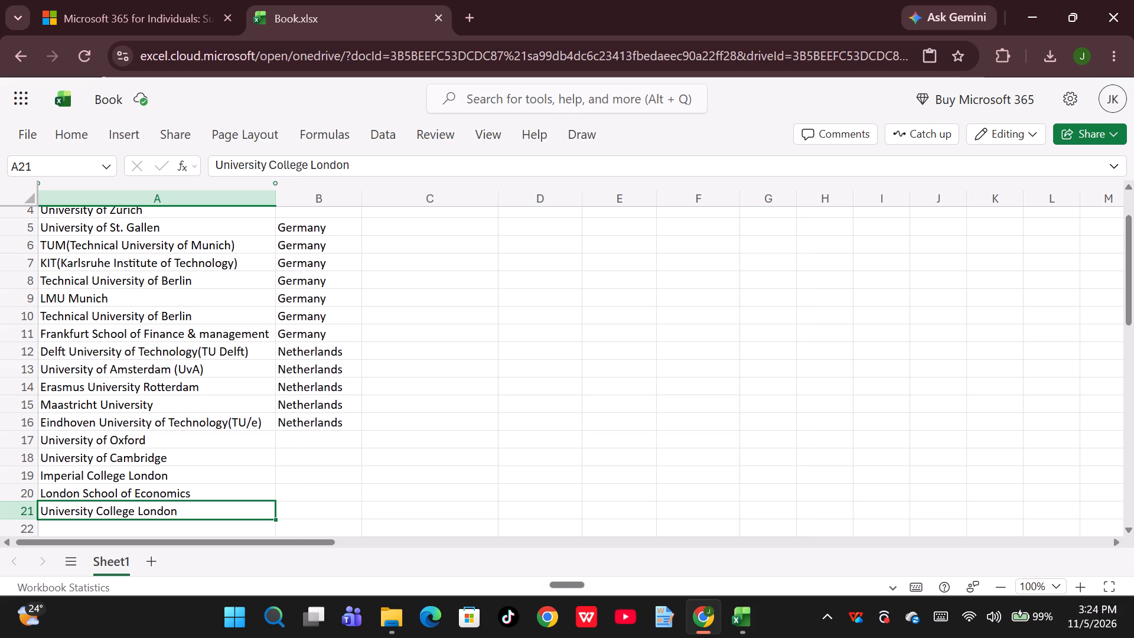
click(196, 493)
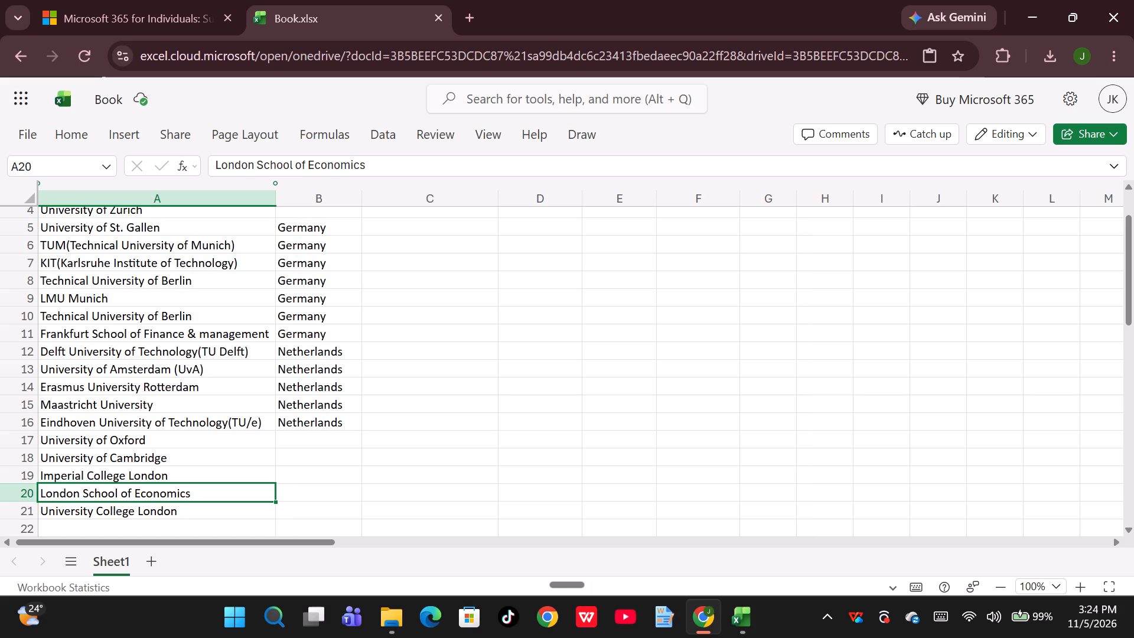
double_click(196, 493)
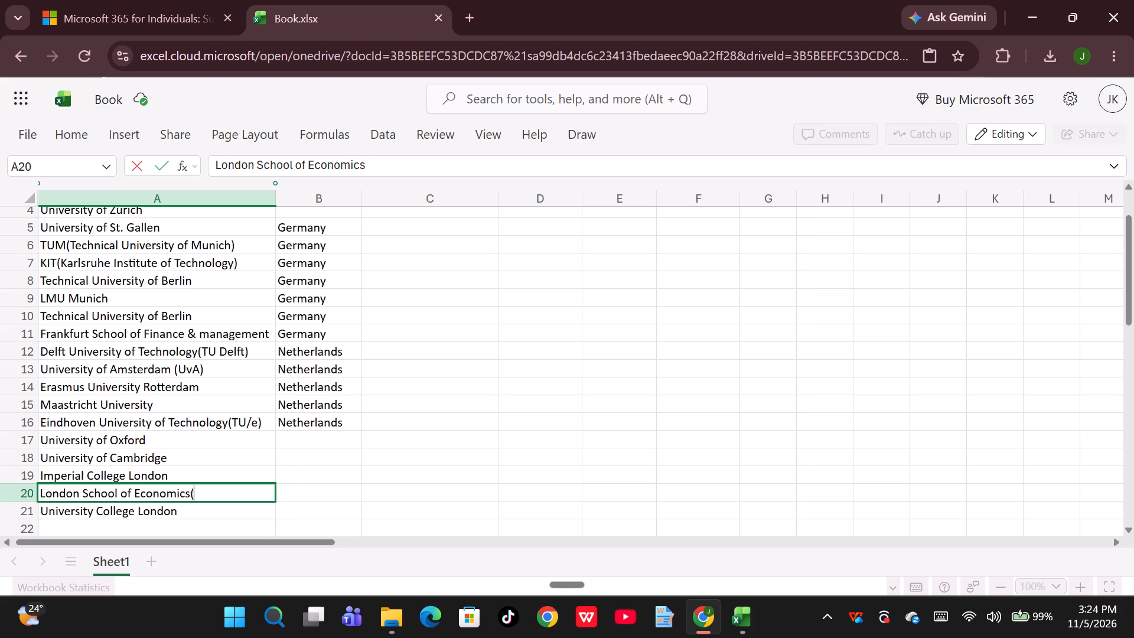
key(shift+parenleft)
text(LSE)
key(shift+parenright)
key(Return)
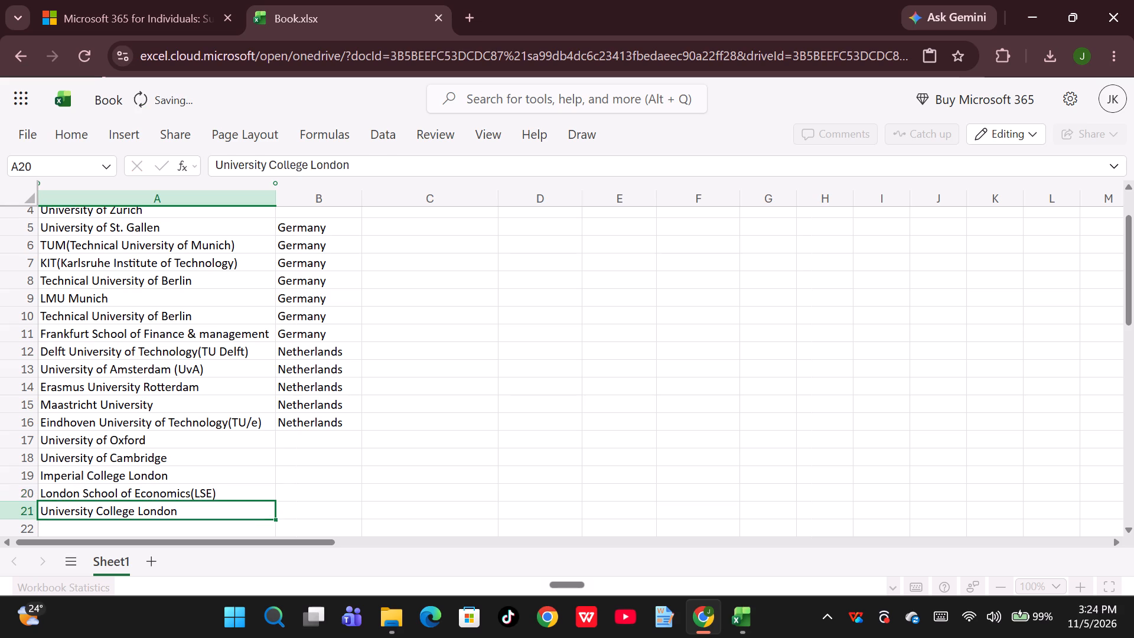
key(Return)
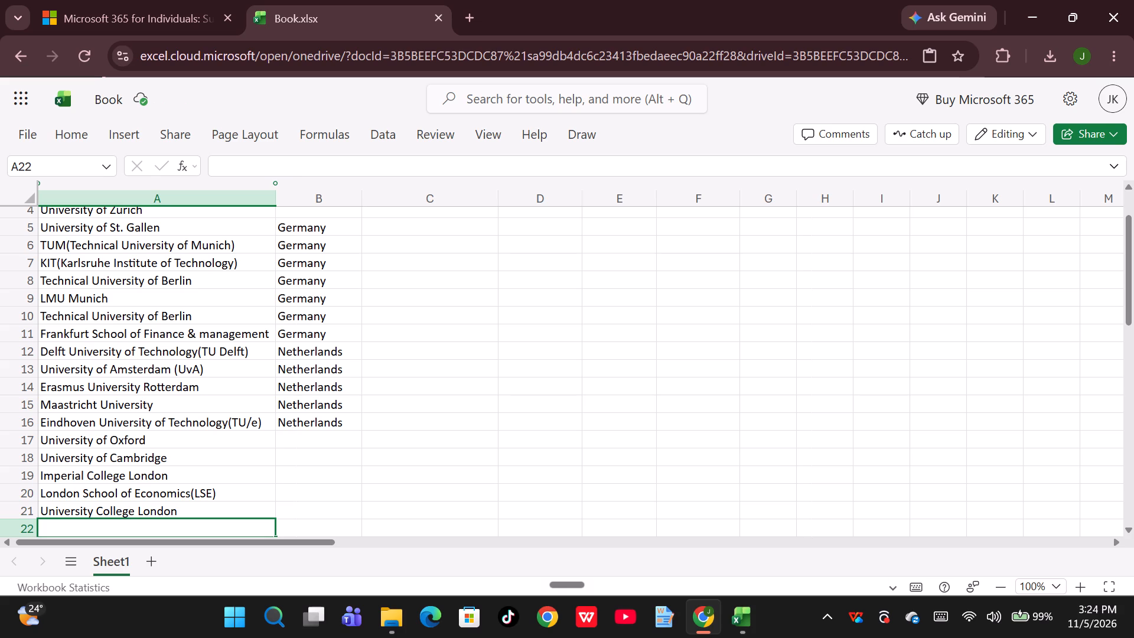
Append the abbreviation "(UCL)" to University College London in cell A21.
click(161, 511)
click(161, 511)
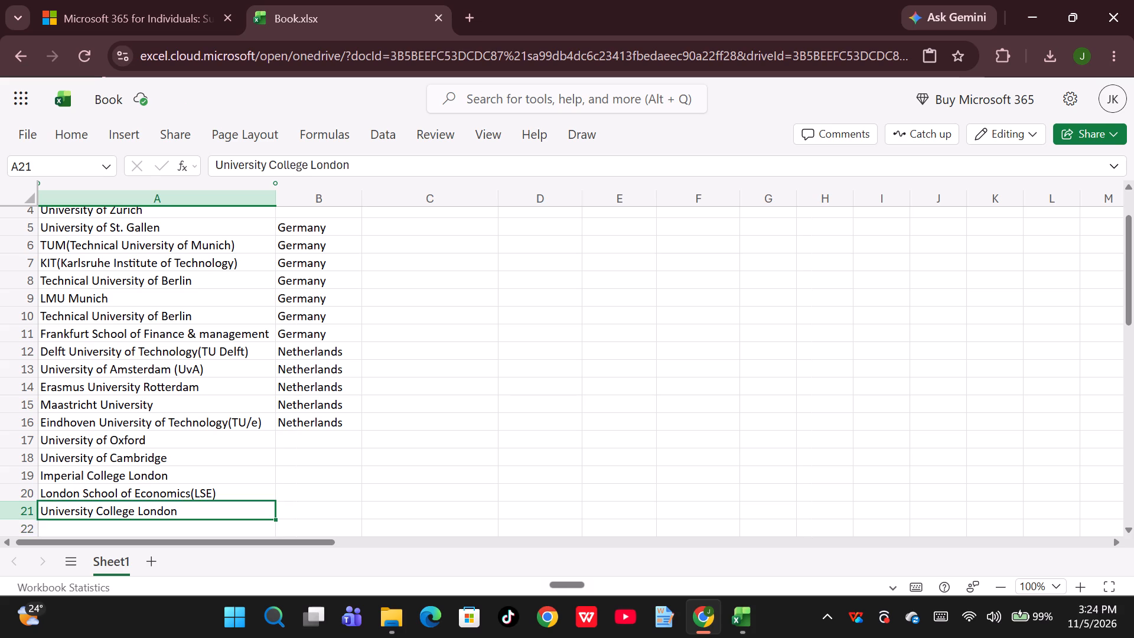
click(180, 509)
double_click(180, 509)
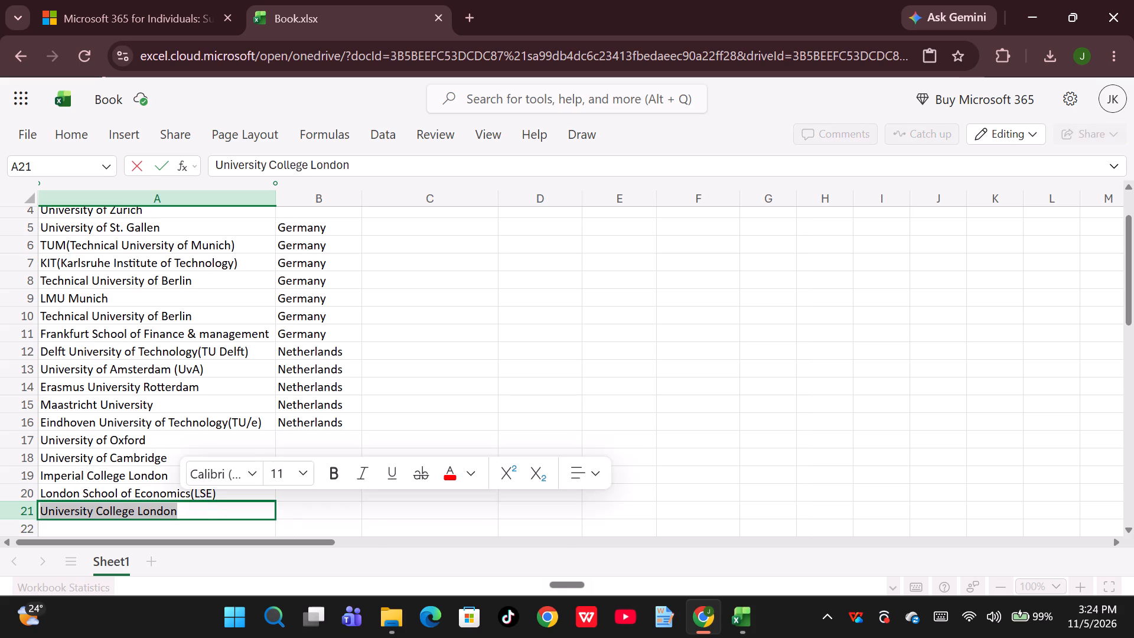
click(180, 509)
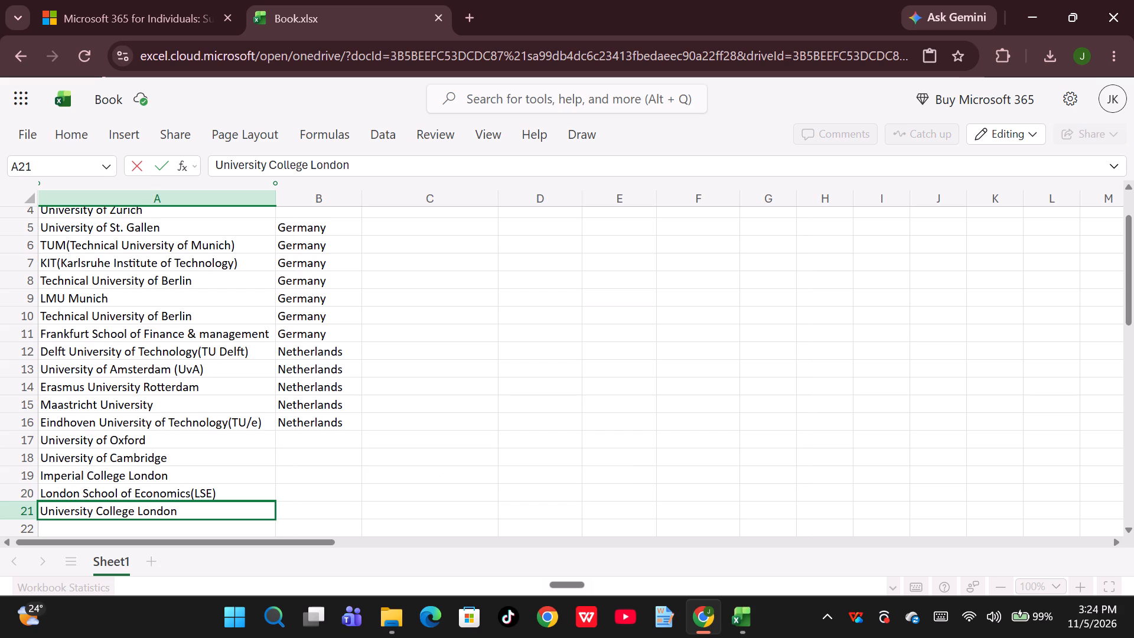
key(shift+parenleft)
key(l)
key(BackSpace)
text(UCL)
key(shift+underscore)
key(BackSpace)
key(shift+parenright)
key(Return)
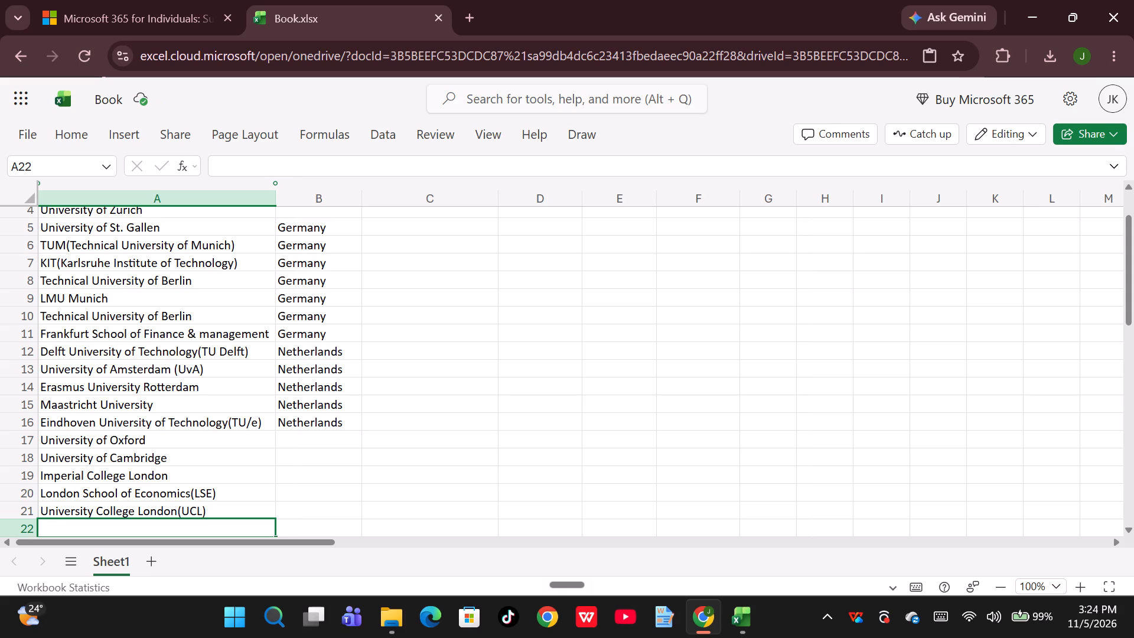
Enter "University of Manchester" as the university name in cell A22.
key(u)
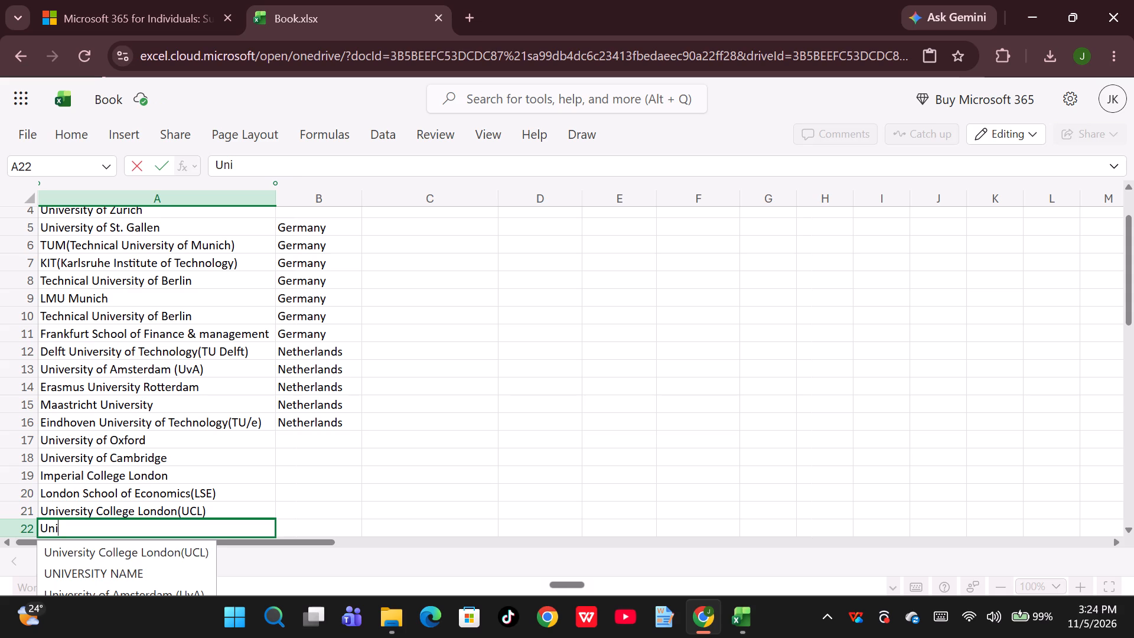
text(ersity)
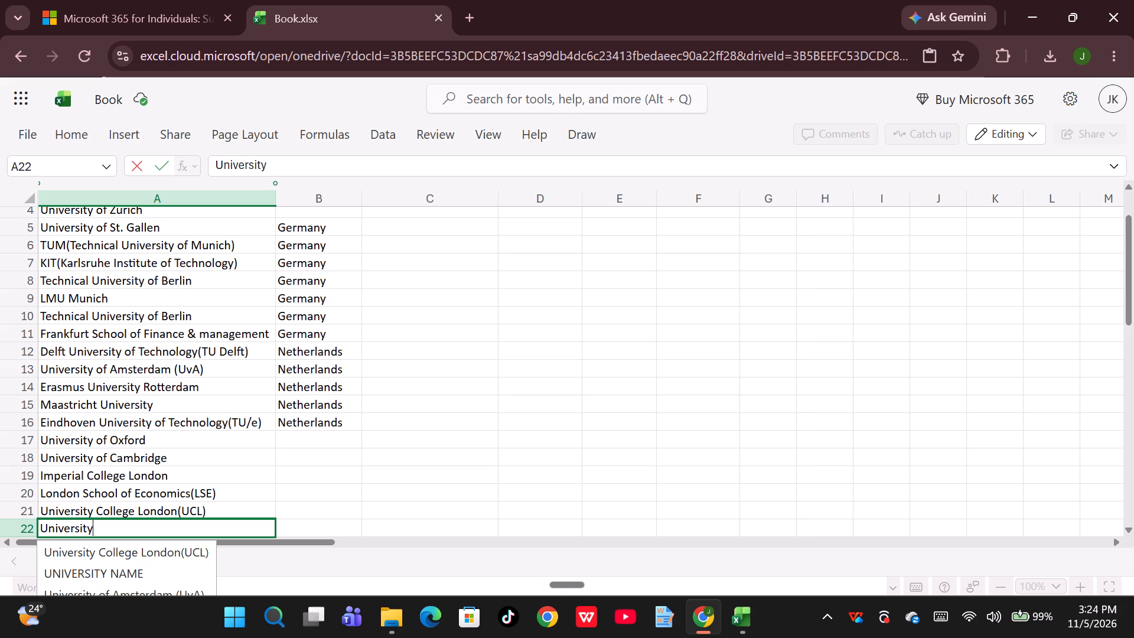
key(space)
text(of)
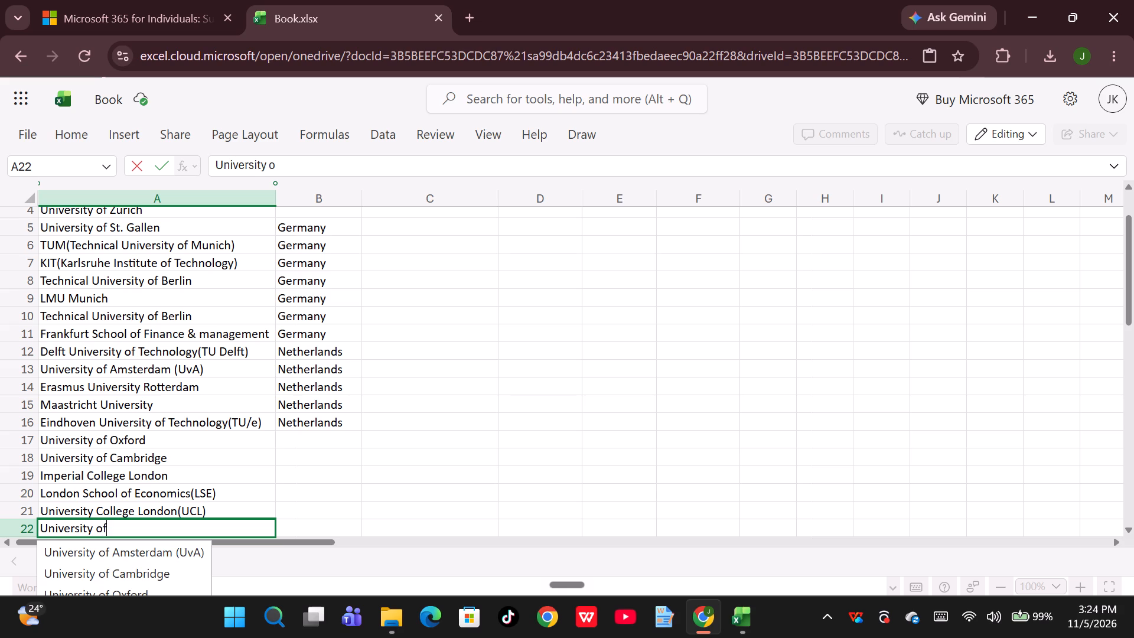
key(space)
text(anchester)
key(Return)
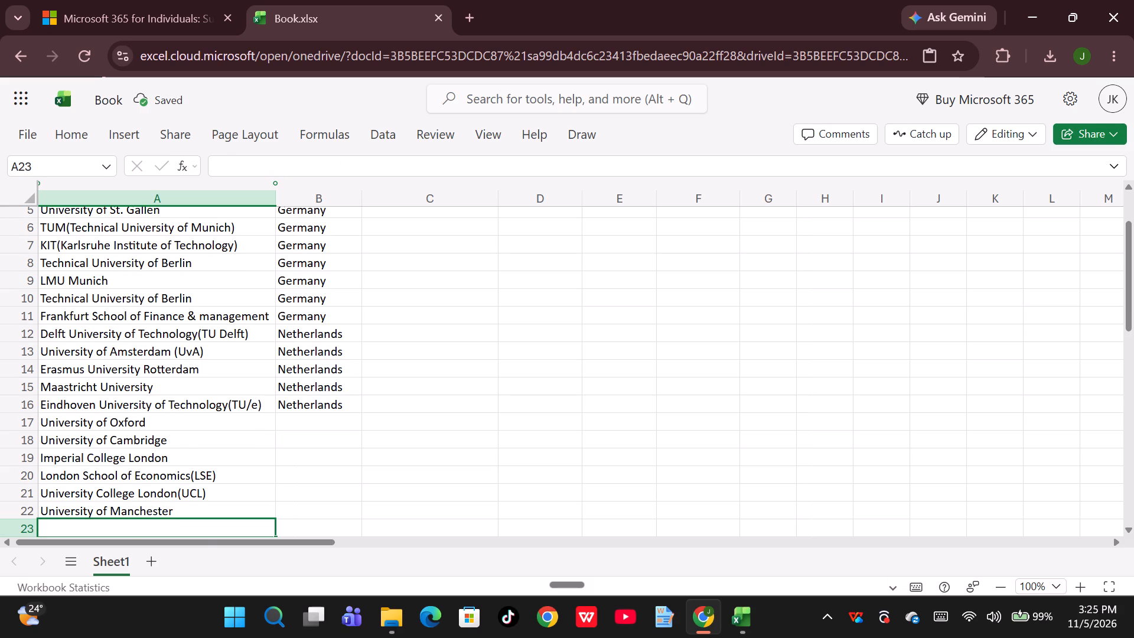
Enter "HEC Paris" as the university name in cell A23.
text(HE)
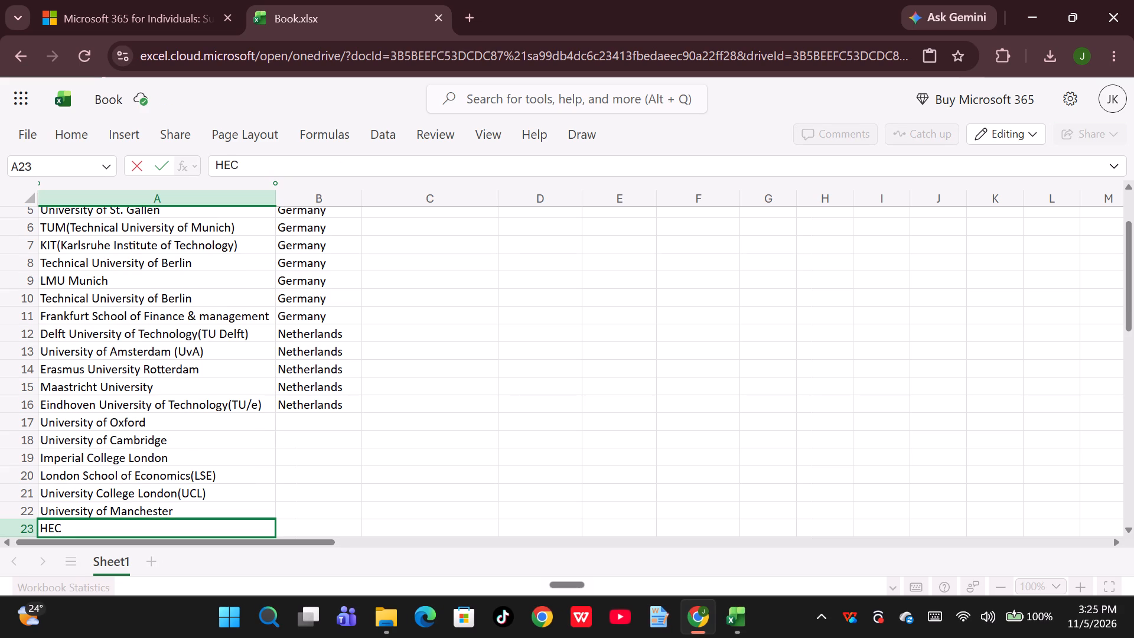
text(aris)
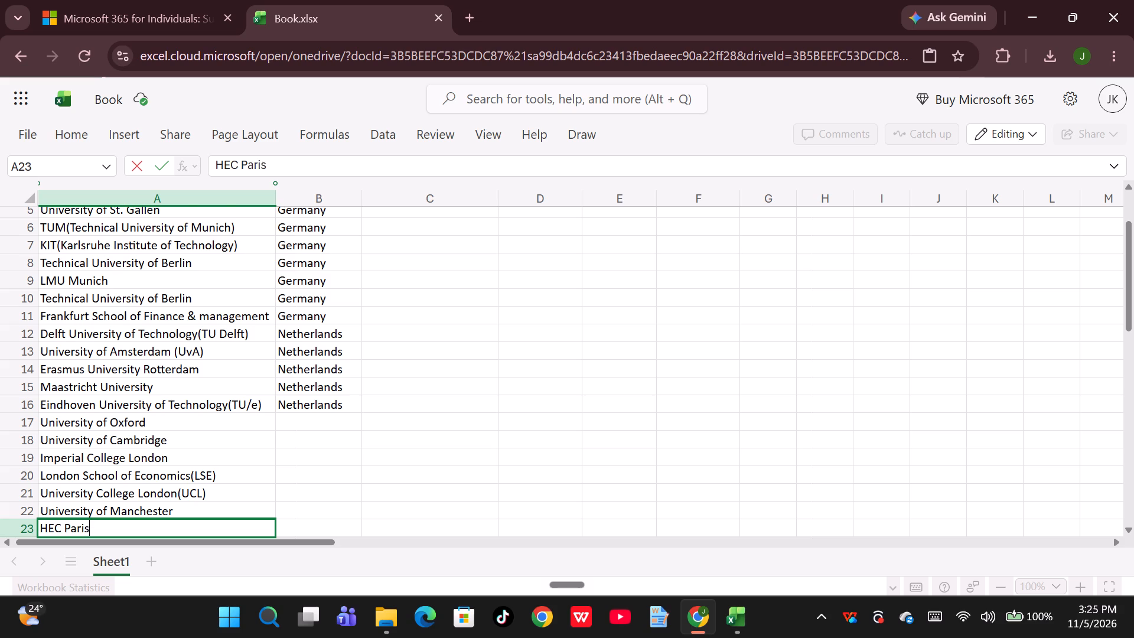
key(Return)
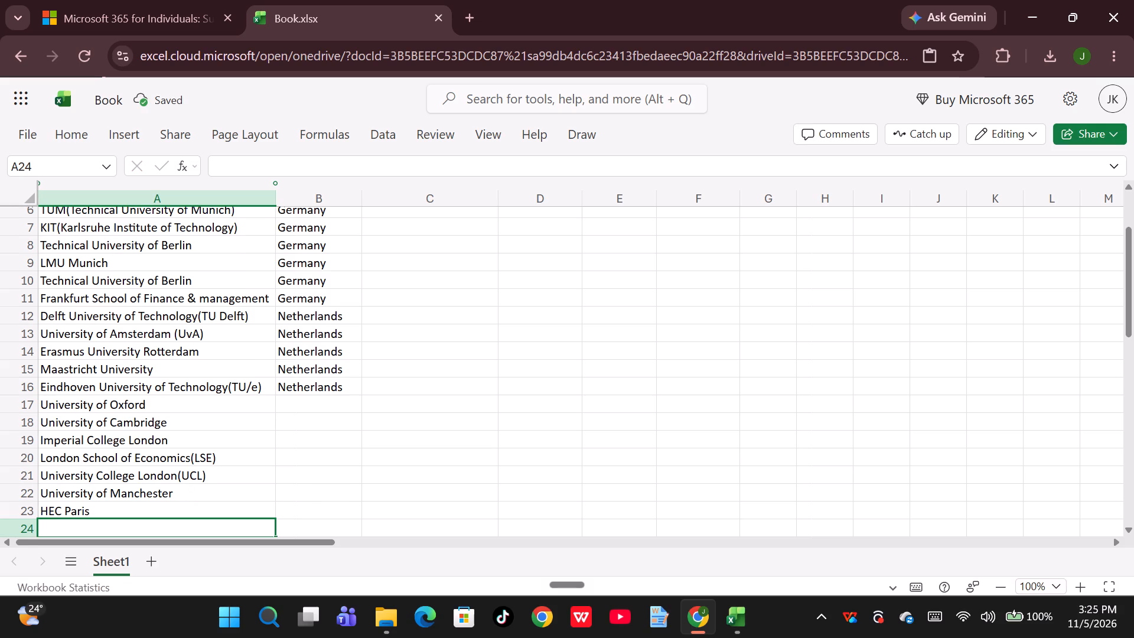
Enter "Ecole Polyrechnique" as the university name in cell A24.
text(cole)
key(space)
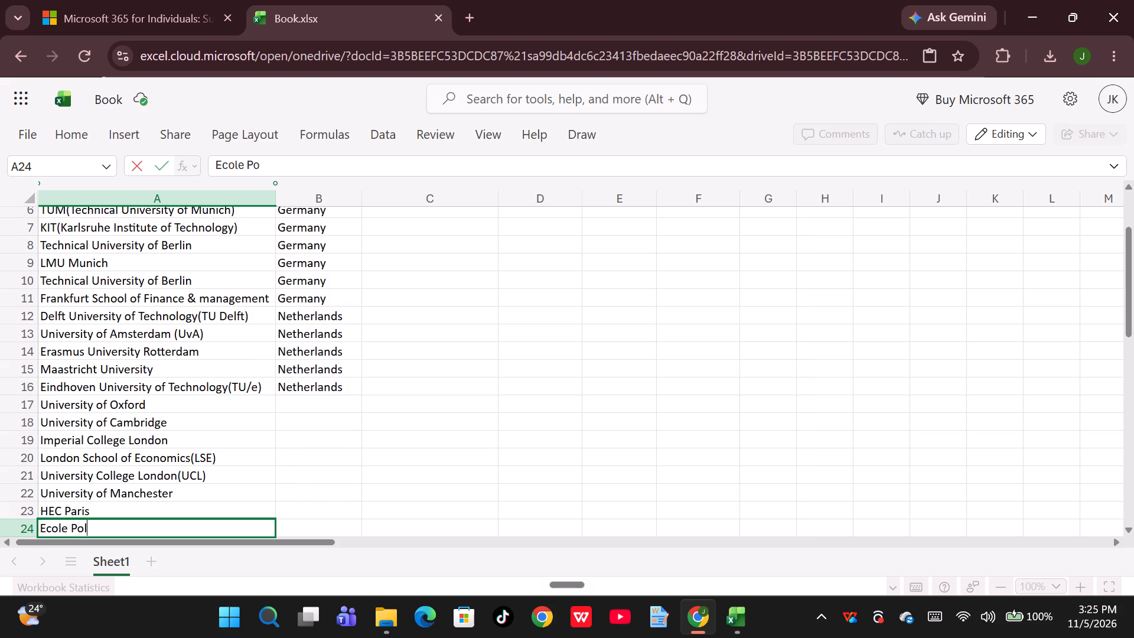
text(rechnique)
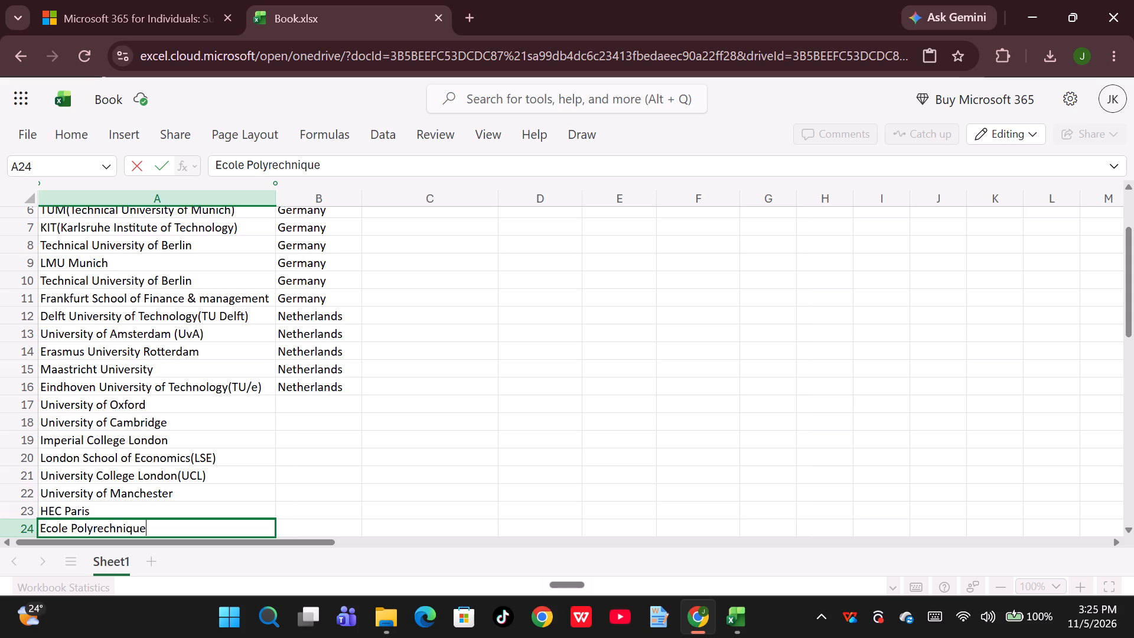
key(Return)
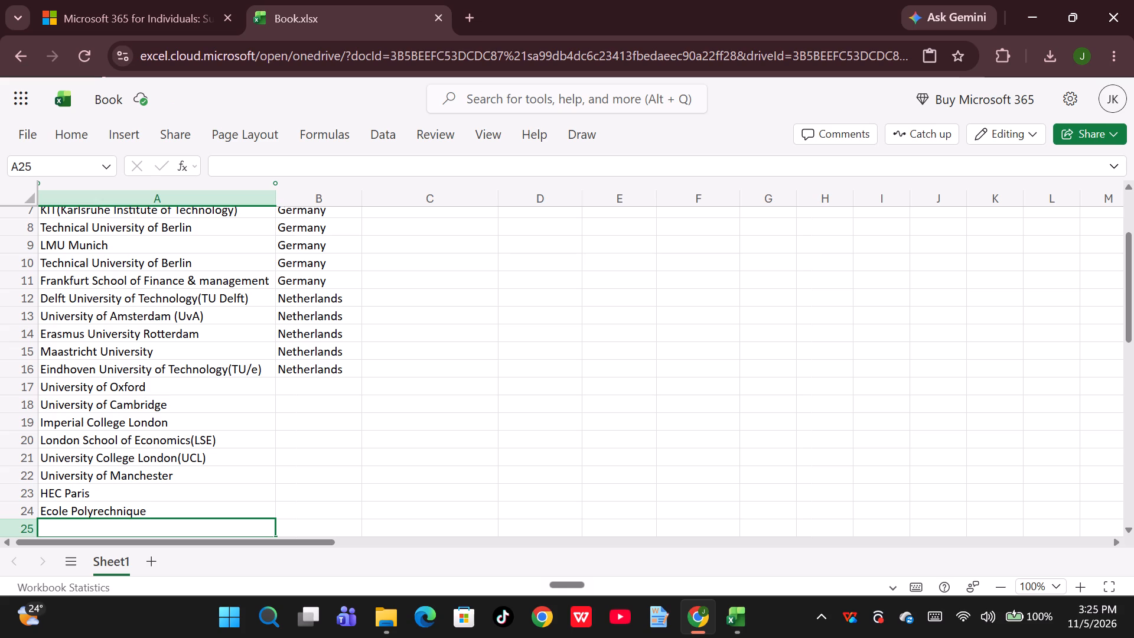
Enter "United Kingdom" as the country for University of Oxford in cell B17.
click(299, 389)
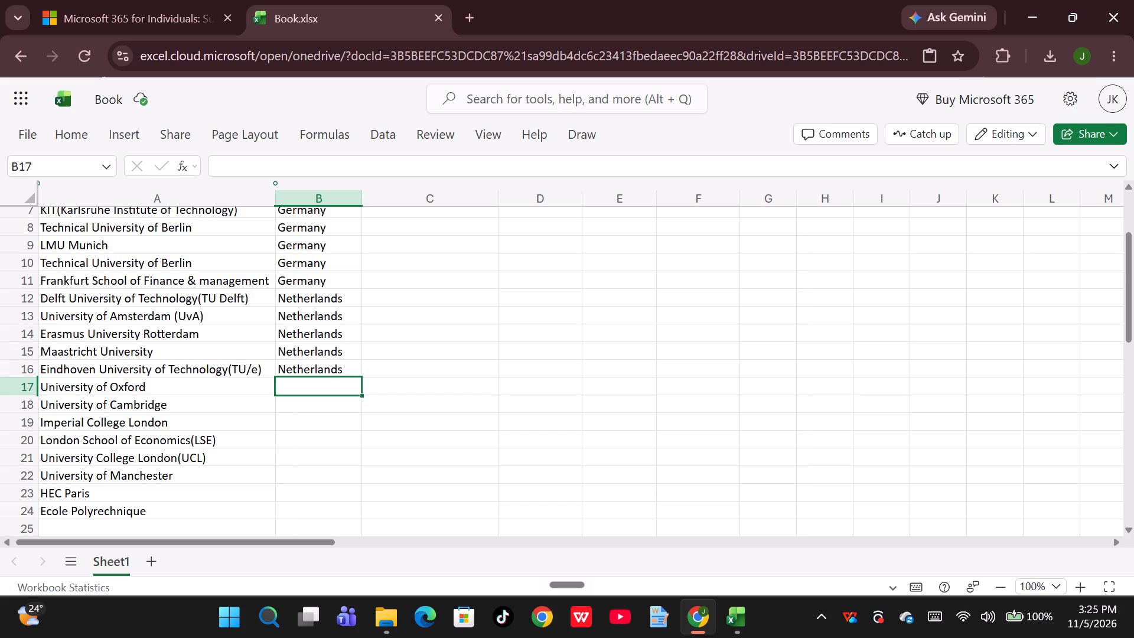
key(u)
text(nited)
key(space)
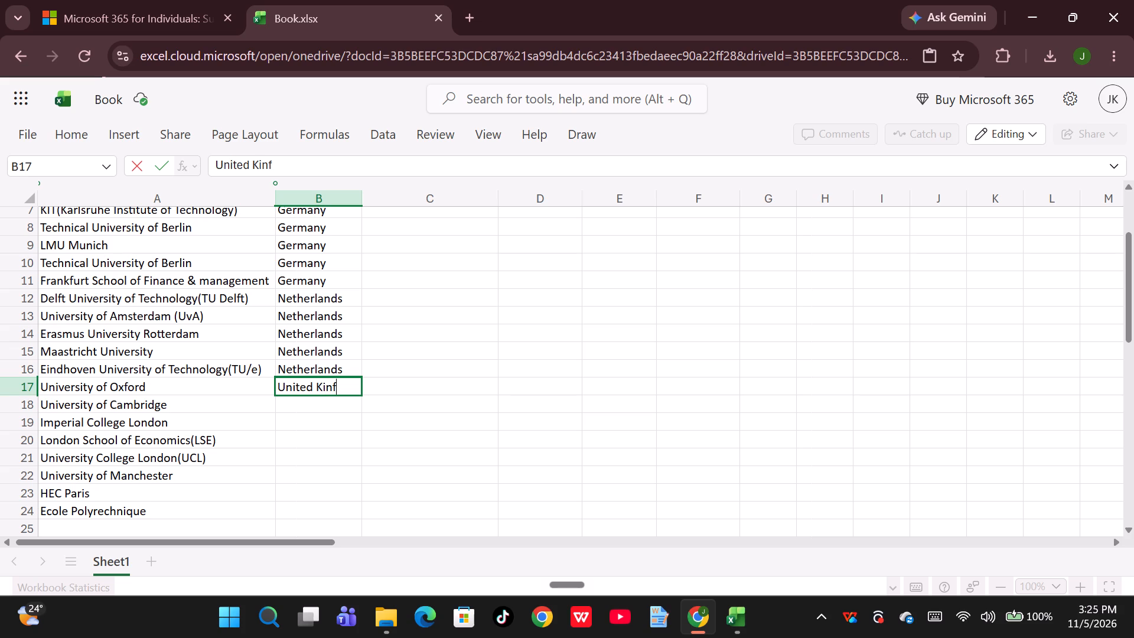
key(BackSpace)
text(gdom)
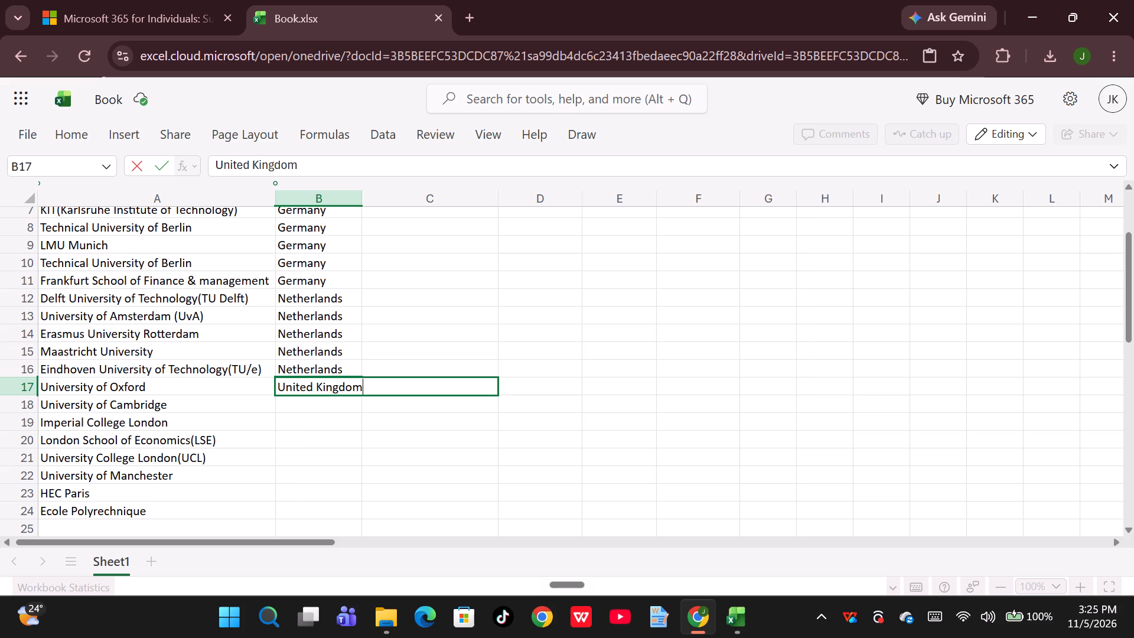
key(Return)
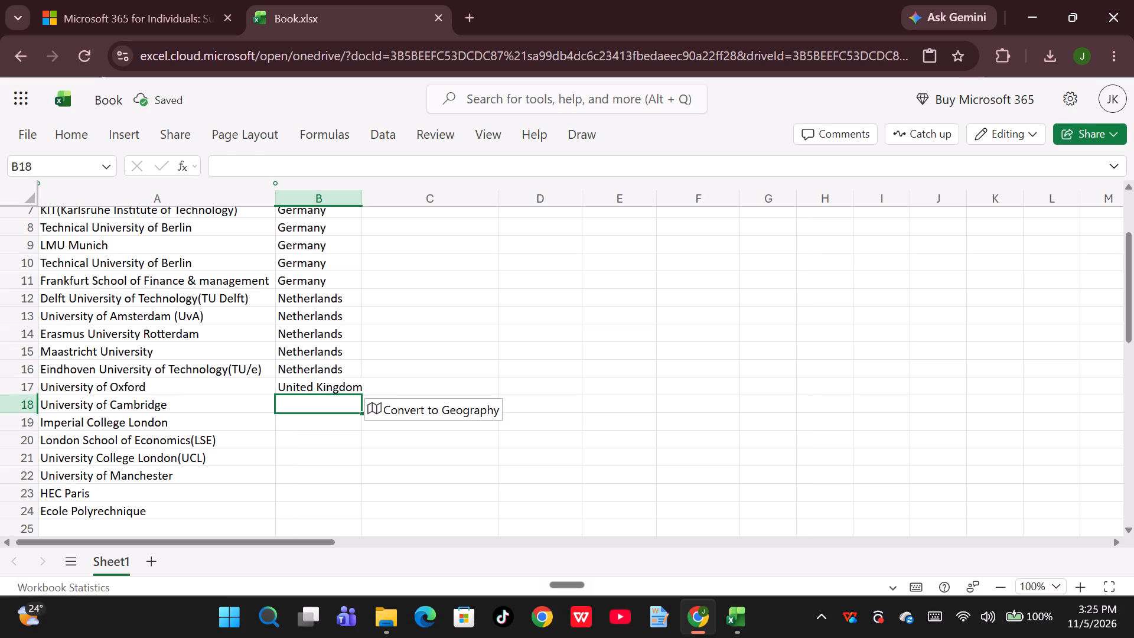
Fill in "United Kingdom" as the country for the universities from Cambridge to Manchester in cells B18 to B22.
key(Return)
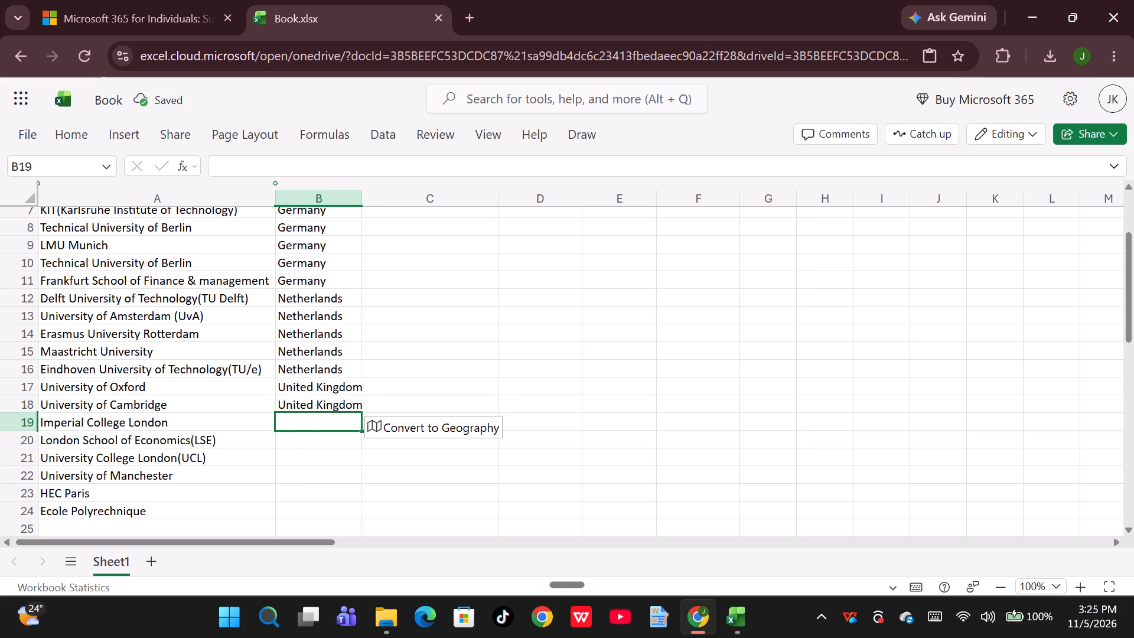
key(u)
key(Return)
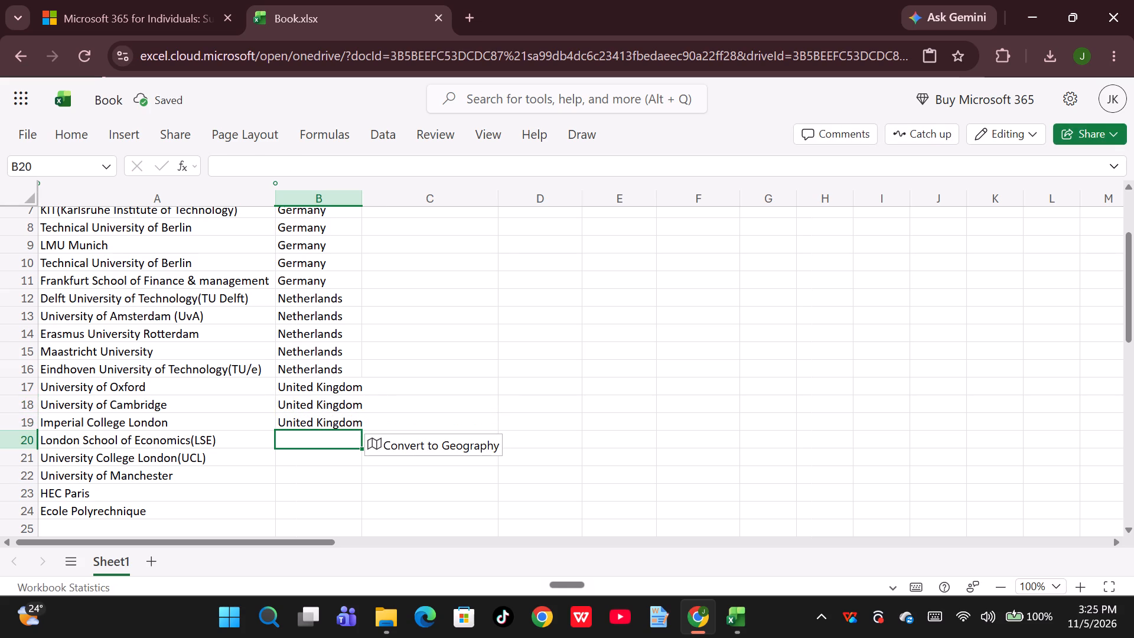
key(u)
key(Return)
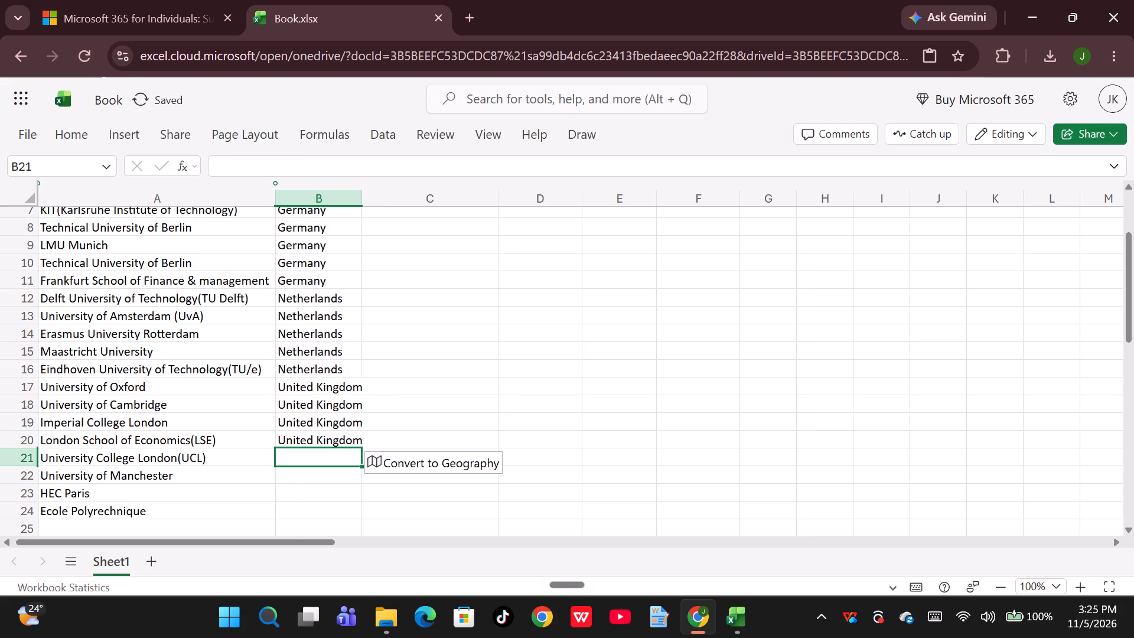
key(u)
key(Return)
key(u)
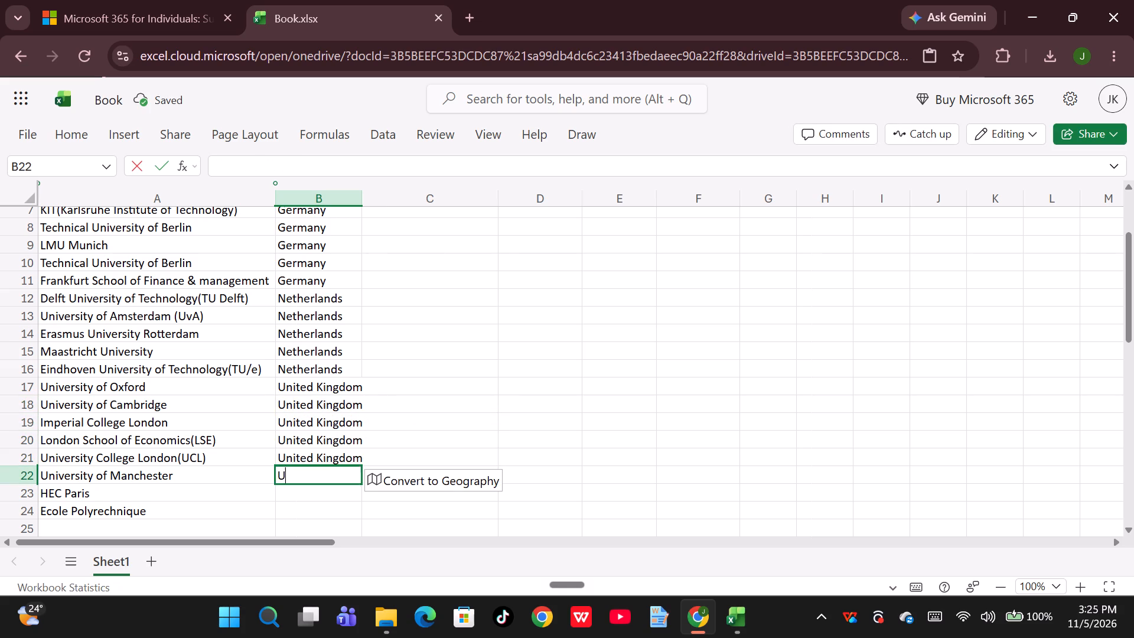
key(Return)
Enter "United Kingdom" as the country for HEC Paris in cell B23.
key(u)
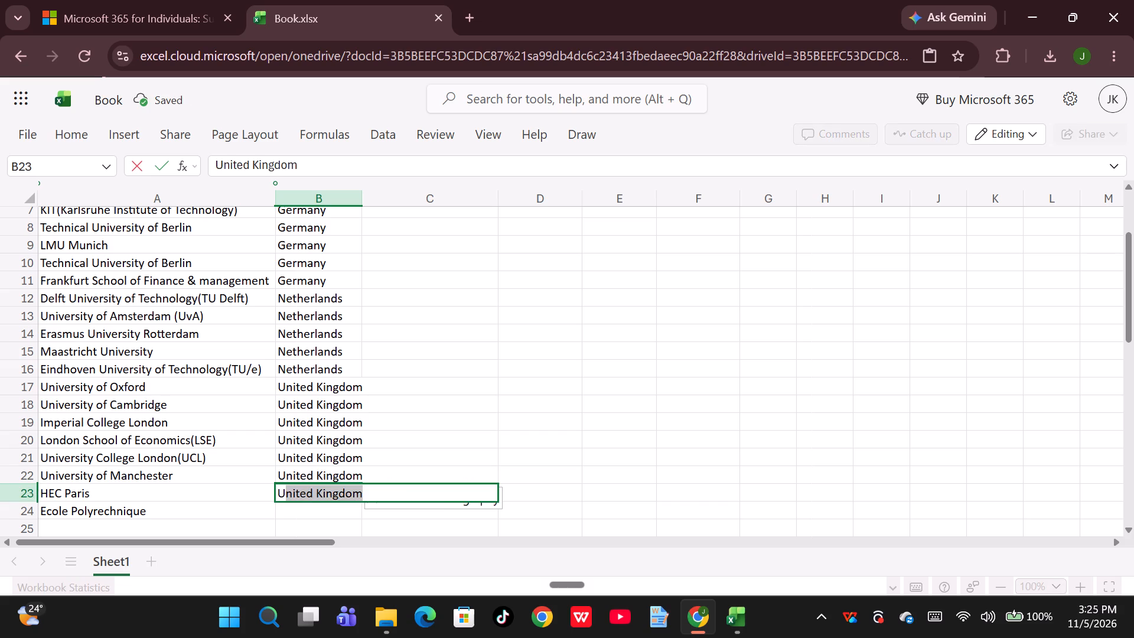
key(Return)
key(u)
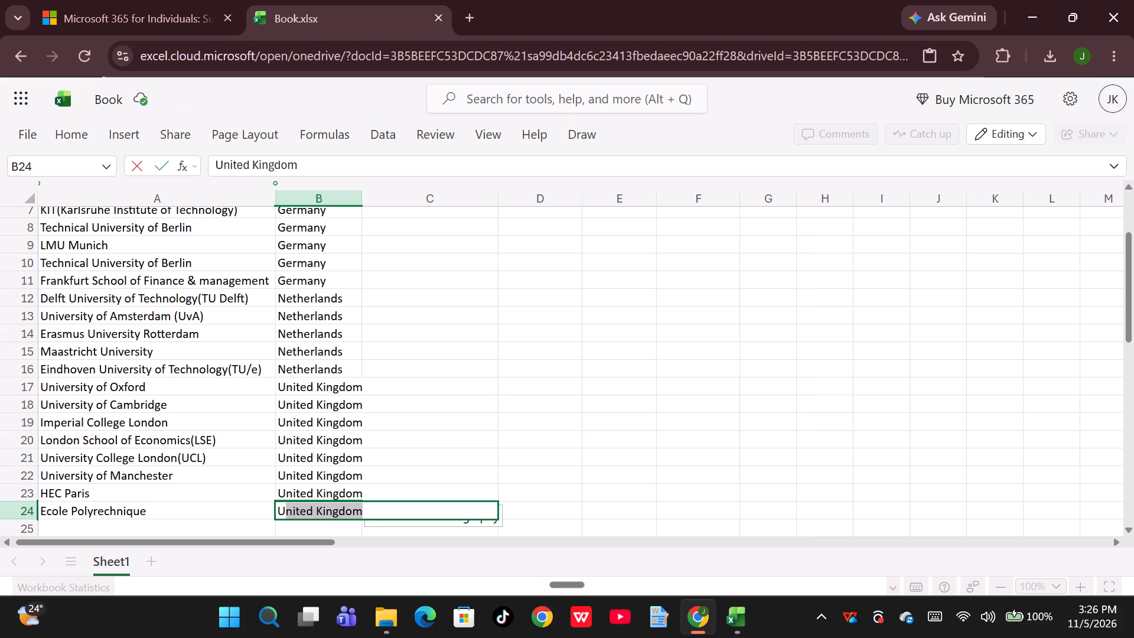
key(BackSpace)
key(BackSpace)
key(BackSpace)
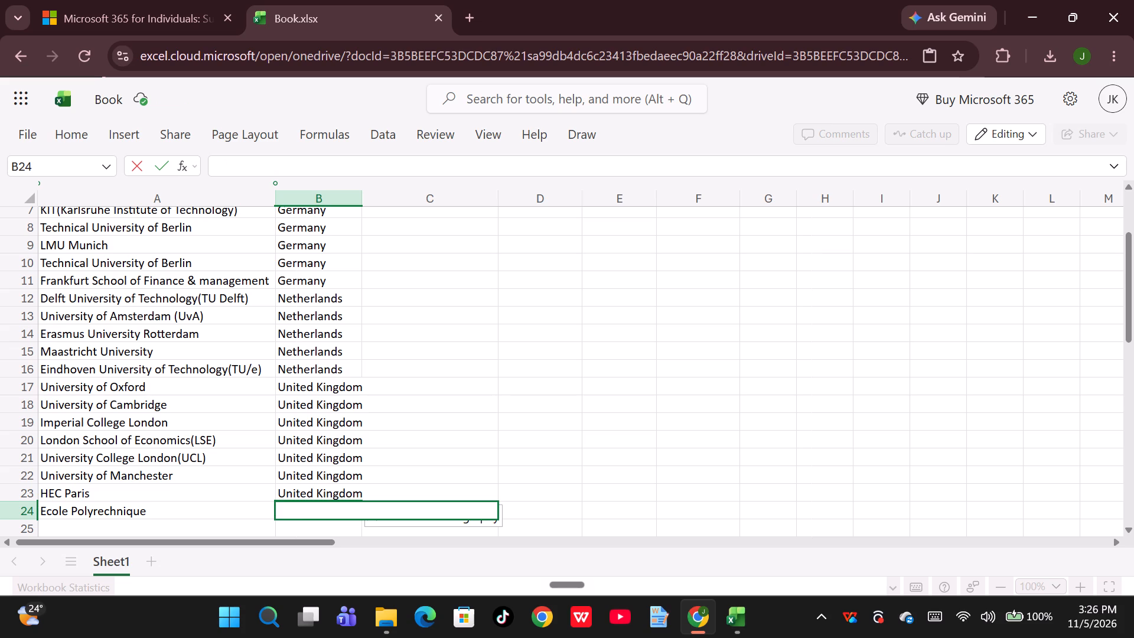
Enter "France" as the country for HEC Paris and Ecole Polyrechnique in cells B23 and B24.
click(330, 491)
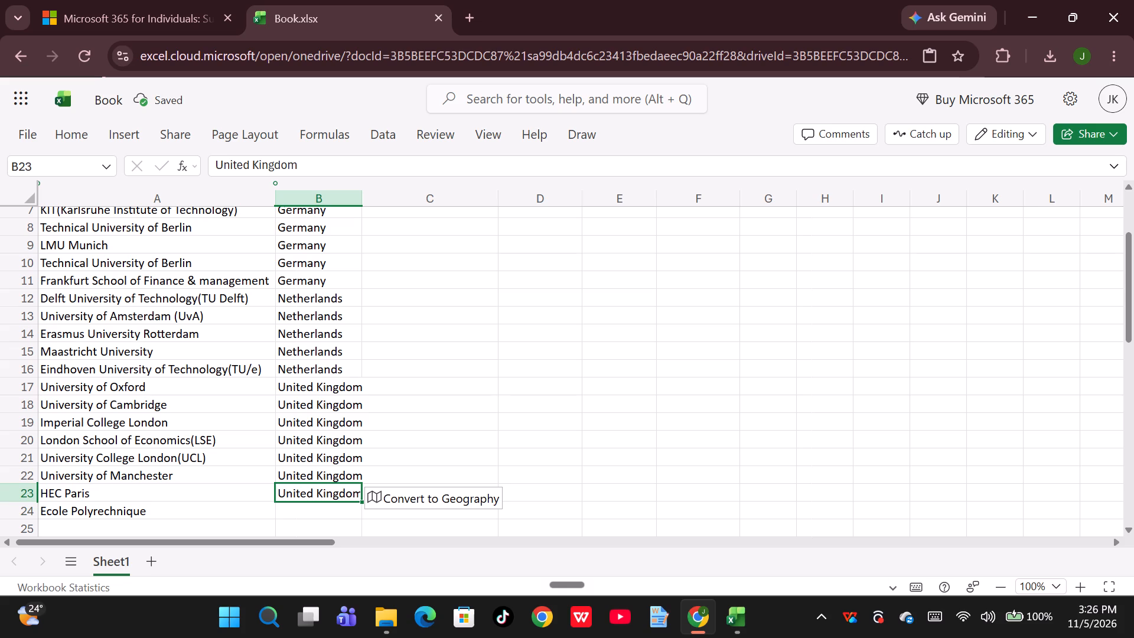
key(f)
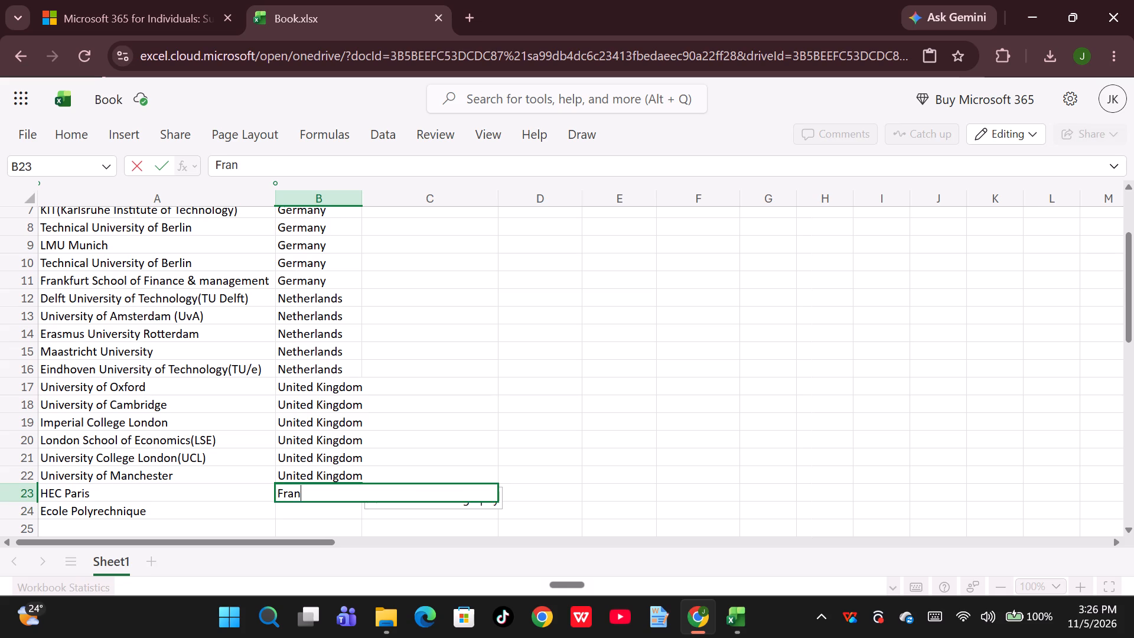
click(164, 512)
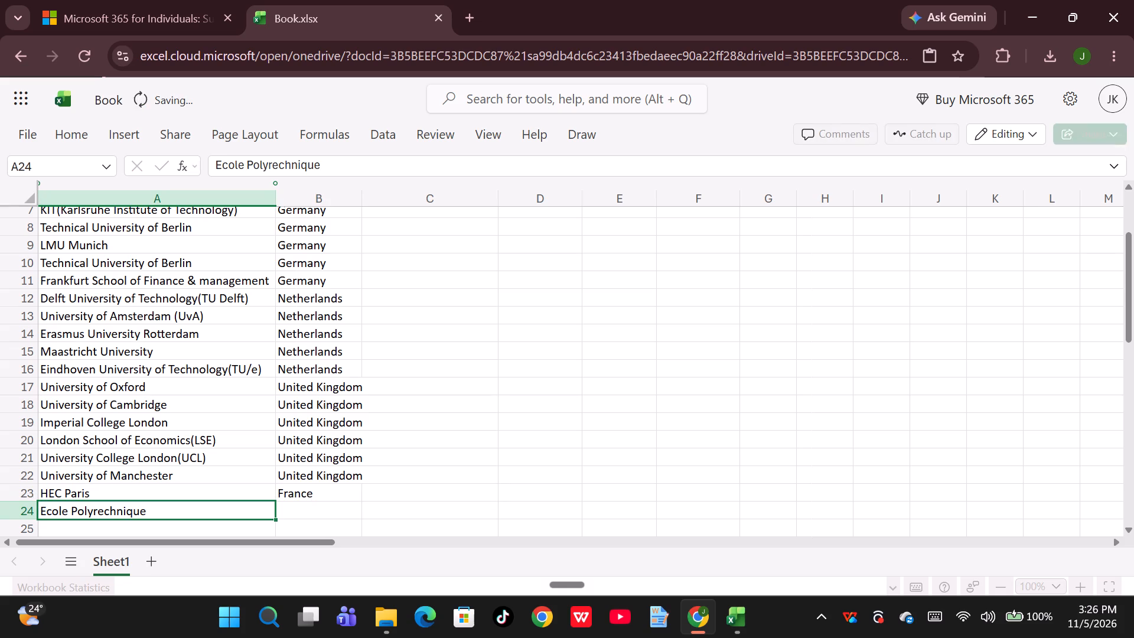
click(308, 520)
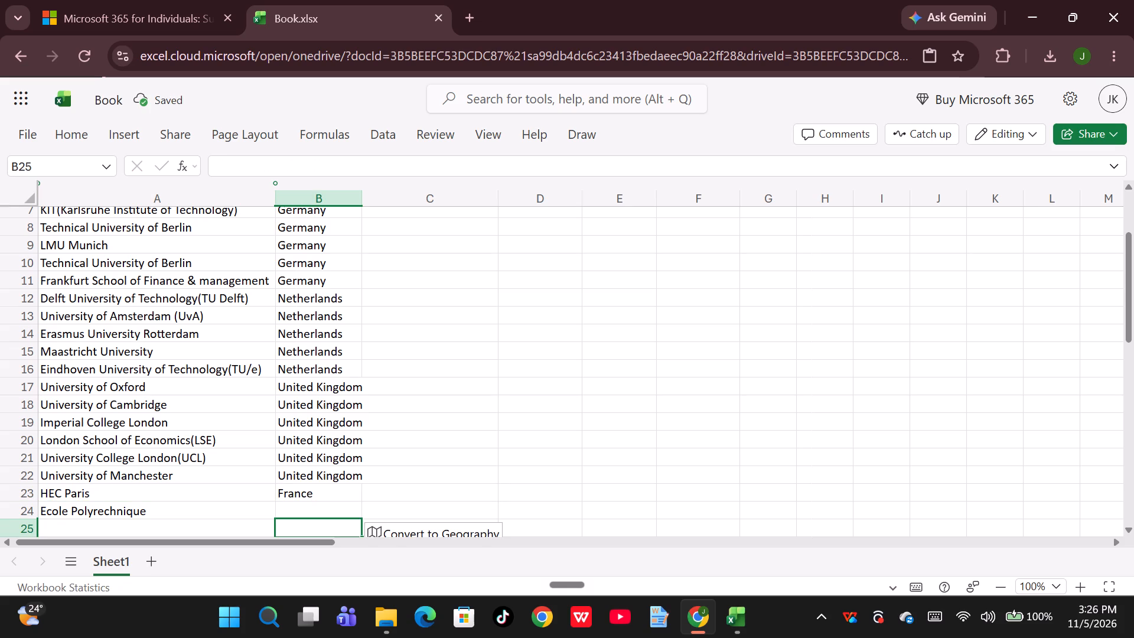
click(302, 511)
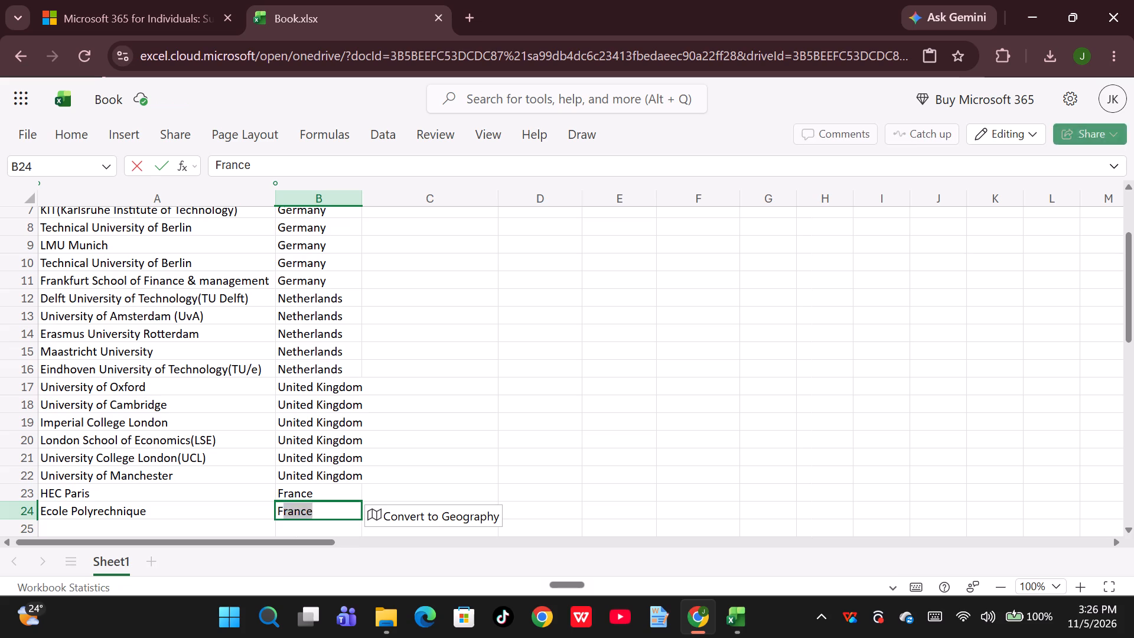
key(Return)
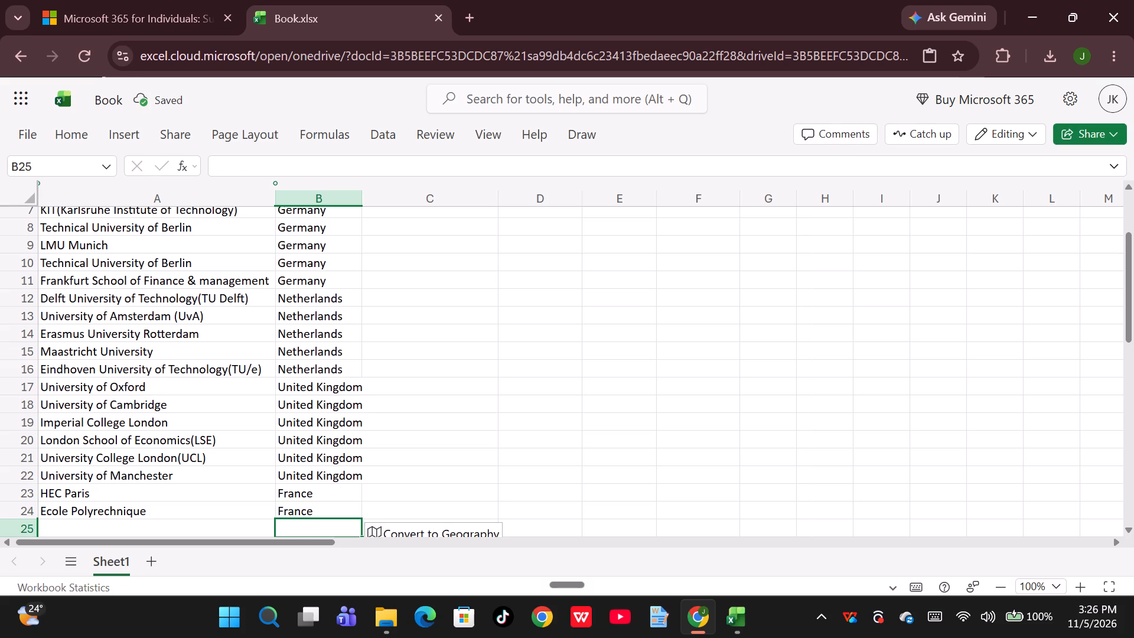
Enter "Universite Paris-Saclay" as the university name in cell A25.
scroll(272, 405, down, 1)
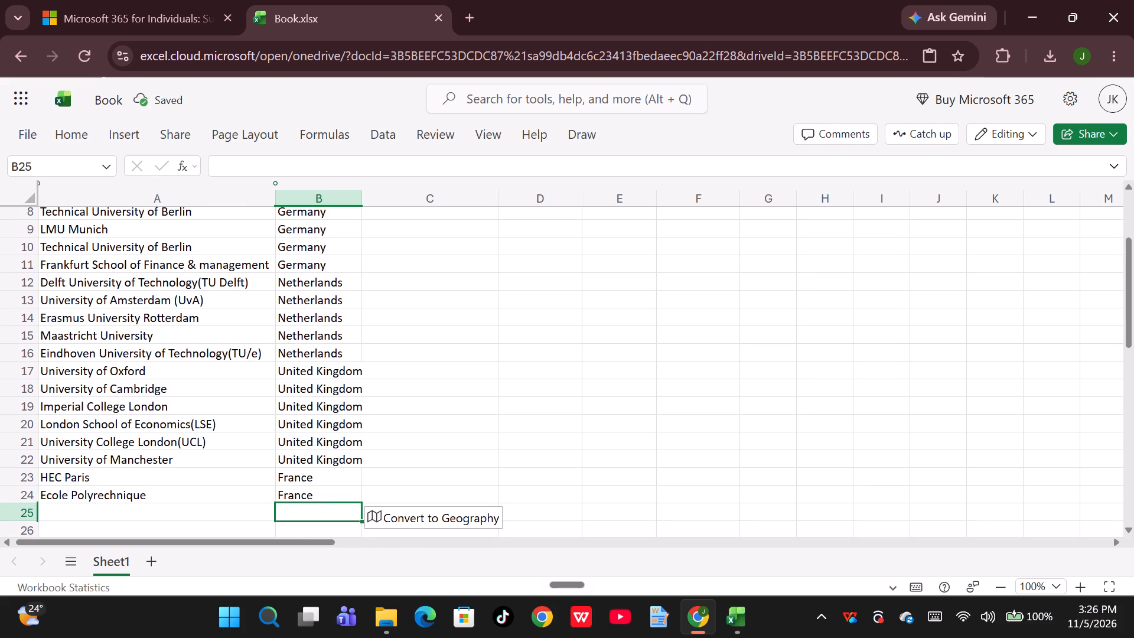
click(87, 507)
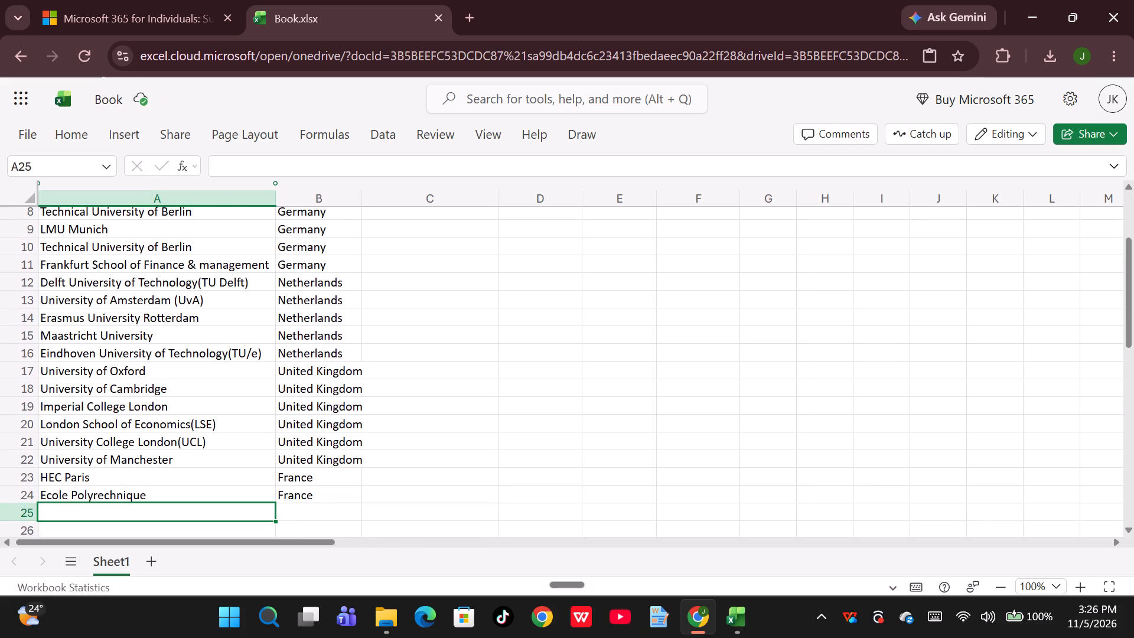
key(u)
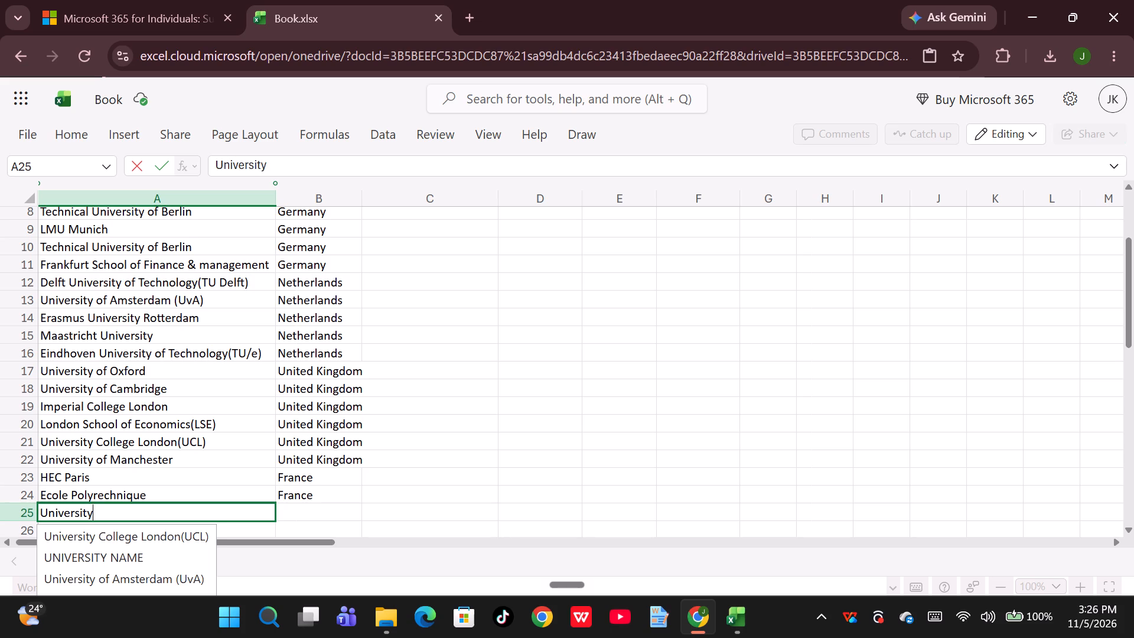
key(BackSpace)
text(e)
key(space)
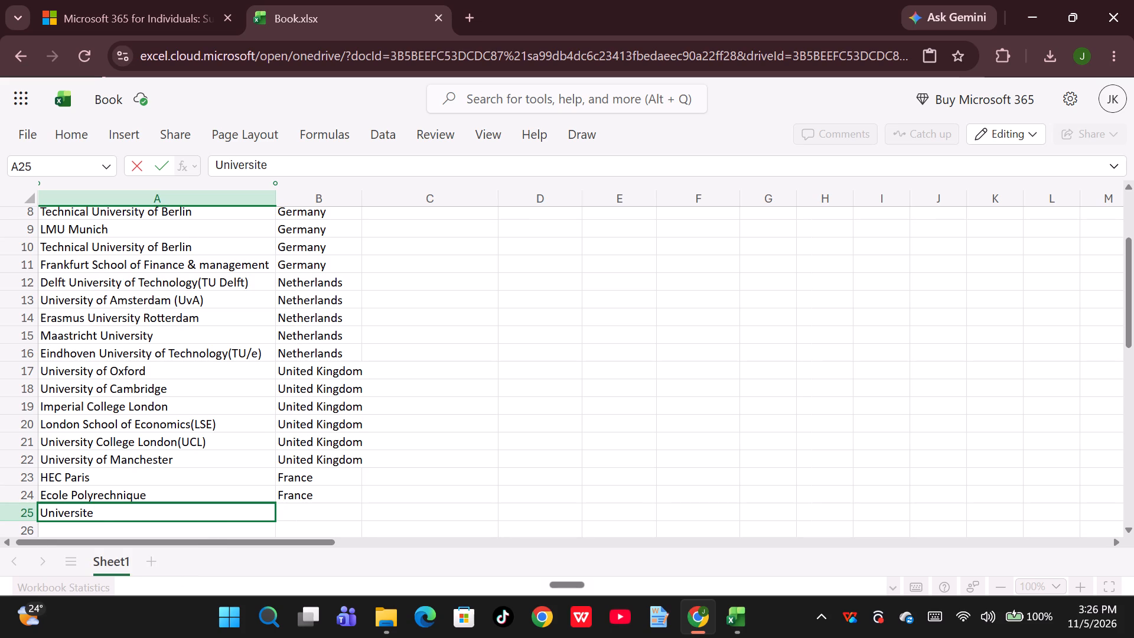
text(ar)
text(is)
key(minus)
key(c)
key(BackSpace)
key(a)
key(c)
text(lay)
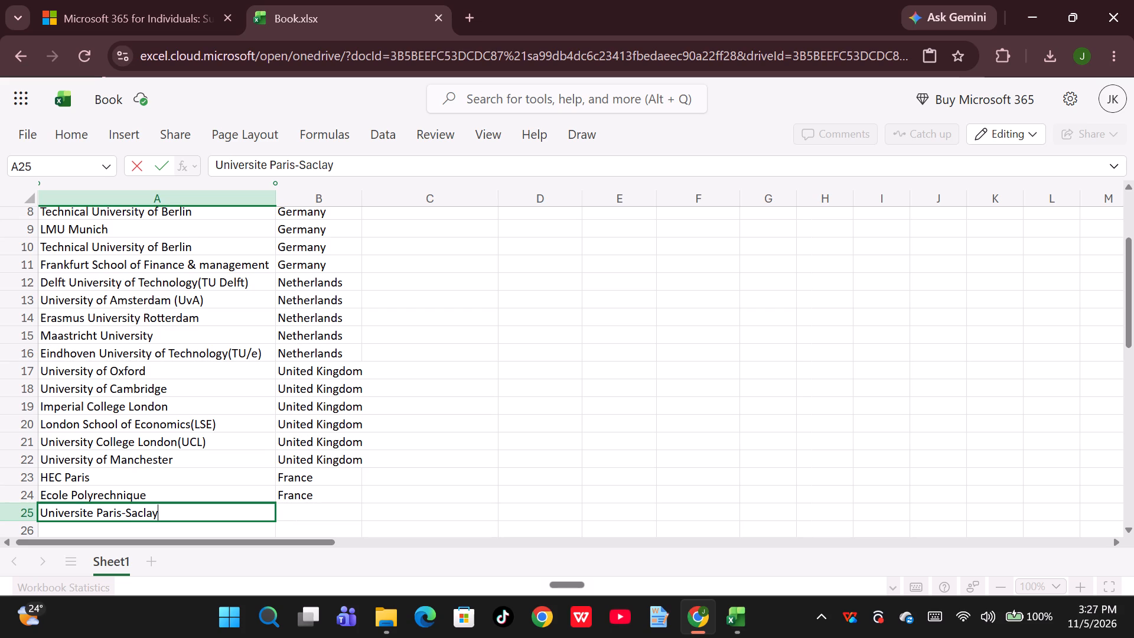
key(Return)
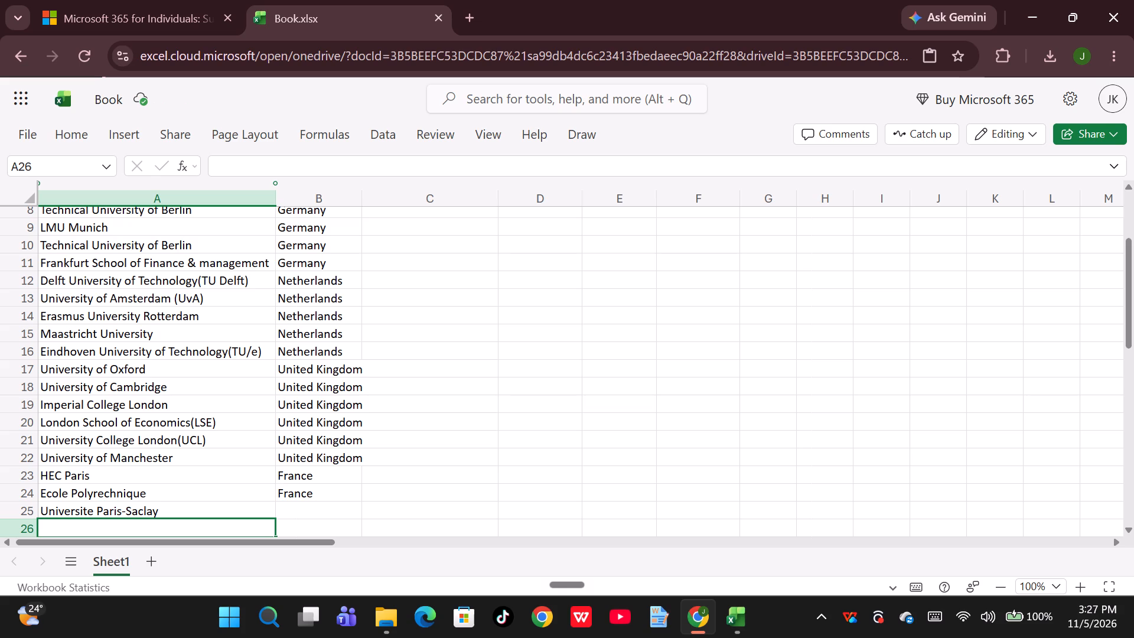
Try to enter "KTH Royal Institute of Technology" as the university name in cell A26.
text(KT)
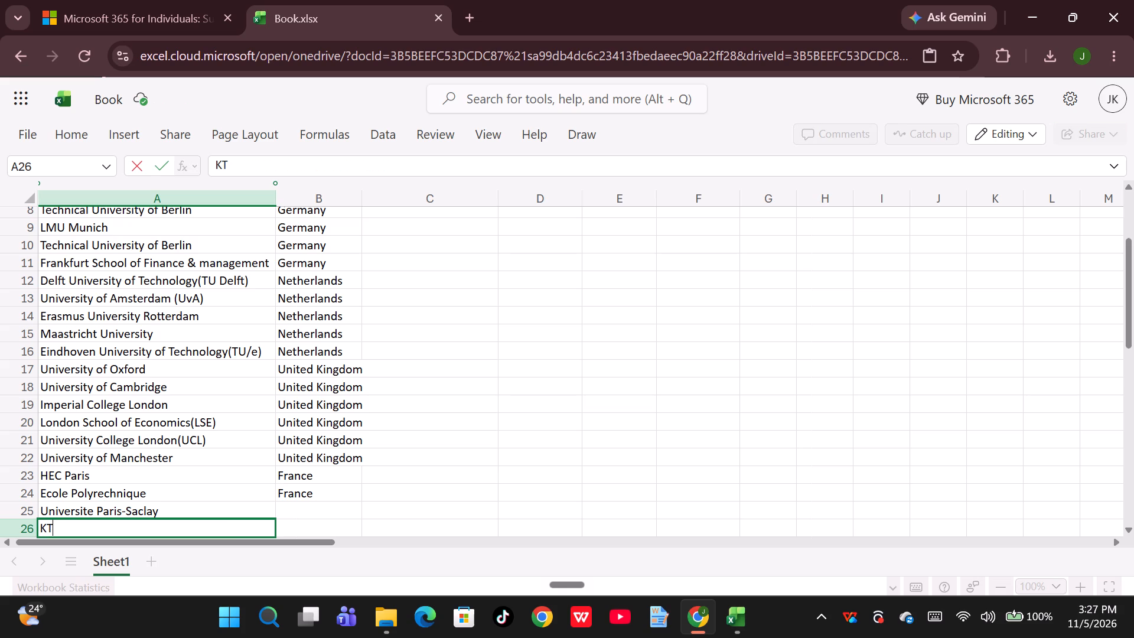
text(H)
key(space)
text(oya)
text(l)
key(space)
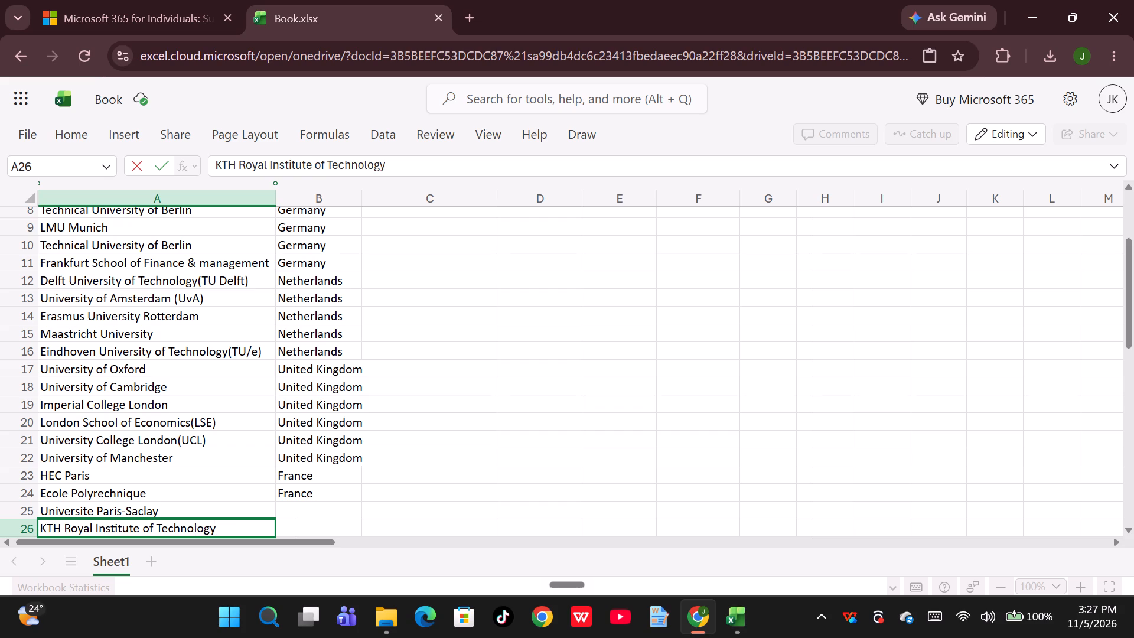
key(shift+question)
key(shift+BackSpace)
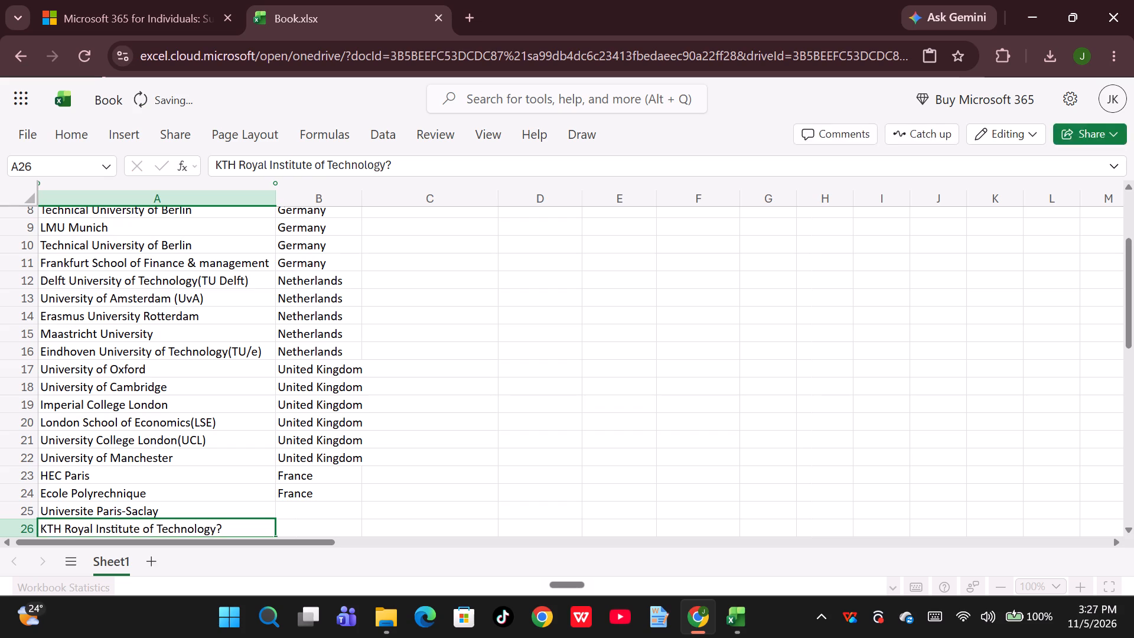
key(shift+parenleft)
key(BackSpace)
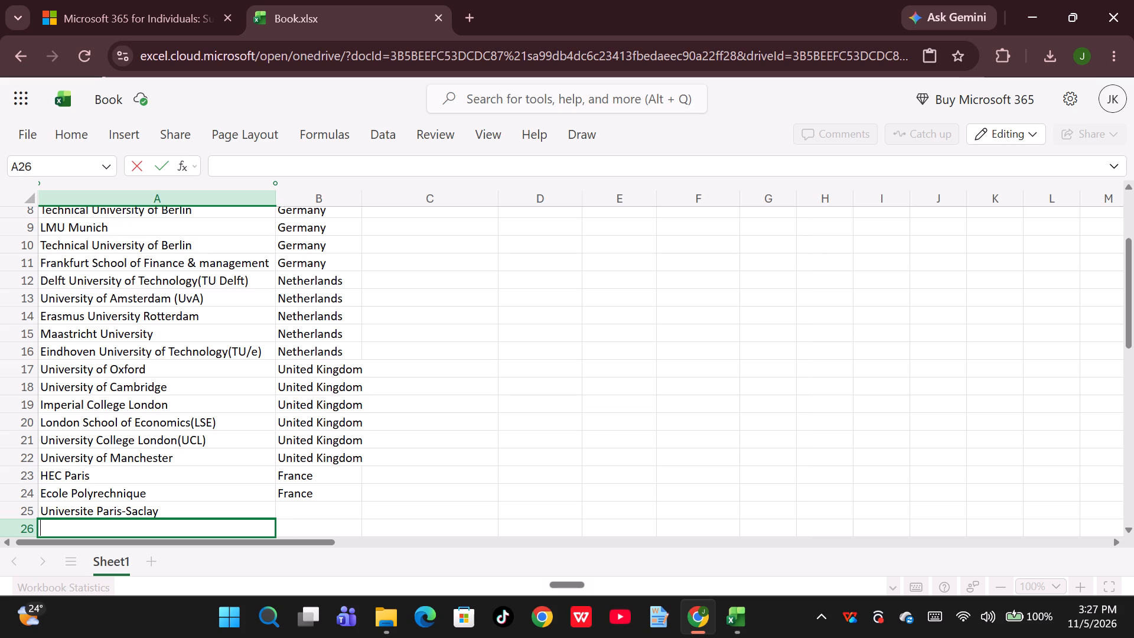
Enter "France" as the country for Universite Paris-Saclay in cell B25.
drag(381, 510, 305, 512)
click(305, 512)
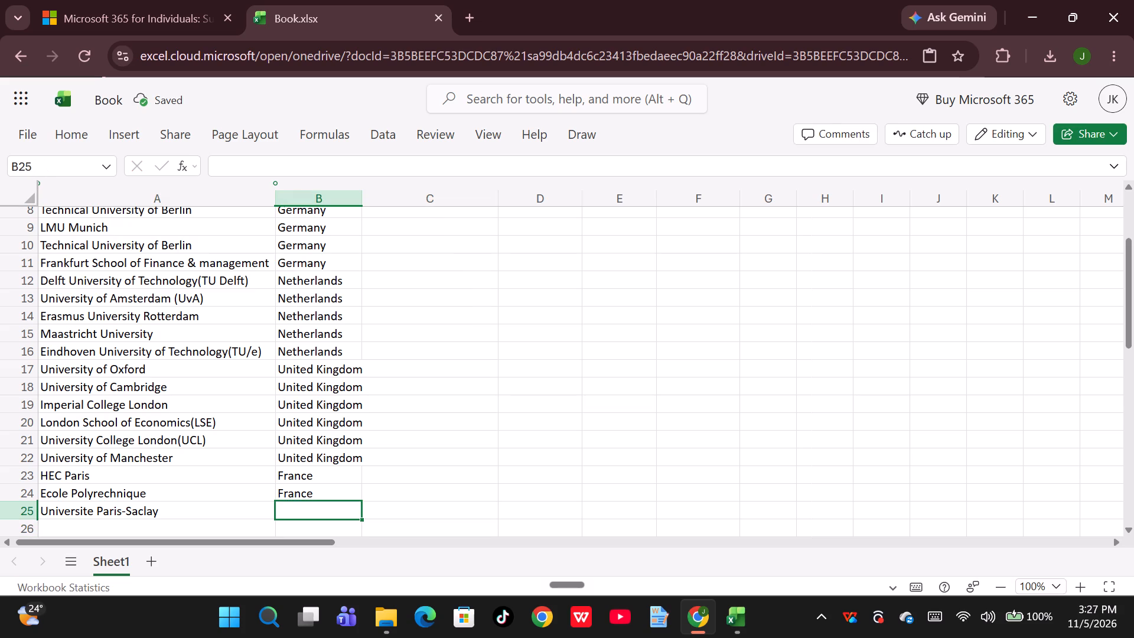
key(f)
key(Return)
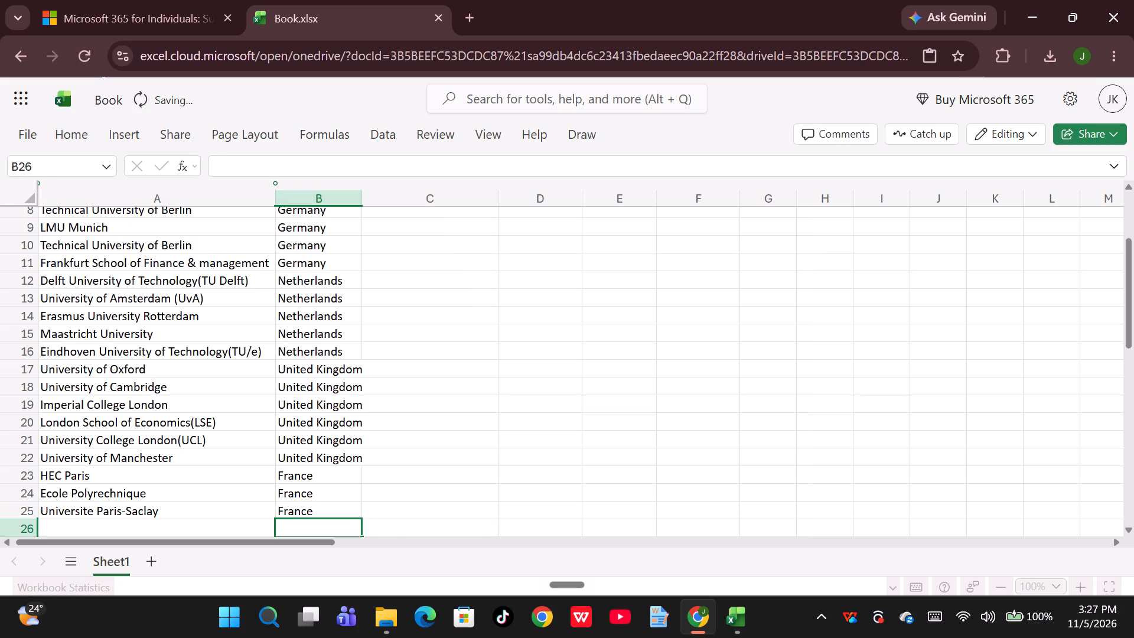
Enter "KTH Royal Institute of Technology" as the university name in cell A26.
click(151, 530)
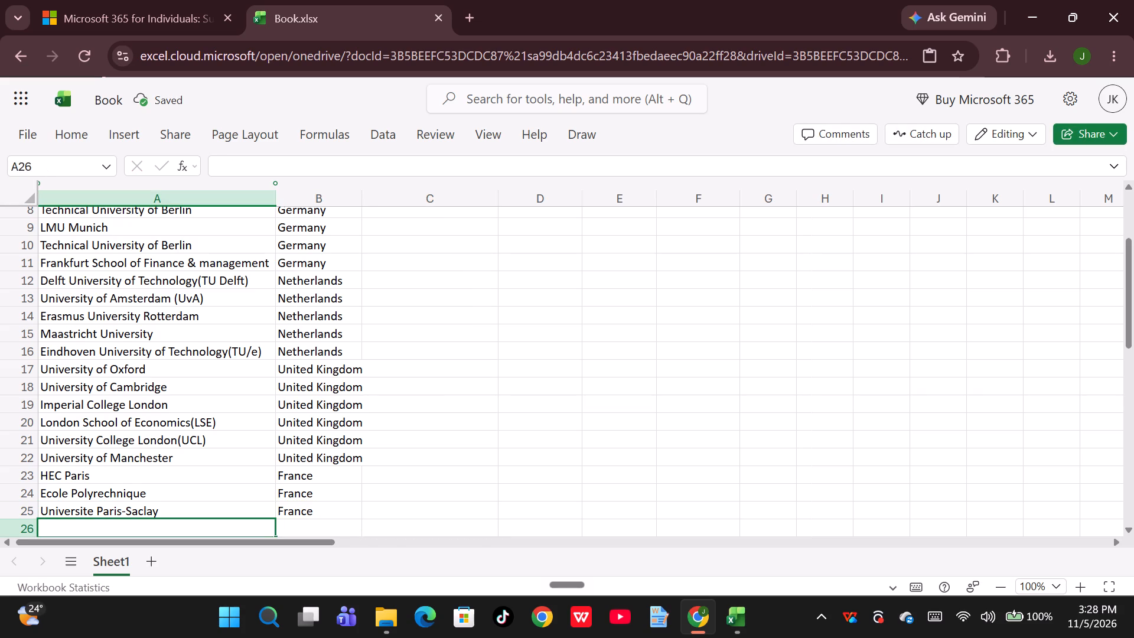
scroll(236, 395, down, 2)
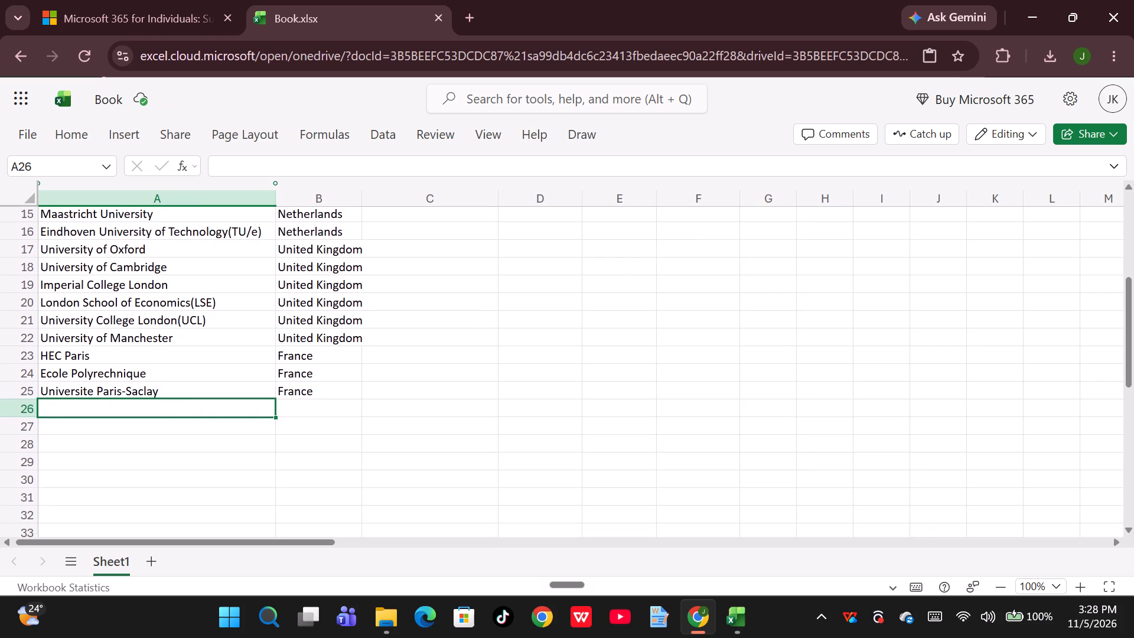
scroll(236, 395, down, 1)
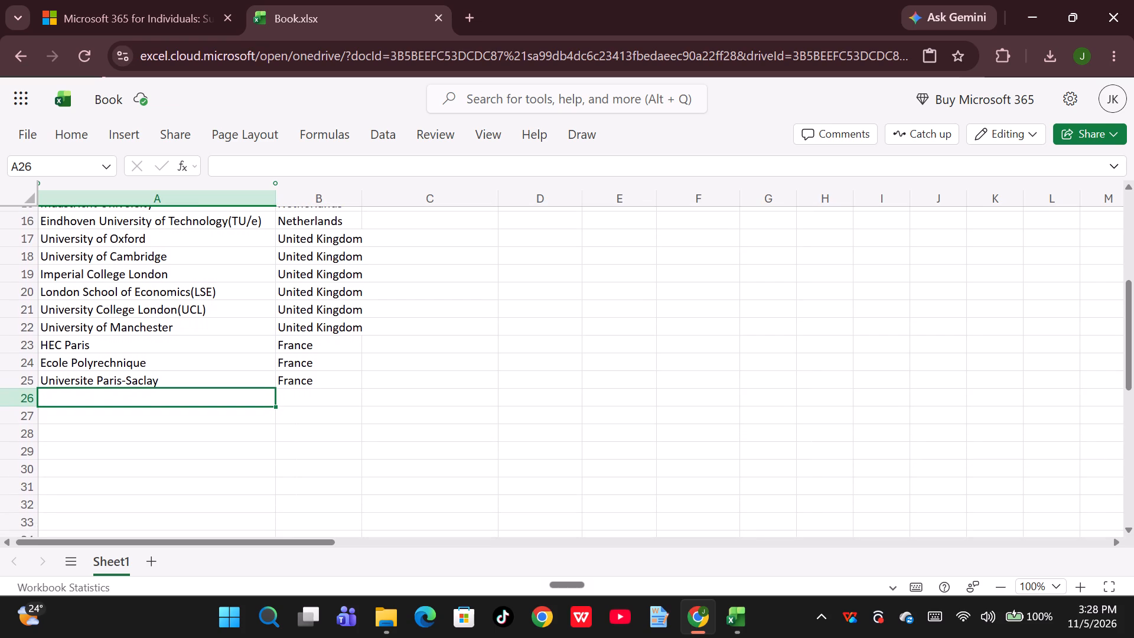
key(k)
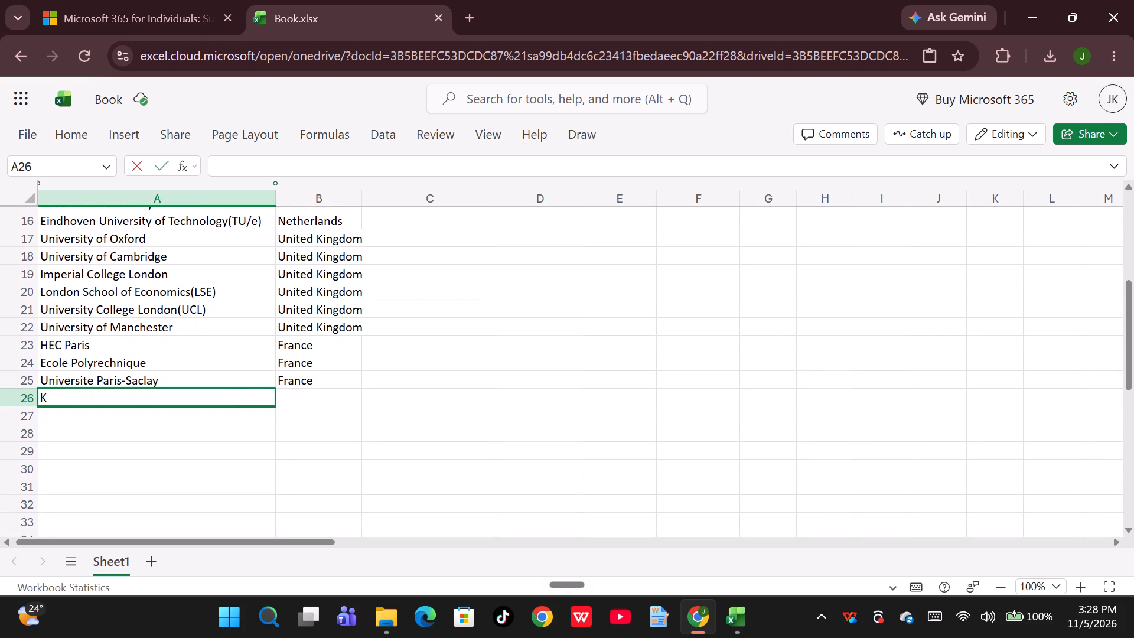
key(t)
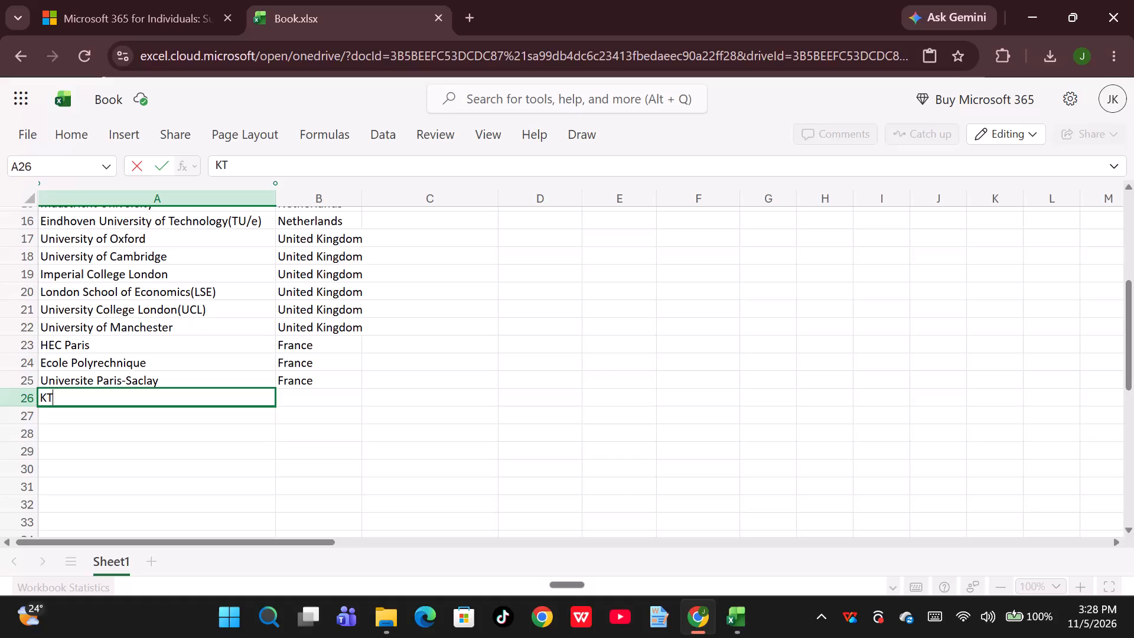
key(h)
key(space)
text(R)
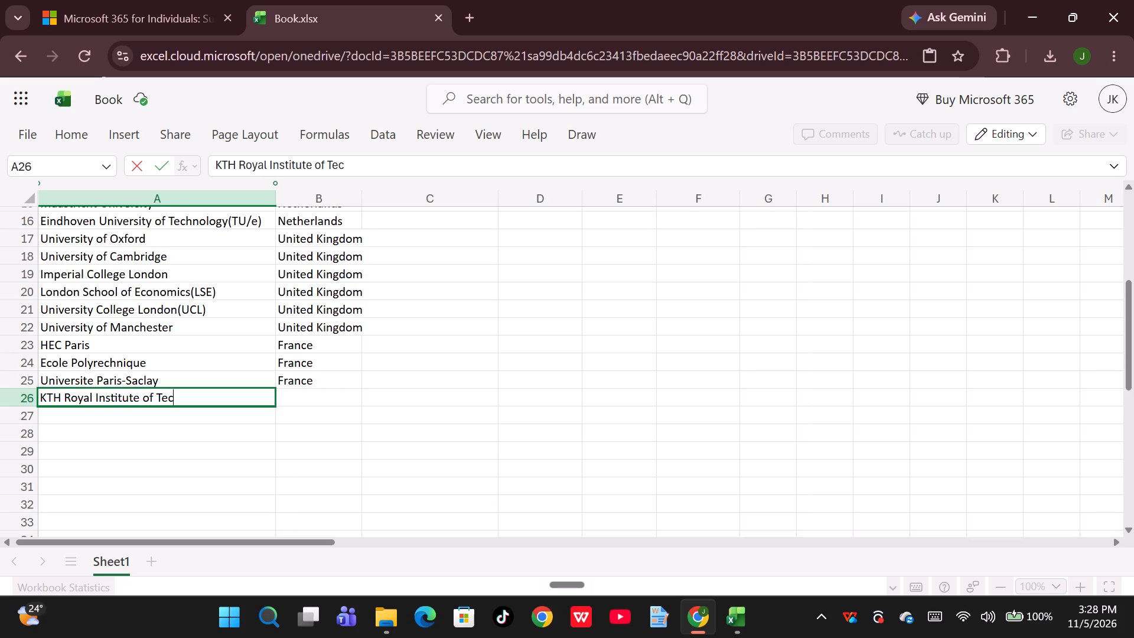
text(ology)
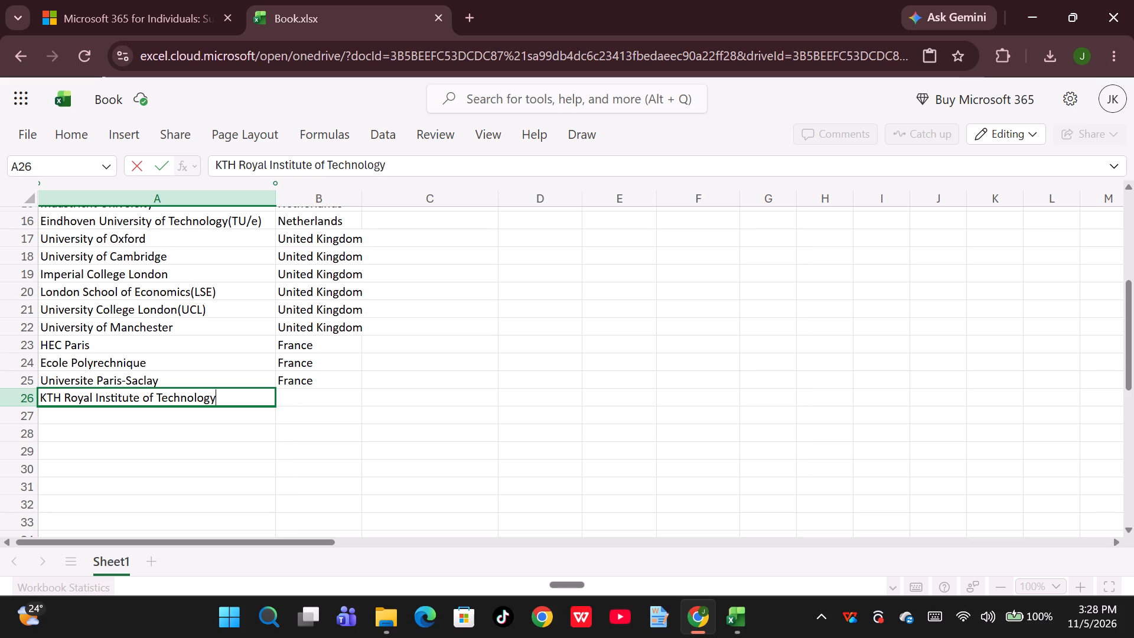
key(Return)
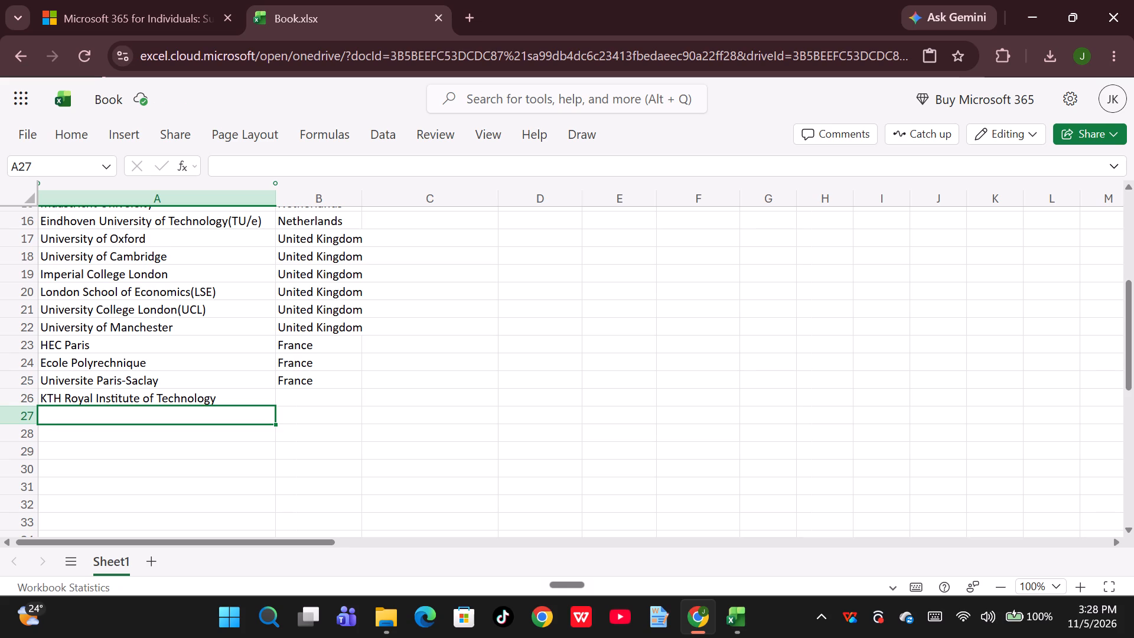
Enter "Technical University of Denmark" as the university name in cell A27.
key(t)
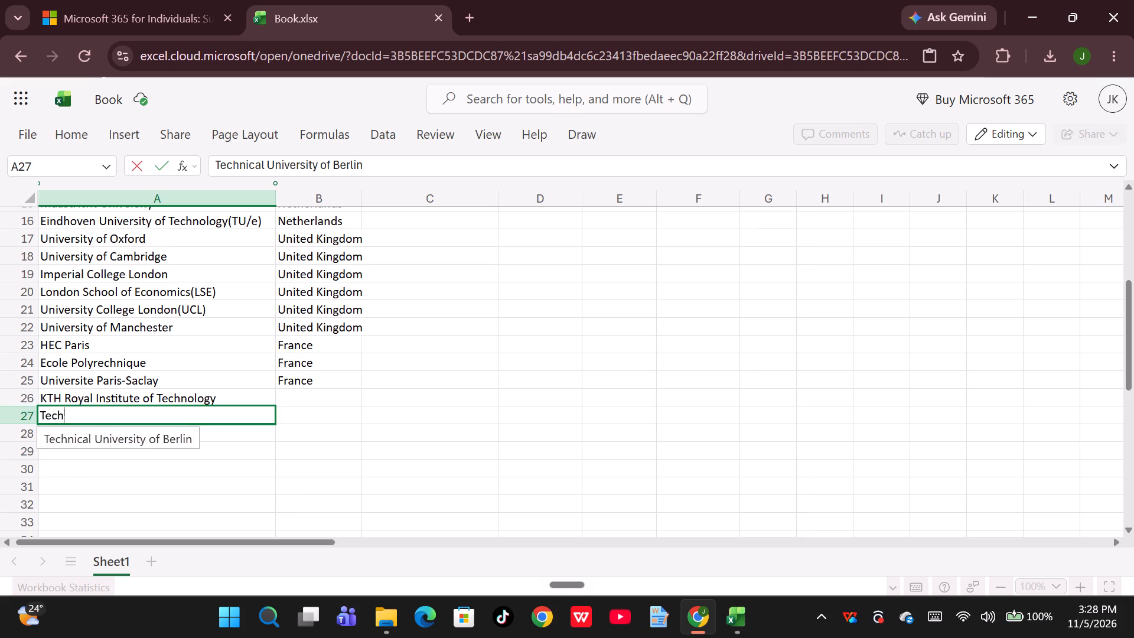
text(ni)
text(cal)
key(space)
key(o)
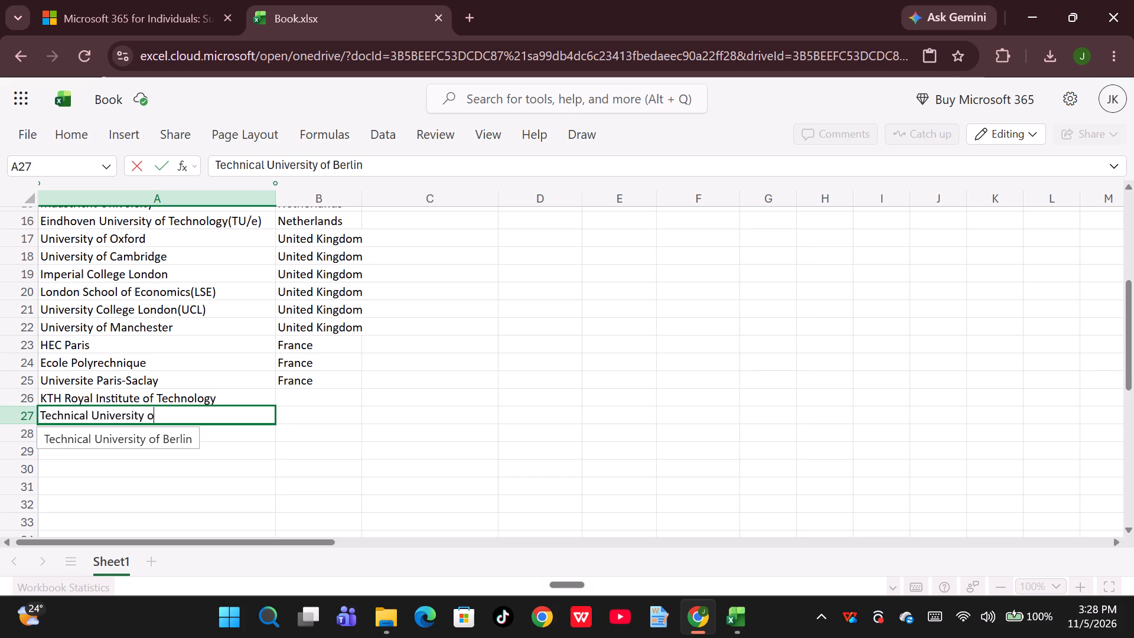
text(f)
key(space)
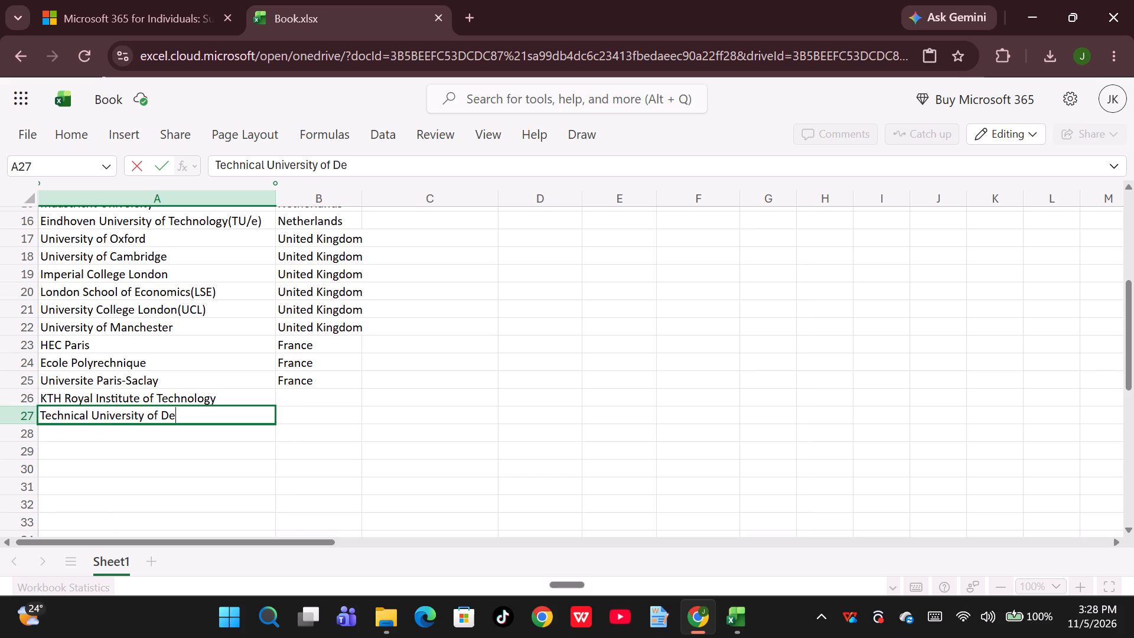
scroll(238, 396, down, 1)
key(r)
key(k)
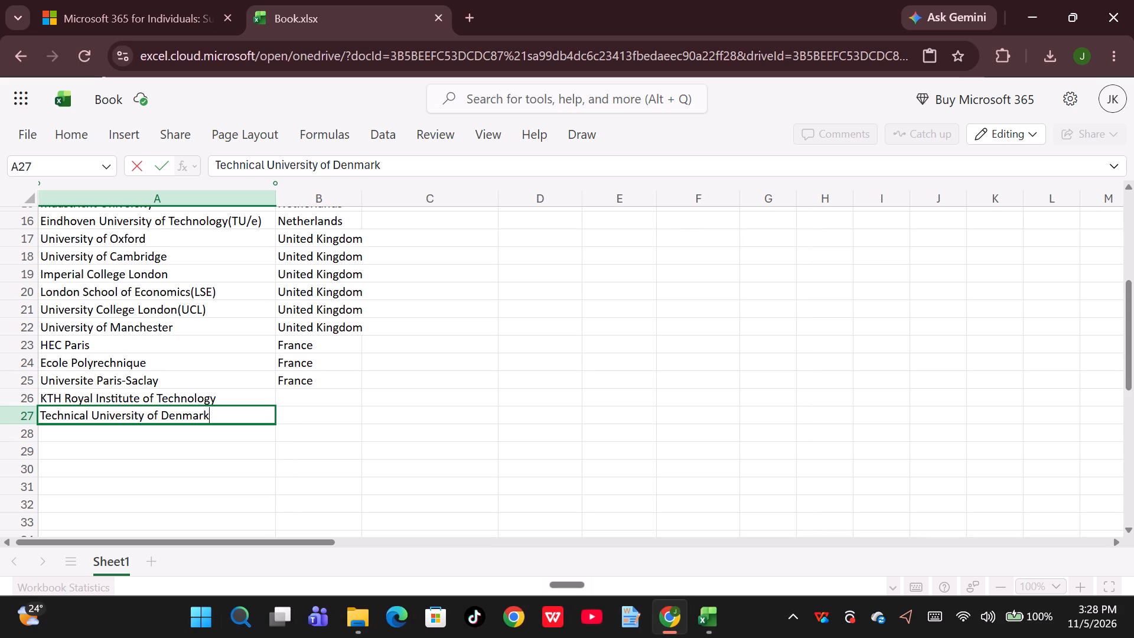
Enter "Chalmers University of Technology" as the university name in cell A28.
click(90, 436)
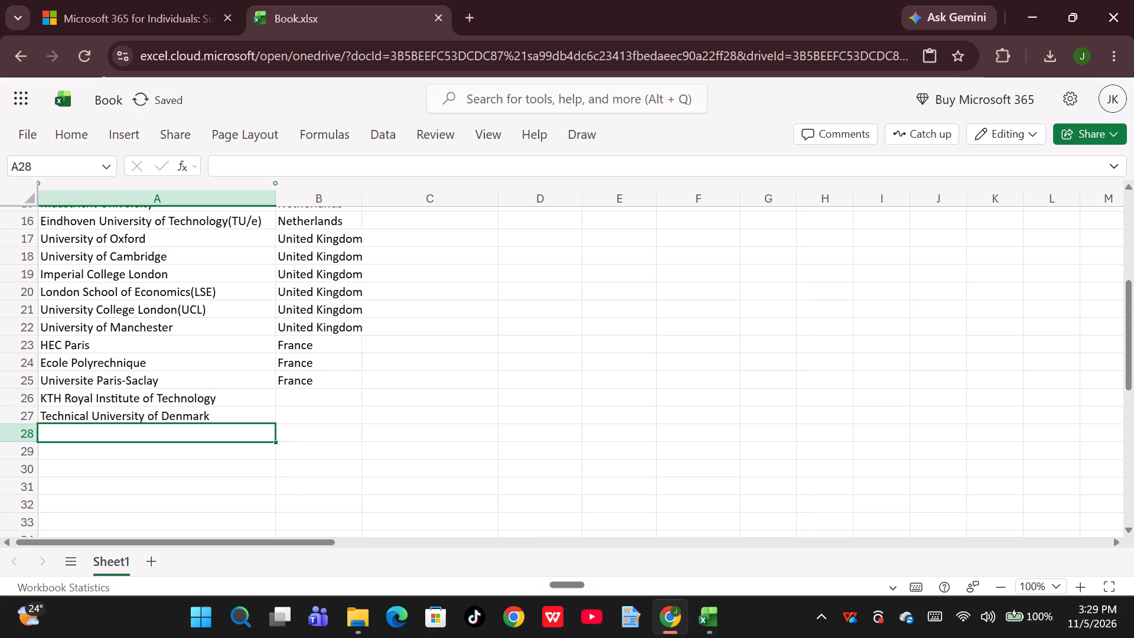
key(c)
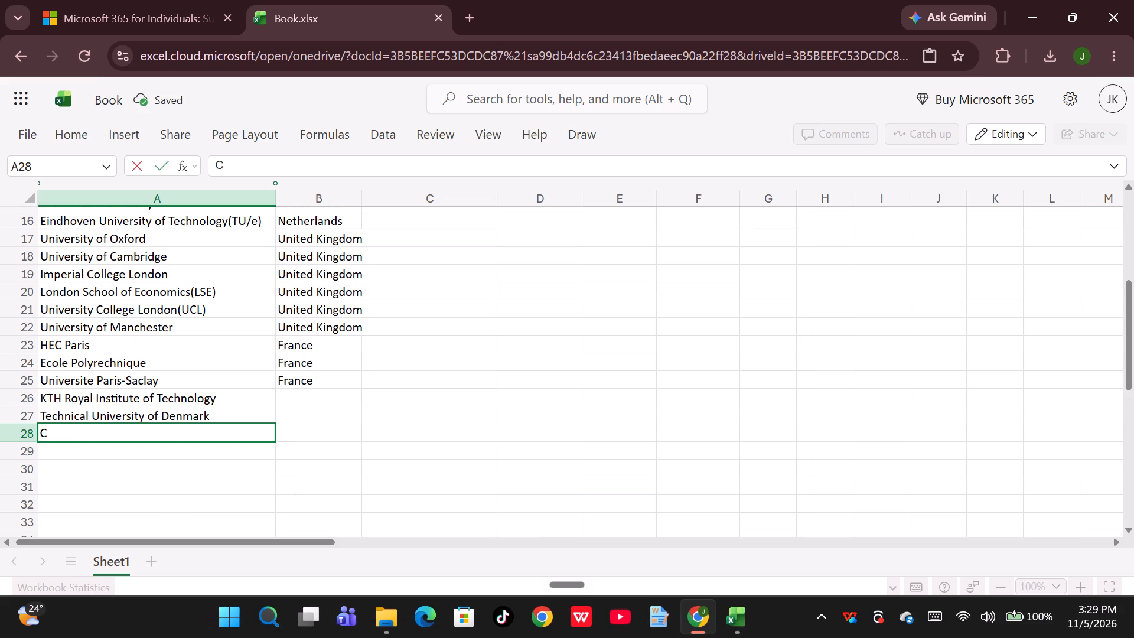
text(halmer)
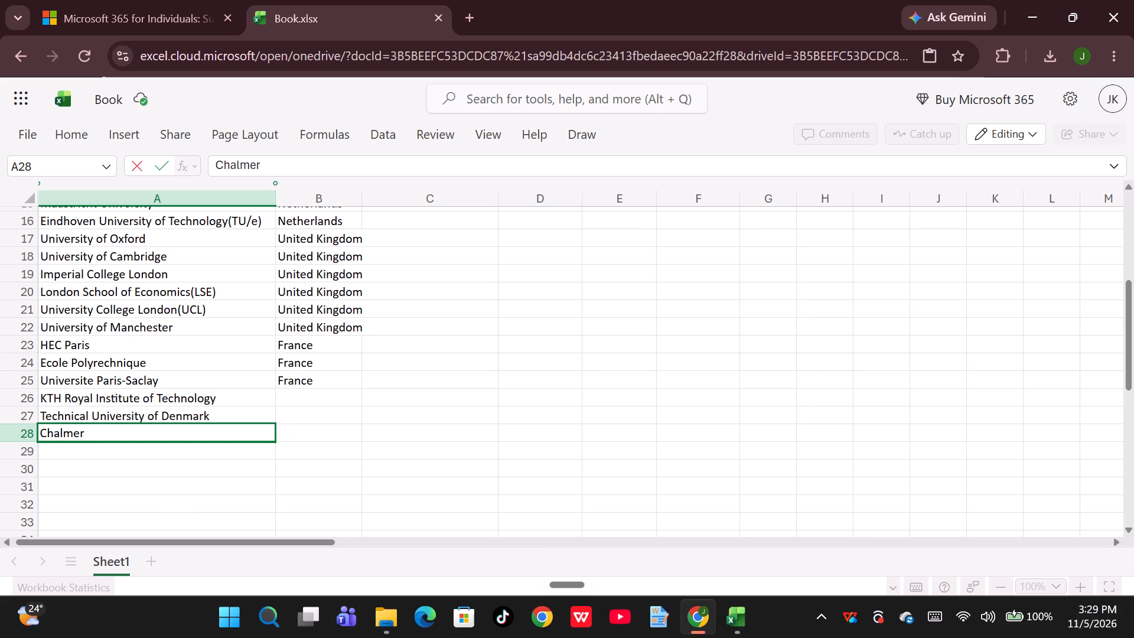
text(s)
key(space)
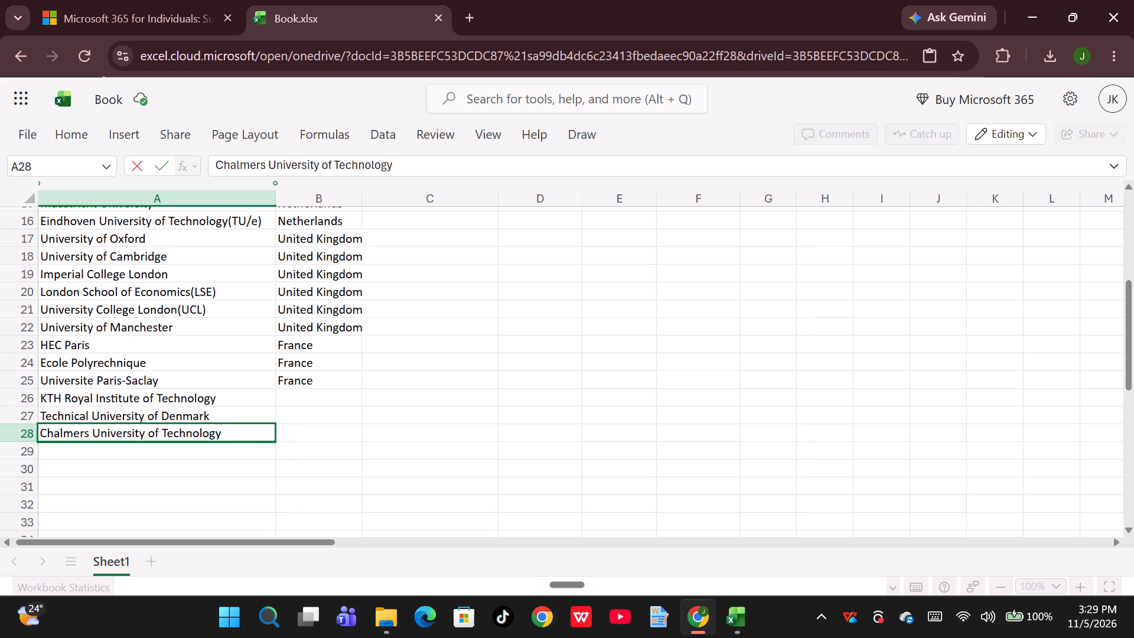
key(Return)
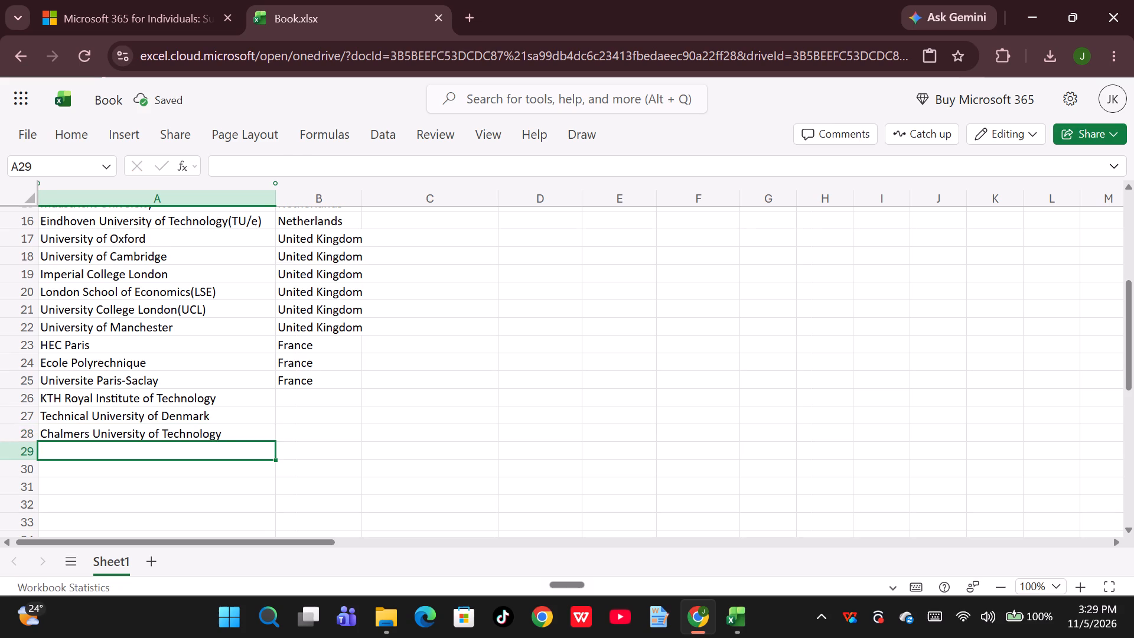
Enter "Sweden" as the country for KTH Royal Institute of Technology in cell B26.
click(290, 402)
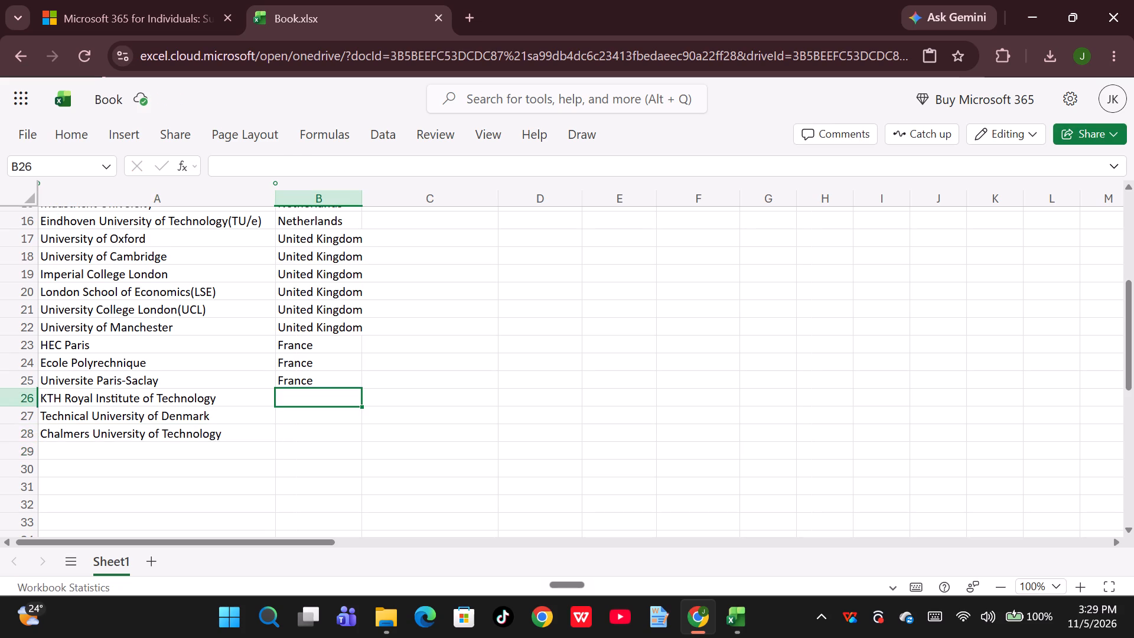
key(s)
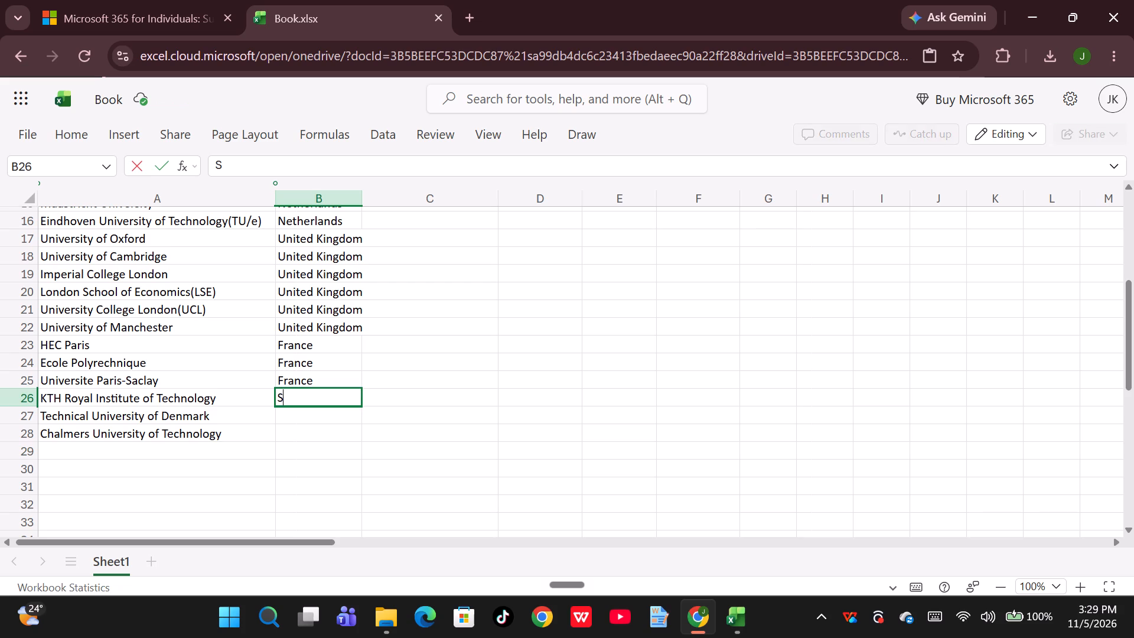
text(weden)
key(Return)
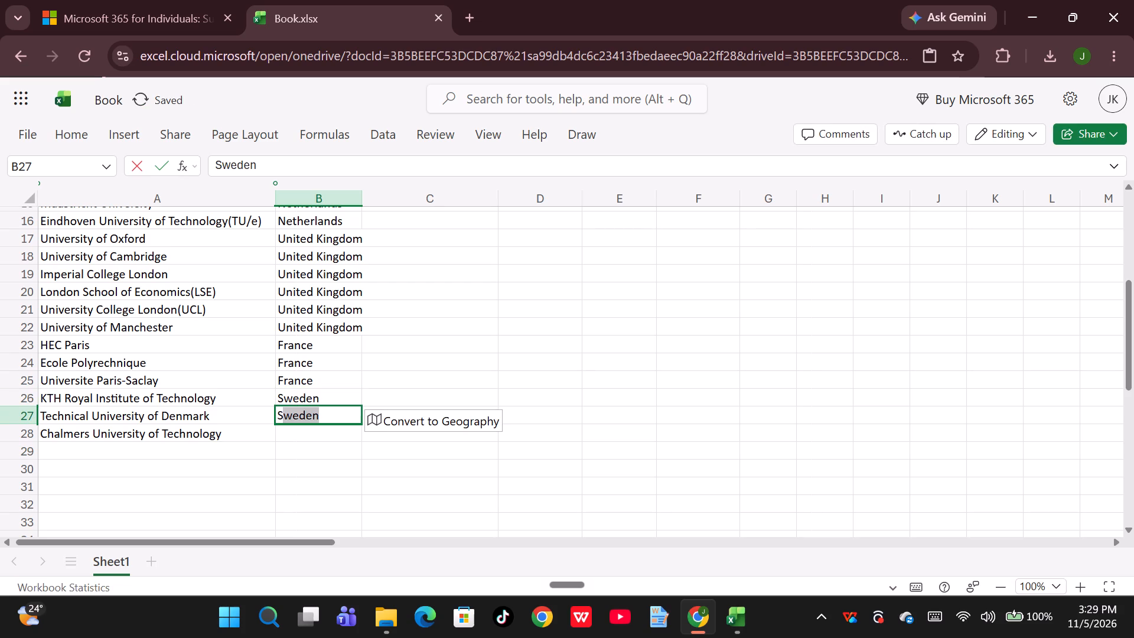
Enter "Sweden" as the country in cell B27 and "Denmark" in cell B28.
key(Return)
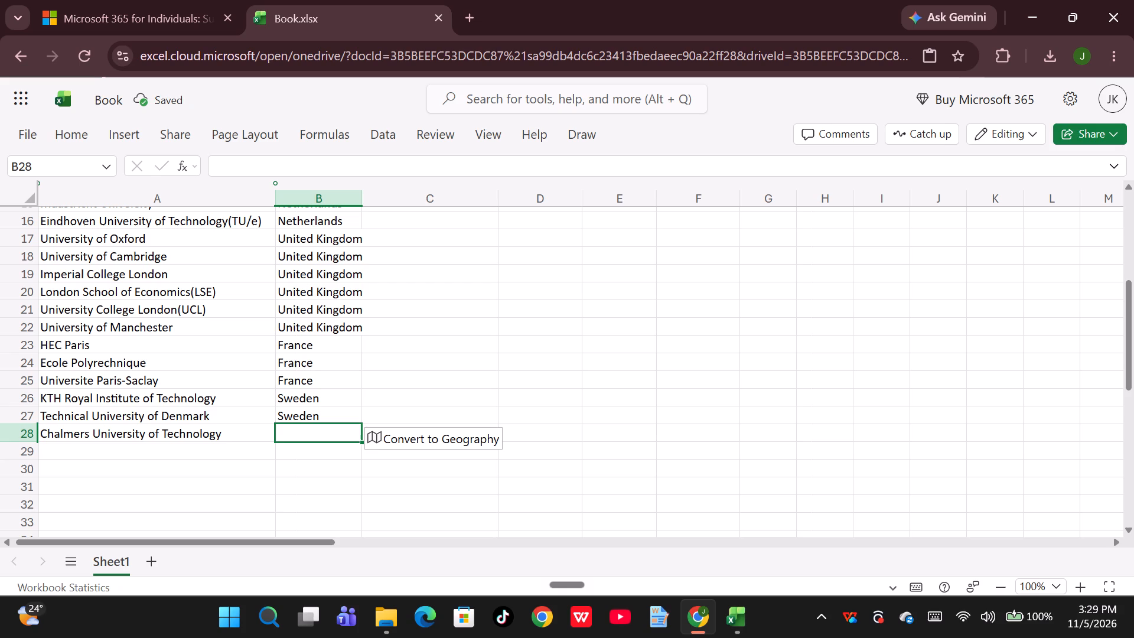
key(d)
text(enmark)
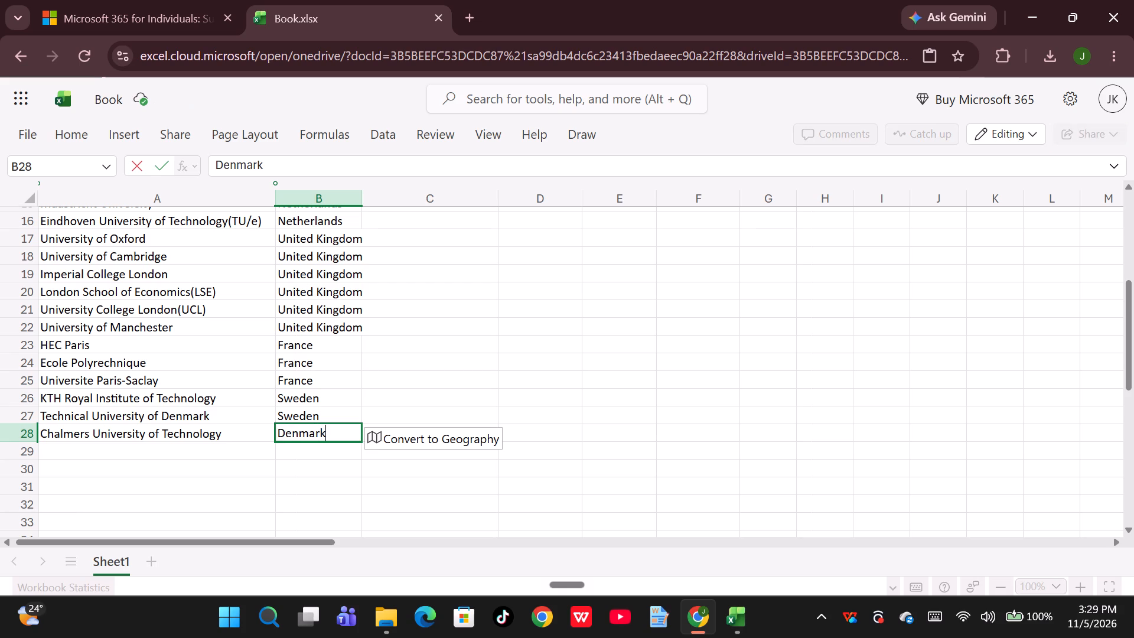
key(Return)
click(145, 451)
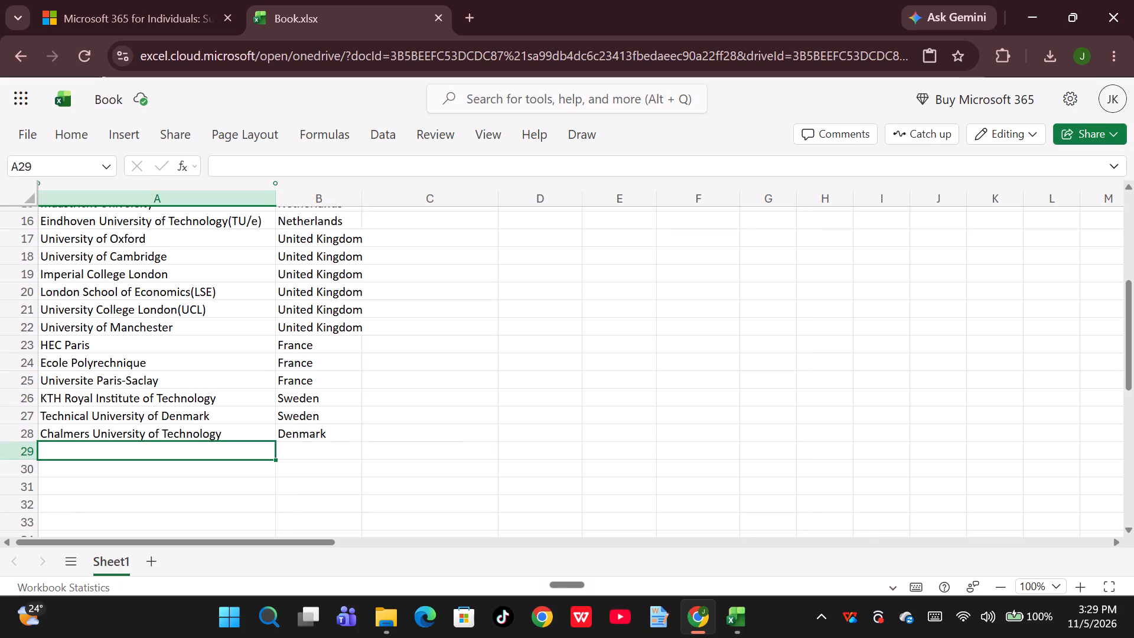
Change the country to "Denmark" for Technical University of Denmark in B27 and to "Sweden" for Chalmers University of Technology in B28.
click(314, 417)
key(BackSpace)
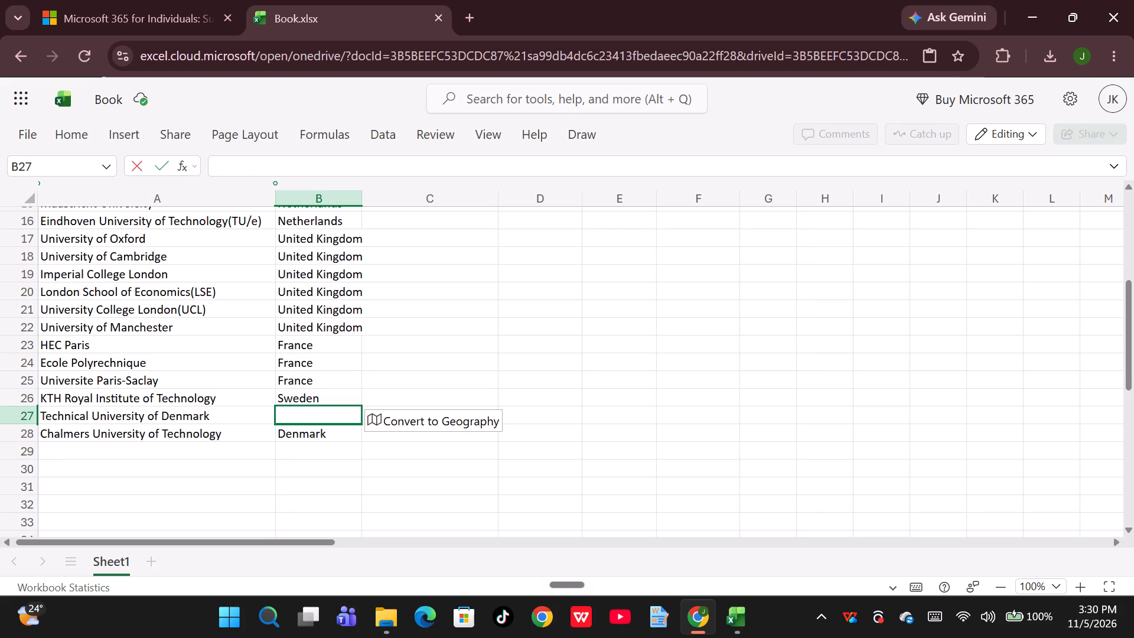
key(d)
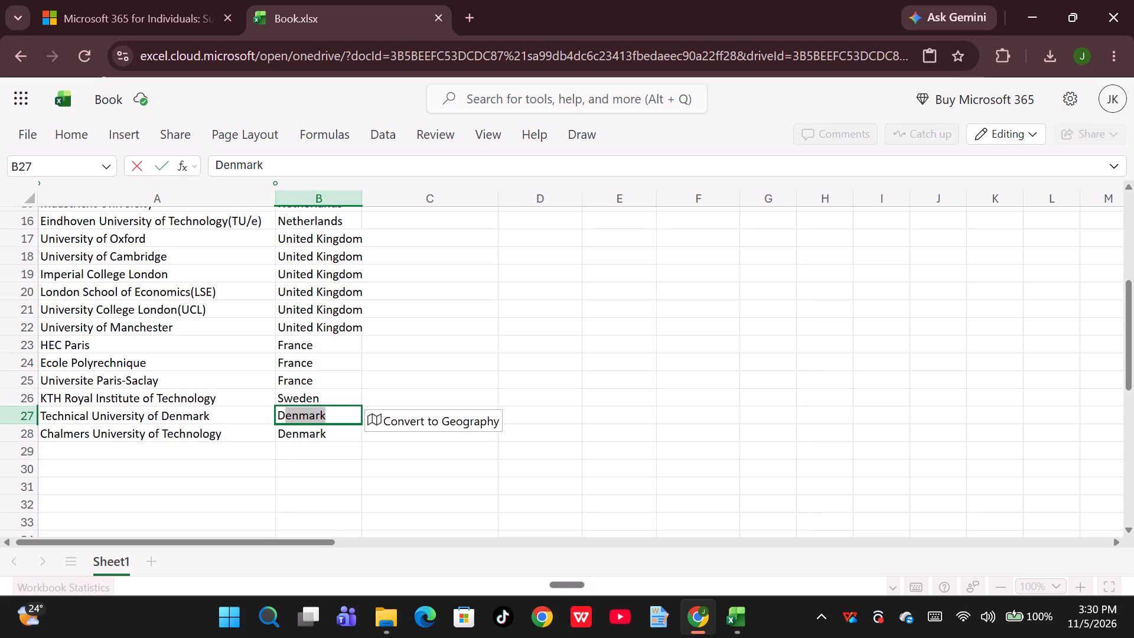
key(e)
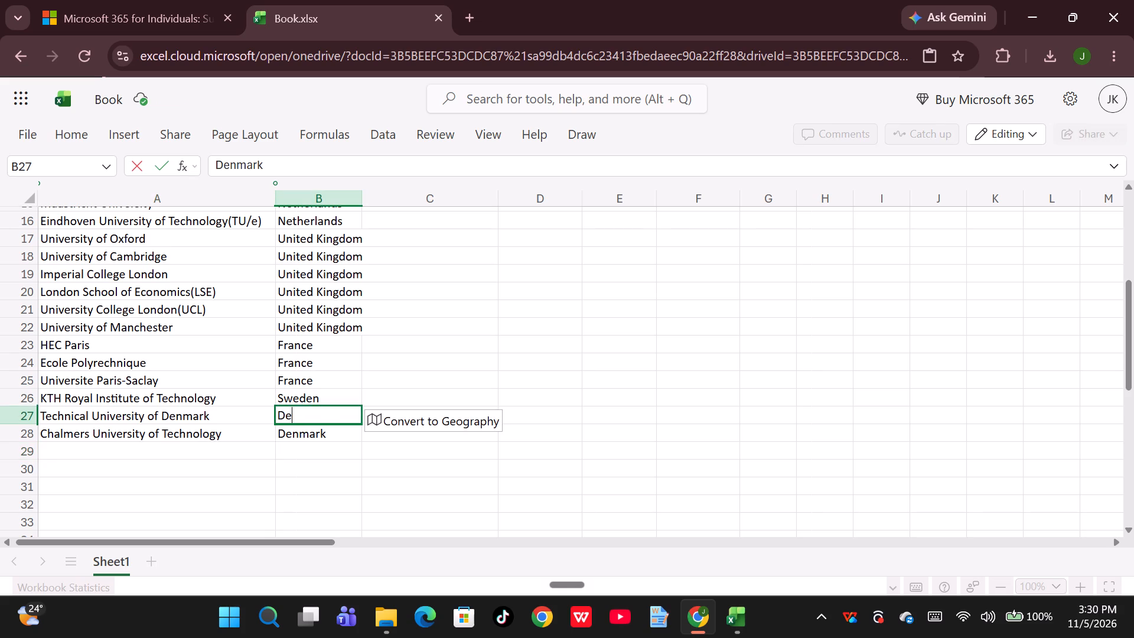
key(Return)
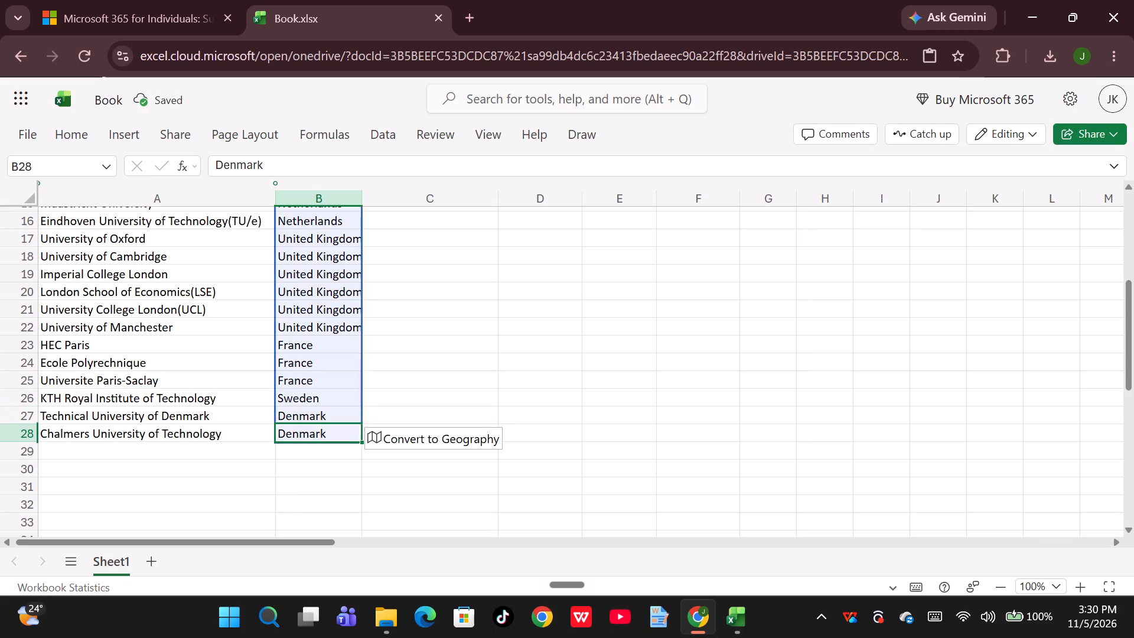
click(322, 441)
key(BackSpace)
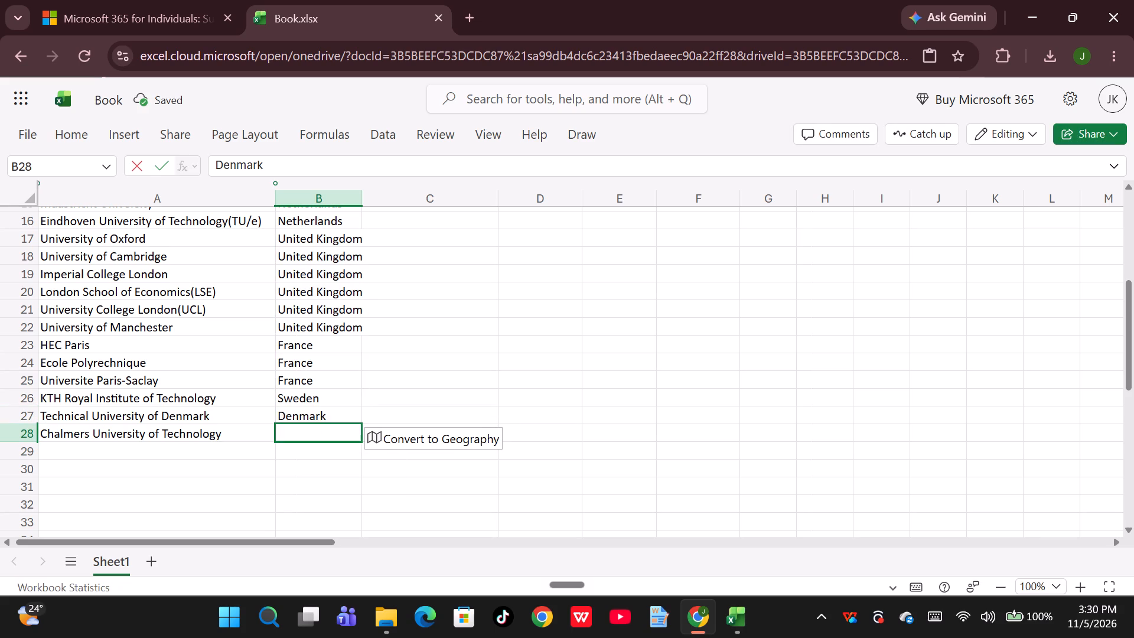
key(s)
key(Return)
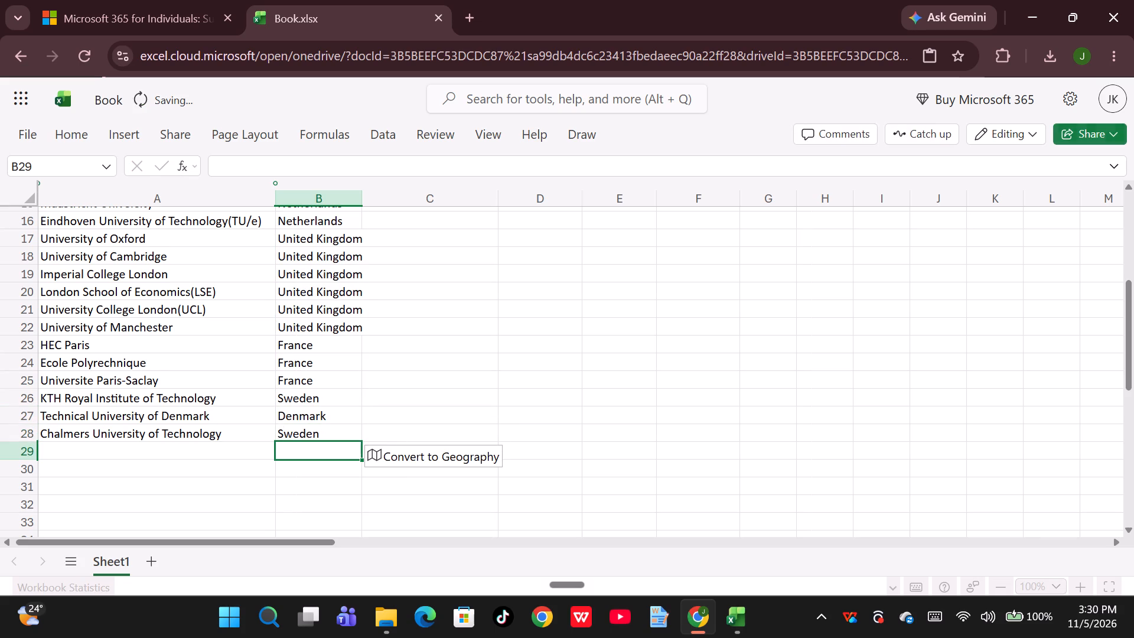
Enter "IE University( Spain)" as the university name in cell A29.
click(110, 451)
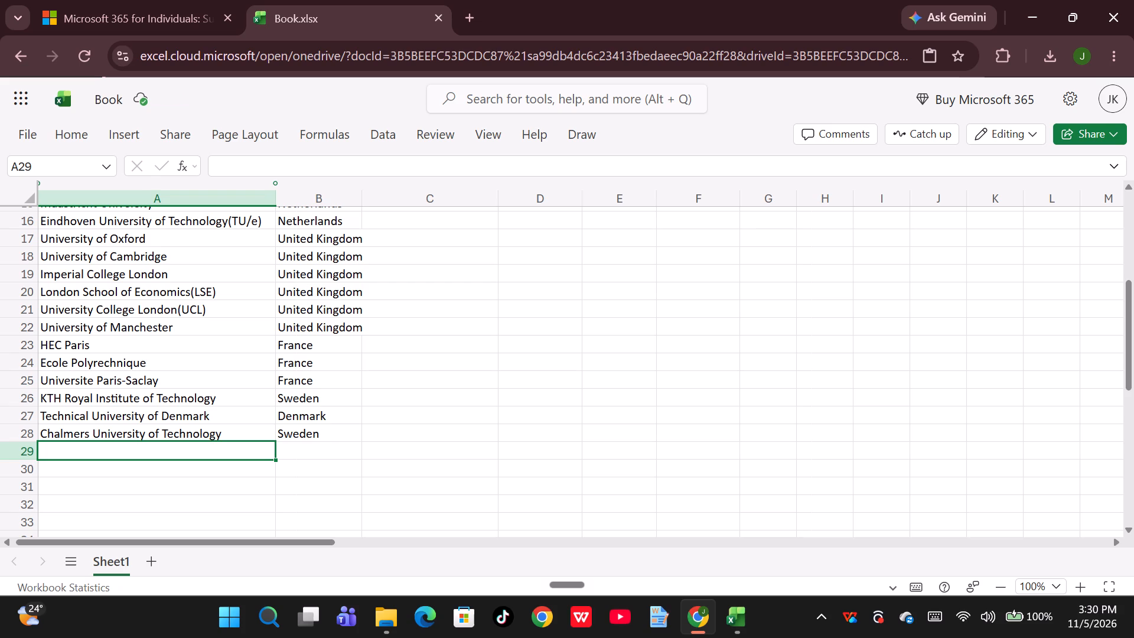
key(i)
key(e)
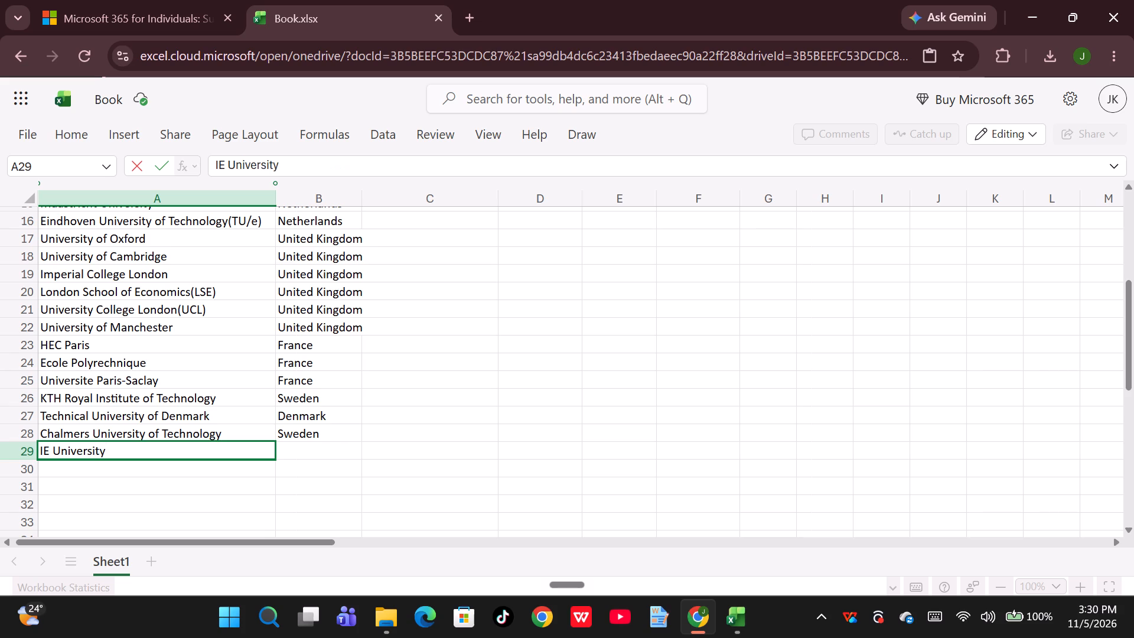
key(shift+parenleft)
key(p)
text(ain)
key(shift+parenright)
key(Return)
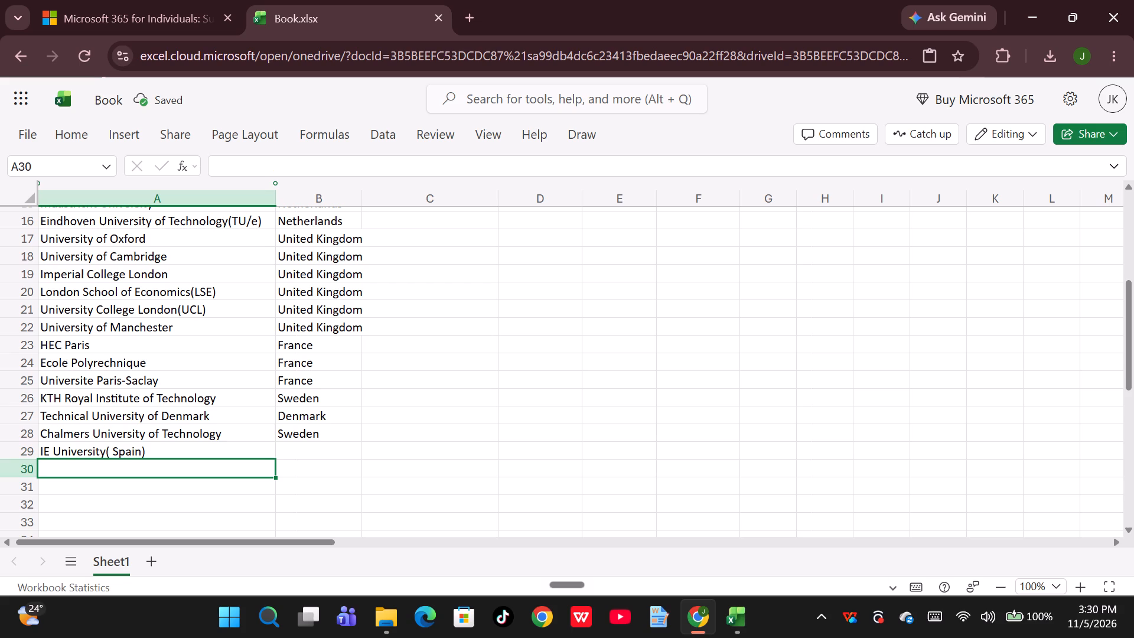
Enter "Bocconi University" as the university name in cell A30.
text(cconi)
key(space)
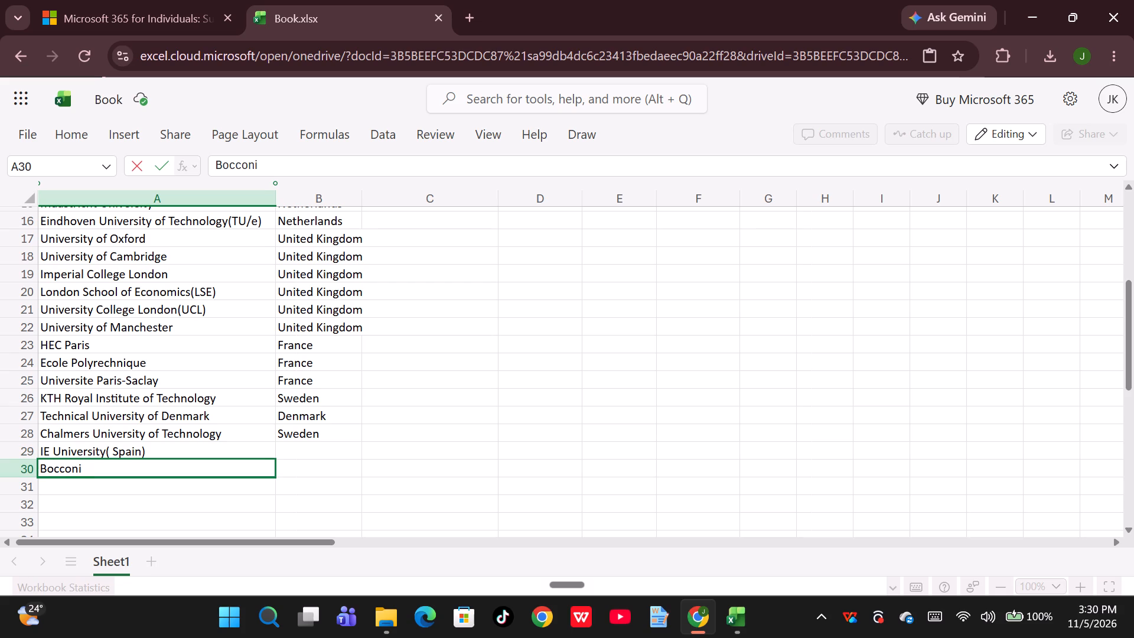
text(ver)
text(sity)
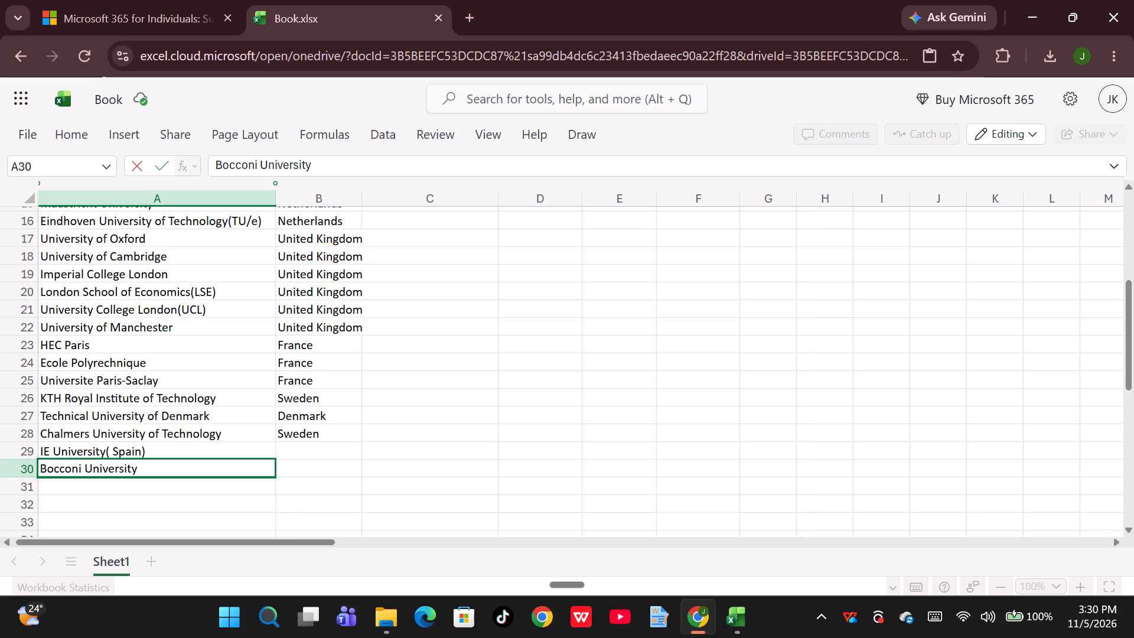
key(Return)
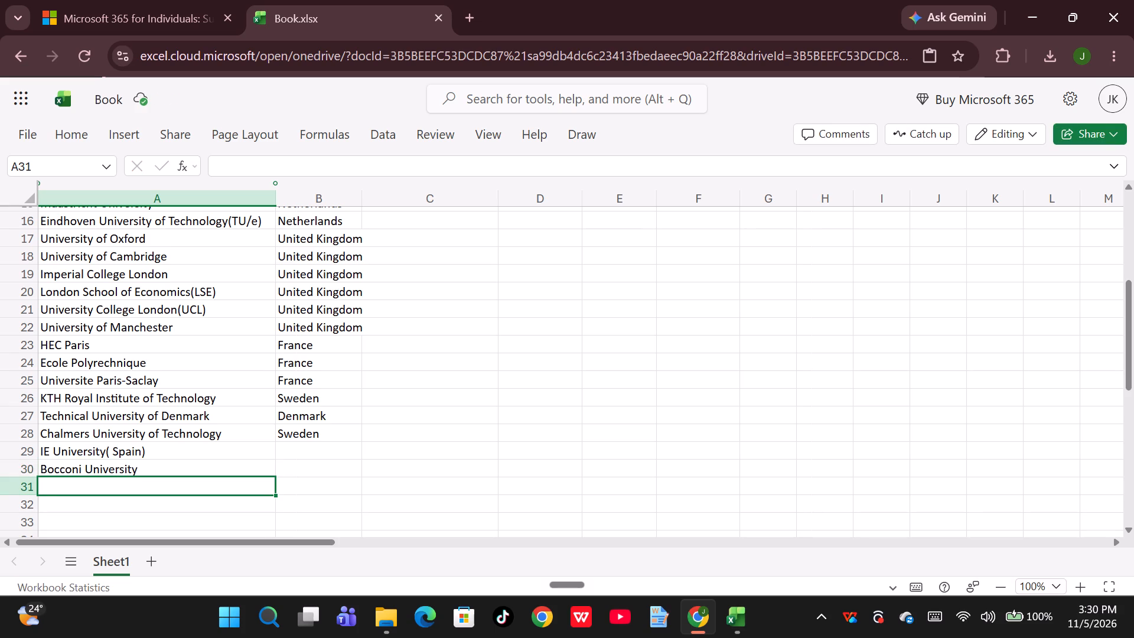
Enter "Politecnico di Milano" as the university name in cell A31.
key(p)
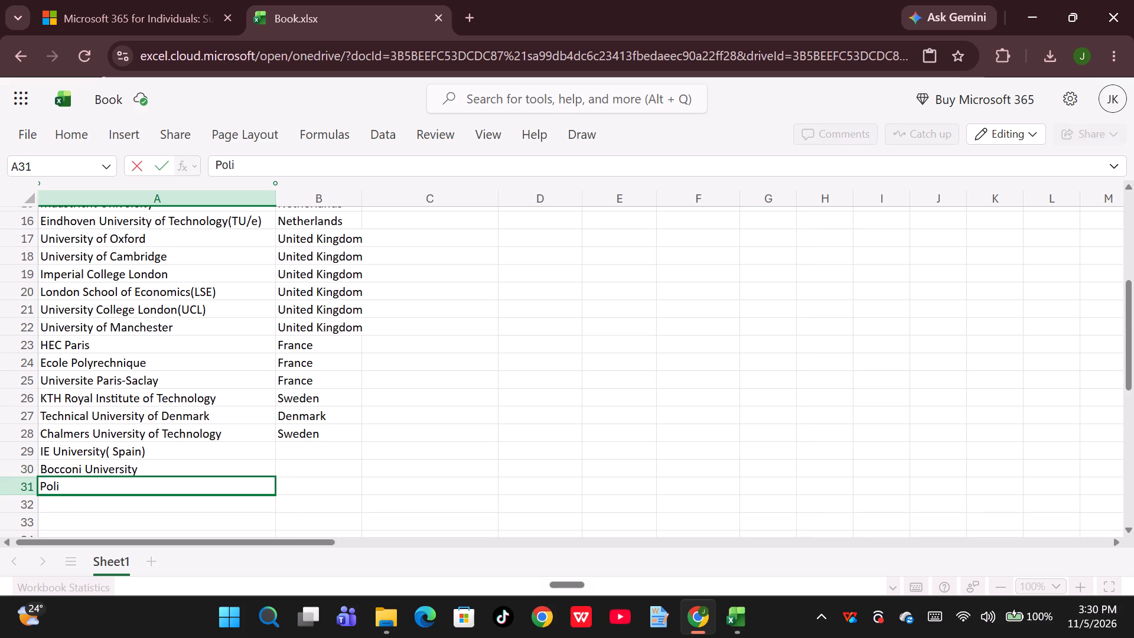
text(te)
key(c)
text(nico)
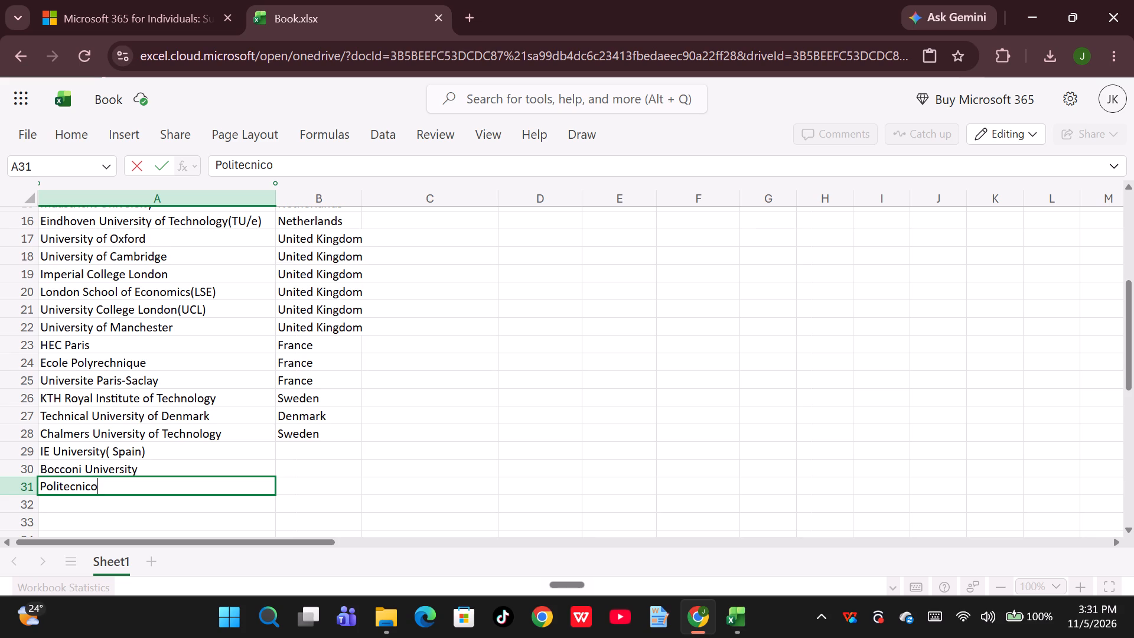
key(space)
text(di)
key(space)
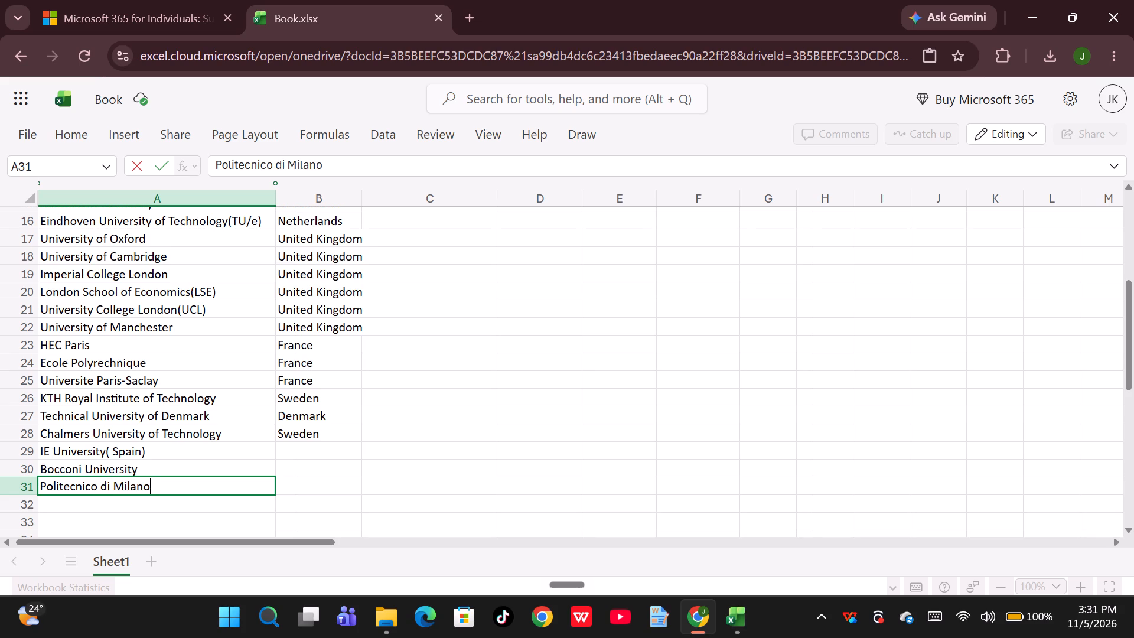
Enter "Spain" as the country for IE University in cell B29.
click(296, 451)
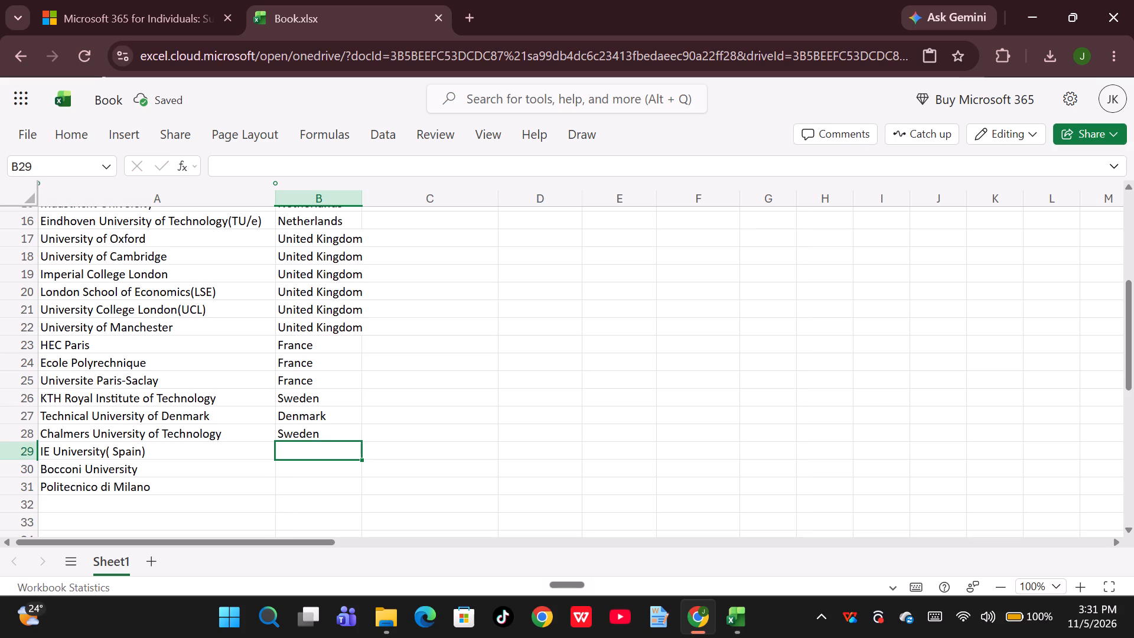
key(s)
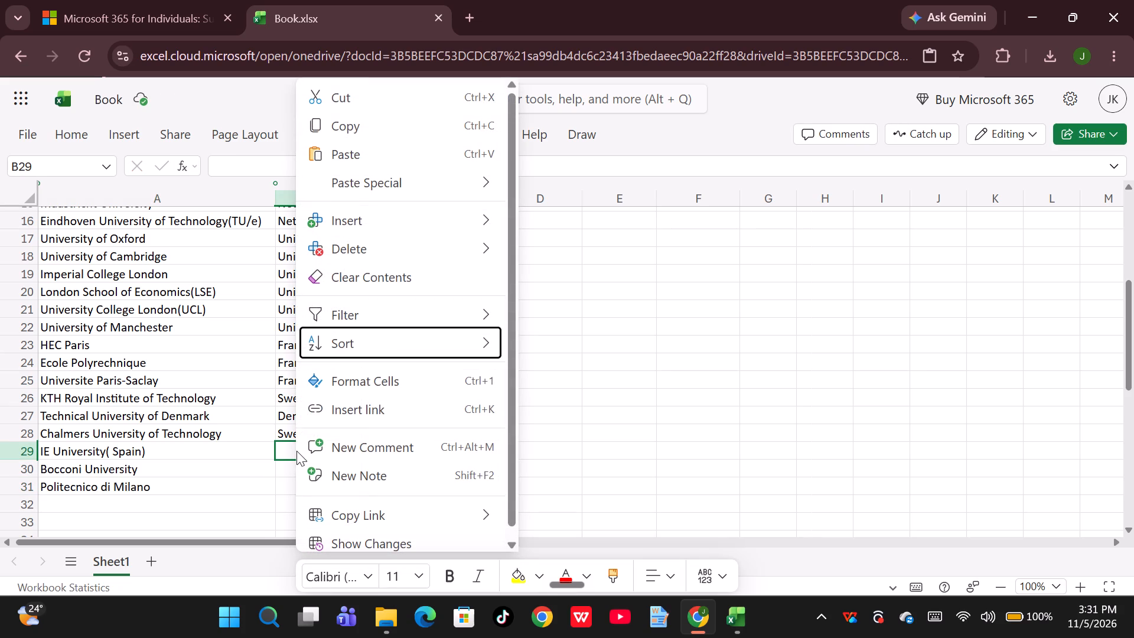
click(776, 297)
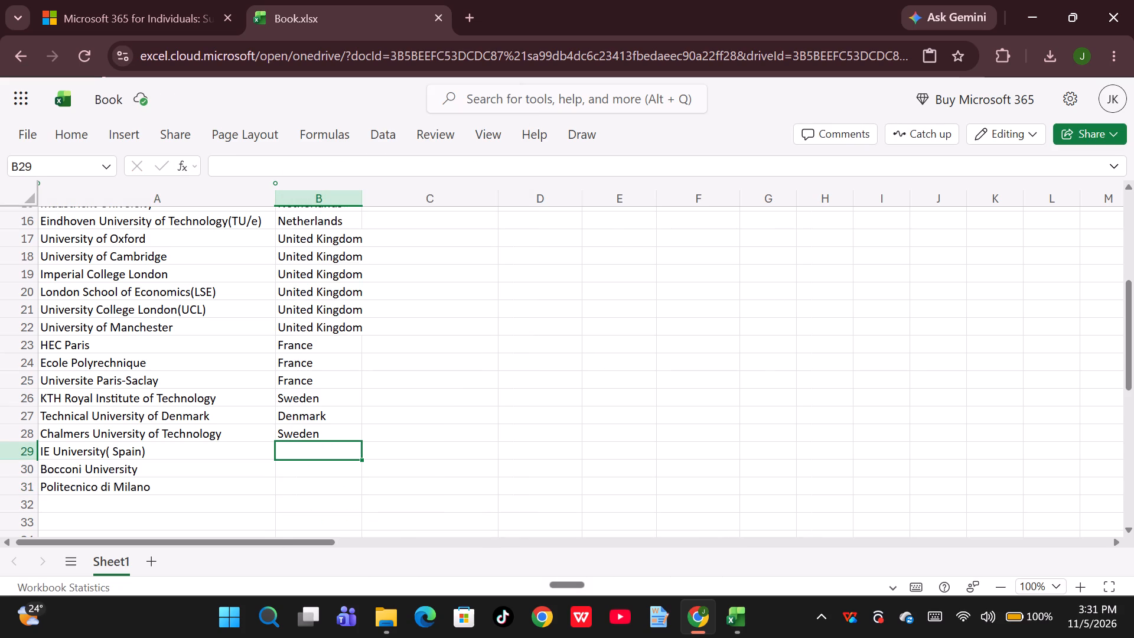
key(s)
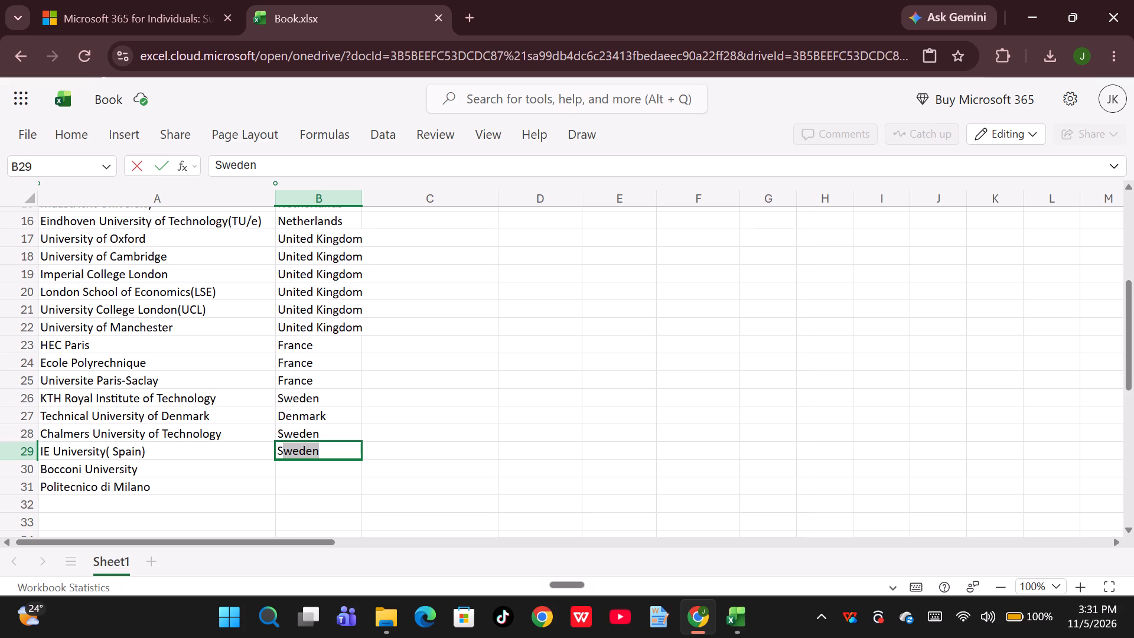
key(p)
text(aim)
key(BackSpace)
key(n)
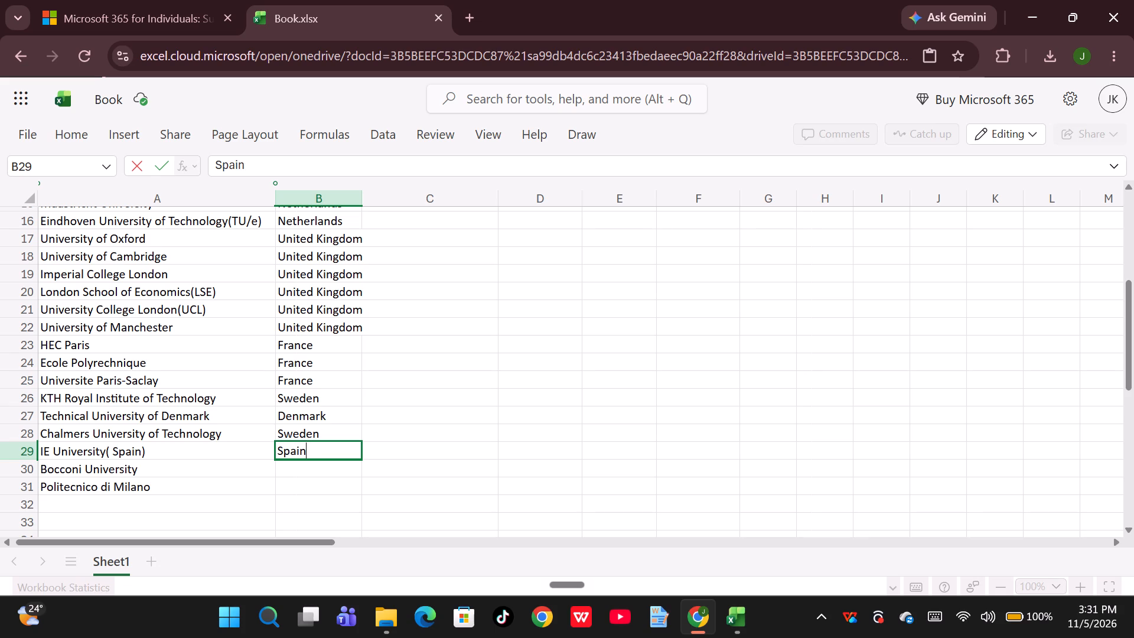
key(Return)
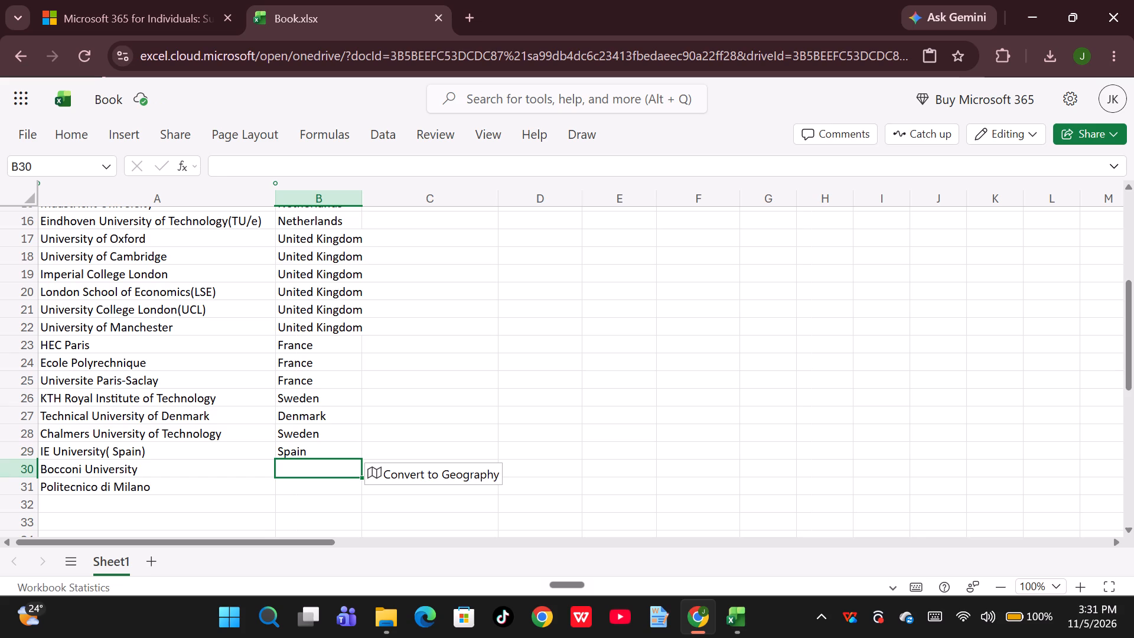
Enter "Italy" as the country for Bocconi University in B30 and Politecnico di Milano in B31.
key(i)
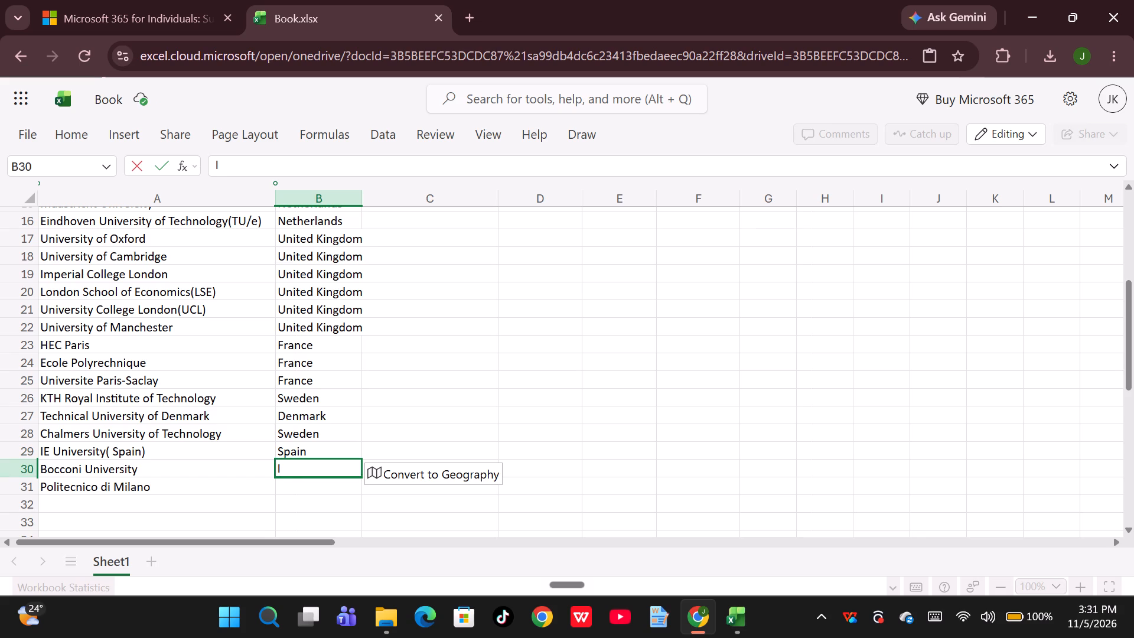
text(taly)
key(Return)
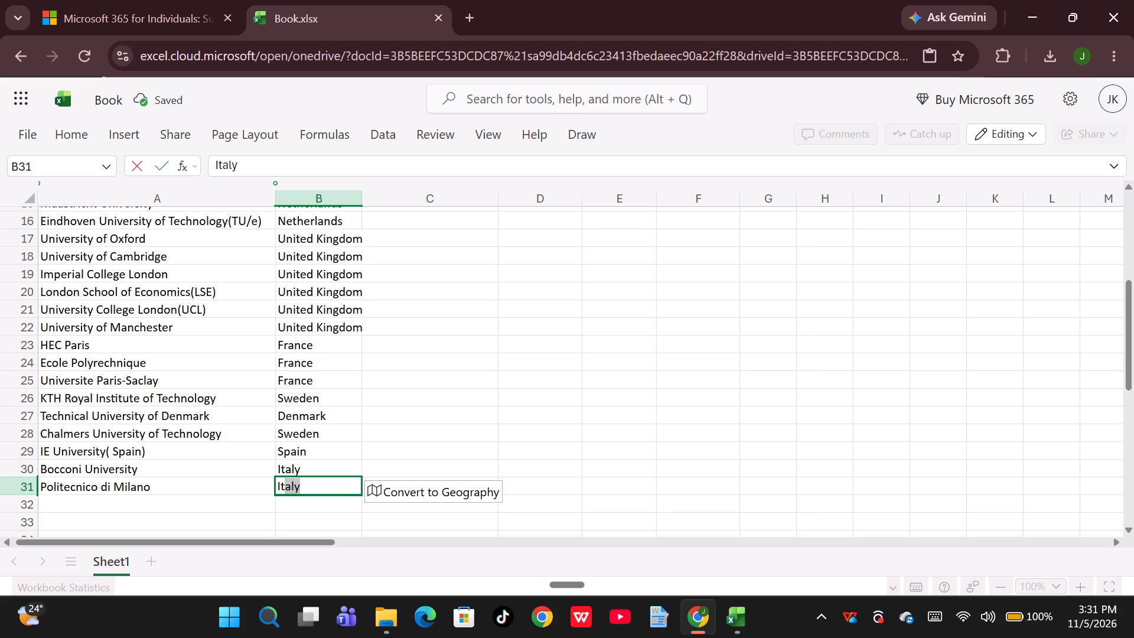
key(Return)
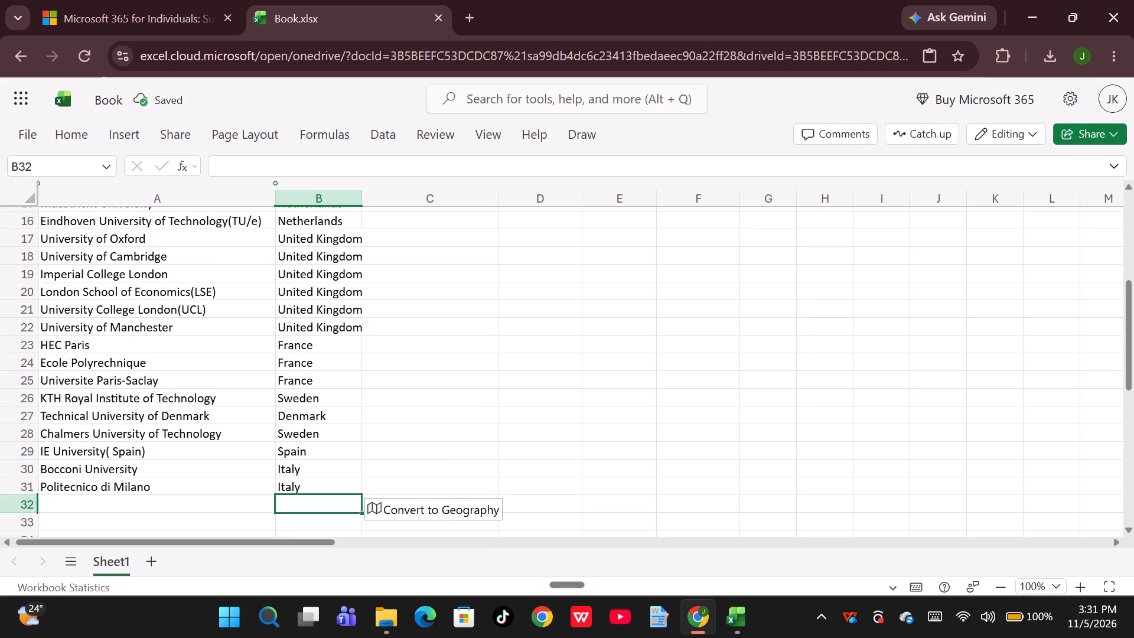
Enter "Switzerland" as the country for ETH ZURICH in cell B2.
scroll(473, 311, up, 9)
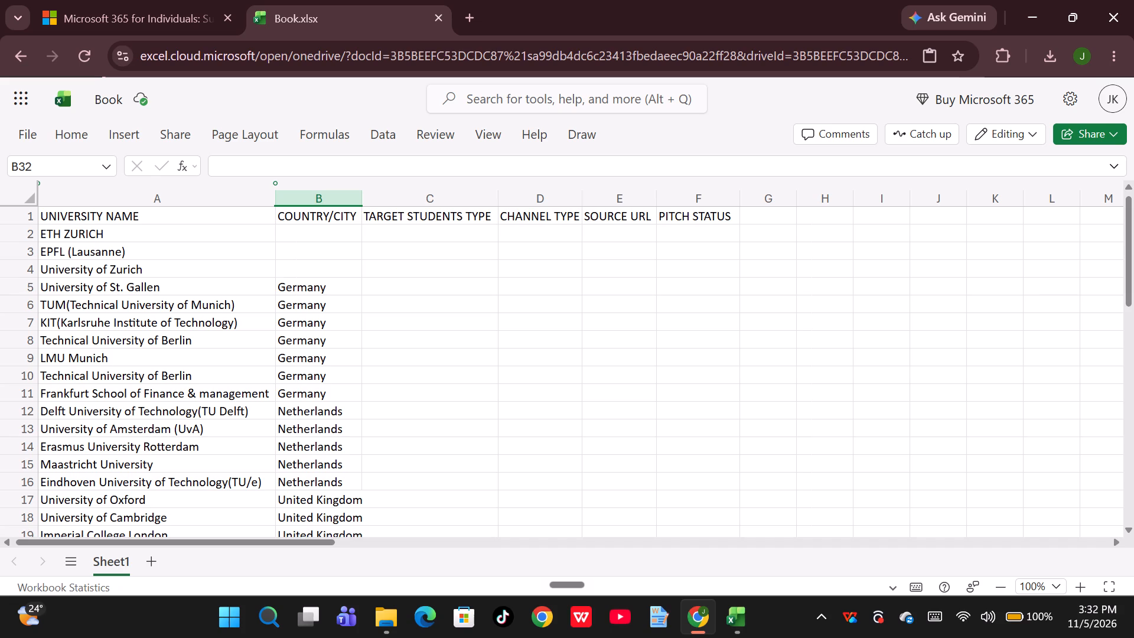
click(319, 239)
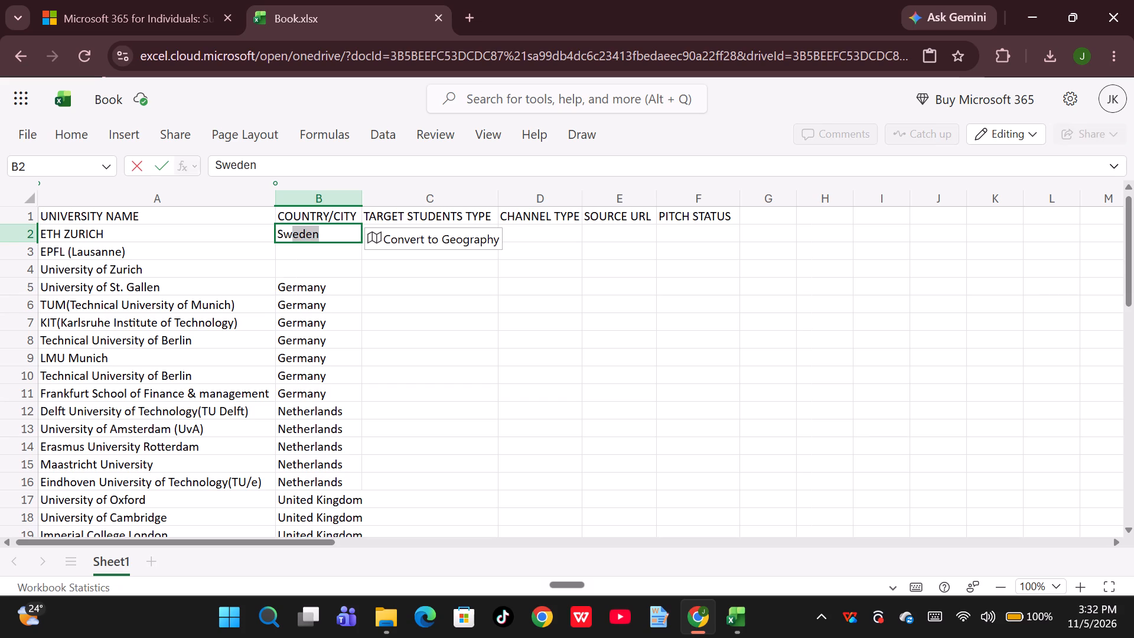
key(i)
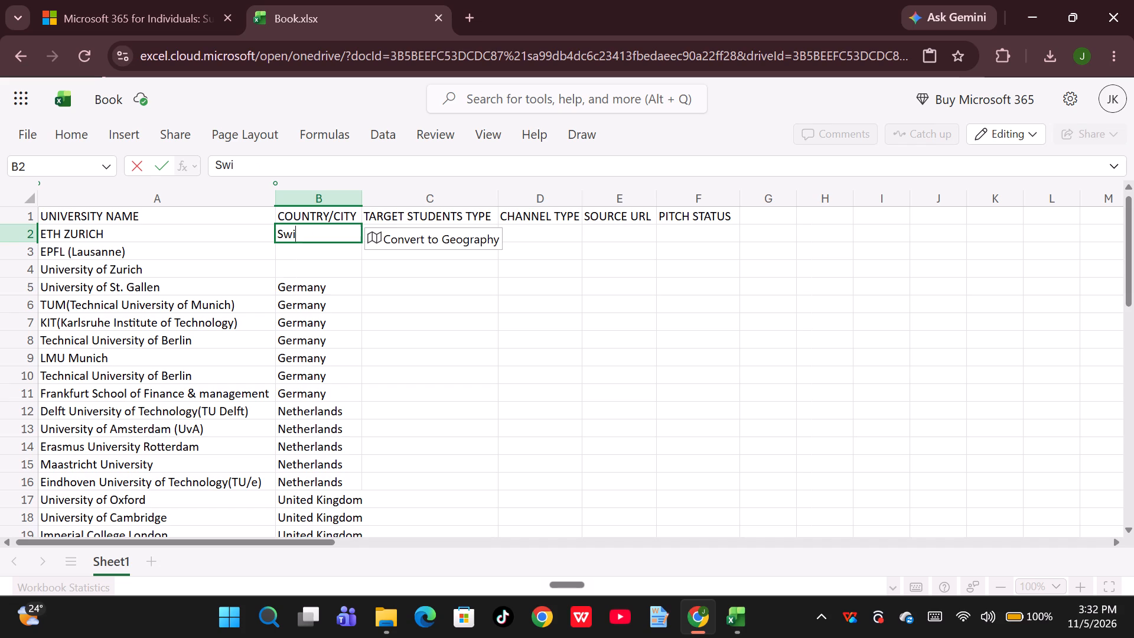
key(t)
text(ze)
key(r)
text(land)
key(Return)
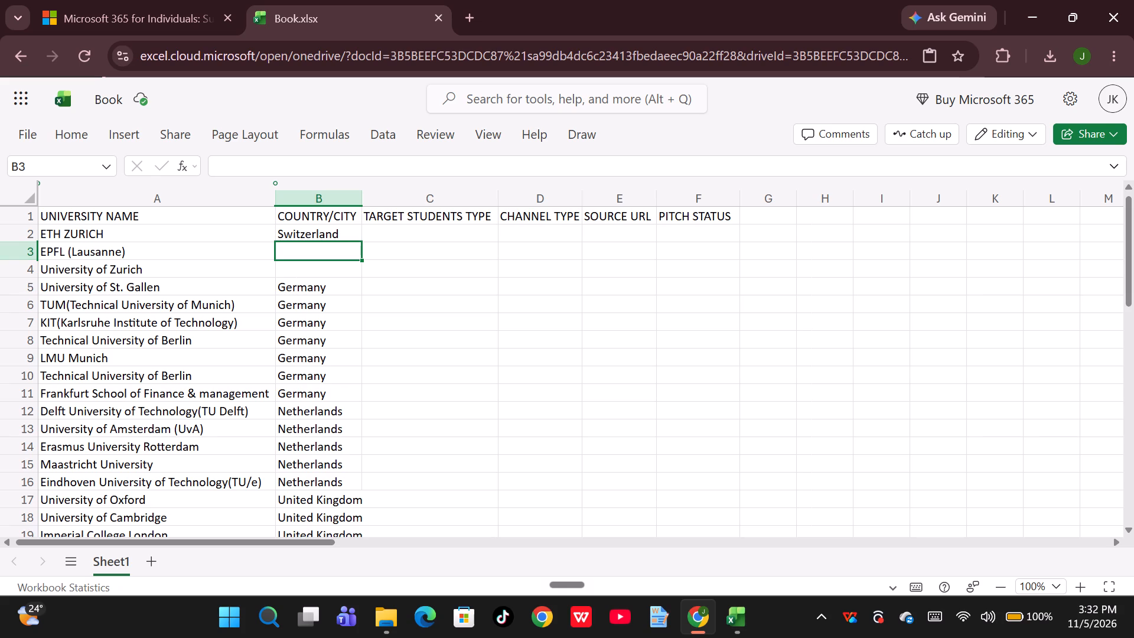
Fill in "Switzerland" as the country for University of Zurich in B4 and EPFL (Lausanne) in B3.
click(301, 275)
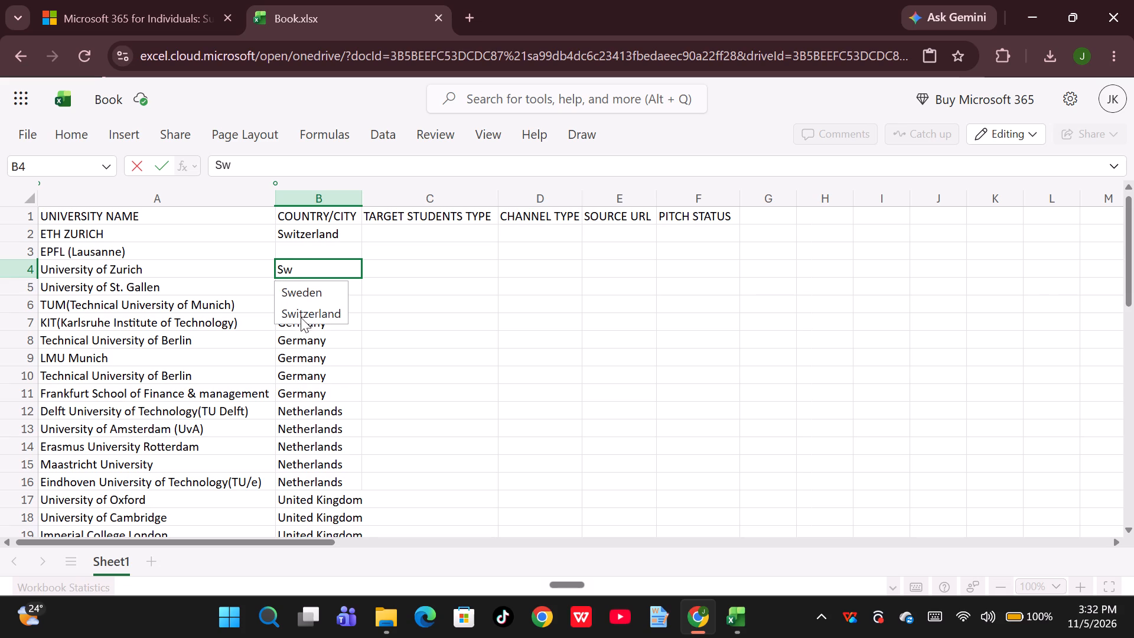
click(308, 311)
click(303, 249)
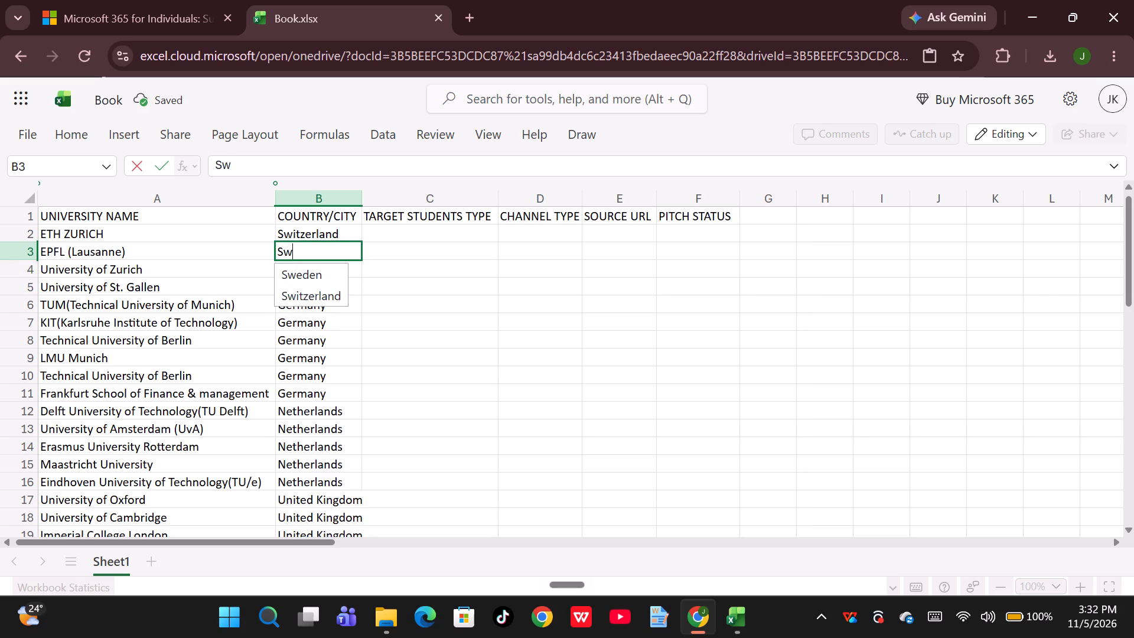
click(325, 301)
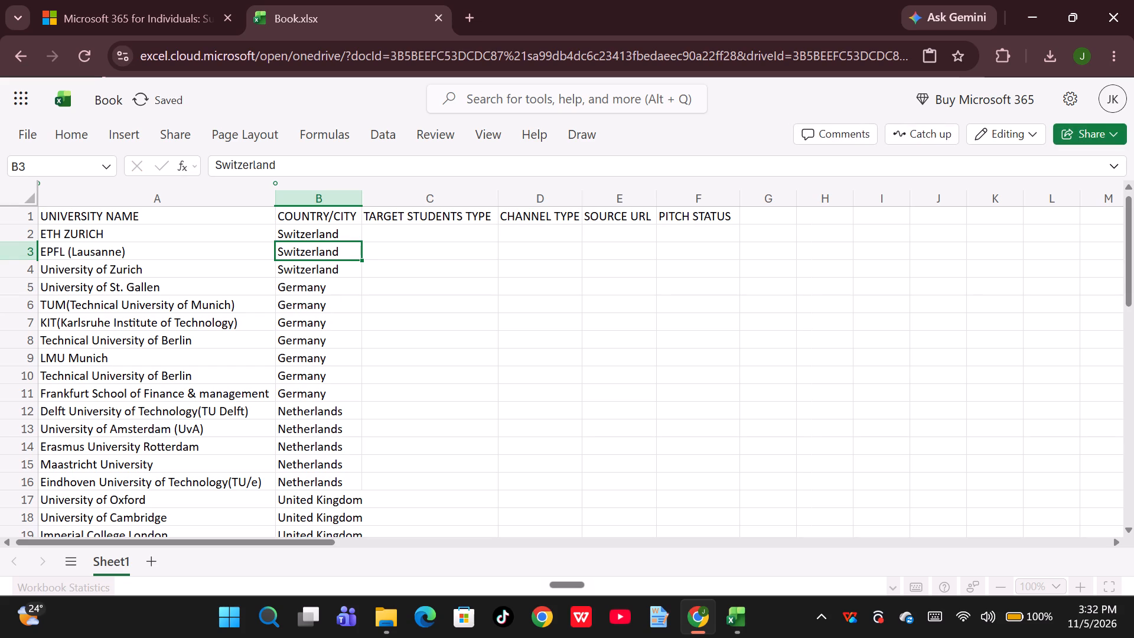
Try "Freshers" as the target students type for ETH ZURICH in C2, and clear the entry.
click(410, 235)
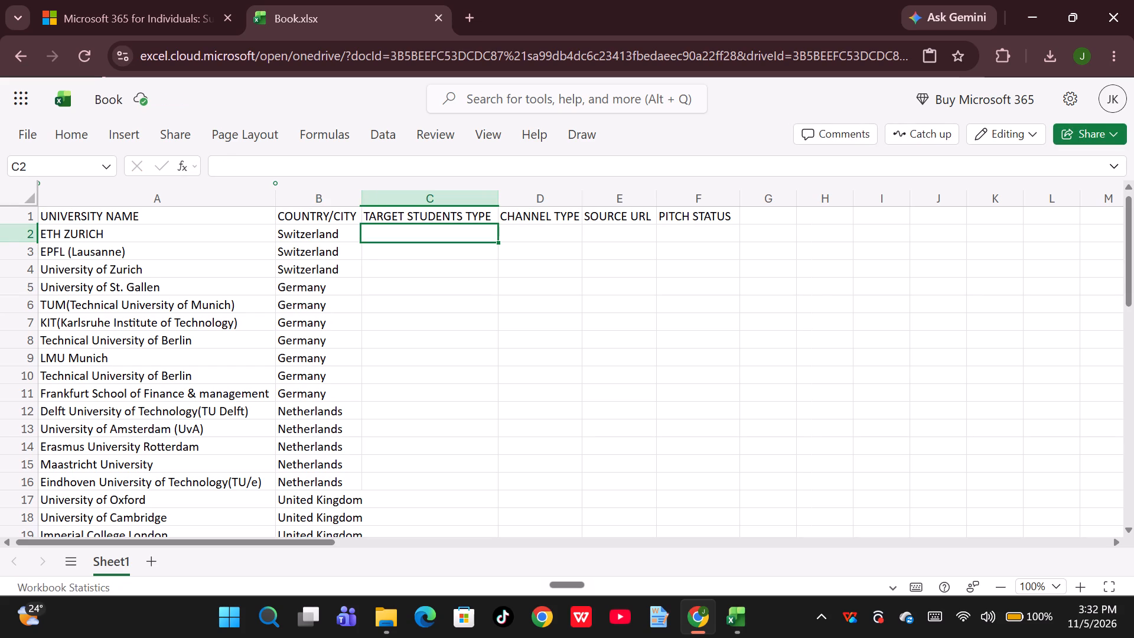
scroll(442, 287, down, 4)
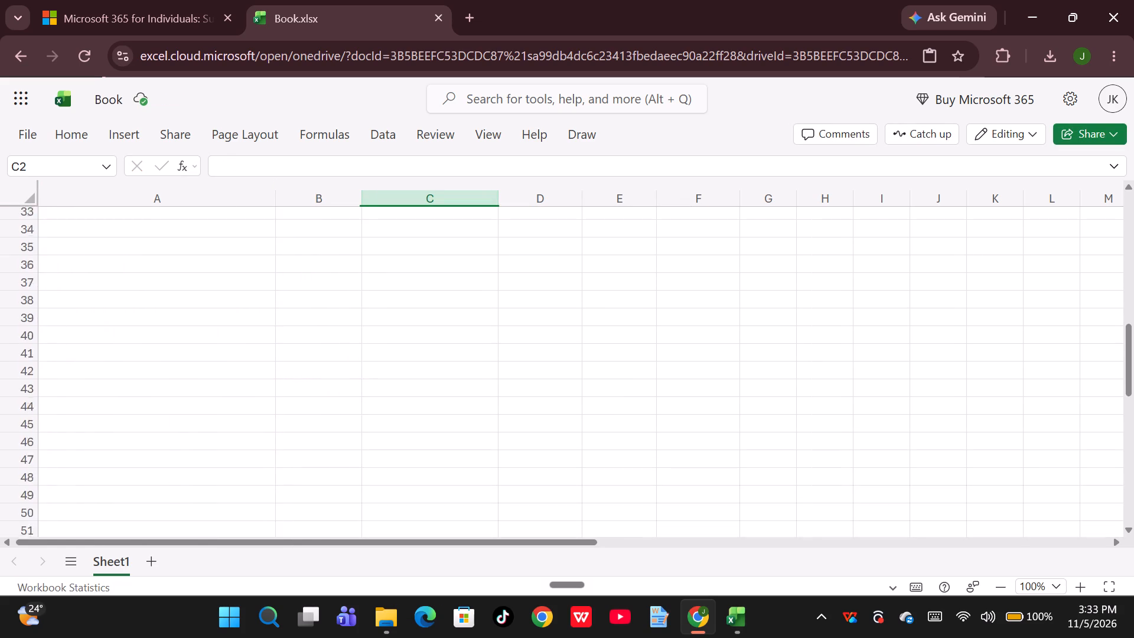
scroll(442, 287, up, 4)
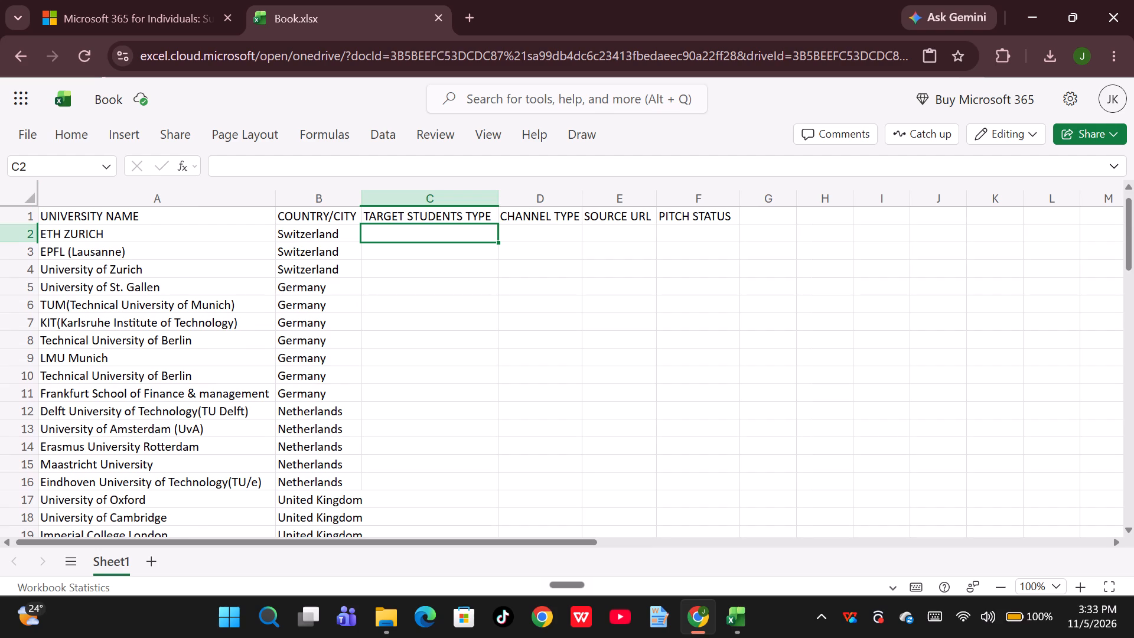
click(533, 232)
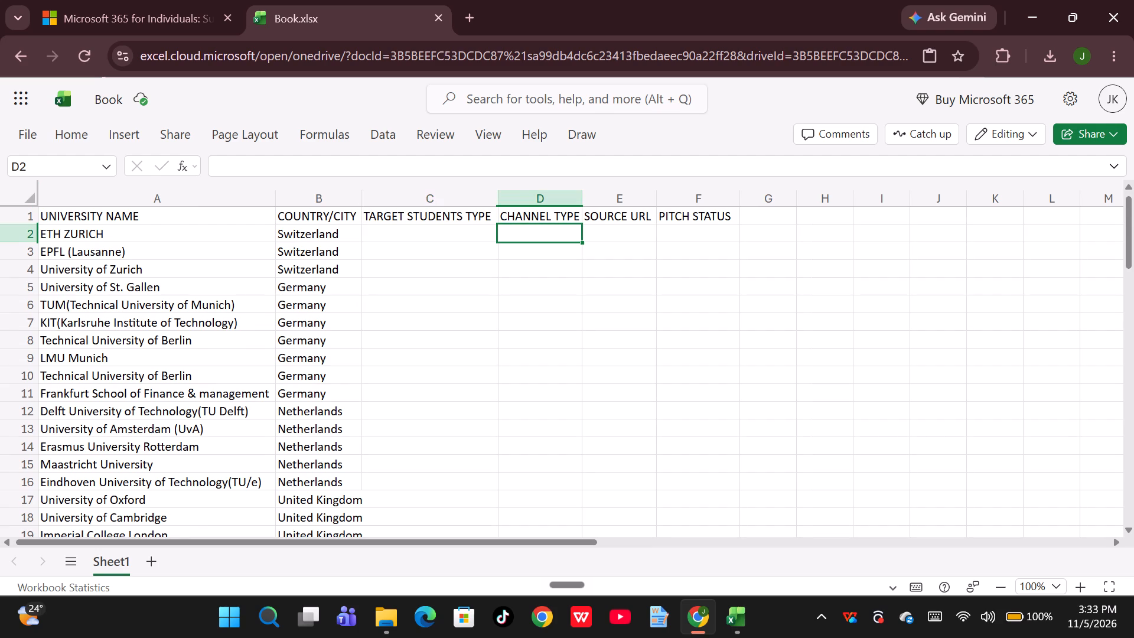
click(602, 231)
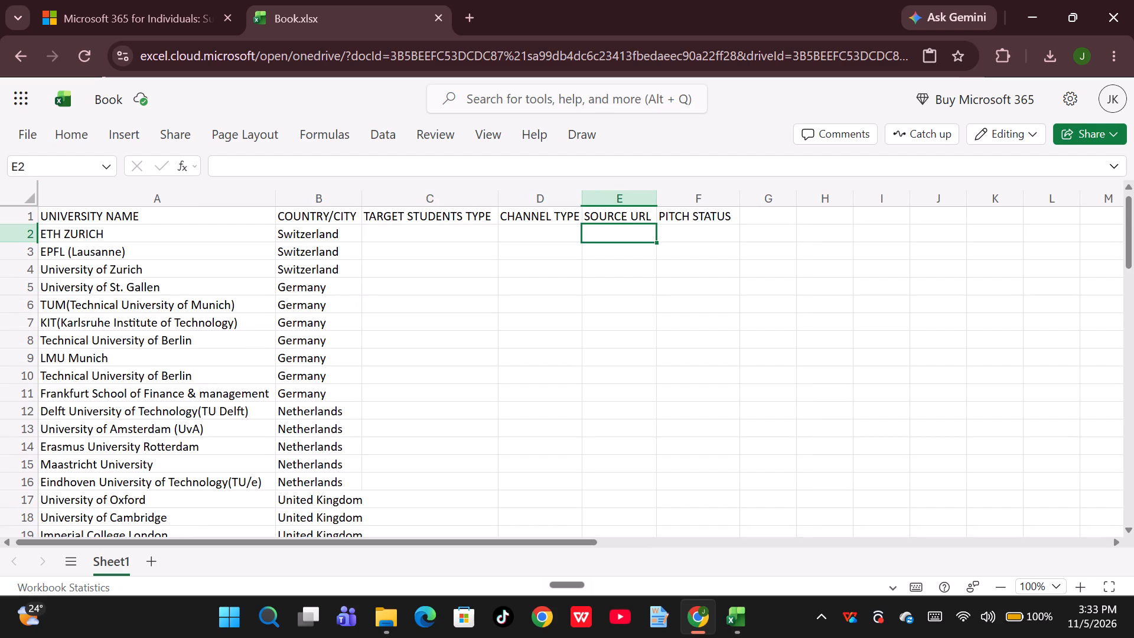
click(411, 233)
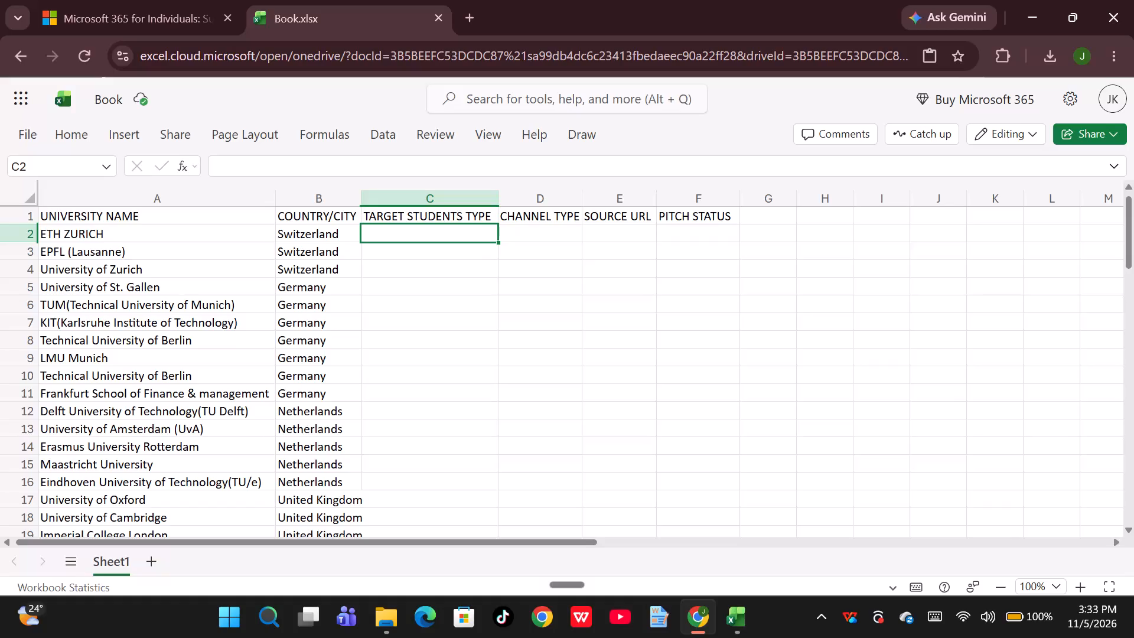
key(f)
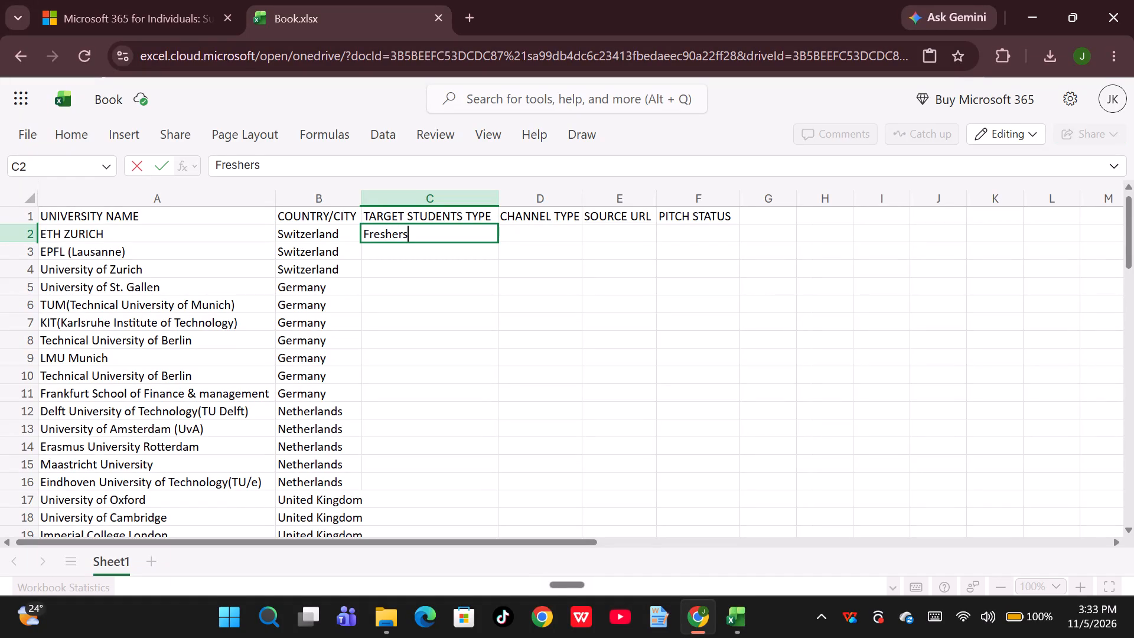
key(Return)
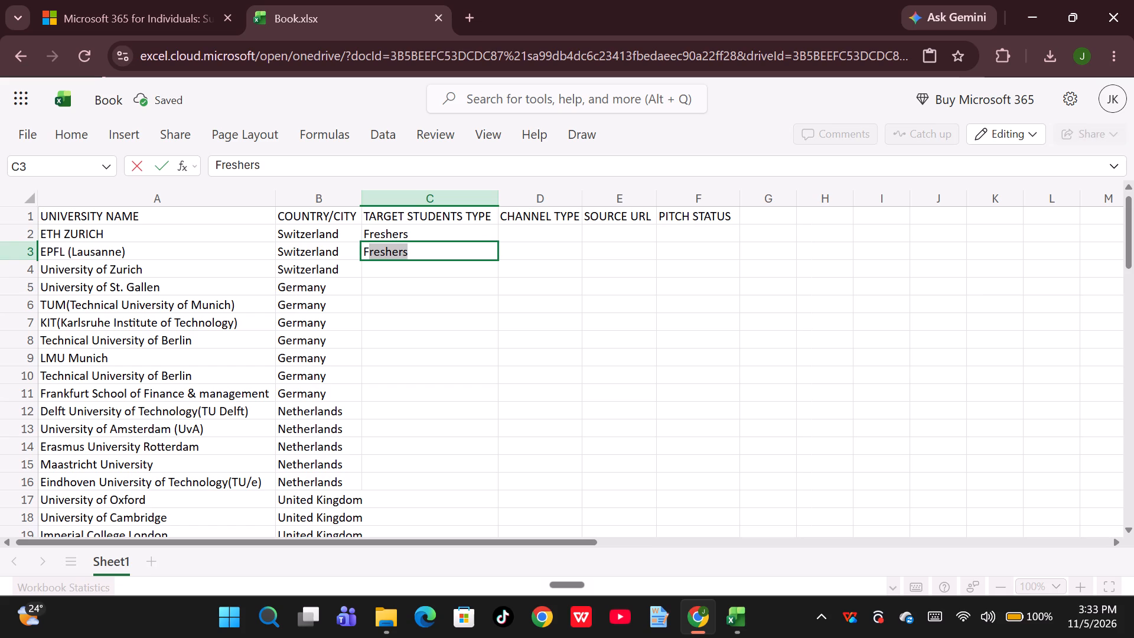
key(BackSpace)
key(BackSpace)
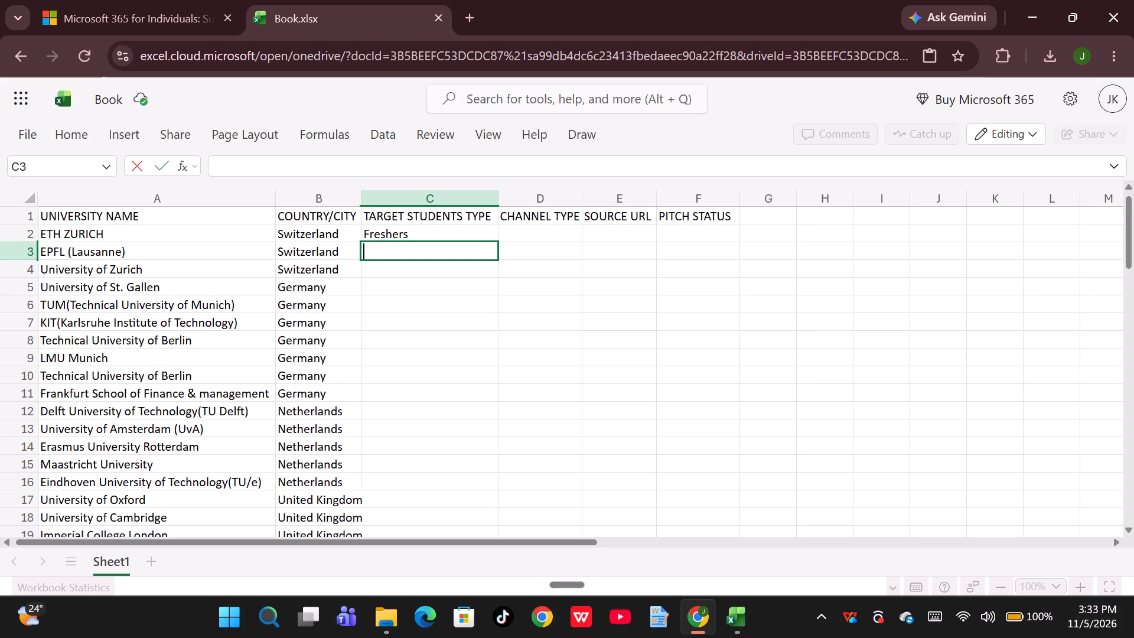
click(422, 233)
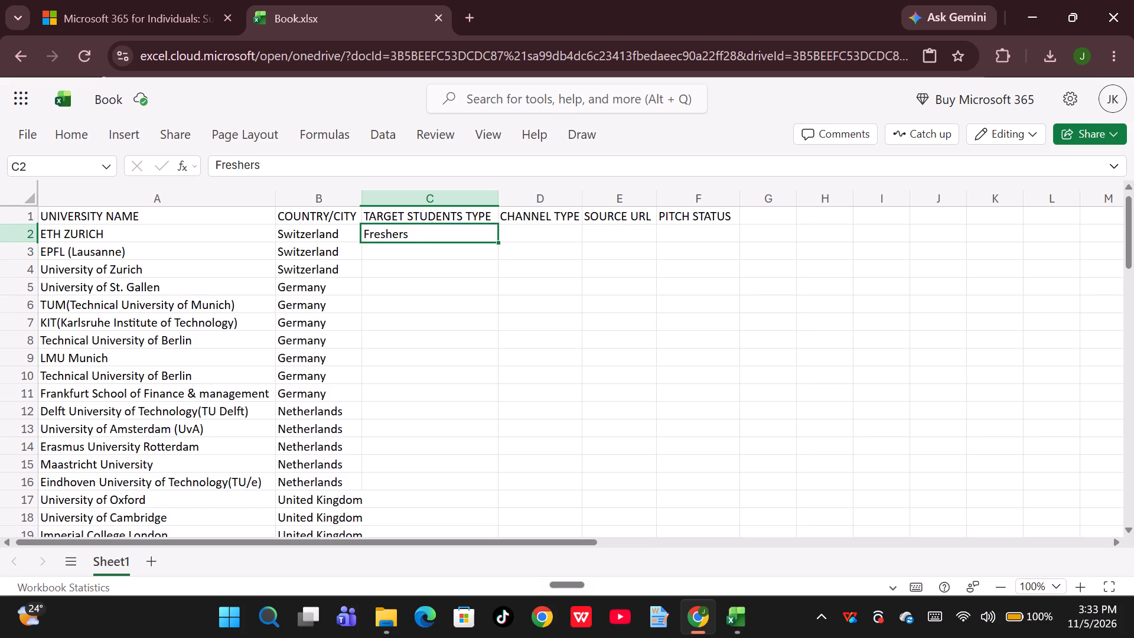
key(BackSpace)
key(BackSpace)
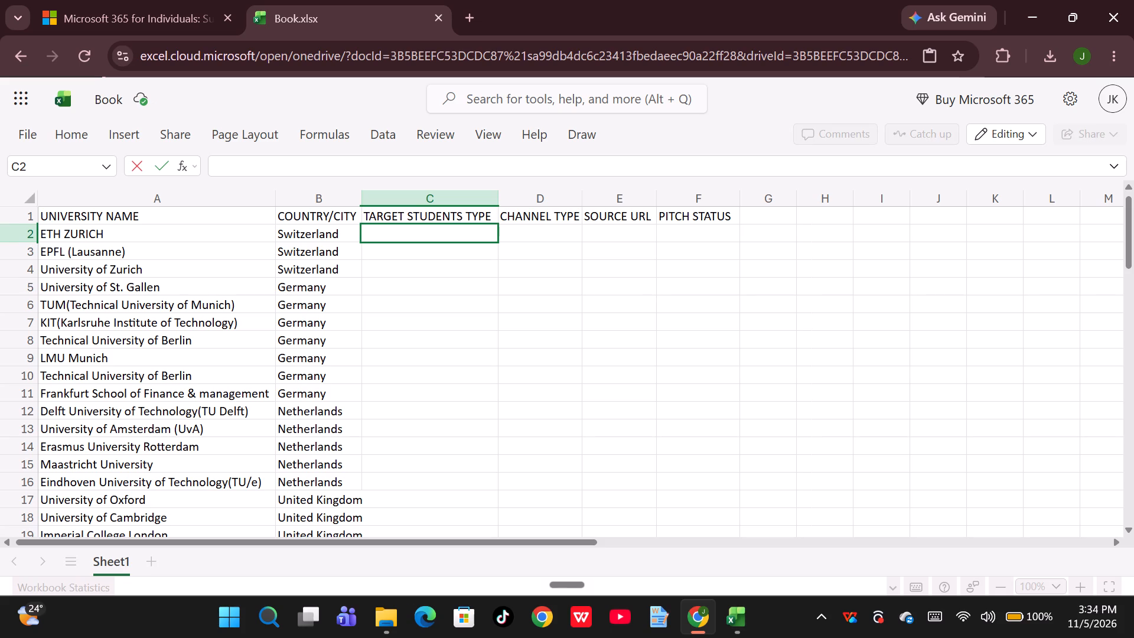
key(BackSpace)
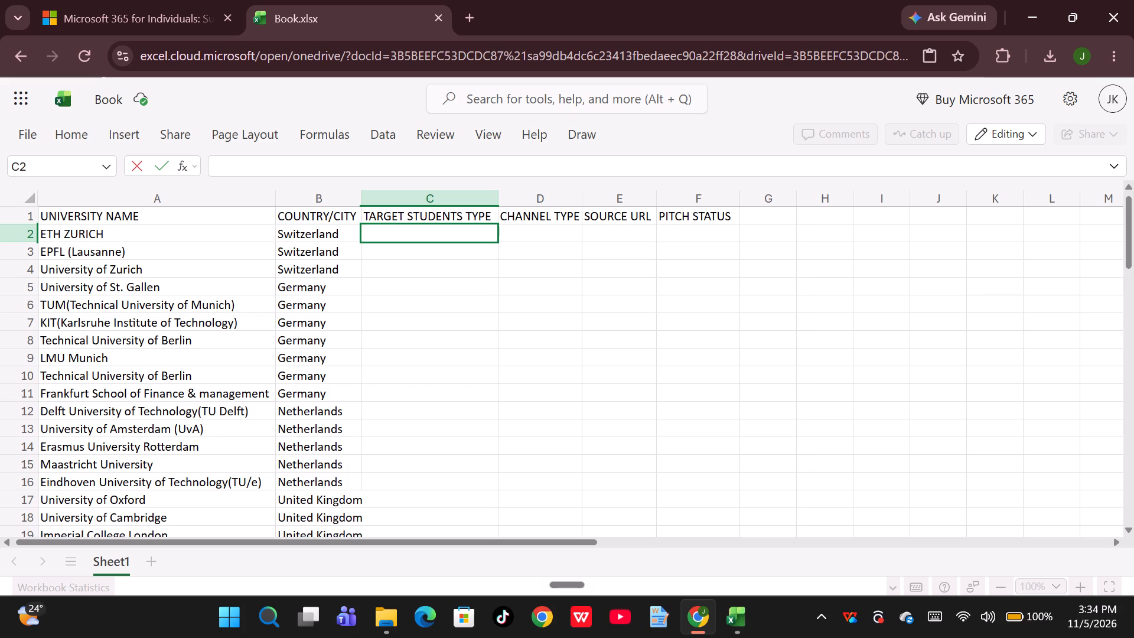
Enter "All" as the target students type in C2 through C6, from ETH ZURICH to TUM.
click(422, 233)
key(a)
text(ll)
key(Return)
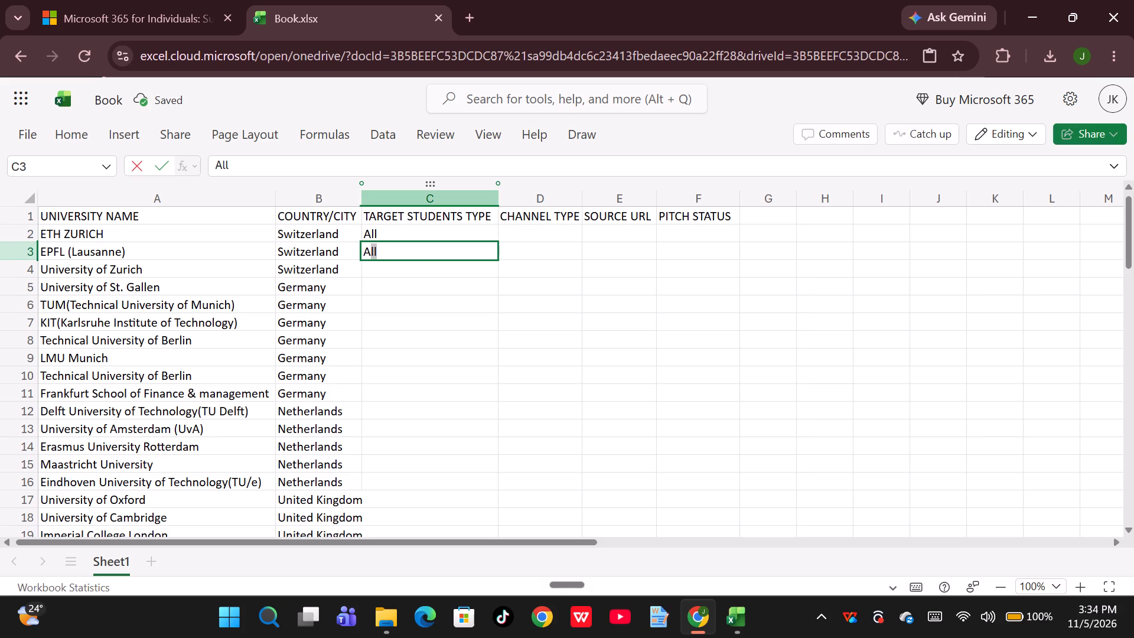
text(ll)
key(Return)
text(ll)
key(Return)
key(Return)
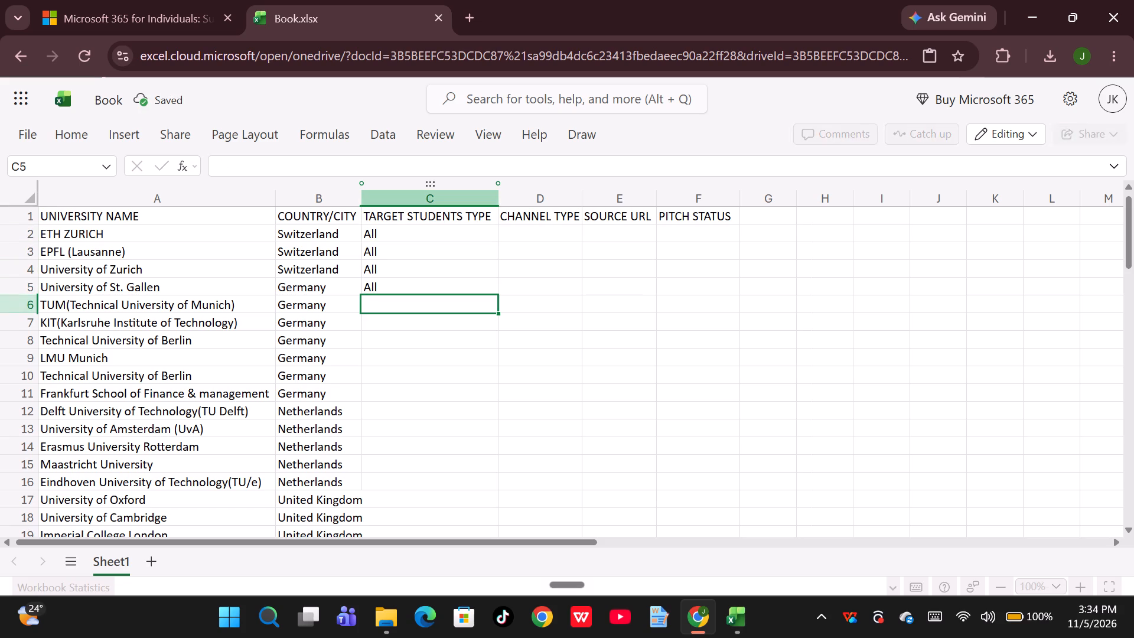
key(Return)
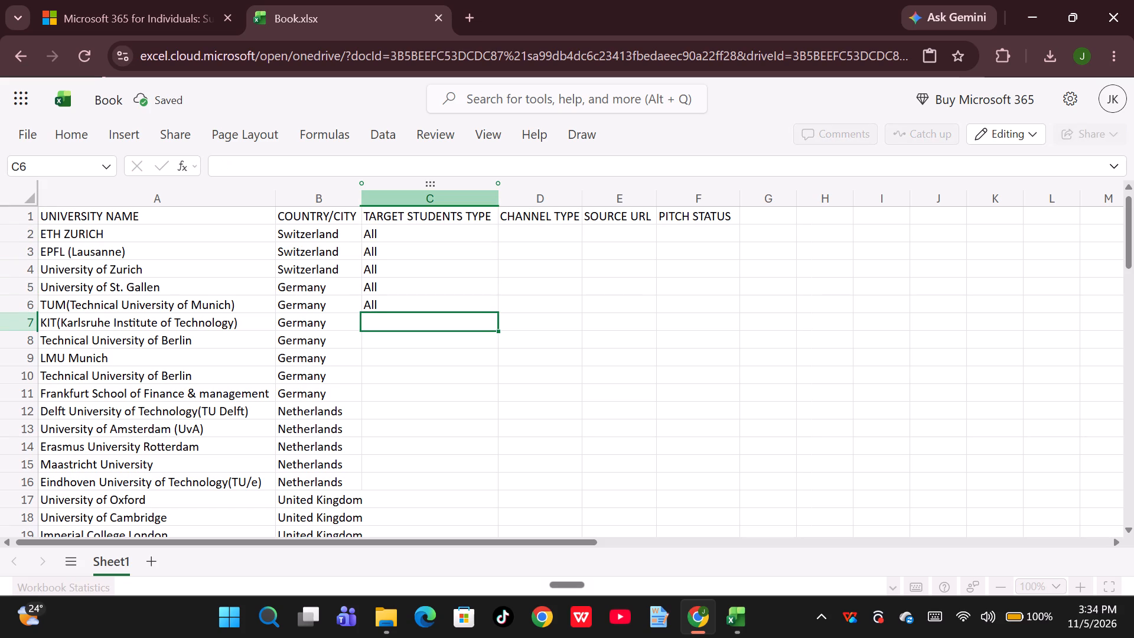
Fill in "All" as the target students type for the German universities in C7 through C11.
key(a)
key(Return)
key(a)
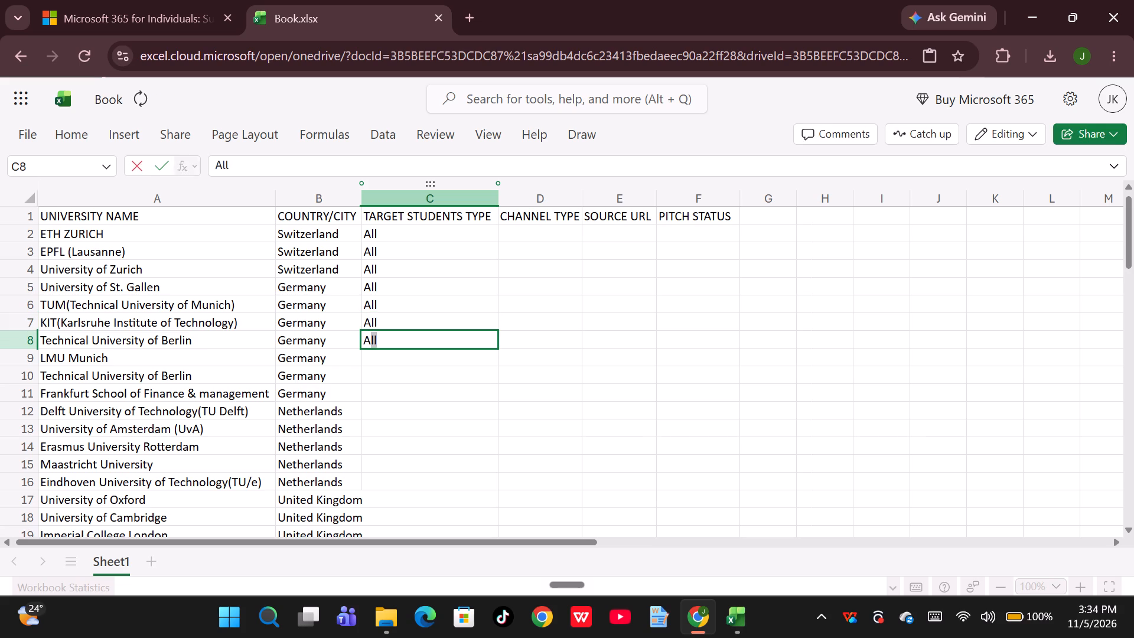
key(Return)
key(a)
key(Return)
key(a)
key(Return)
key(a)
key(Return)
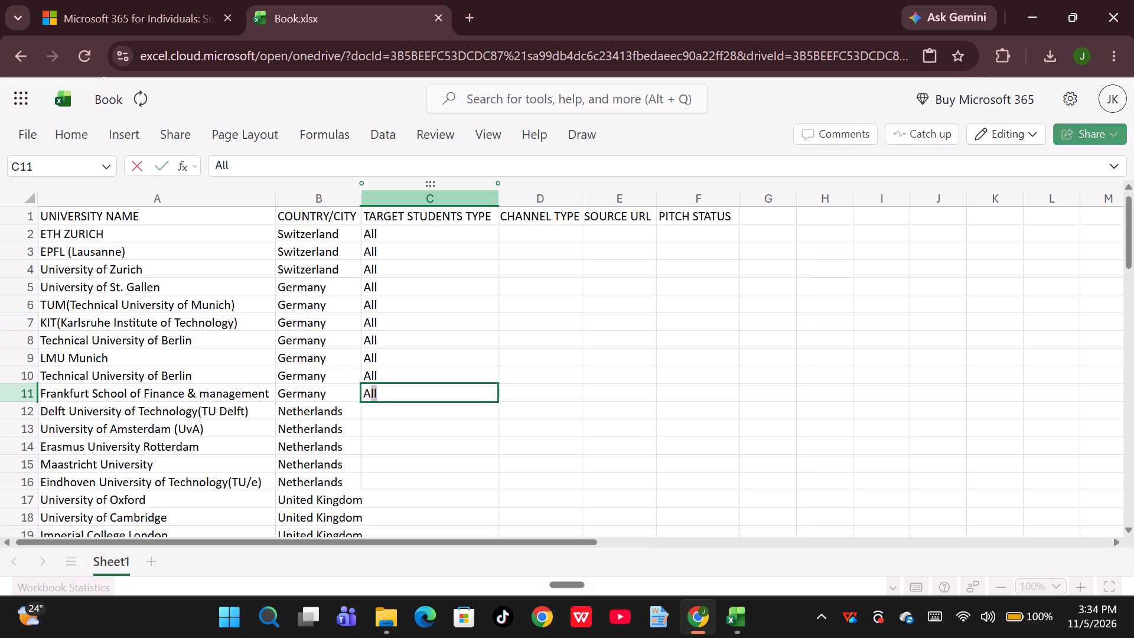
Fill in "All" as the target students type for the Dutch universities in C12 through C16.
key(a)
key(Return)
key(a)
key(Return)
key(a)
key(Return)
key(a)
key(Return)
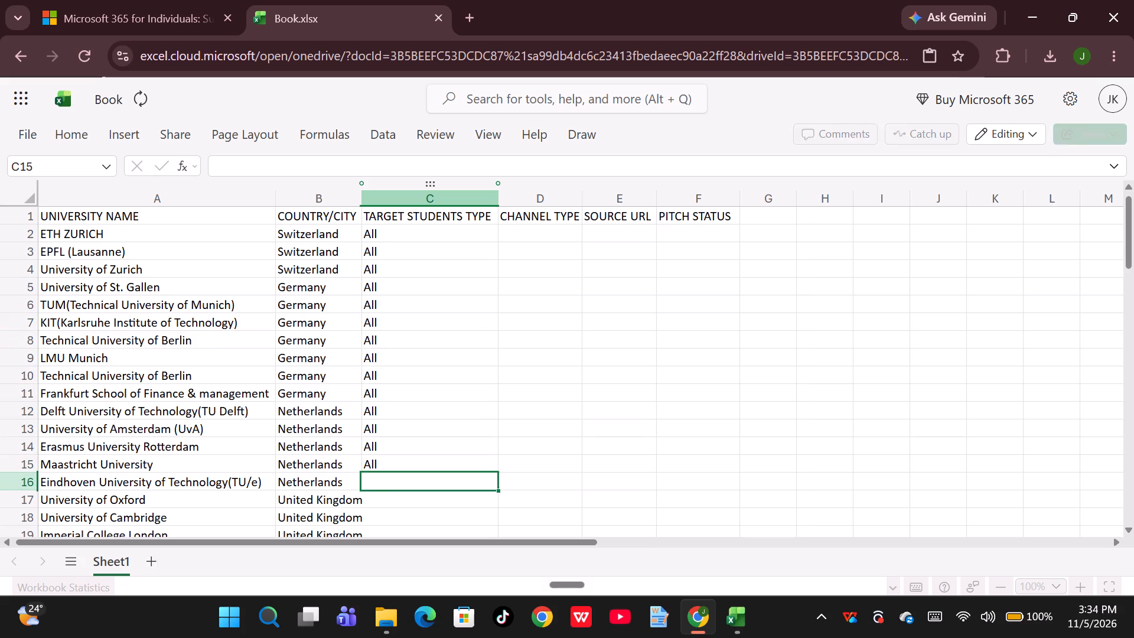
key(a)
key(Return)
Fill in "All" as the target students type for the United Kingdom universities in C17 through C22.
key(a)
key(Return)
key(a)
key(Return)
key(a)
key(Return)
key(a)
key(Return)
key(a)
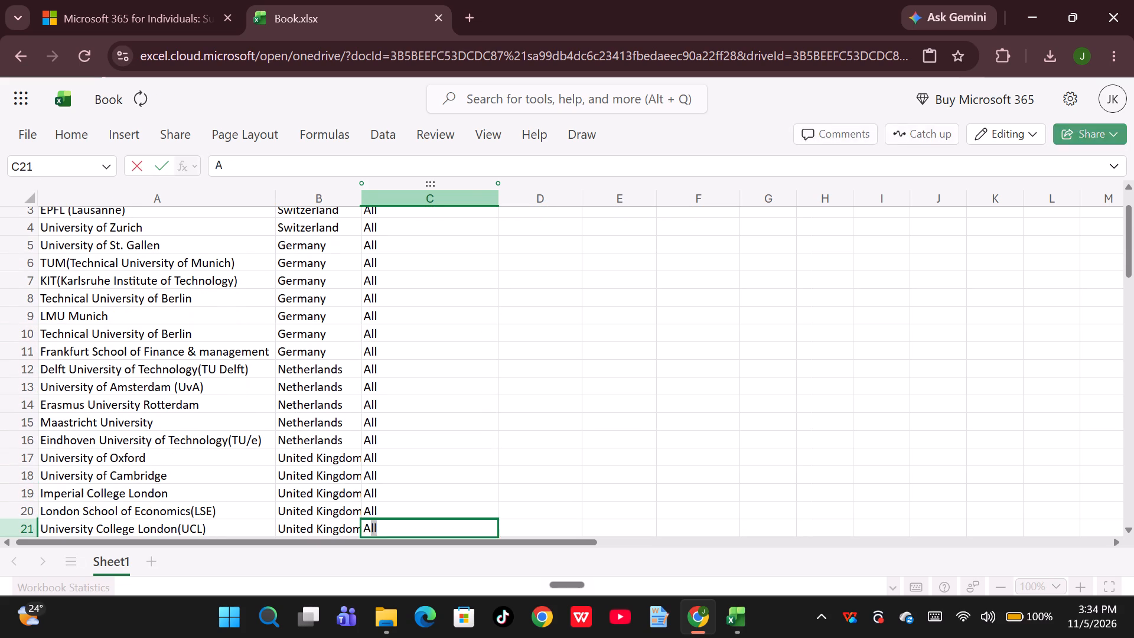
key(Return)
key(a)
key(Return)
Fill in "All" as the target students type for the French universities in C23 through C25.
key(a)
key(Return)
key(a)
key(Return)
key(a)
key(Return)
Fill in "All" as the target students type in C26 through C31, from KTH Royal Institute of Technology to Politecnico di Milano.
key(a)
key(Return)
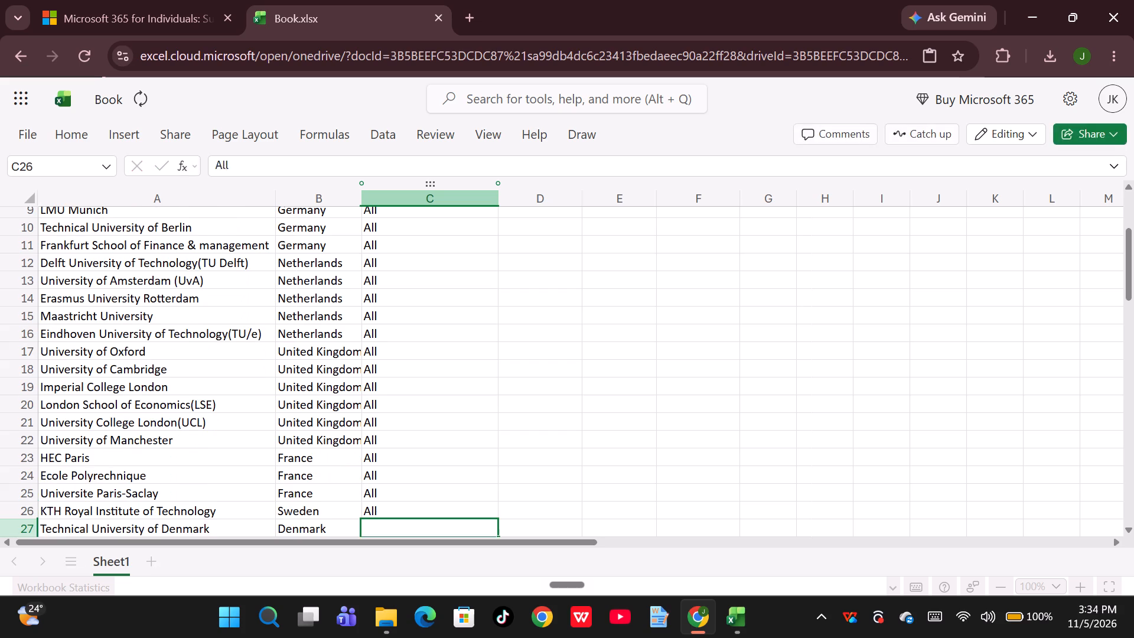
key(a)
key(Return)
key(a)
key(Return)
key(a)
key(Return)
key(a)
key(Return)
key(a)
key(Return)
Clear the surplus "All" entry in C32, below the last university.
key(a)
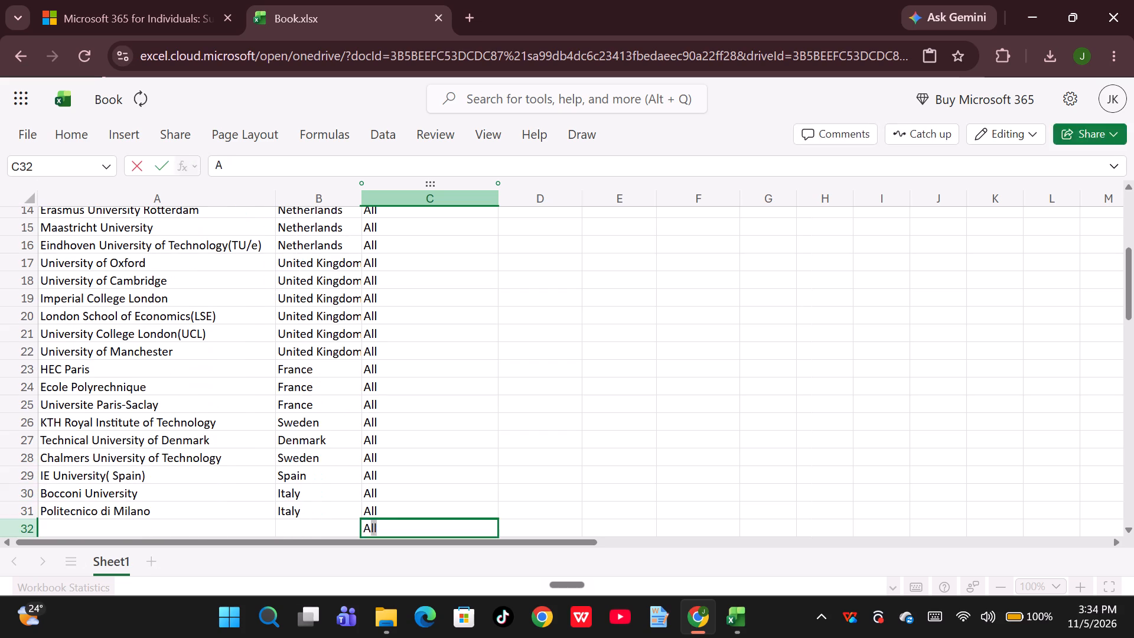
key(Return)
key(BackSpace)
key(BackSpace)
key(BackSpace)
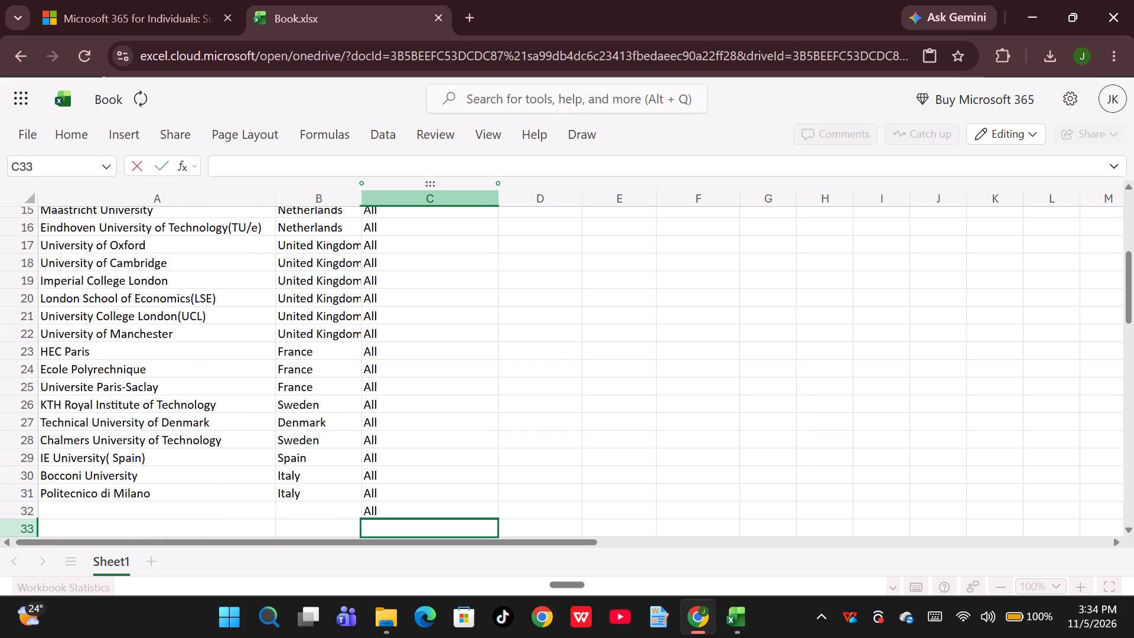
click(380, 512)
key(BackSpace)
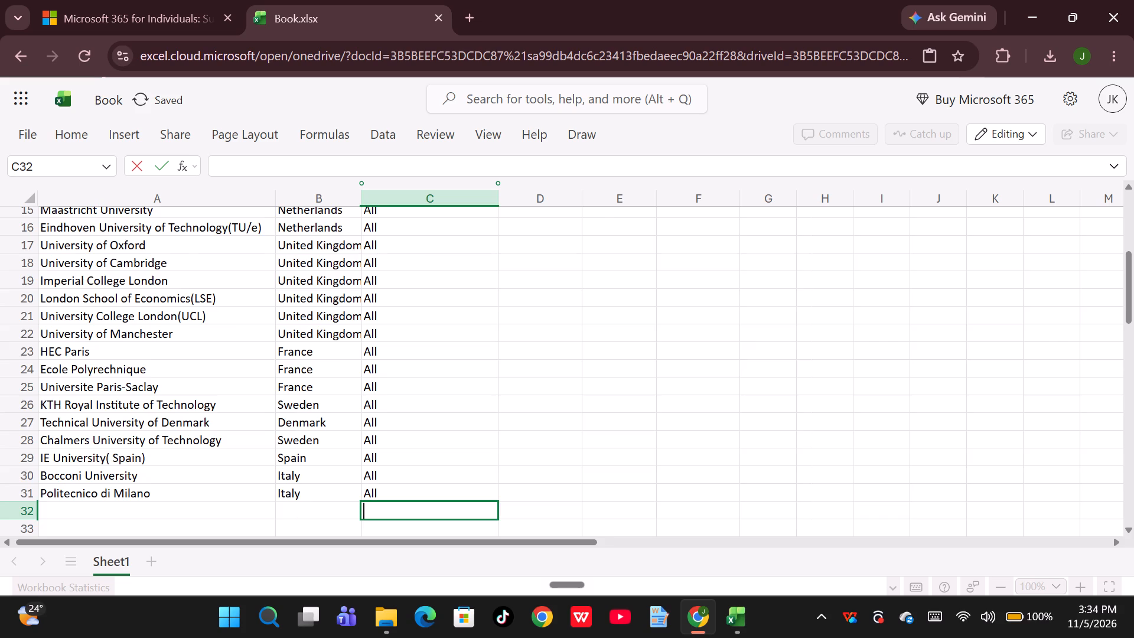
Fill in "Whatsapp" as the channel type for the Swiss universities in D2 through D4.
scroll(497, 317, up, 5)
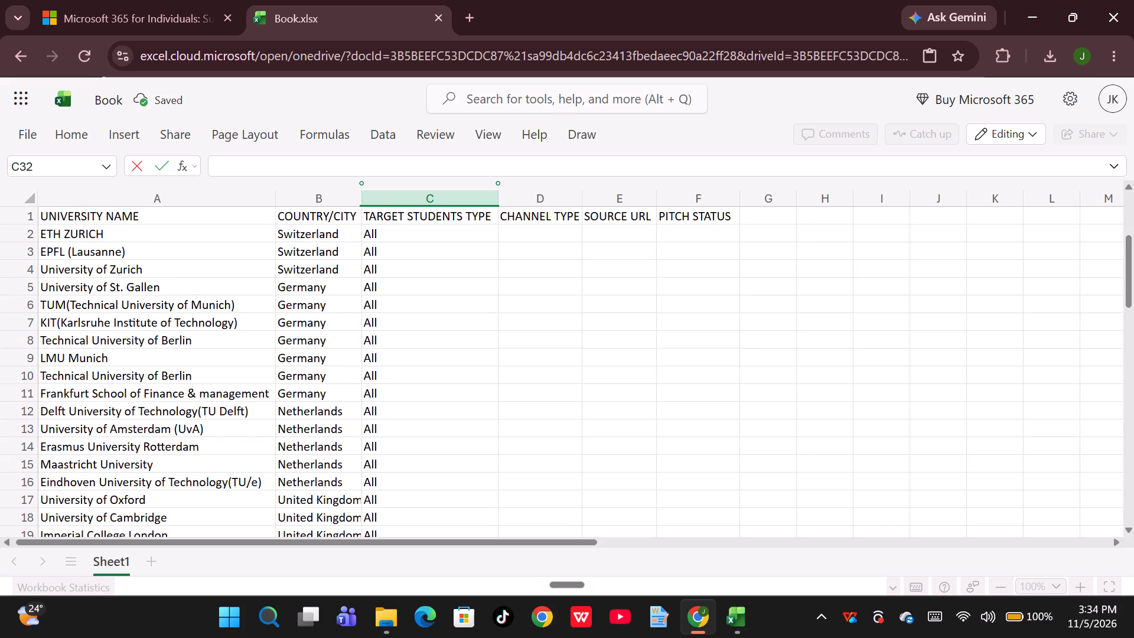
click(515, 232)
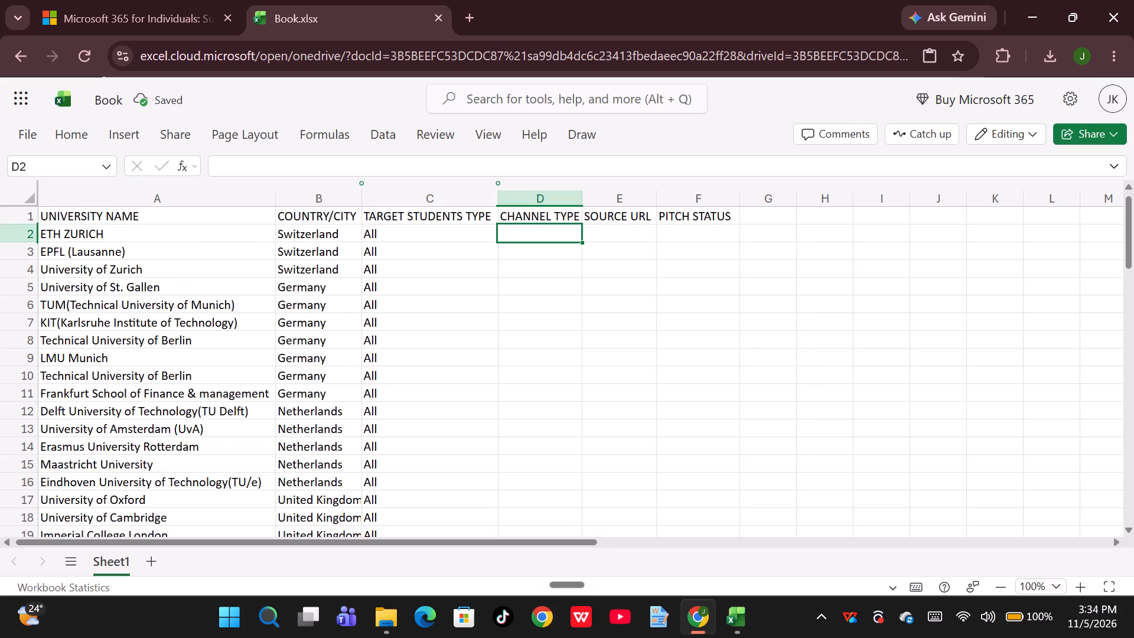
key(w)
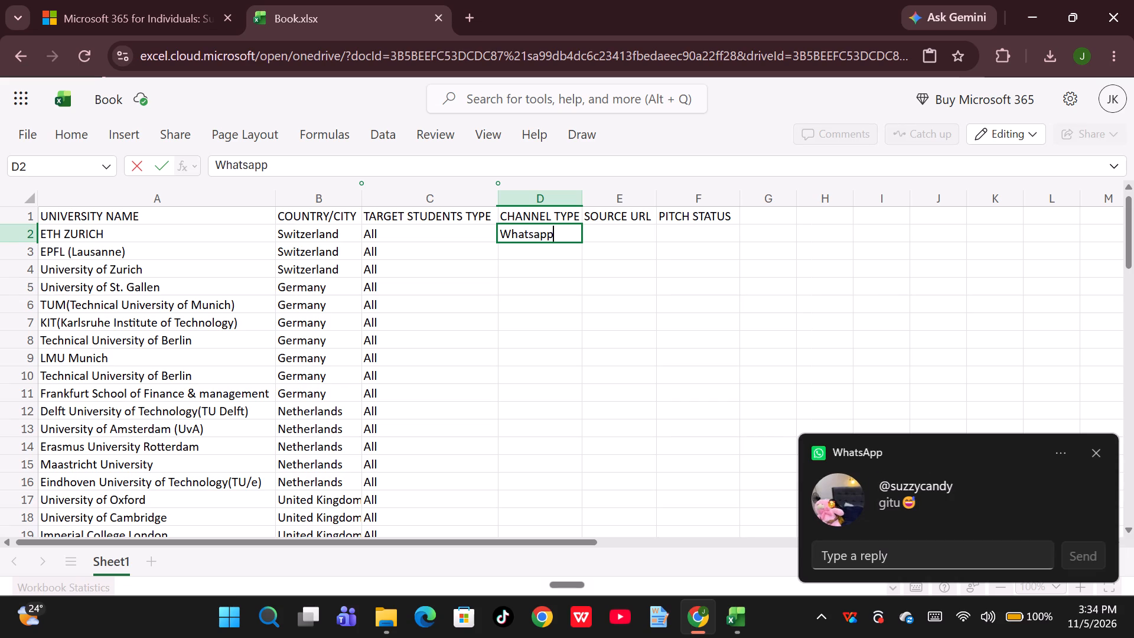
key(Return)
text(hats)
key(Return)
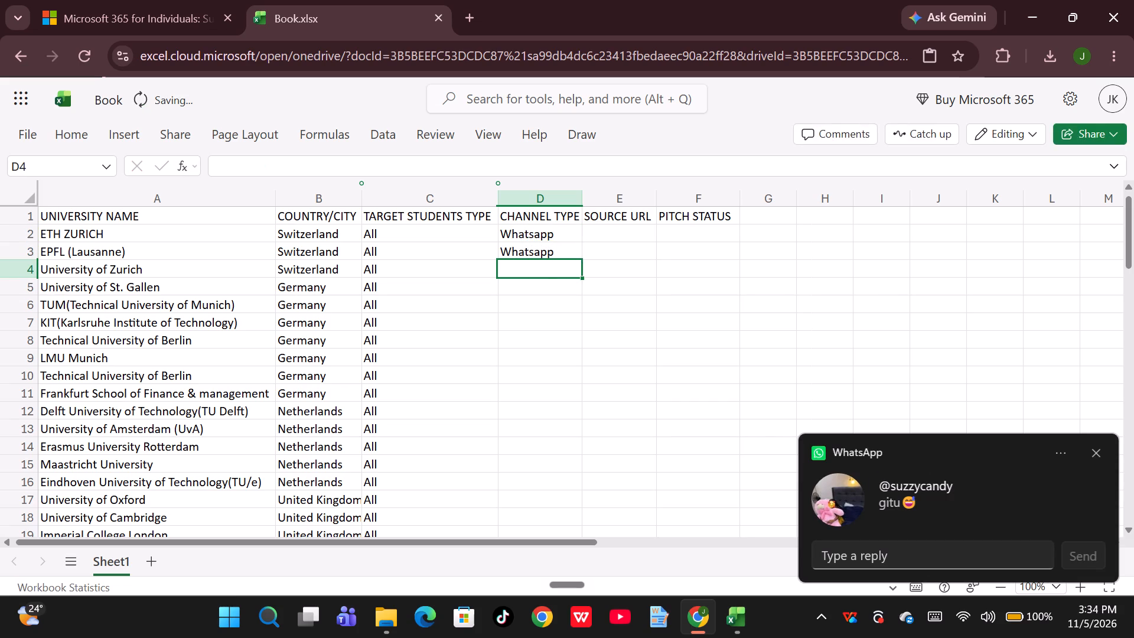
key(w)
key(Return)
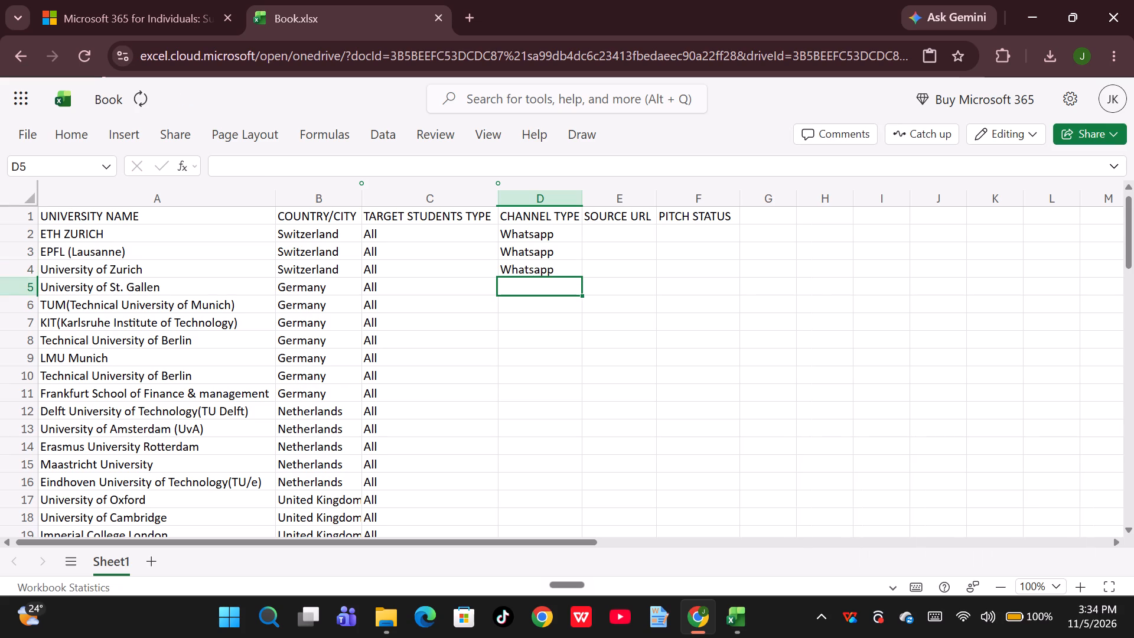
Fill in "Whatsapp" as the channel type in D5 through D10, from University of St. Gallen to Technical University of Berlin.
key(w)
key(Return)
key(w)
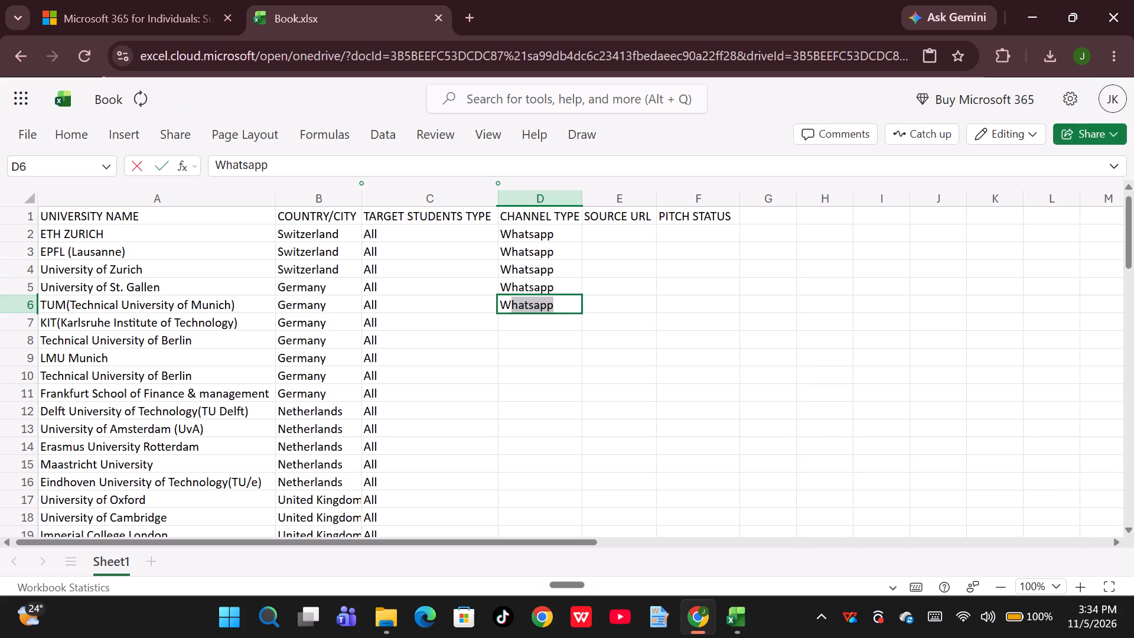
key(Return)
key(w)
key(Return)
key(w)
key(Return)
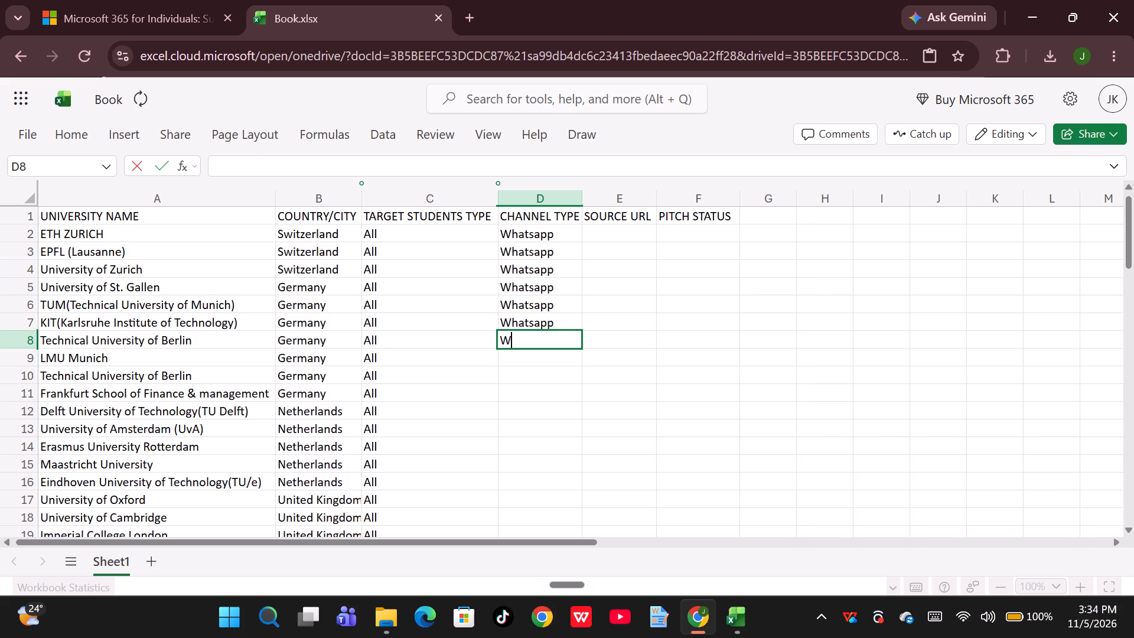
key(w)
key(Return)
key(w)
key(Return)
Fill in "Whatsapp" as the channel type for Frankfurt School of Finance & management in D11.
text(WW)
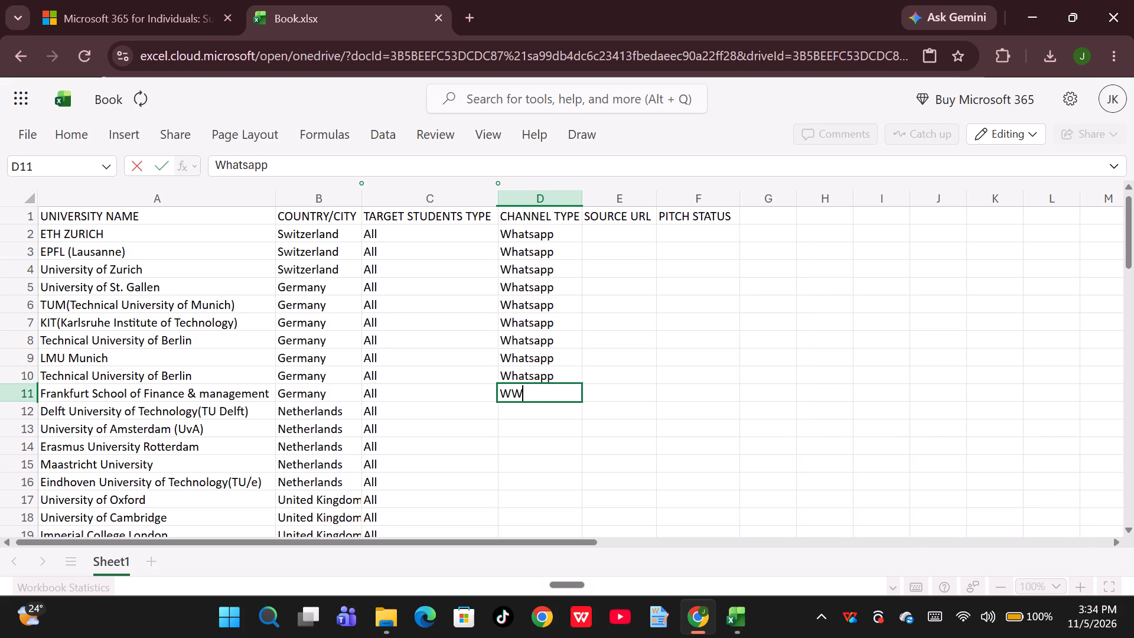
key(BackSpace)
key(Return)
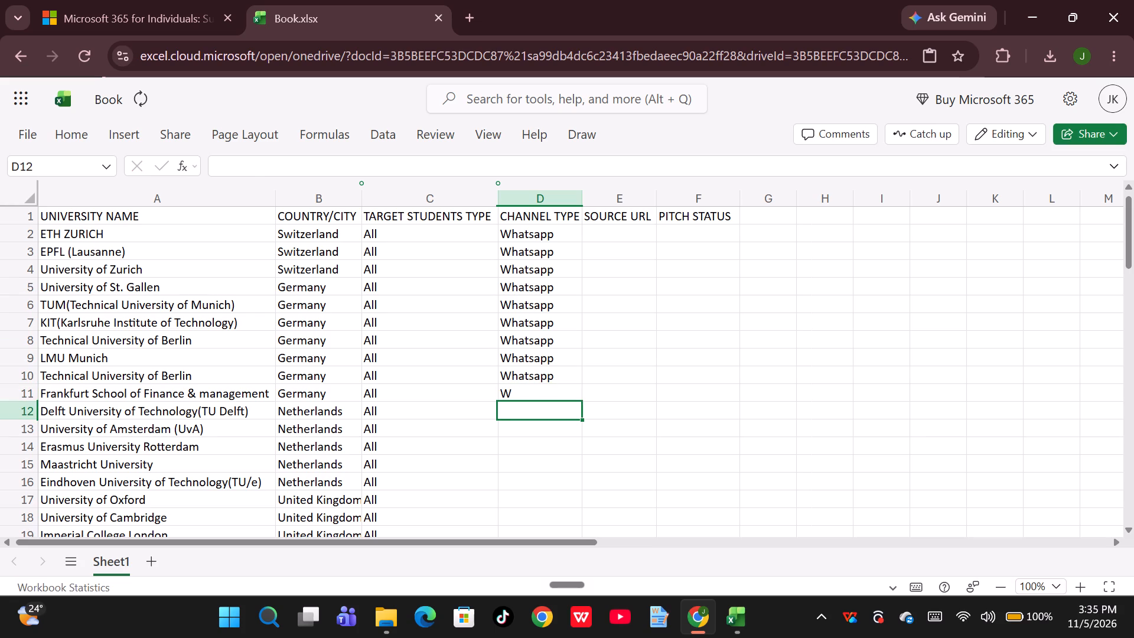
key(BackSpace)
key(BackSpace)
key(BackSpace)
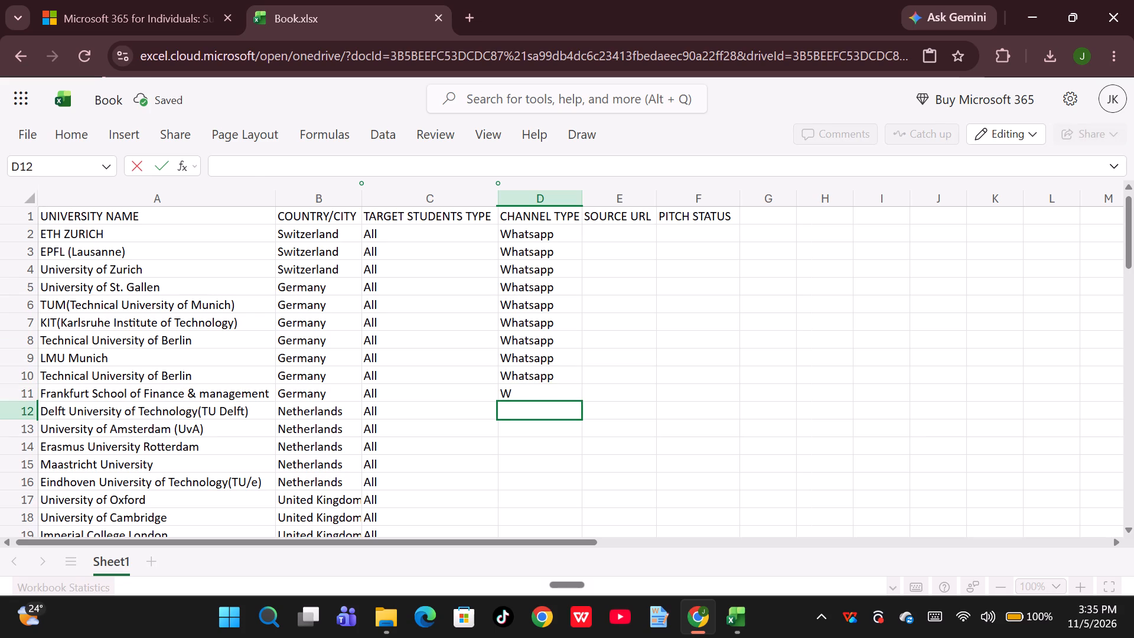
click(526, 381)
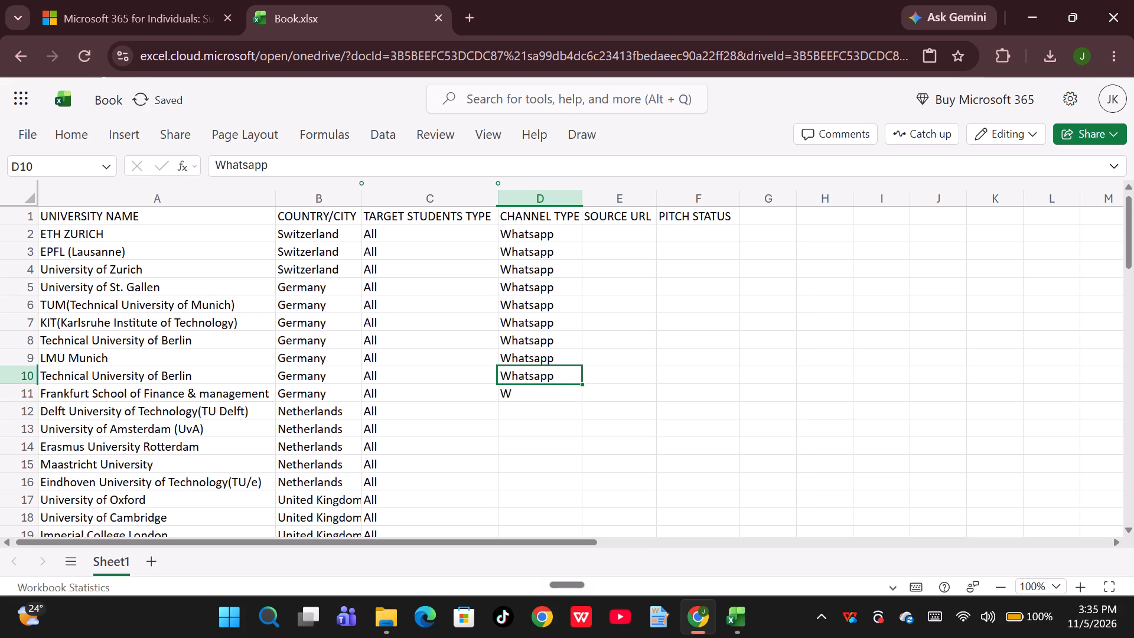
click(530, 401)
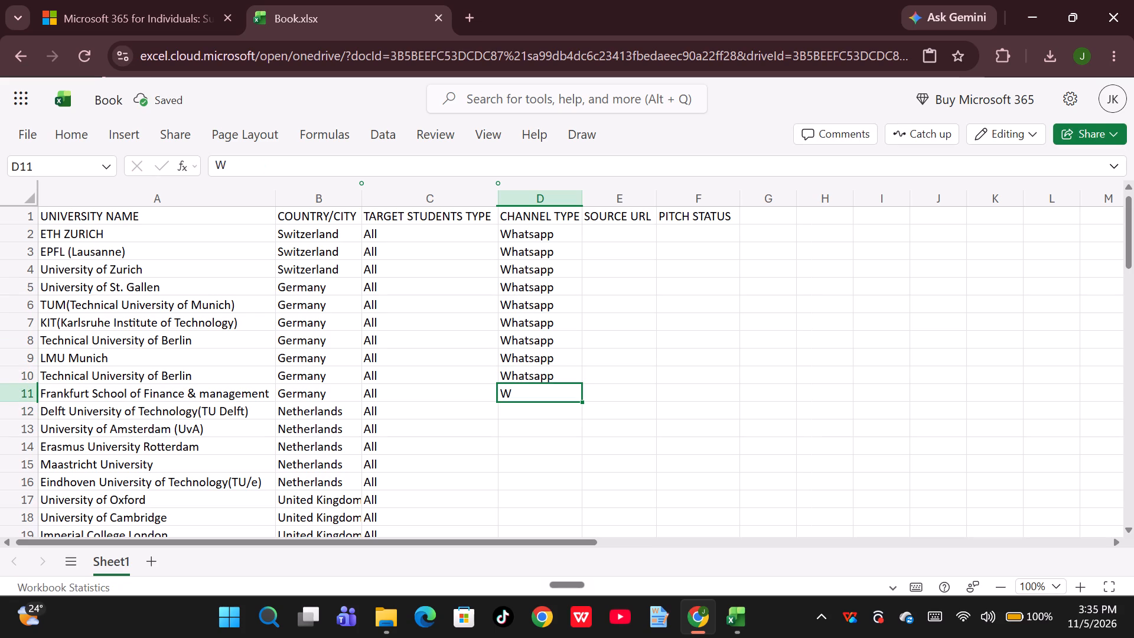
key(BackSpace)
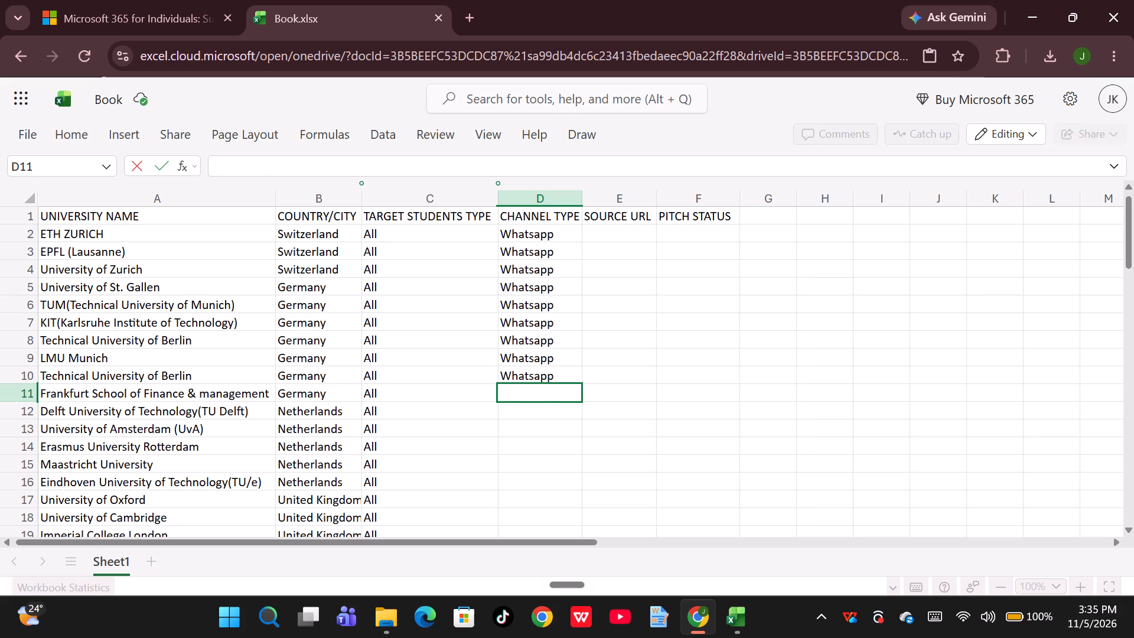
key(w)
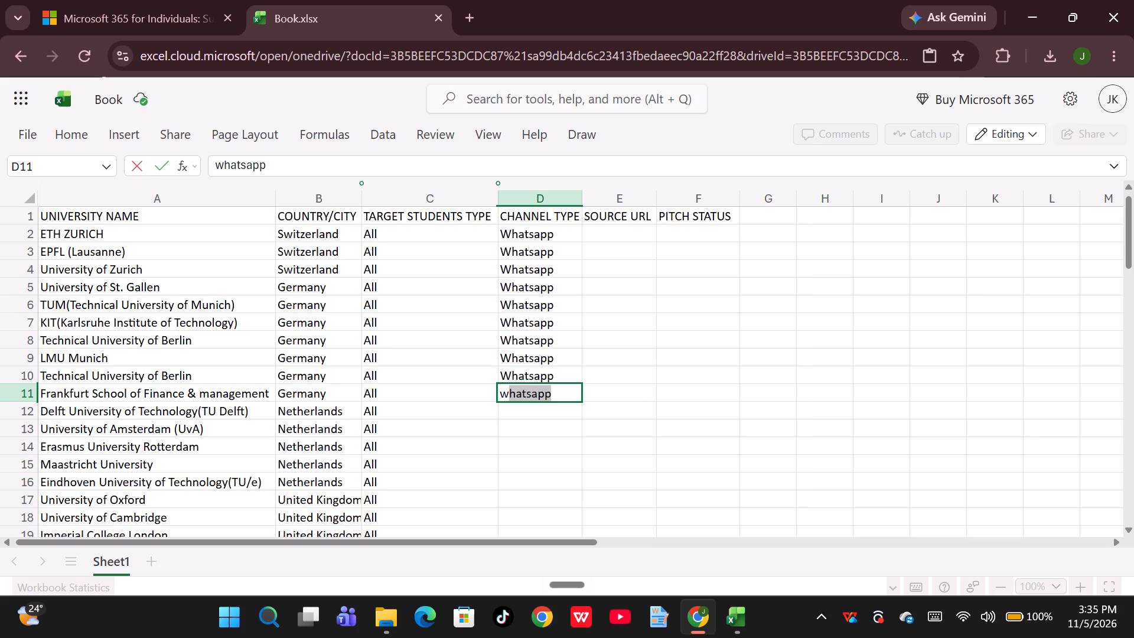
key(BackSpace)
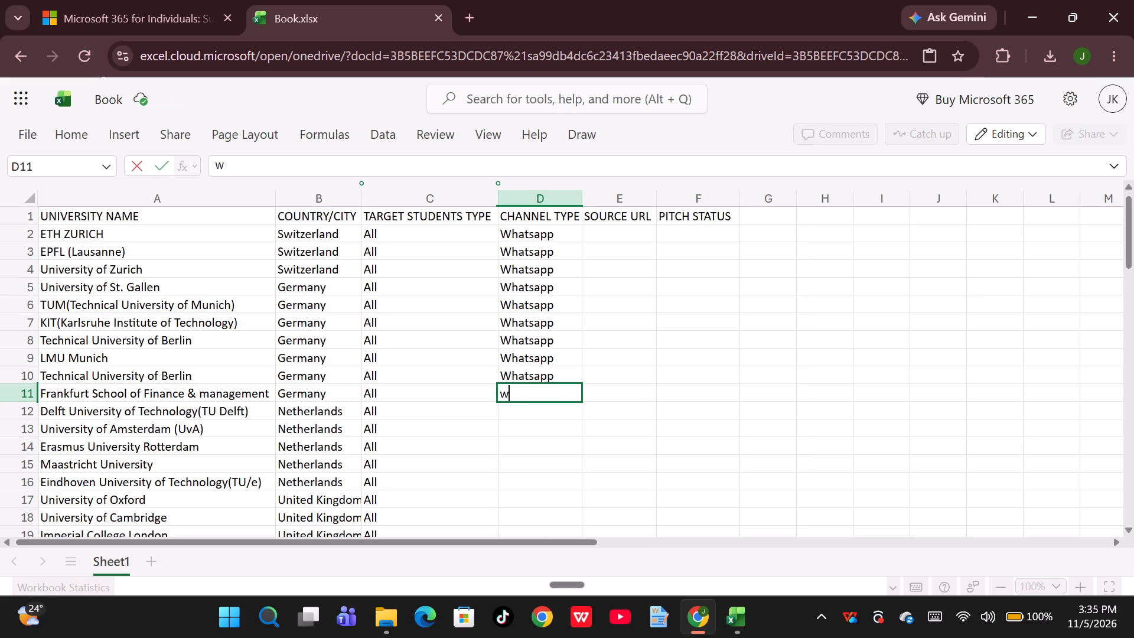
key(BackSpace)
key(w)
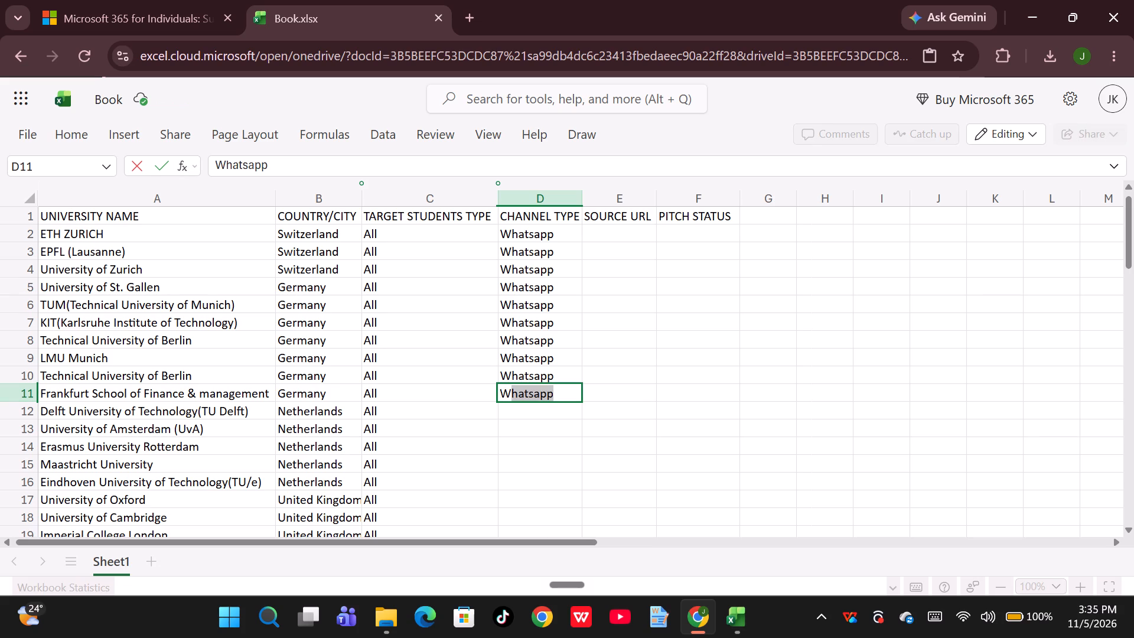
key(Return)
Fill in "Whatsapp" as the channel type for the Netherlands universities in D12 through D16.
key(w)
key(Return)
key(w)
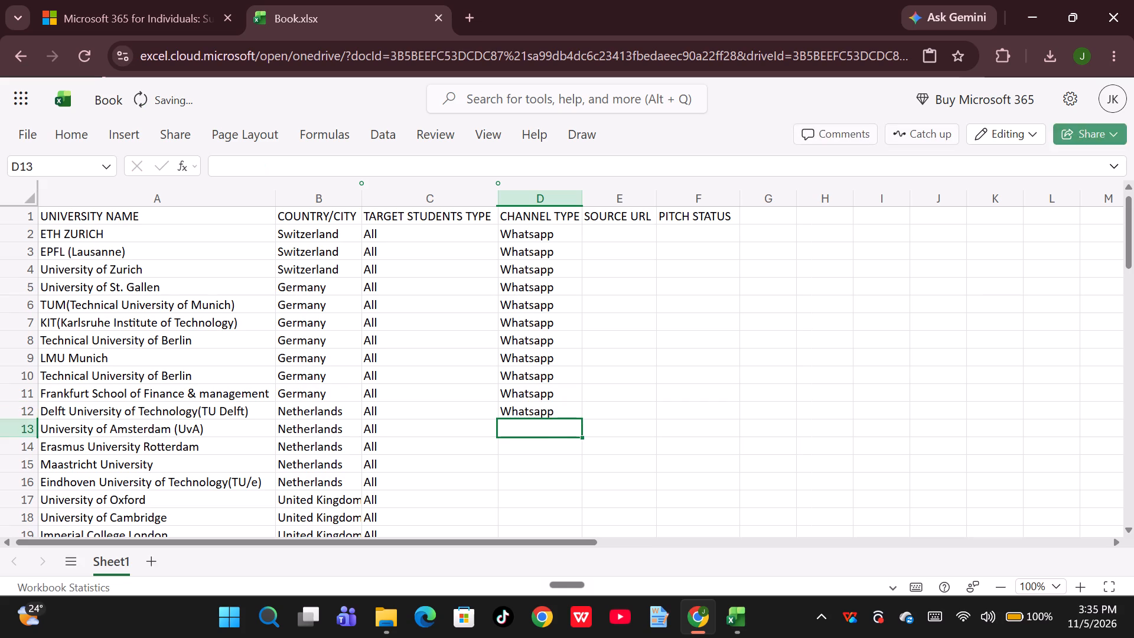
key(Return)
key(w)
key(Return)
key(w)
key(Return)
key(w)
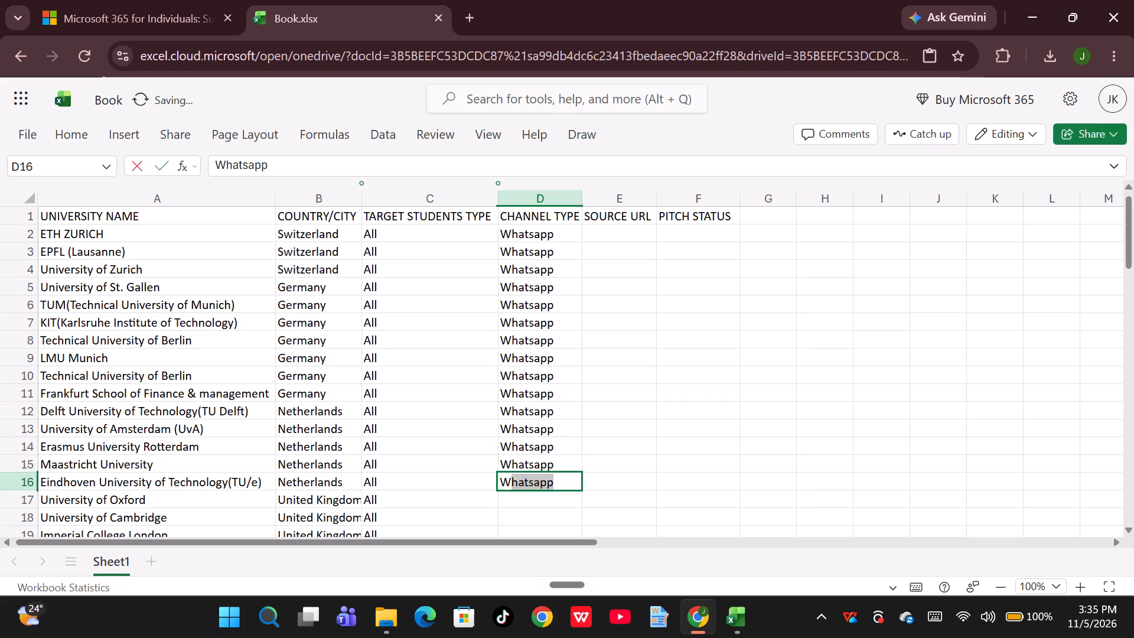
key(Return)
Fill in "Whatsapp" as the channel type for the United Kingdom universities in D17 through D22.
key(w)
key(Return)
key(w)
key(Return)
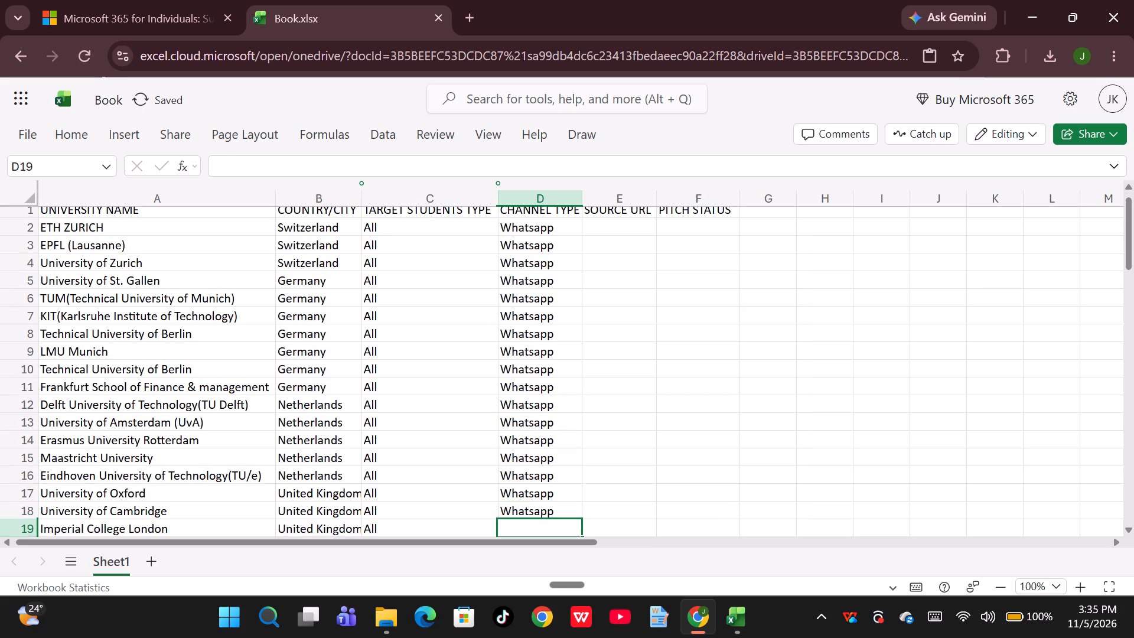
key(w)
key(Return)
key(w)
key(Return)
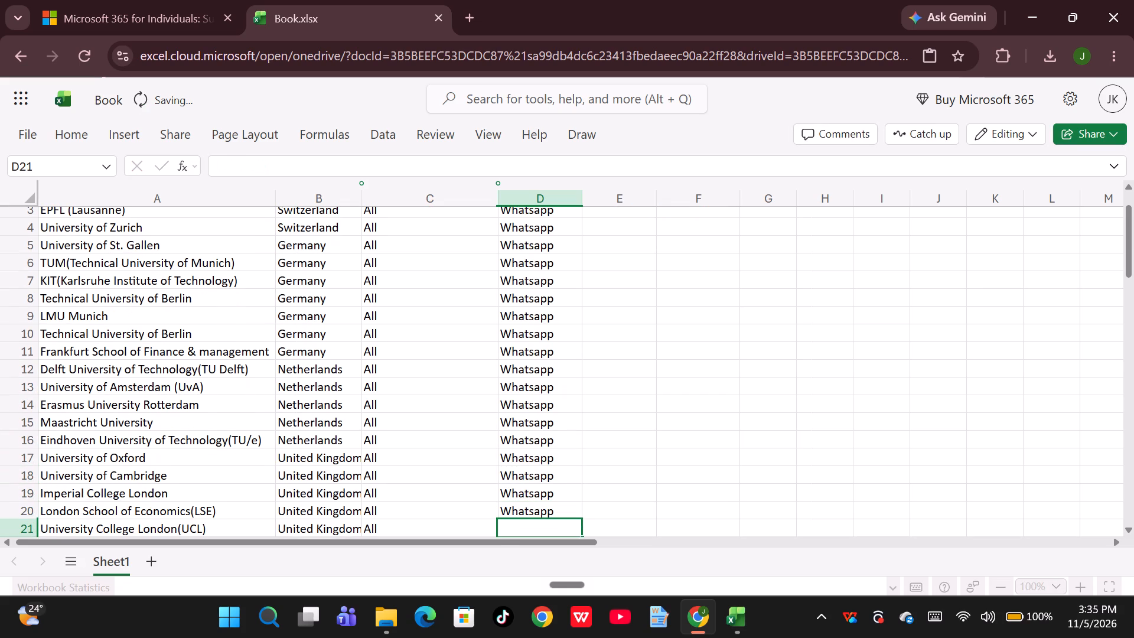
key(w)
key(Return)
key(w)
key(Return)
Fill in "Whatsapp" as the channel type for the French universities in D23 through D25.
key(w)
key(Return)
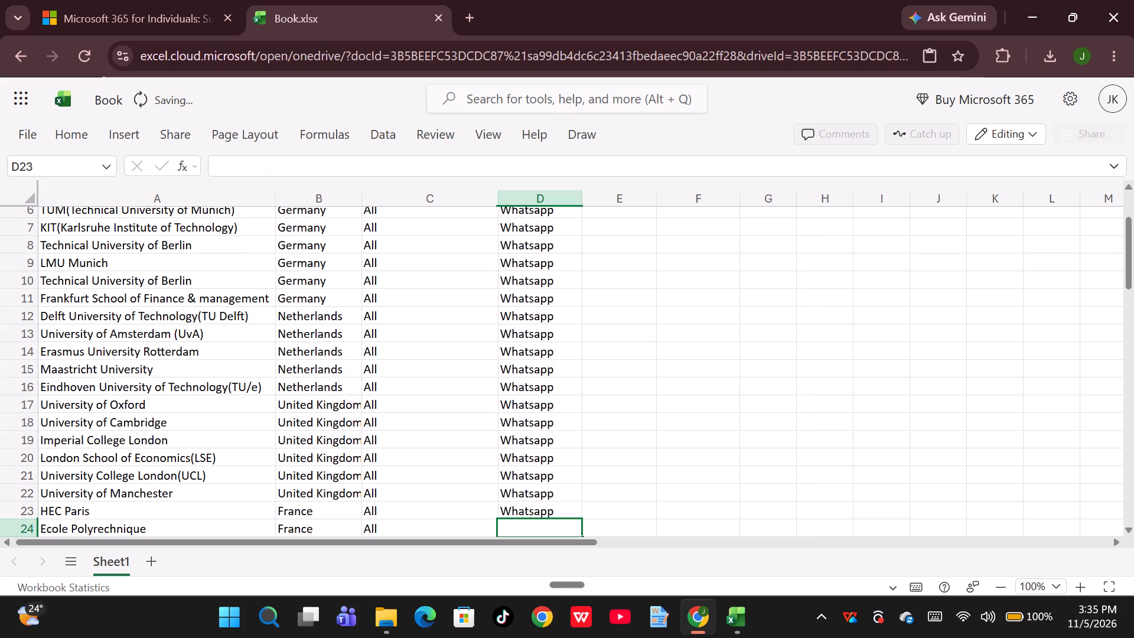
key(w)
key(Return)
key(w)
key(Return)
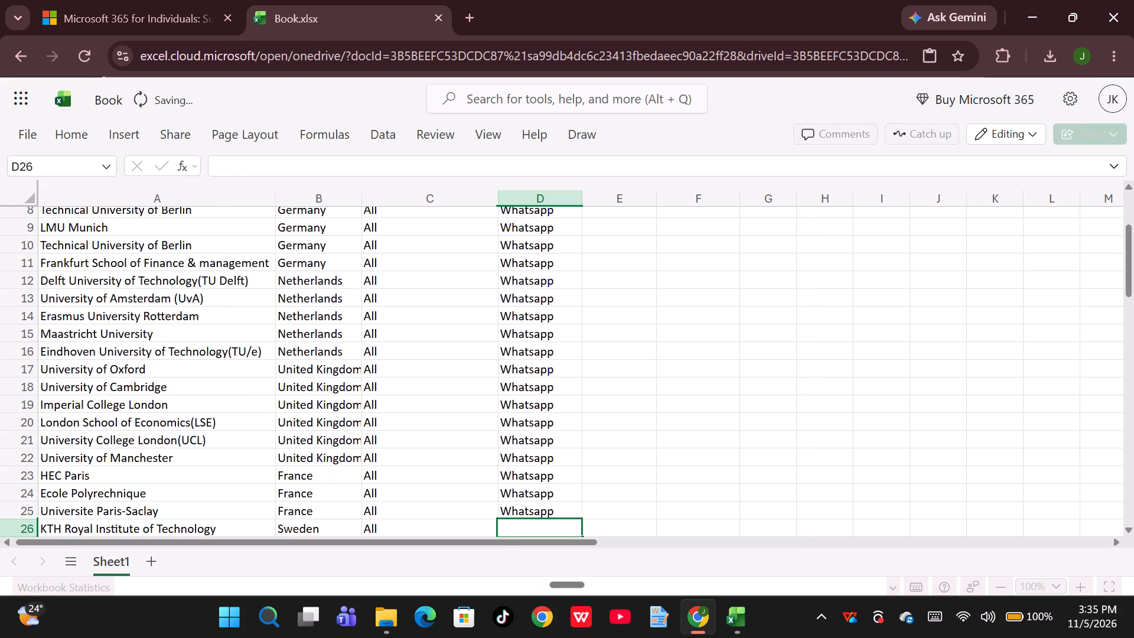
Fill in "Whatsapp" as the channel type in D26 through D31, from KTH Royal Institute of Technology to Politecnico di Milano.
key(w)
key(Return)
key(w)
key(Return)
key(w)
key(Return)
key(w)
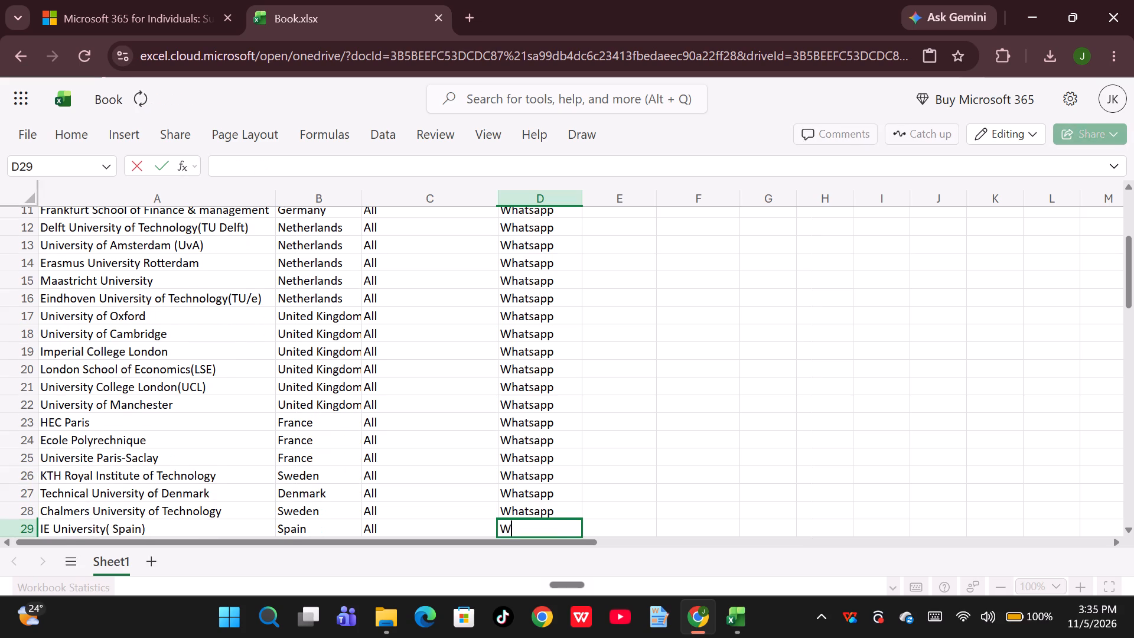
key(Return)
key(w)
key(Return)
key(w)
key(Return)
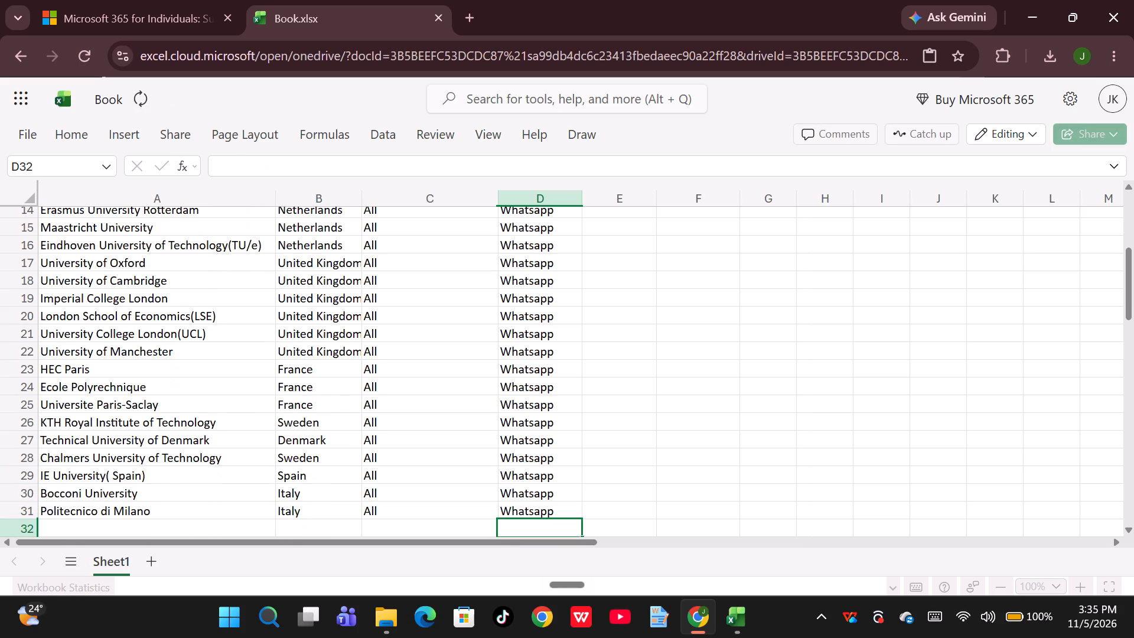
Move to the pitch status column and select cell F3 in the EPFL (Lausanne) row.
scroll(685, 243, up, 3)
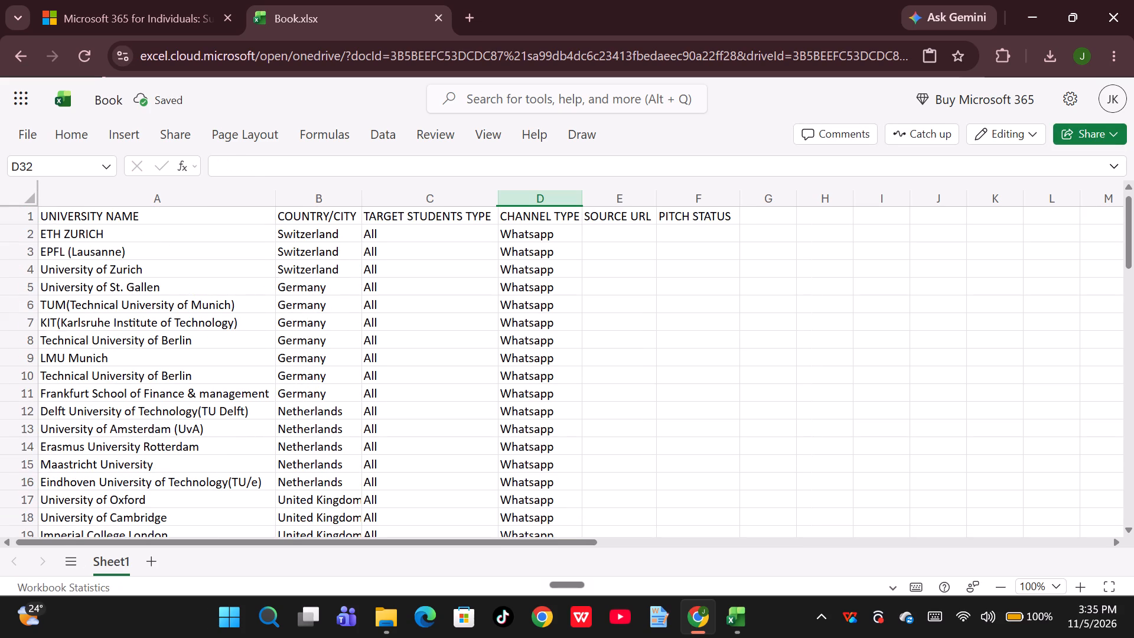
click(692, 236)
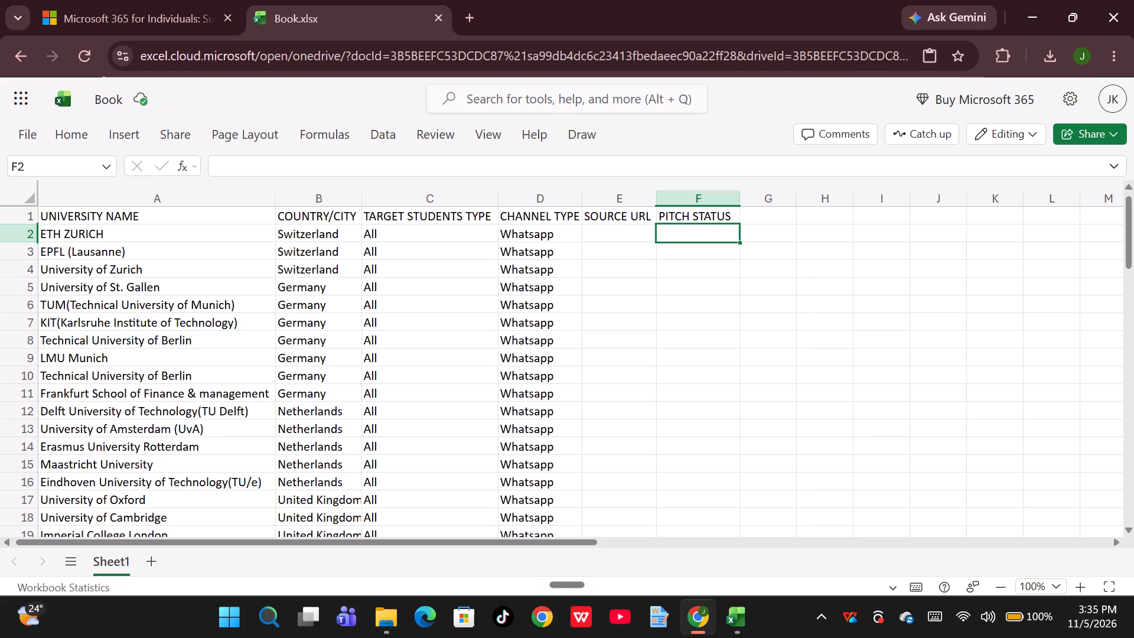
click(677, 256)
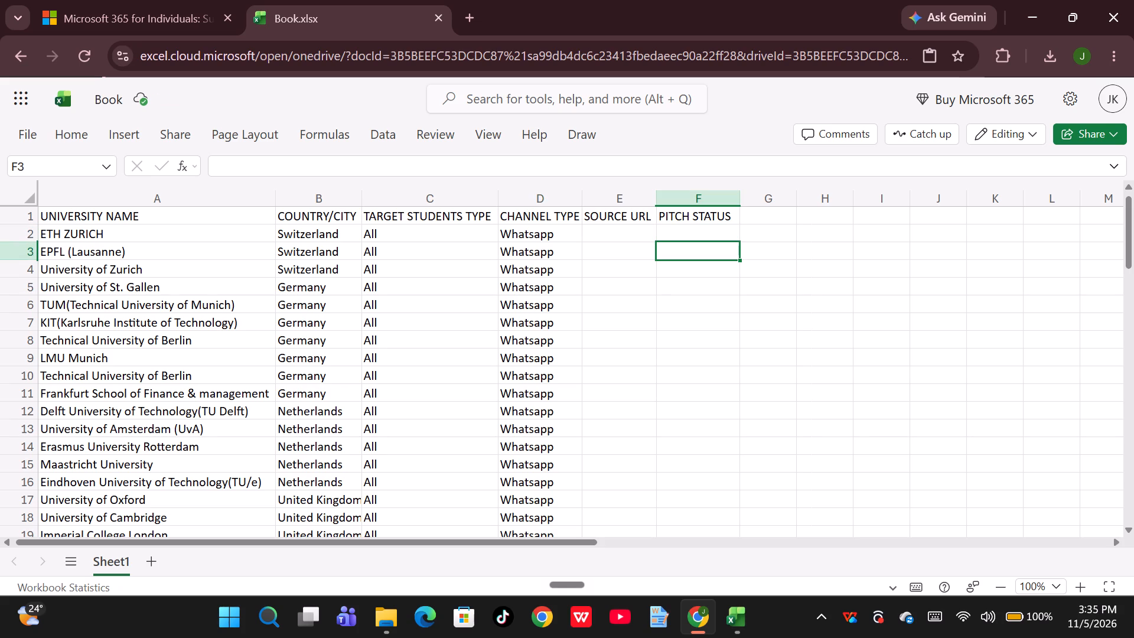
Enter "Not joined" as the pitch status for the Swiss universities in F2 through F4.
click(682, 226)
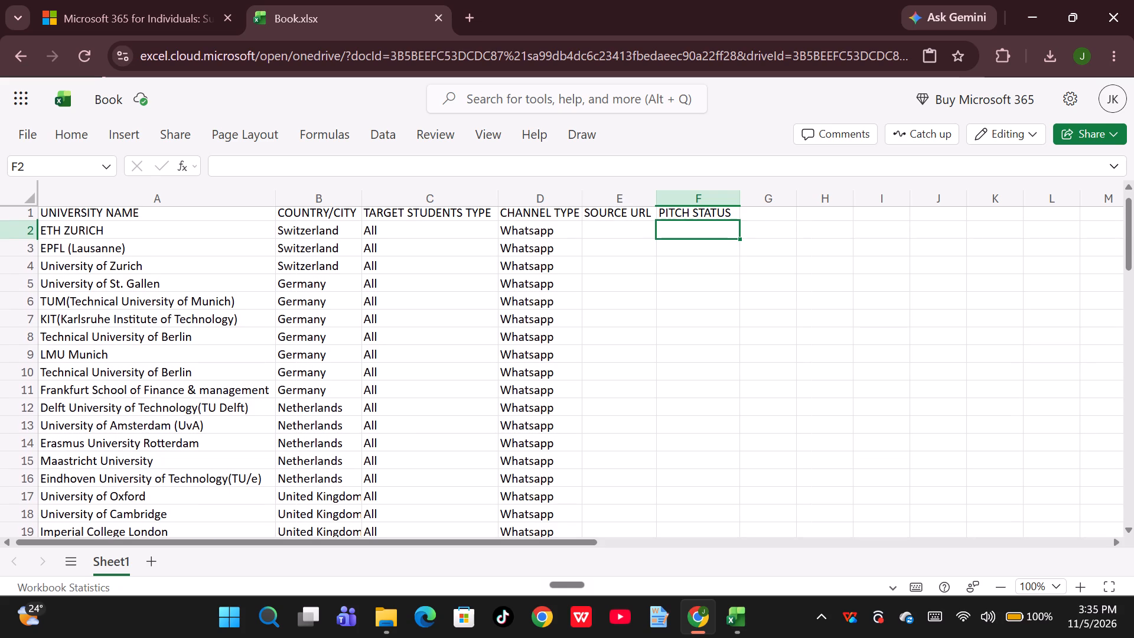
key(n)
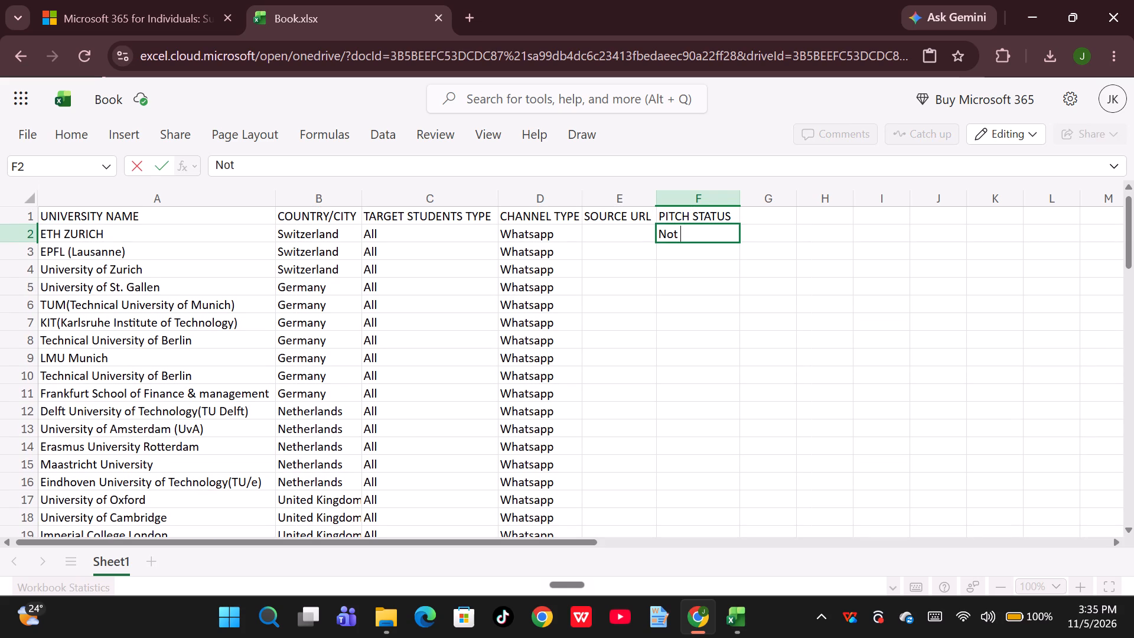
text(joined)
key(Return)
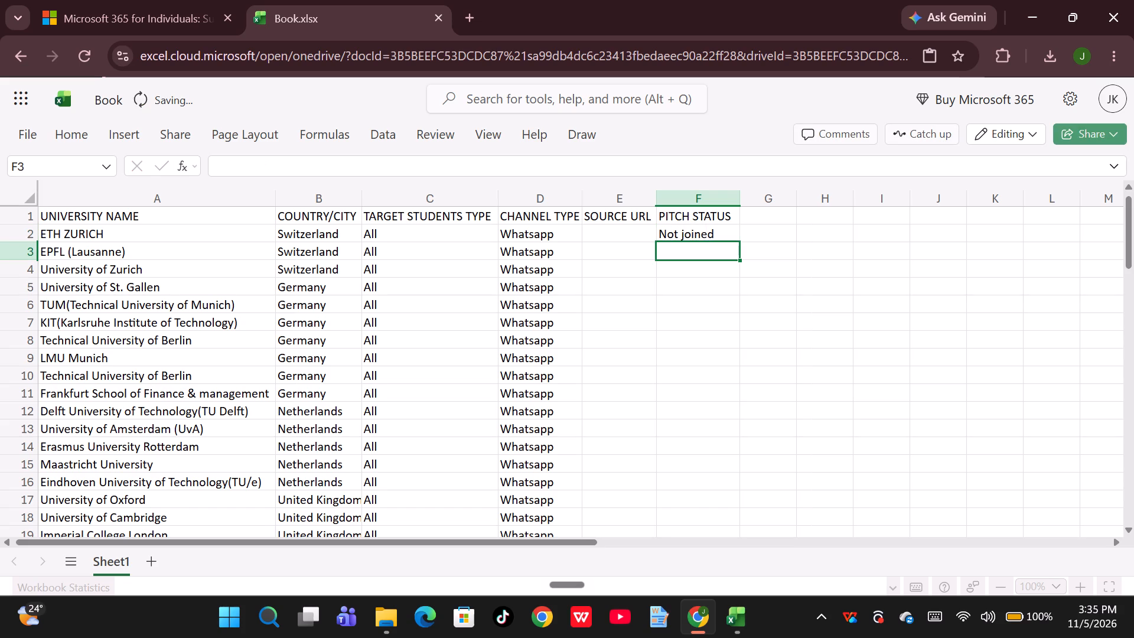
key(Return)
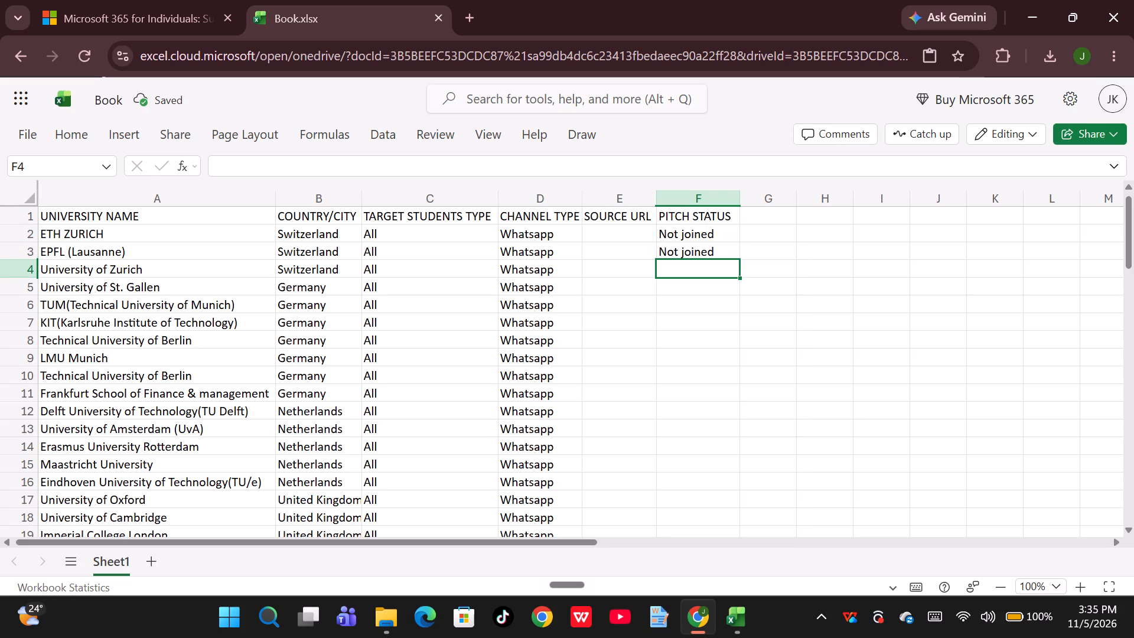
key(n)
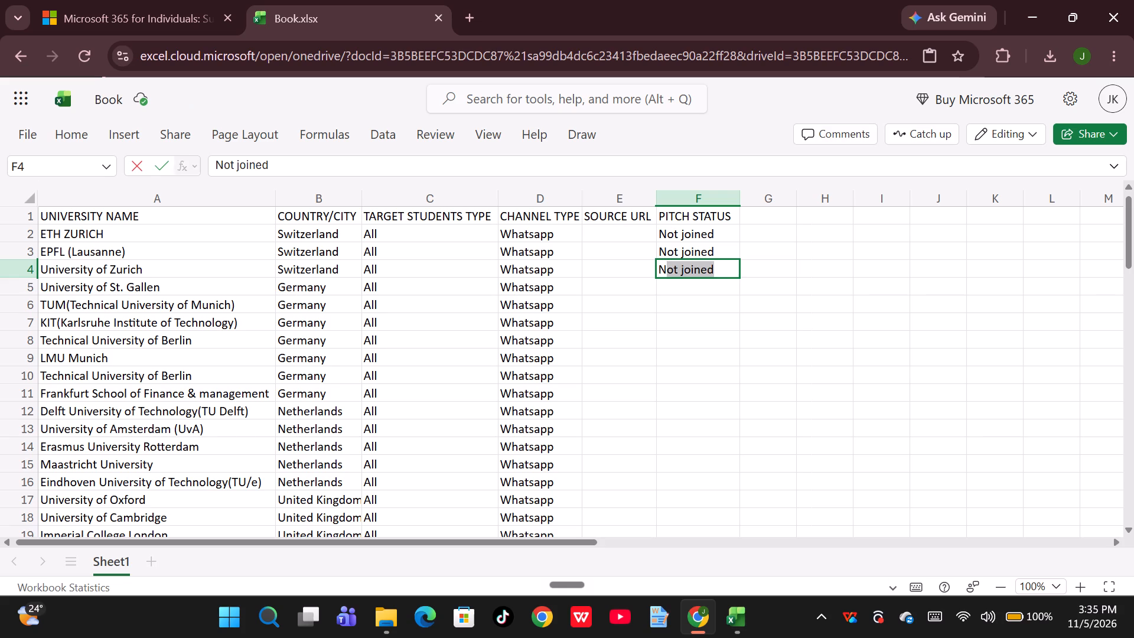
key(Return)
Enter "Not joined" as the pitch status in F5 through F8, from University of St. Gallen to Technical University of Berlin.
key(b)
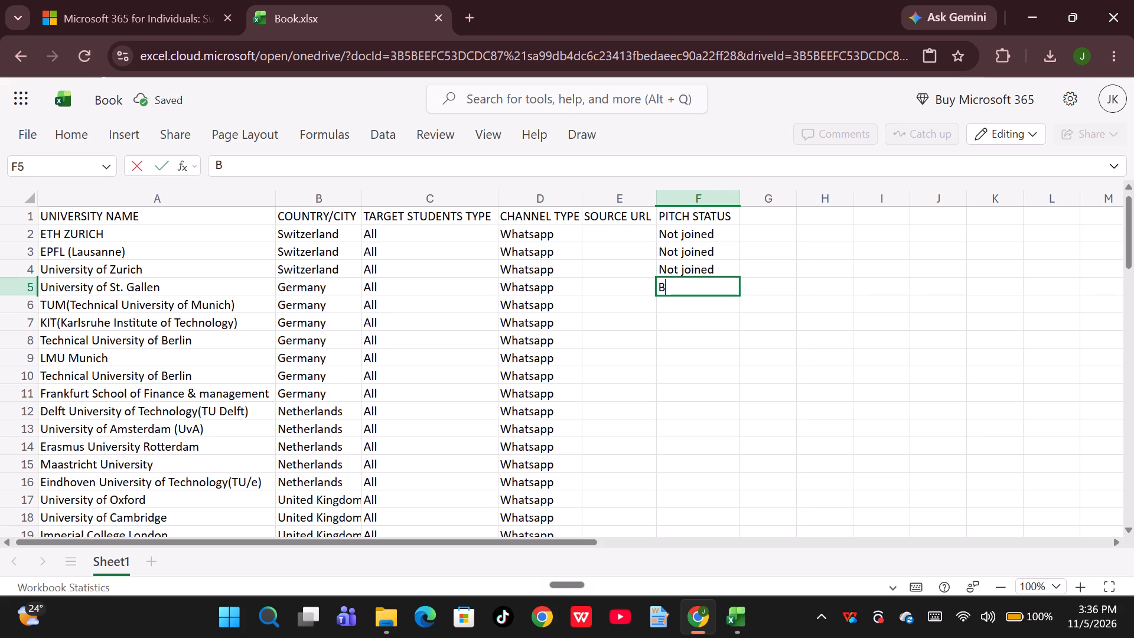
key(BackSpace)
key(n)
key(Return)
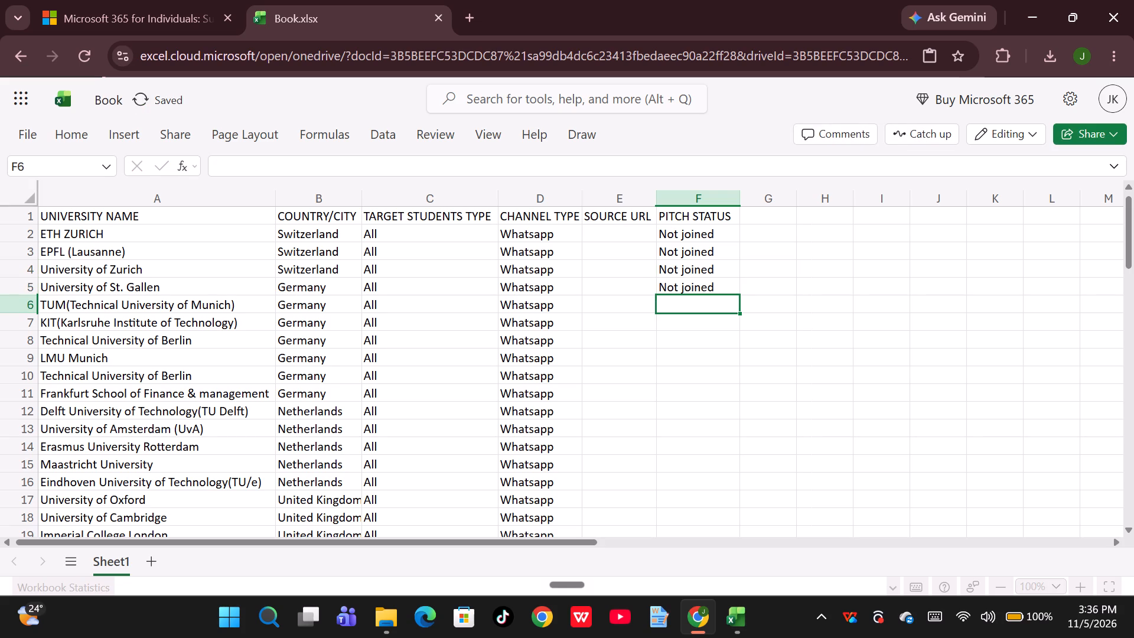
key(n)
key(Return)
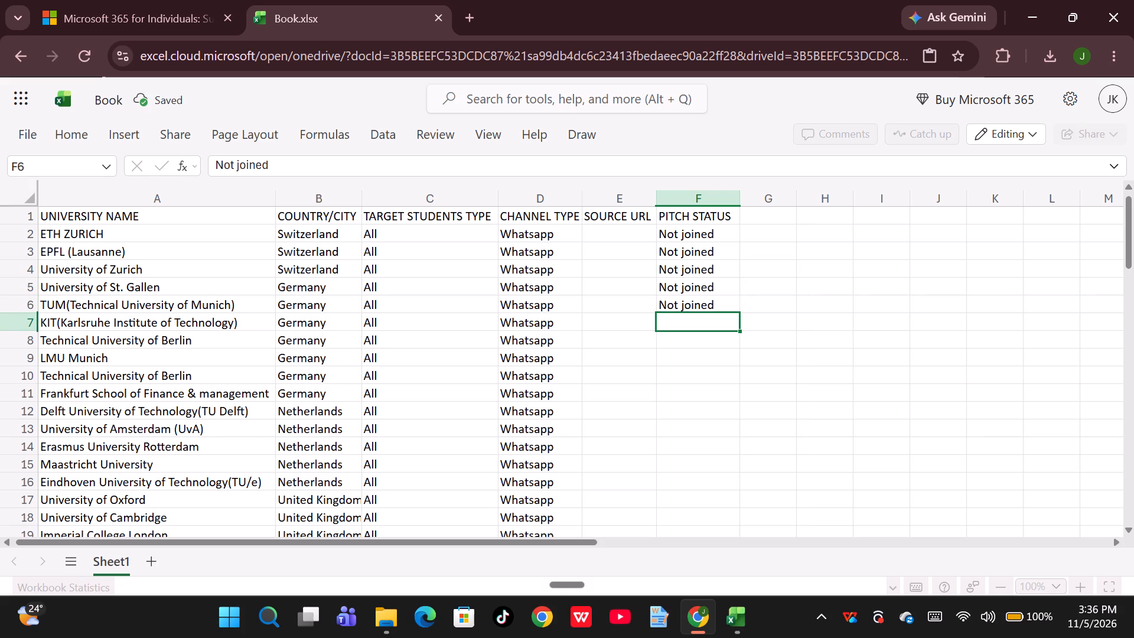
key(n)
key(Return)
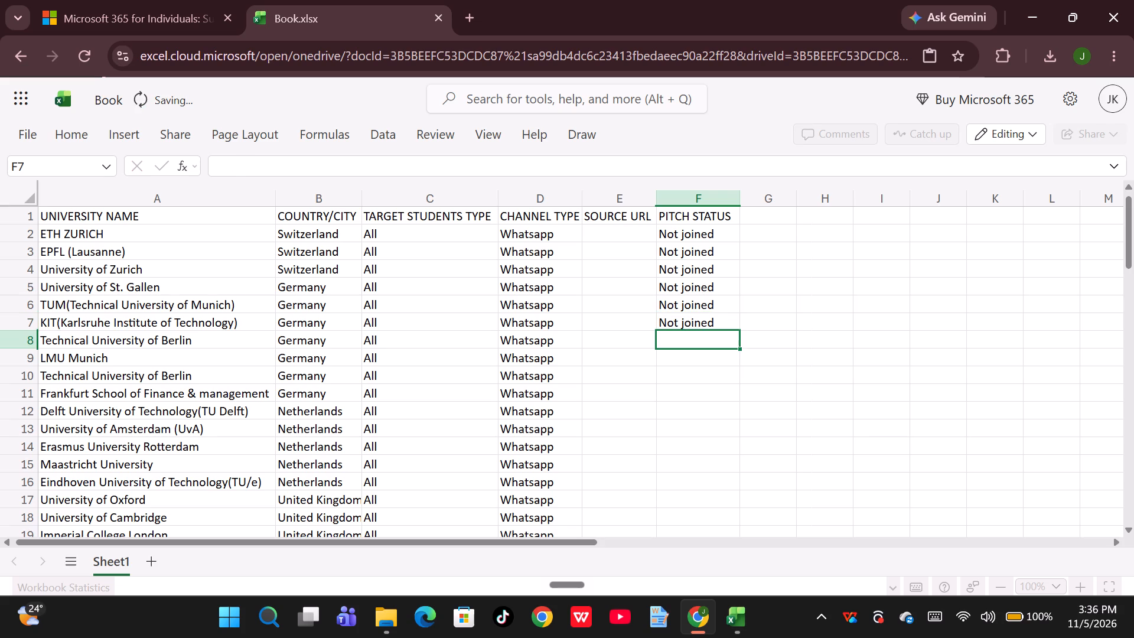
key(n)
key(Return)
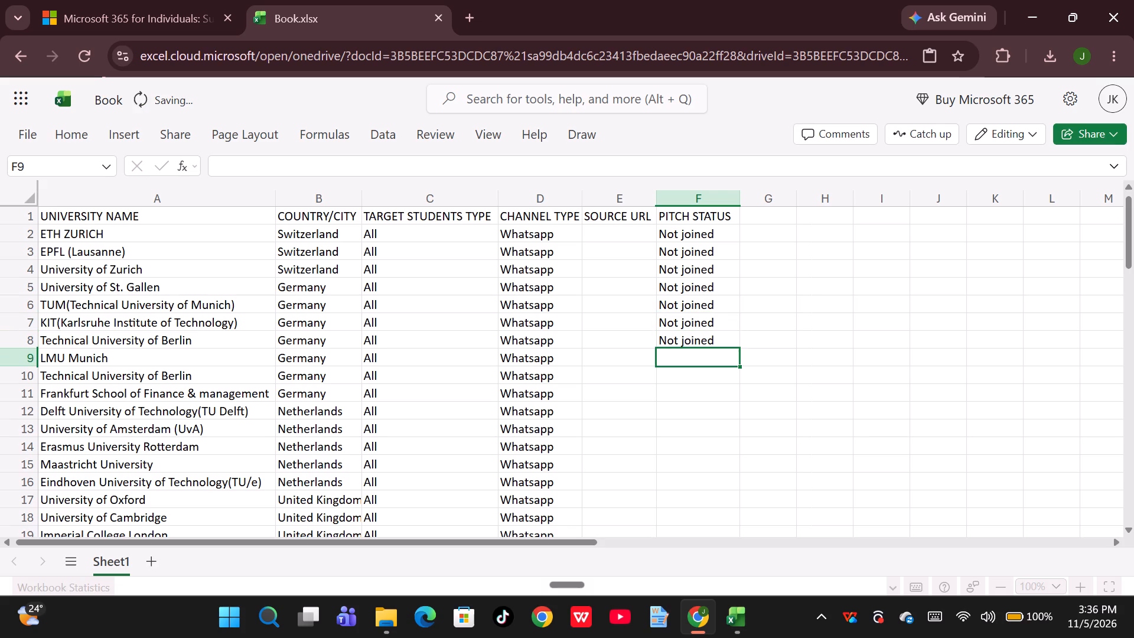
Enter "Not joined" as the pitch status in F9 through F11, from LMU Munich to Frankfurt School of Finance & management.
key(n)
key(Return)
key(n)
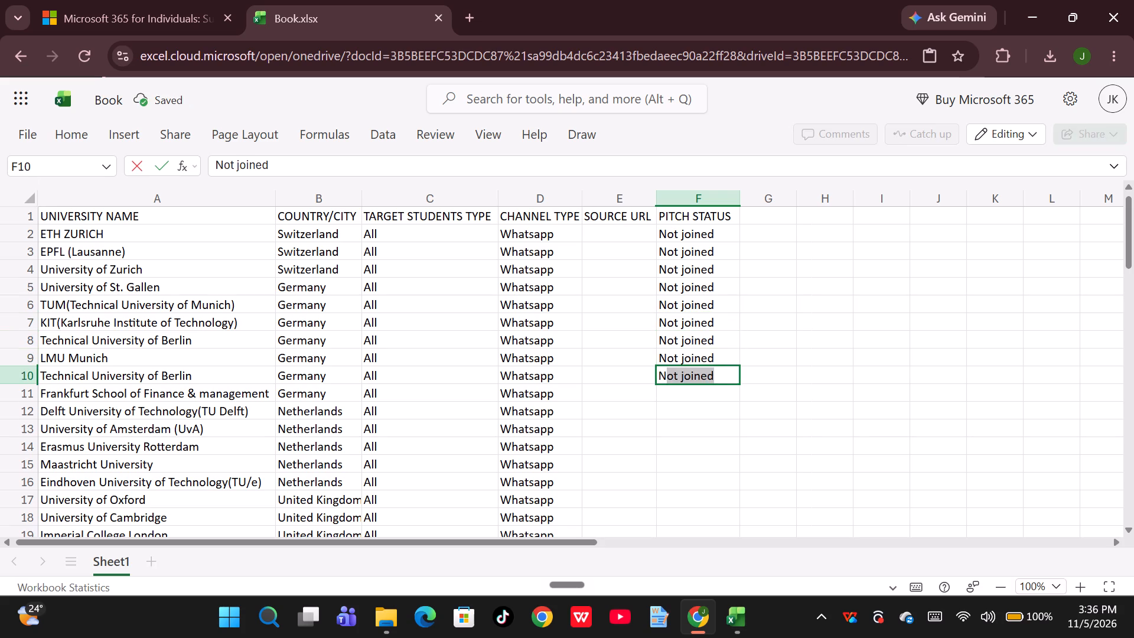
key(Return)
key(n)
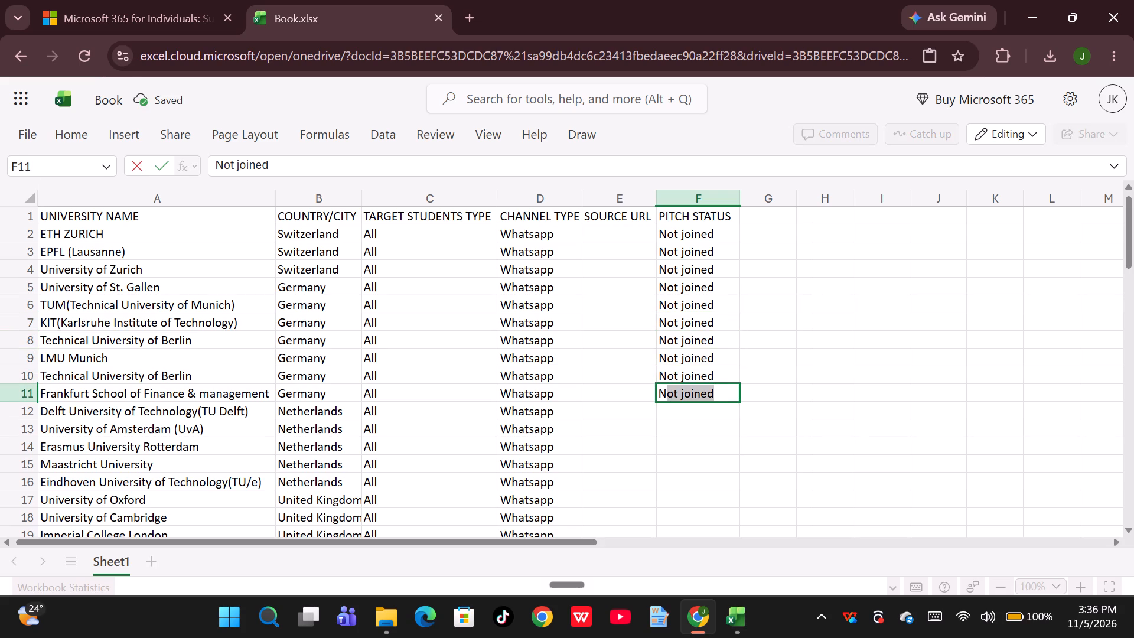
key(backslash)
key(n)
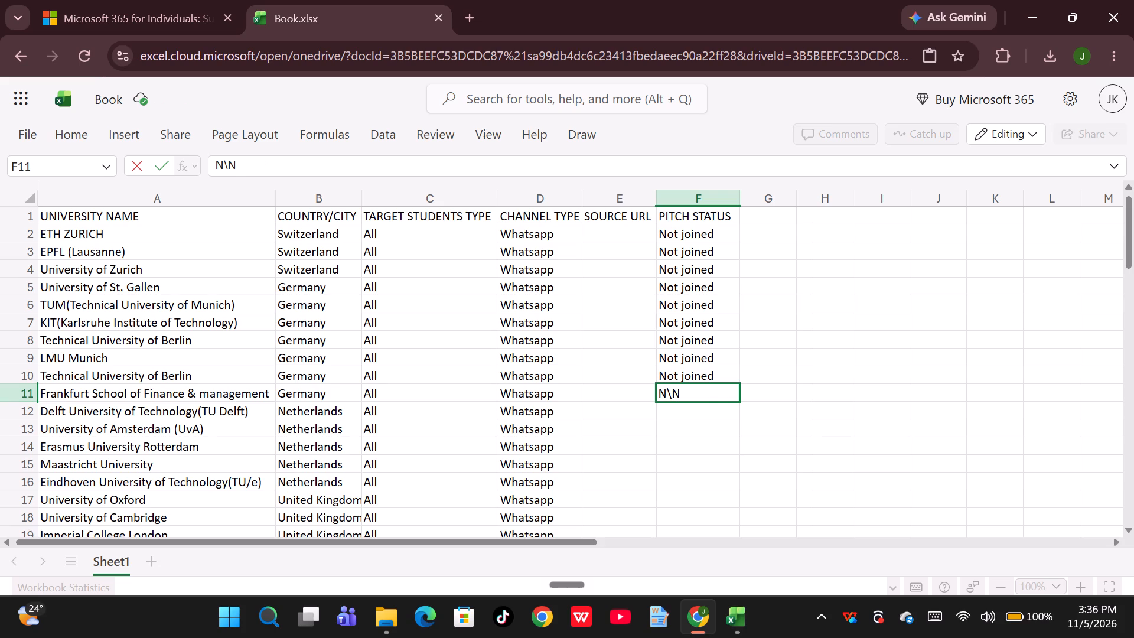
key(BackSpace)
key(BackSpace)
key(o)
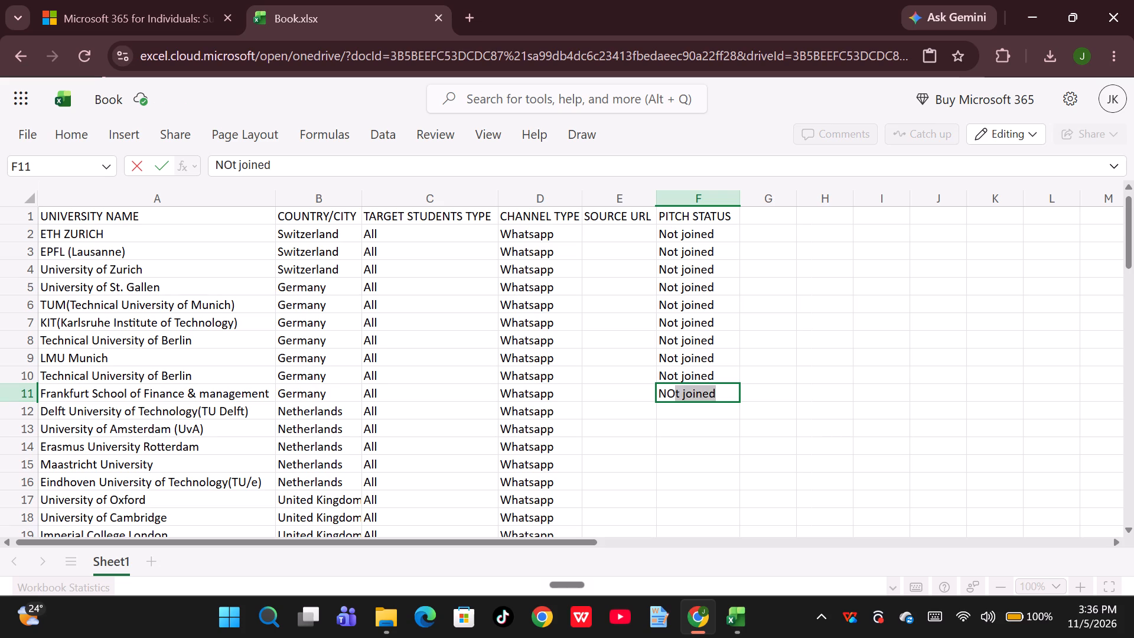
key(BackSpace)
key(BackSpace)
key(BackSpace)
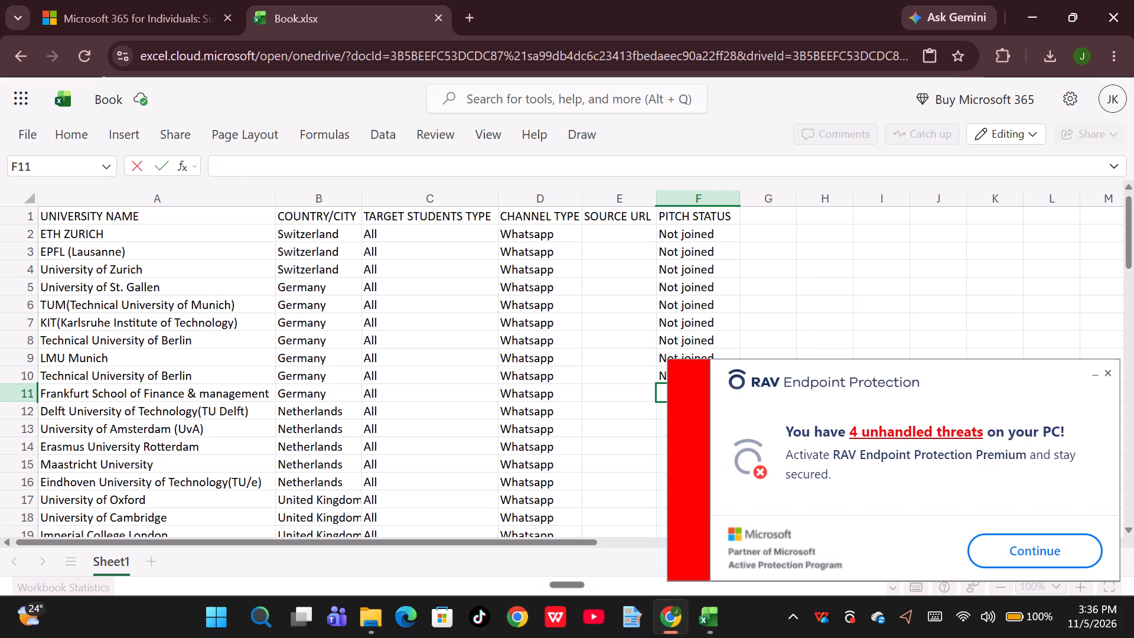
key(n)
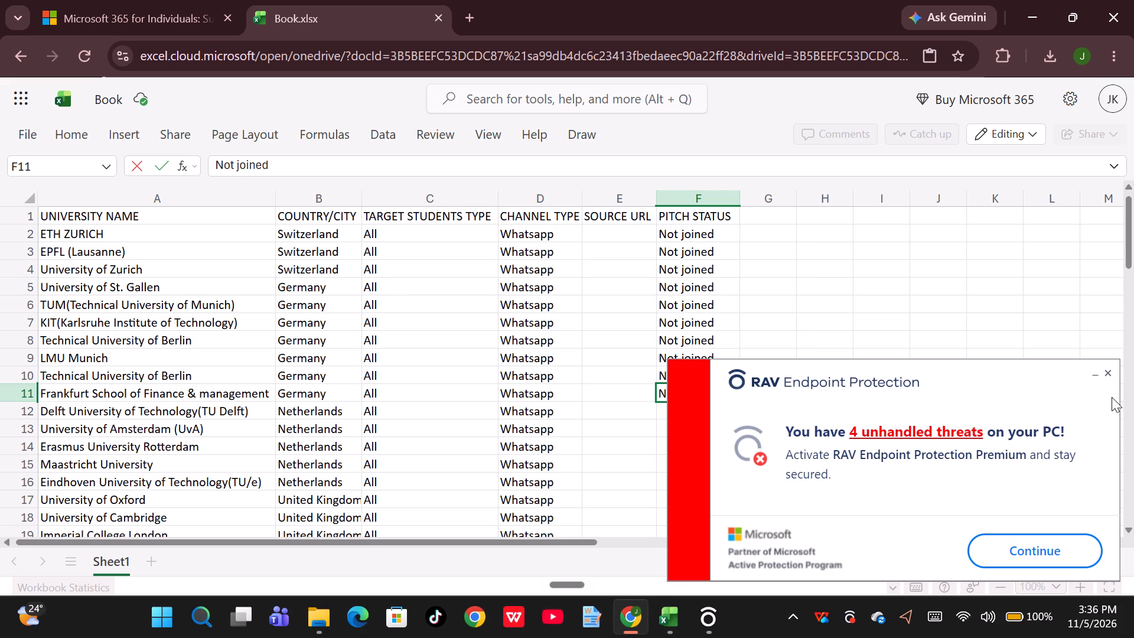
Dismiss the RAV Endpoint Protection notification covering the sheet.
click(1112, 370)
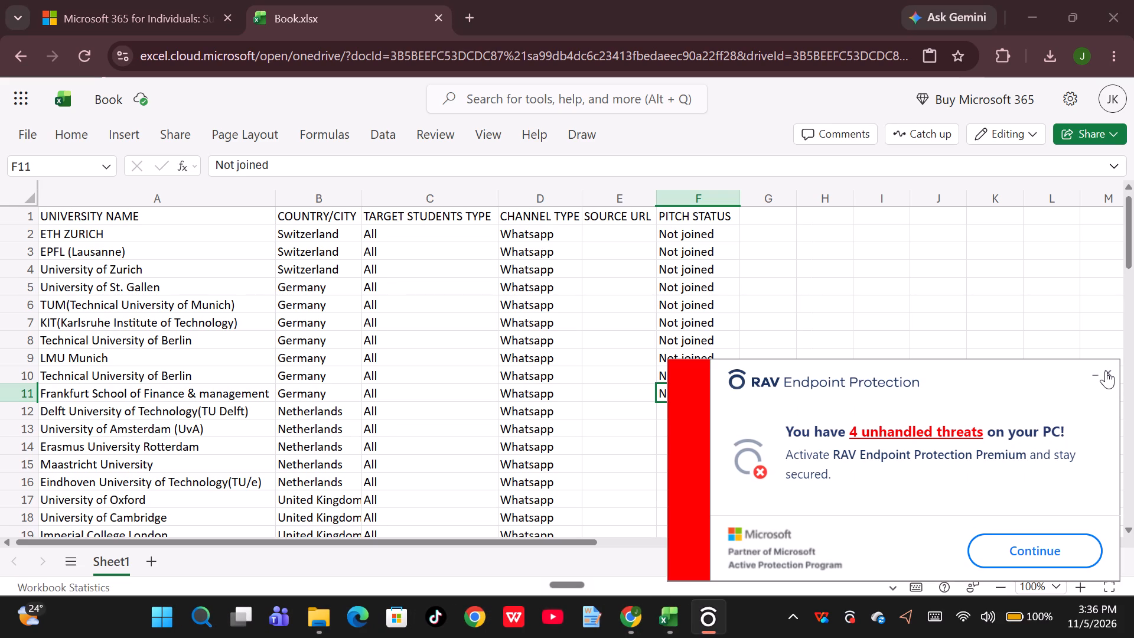
click(1106, 370)
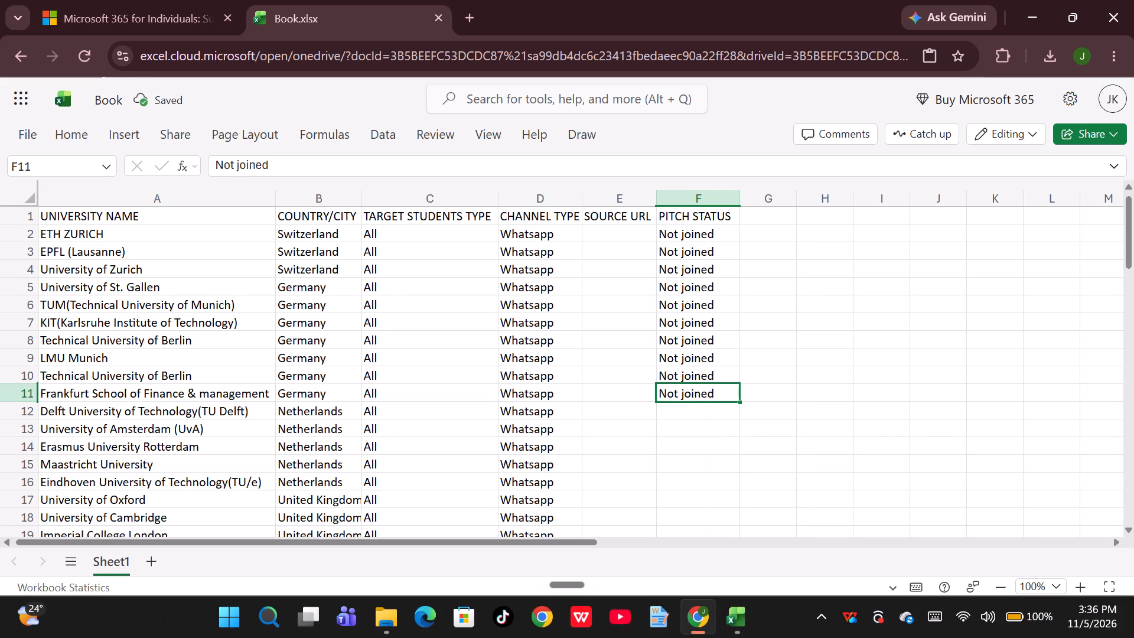
Enter "Not joined" as the pitch status for the Netherlands universities in F12 through F16.
click(693, 408)
key(n)
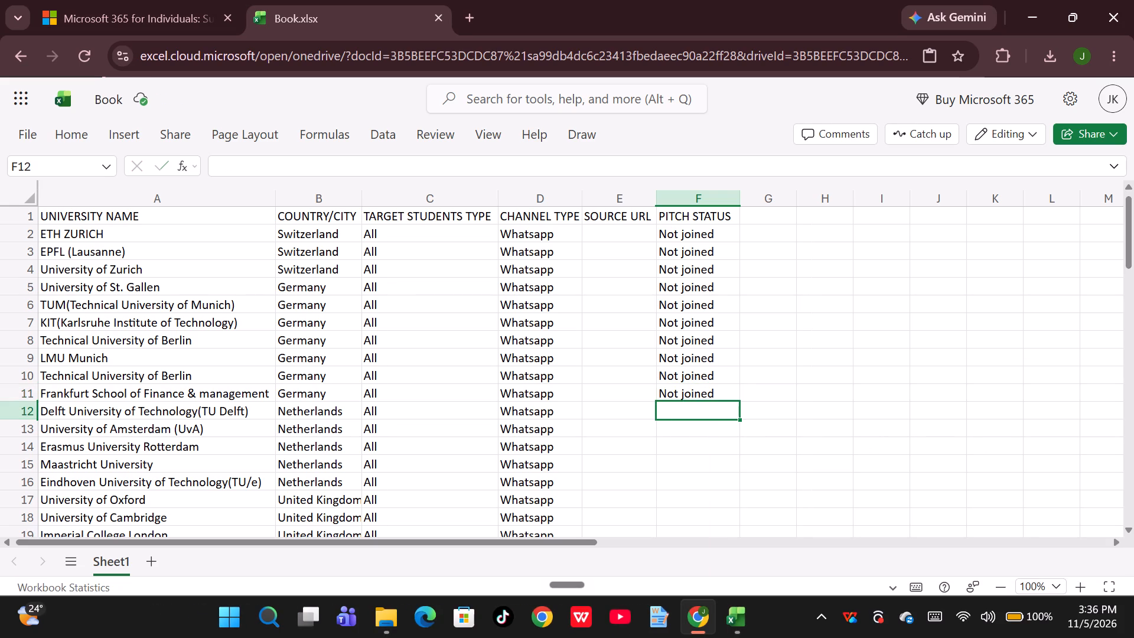
key(Return)
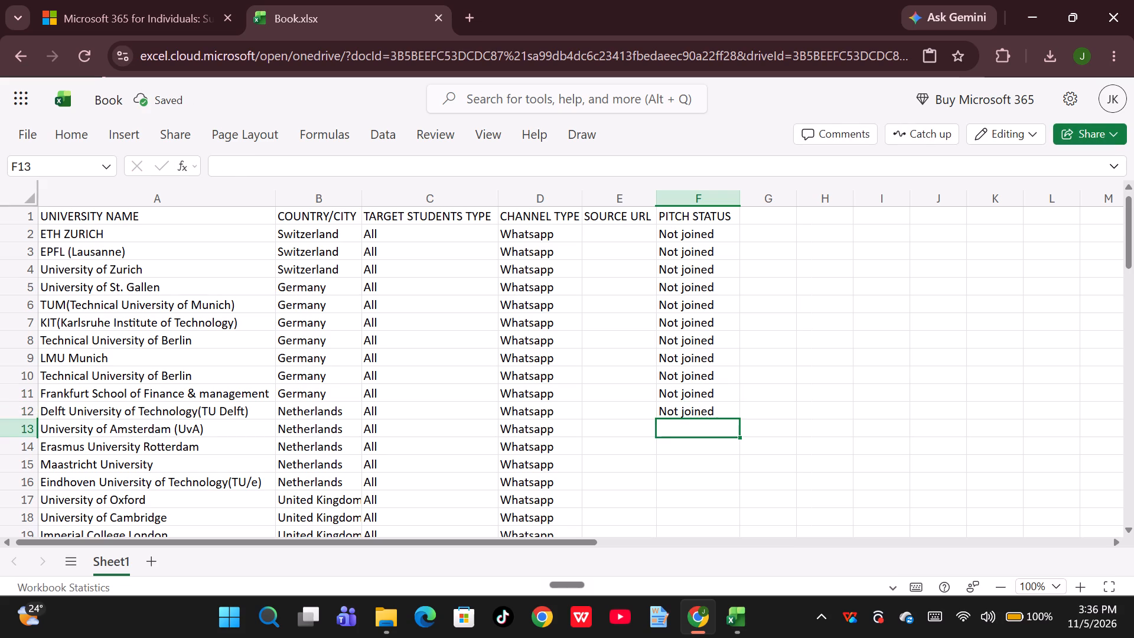
key(n)
key(Return)
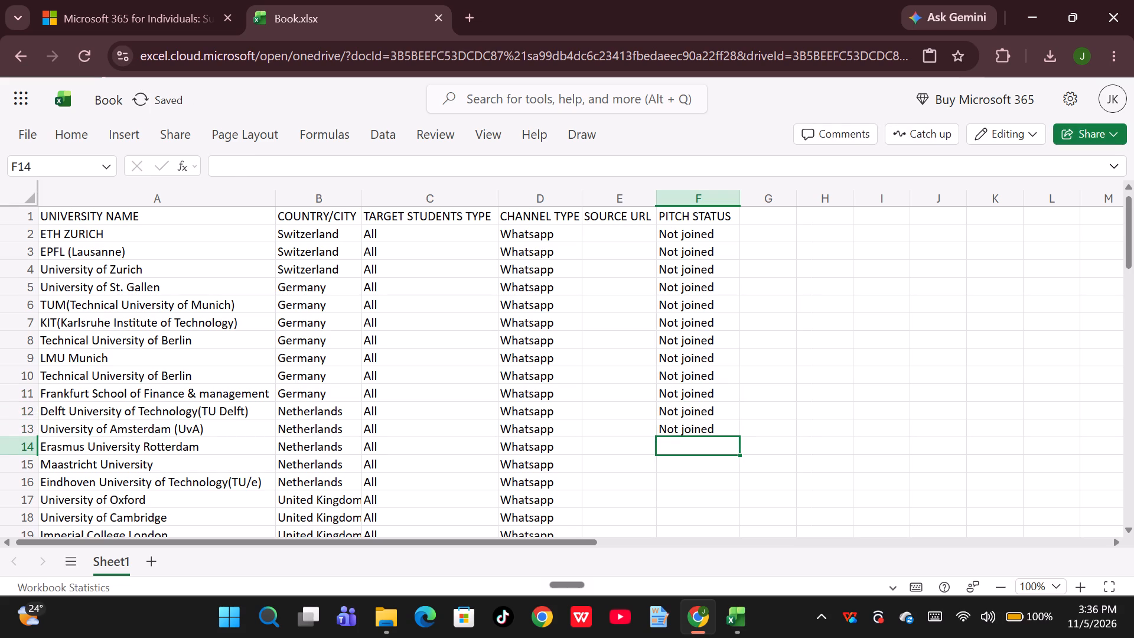
key(n)
key(Return)
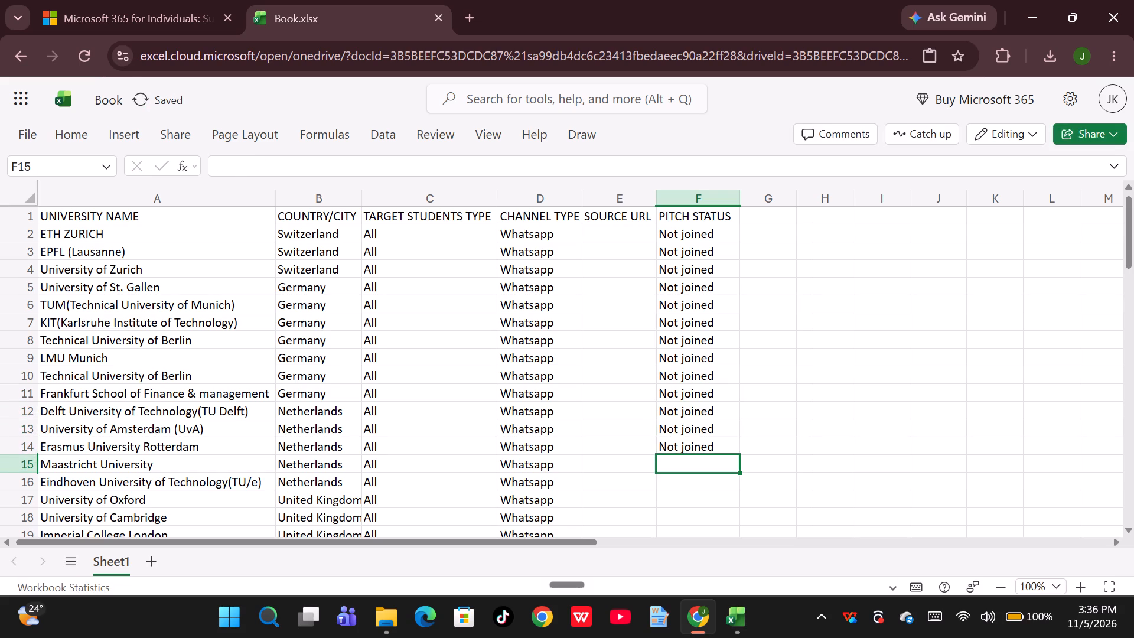
key(n)
key(Return)
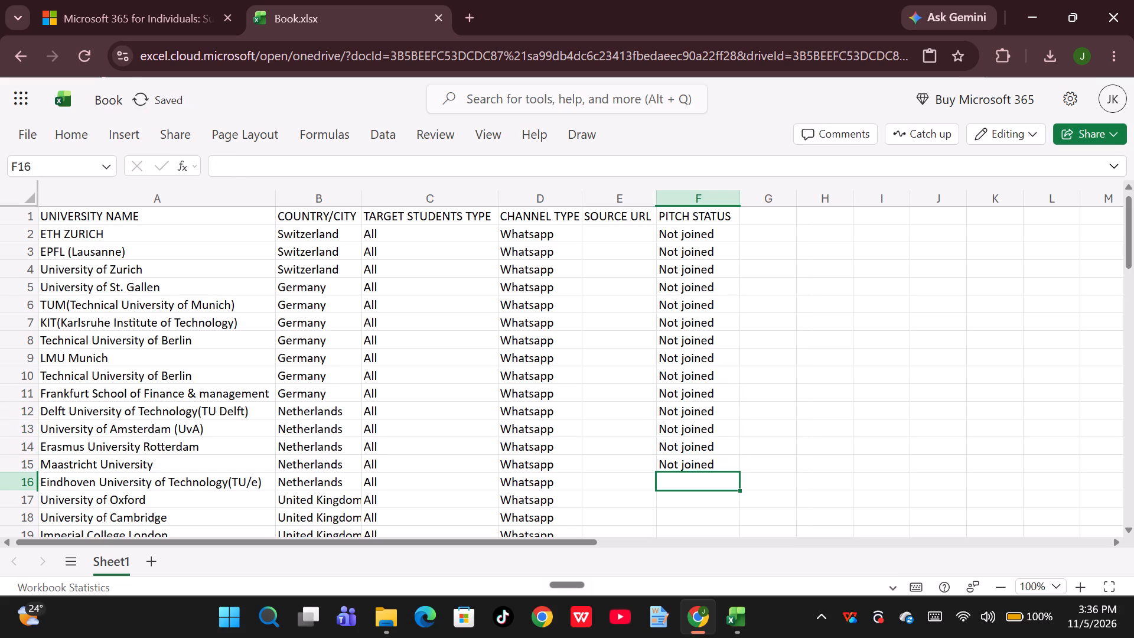
key(n)
key(Return)
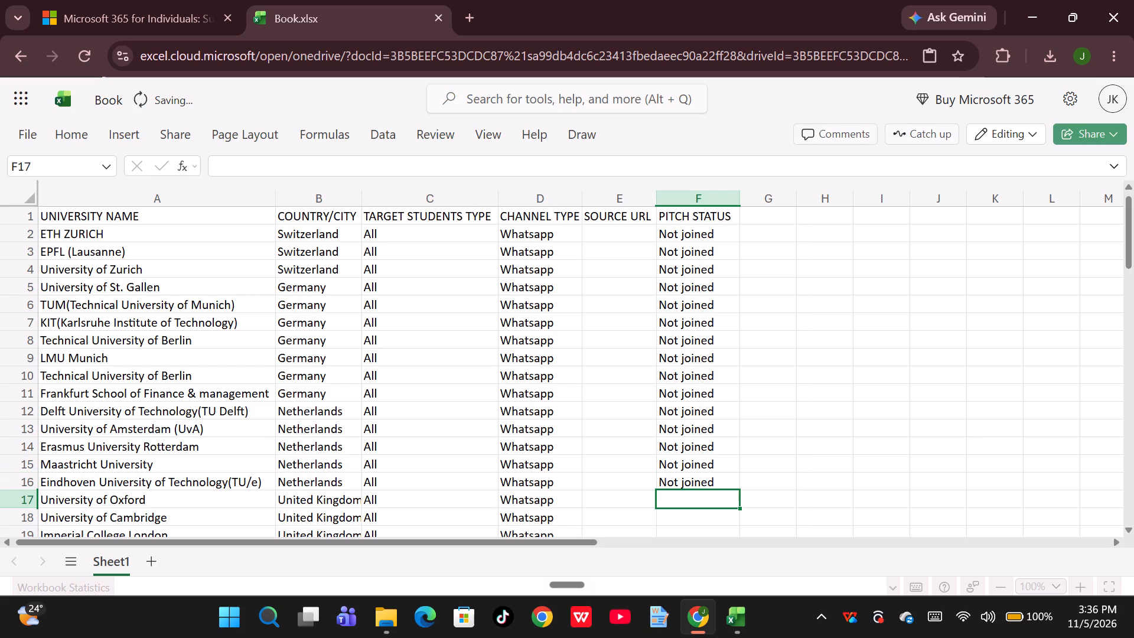
Enter "Not joined" as the pitch status for the United Kingdom universities in F17 through F22.
key(n)
key(Return)
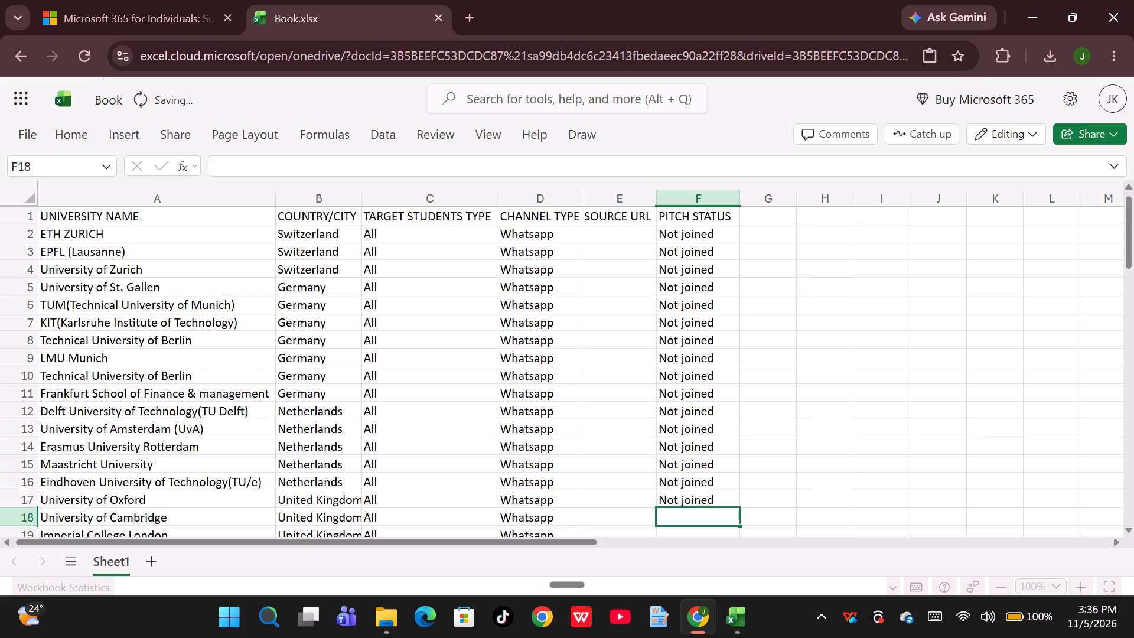
key(n)
key(Return)
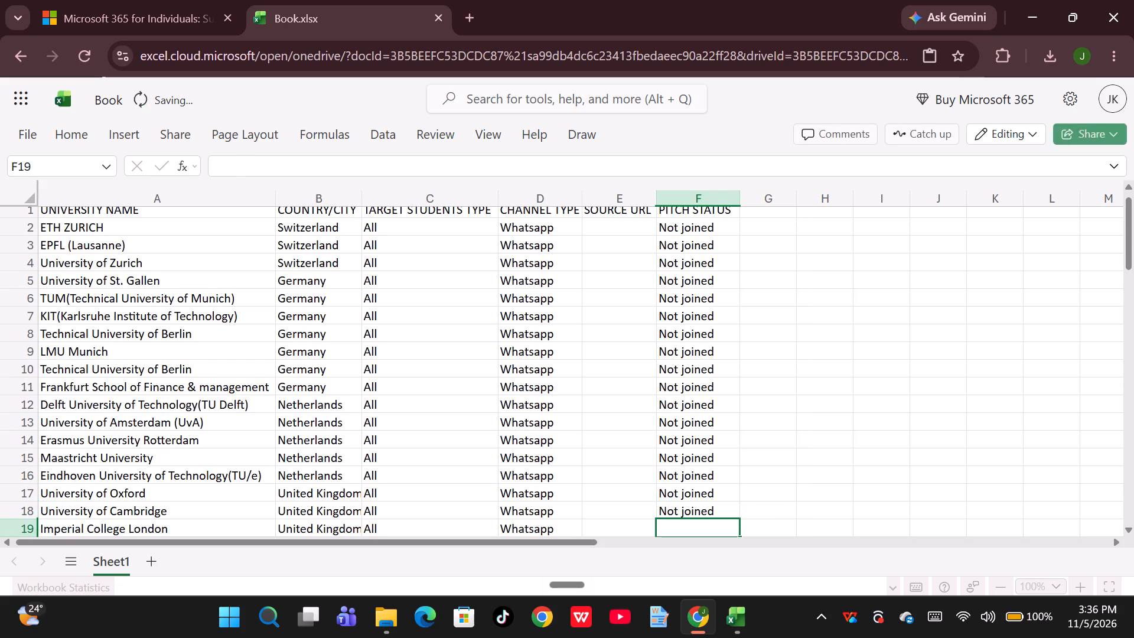
key(n)
key(Return)
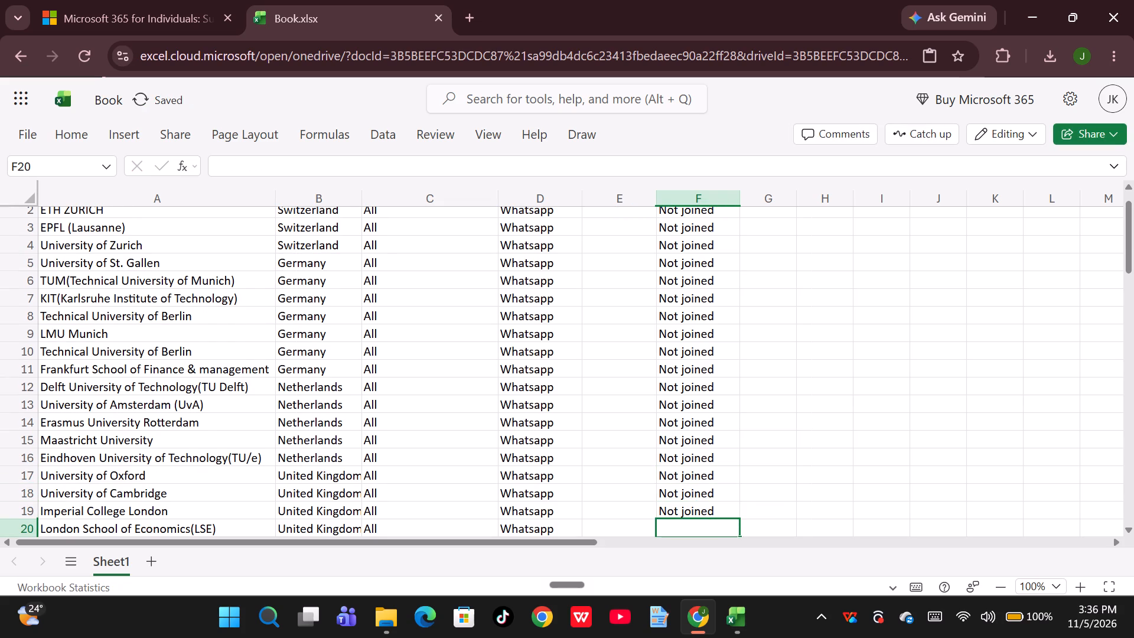
key(n)
key(Return)
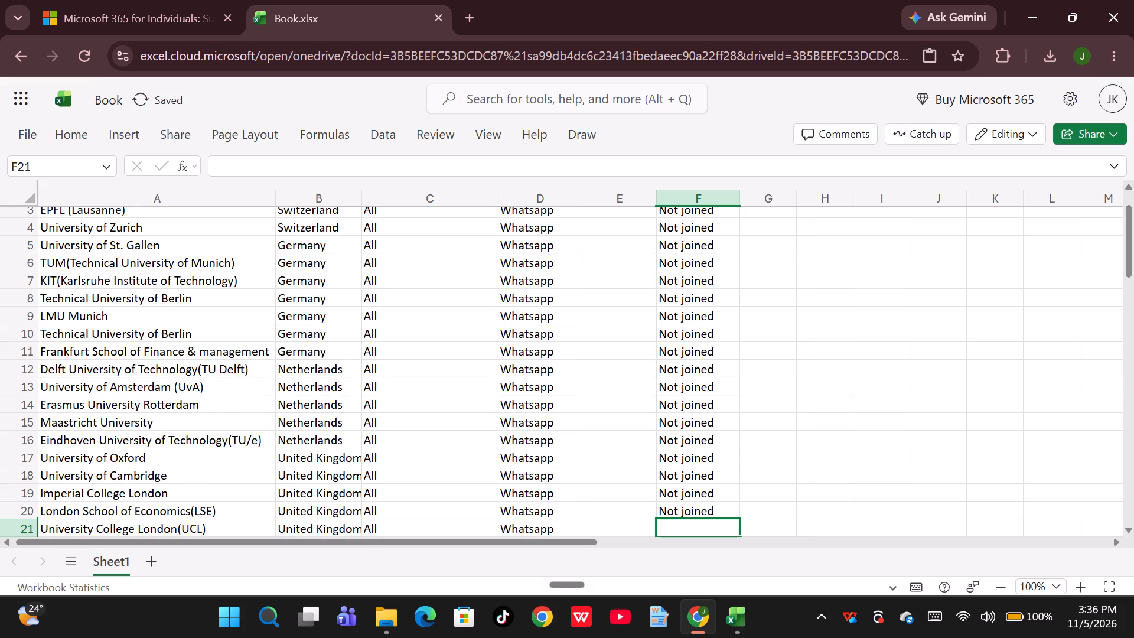
key(n)
key(Return)
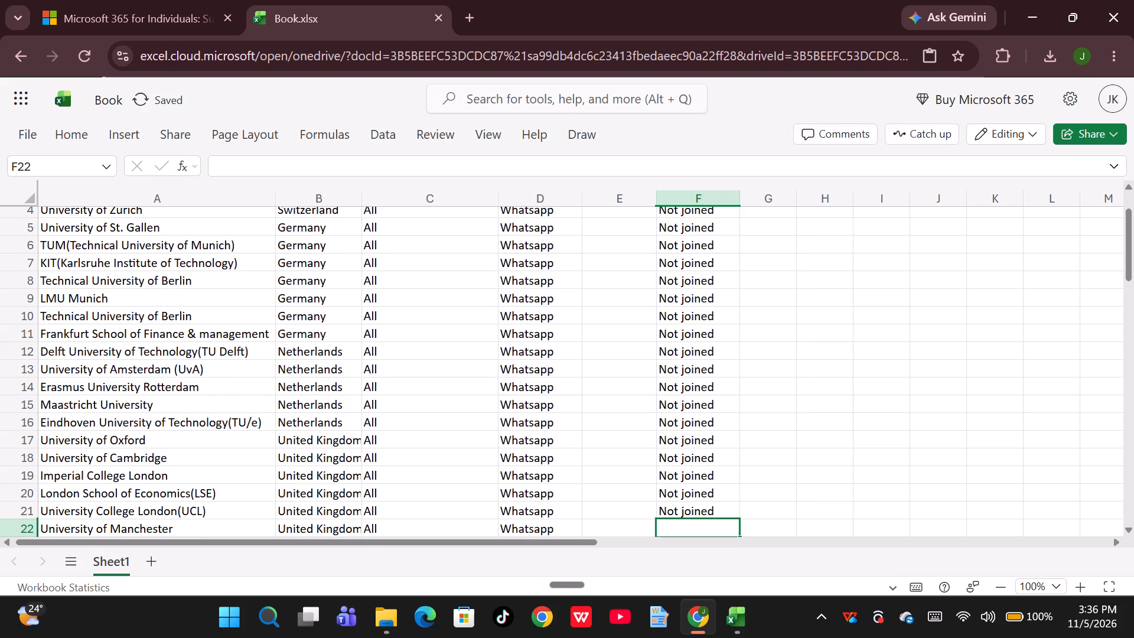
key(n)
key(Return)
Enter "Not joined" as the pitch status for the French universities in F23 through F25.
key(n)
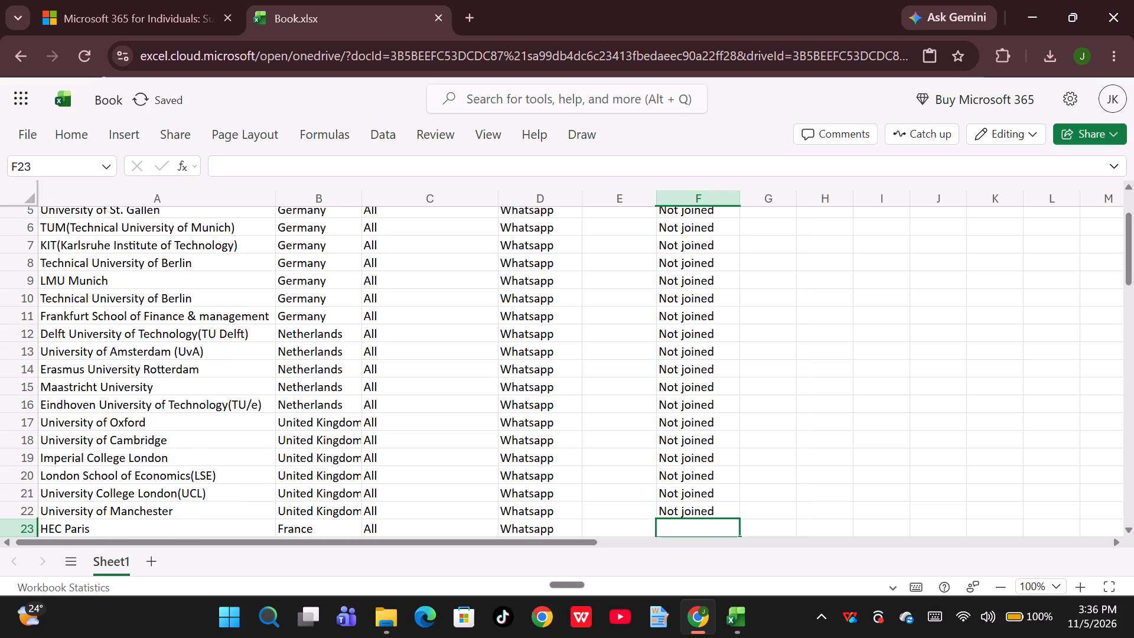
key(Return)
key(n)
key(Return)
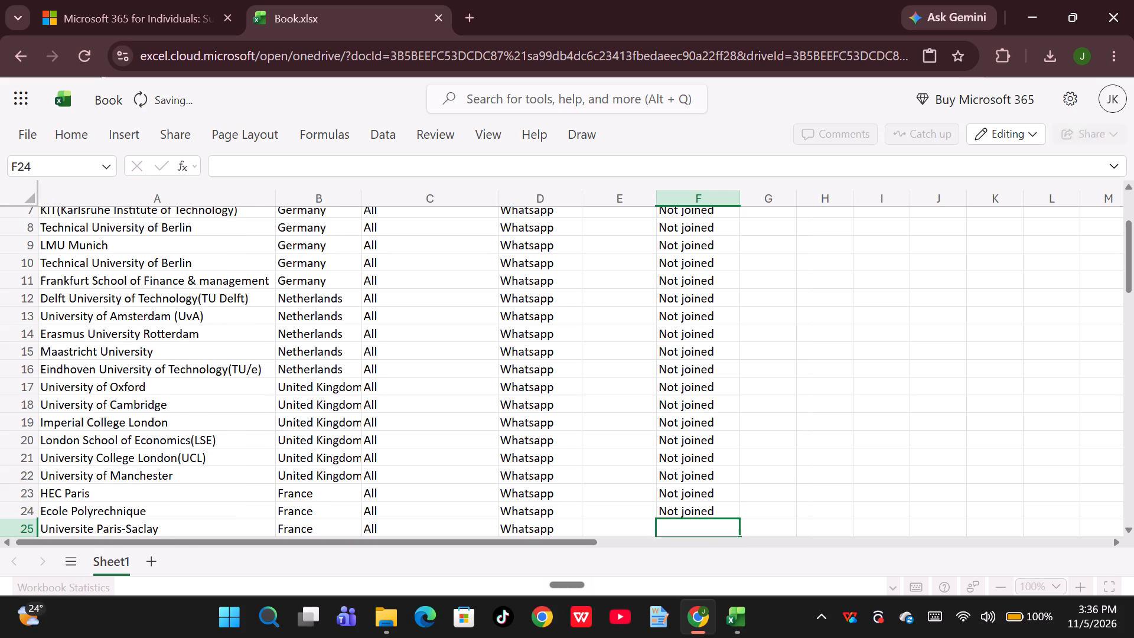
key(n)
key(Return)
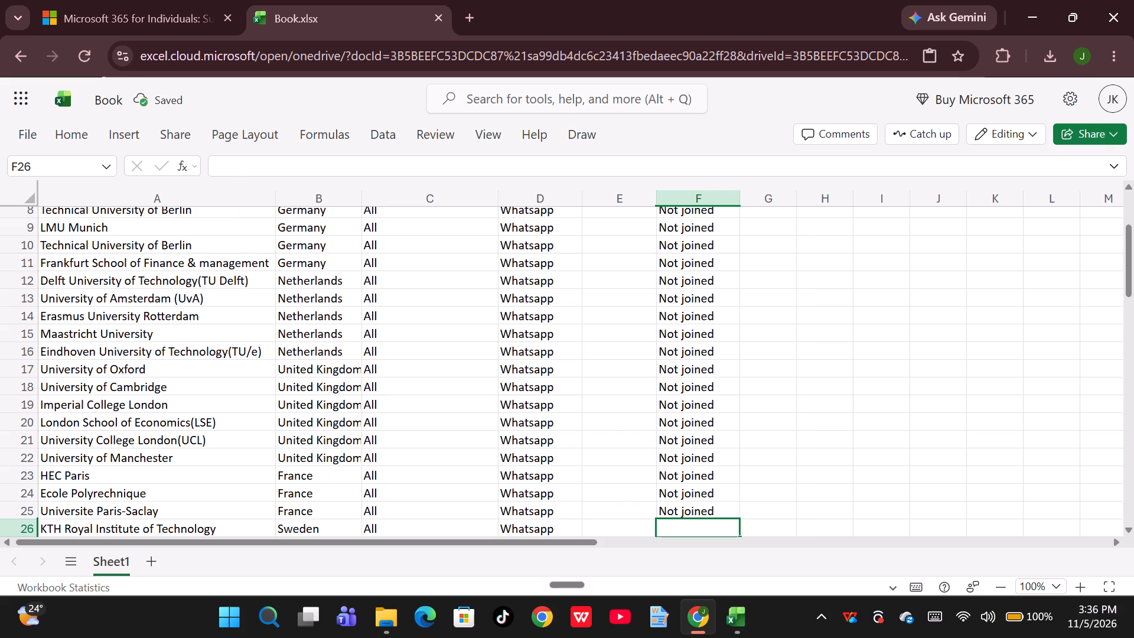
Enter "Not joined" as the pitch status for the Swedish and Danish universities in F26 through F28.
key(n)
key(Return)
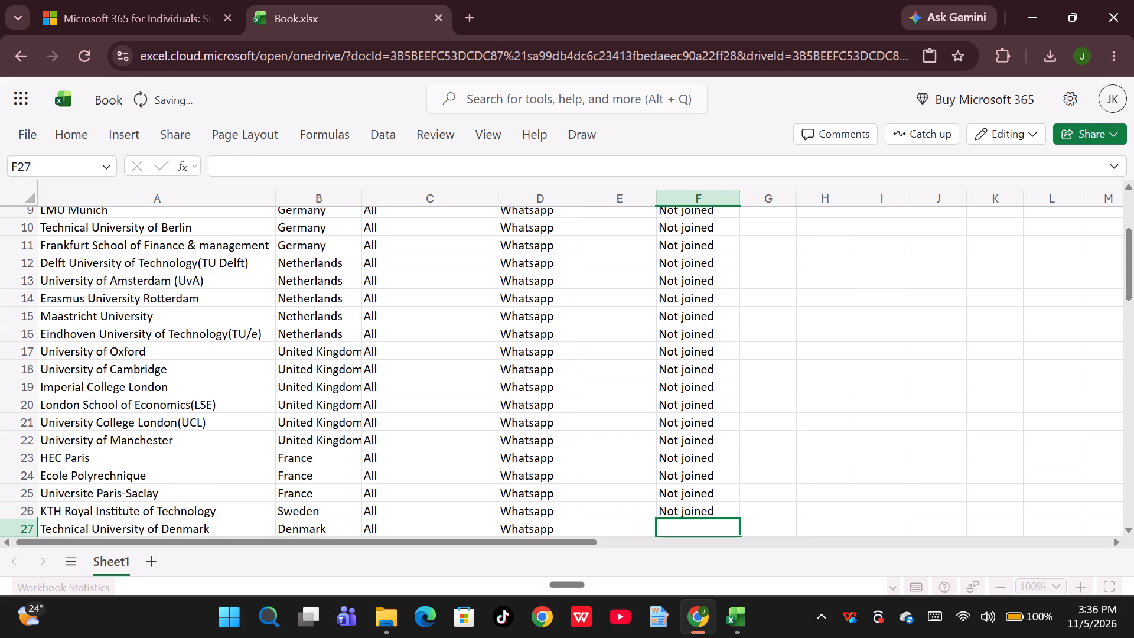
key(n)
key(Return)
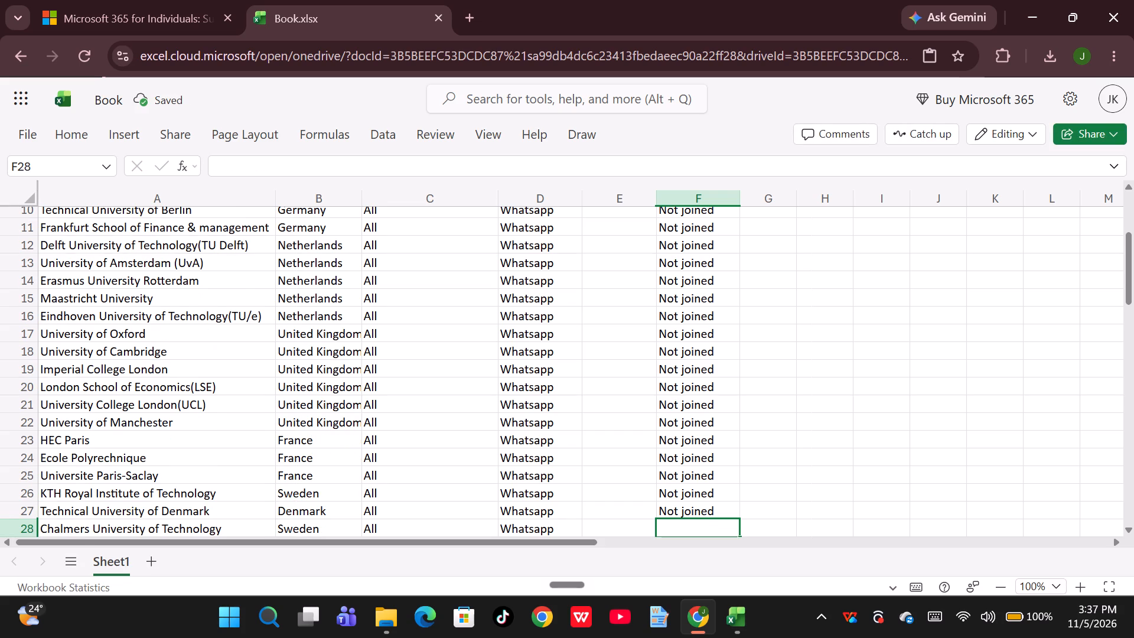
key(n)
key(Return)
Enter "Not joined" as the pitch status for the Spanish and Italian universities in F29 through F31.
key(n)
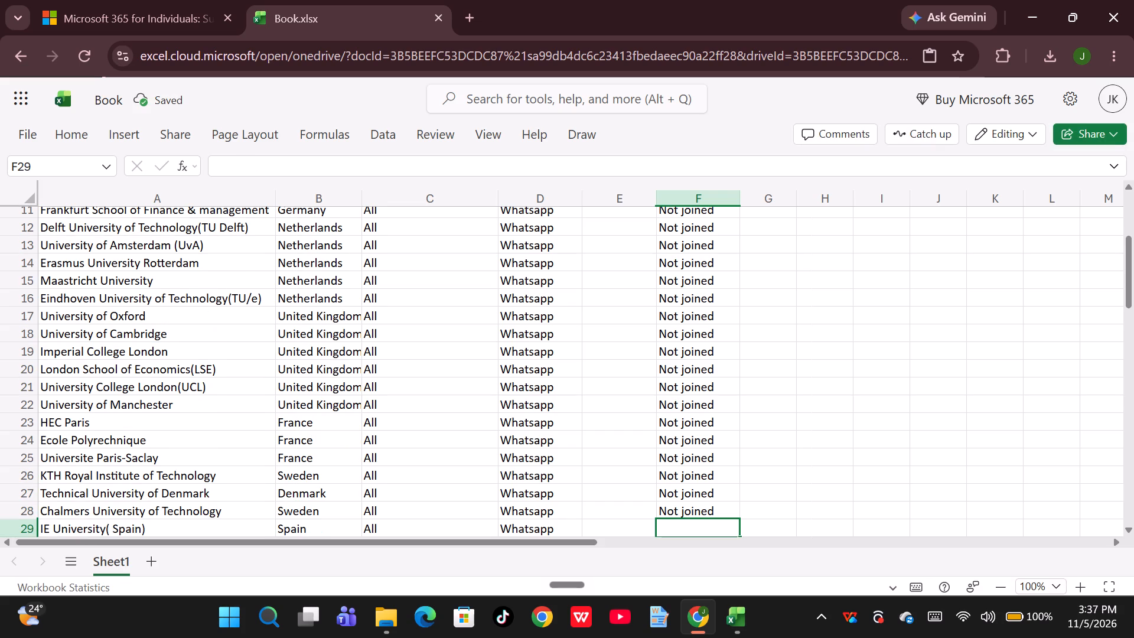
key(Return)
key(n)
key(Return)
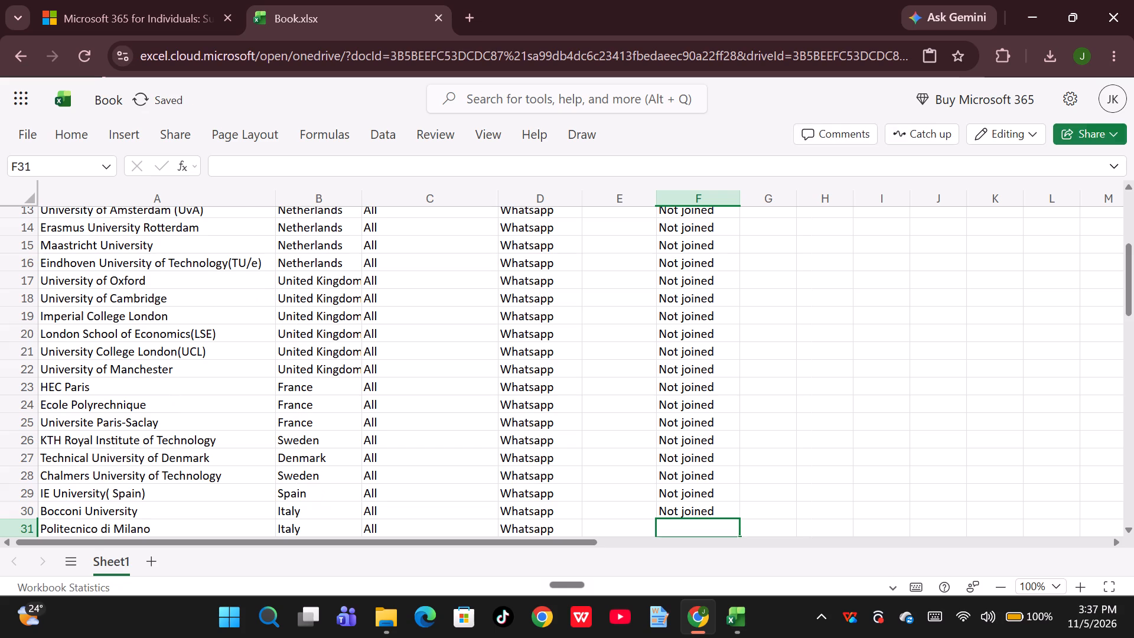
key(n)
key(Return)
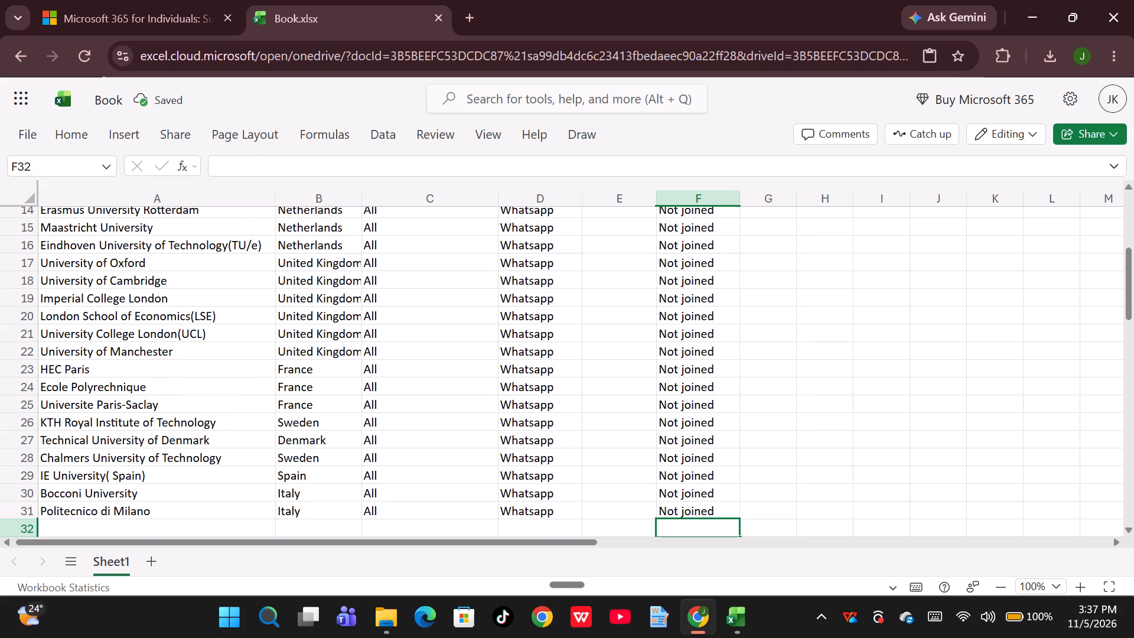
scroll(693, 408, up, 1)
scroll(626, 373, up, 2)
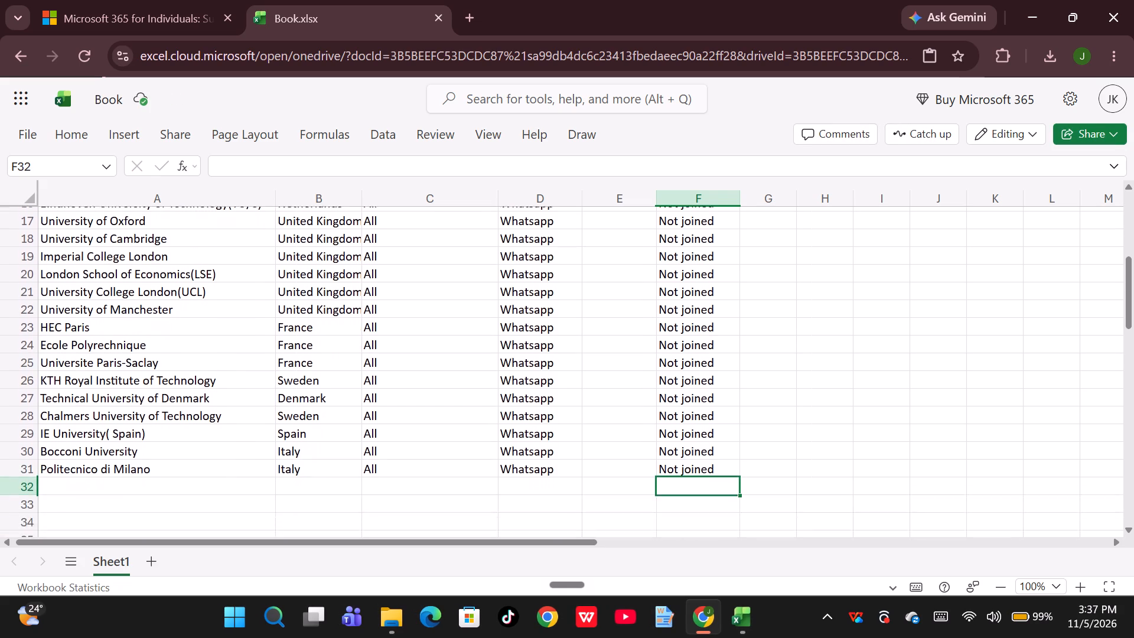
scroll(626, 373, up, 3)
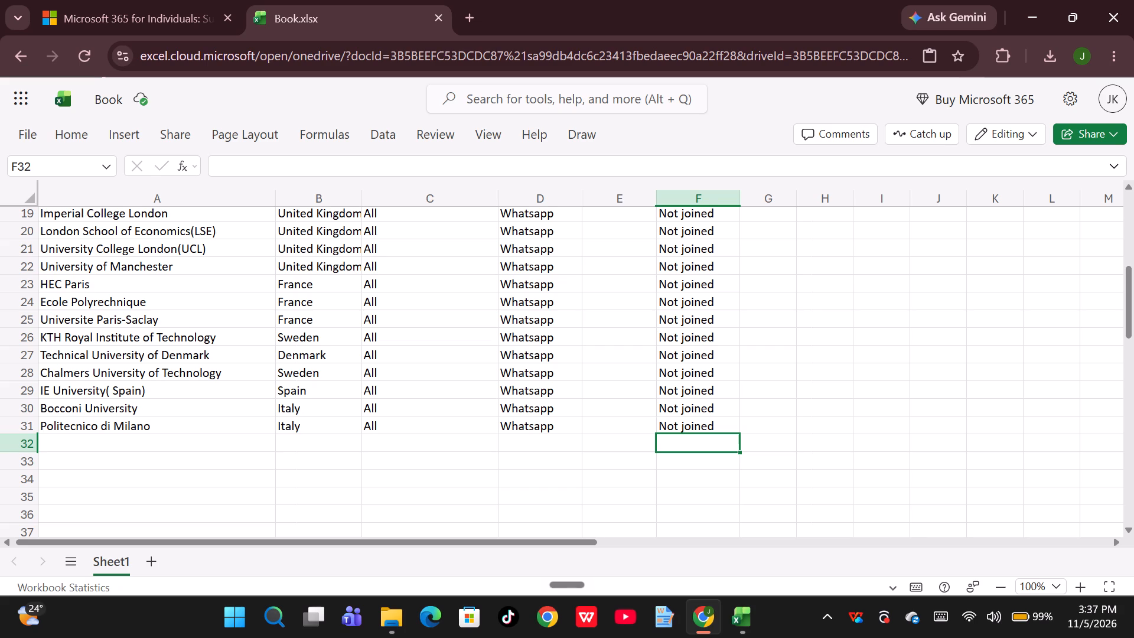
Replace the pitch status for HEC Paris in F23, starting the new entry with "Joi".
scroll(395, 416, up, 1)
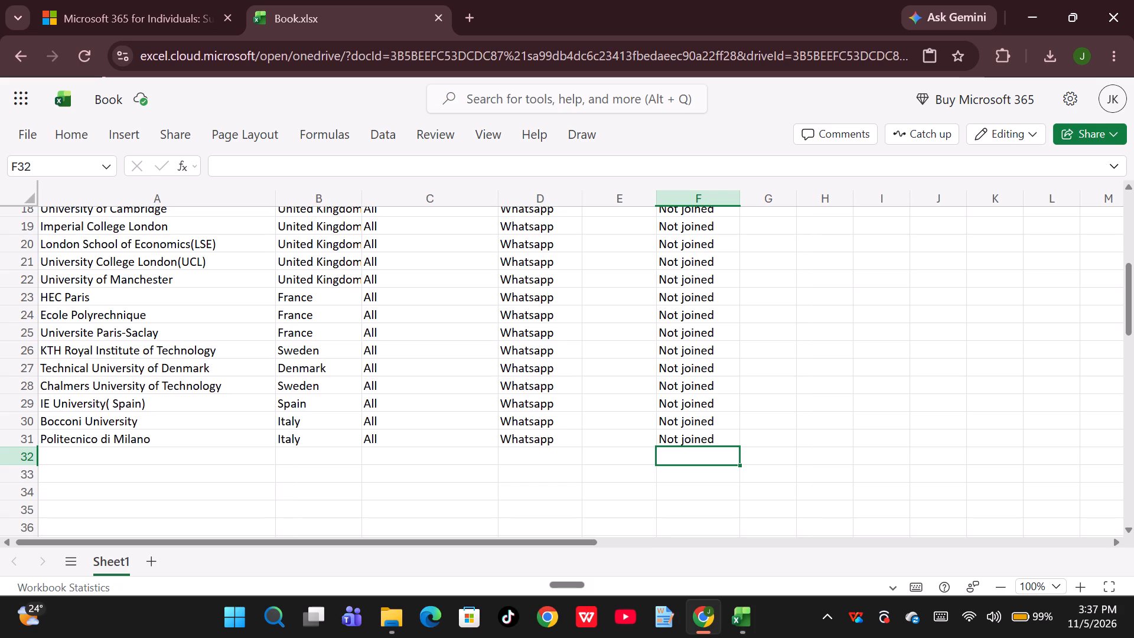
click(686, 302)
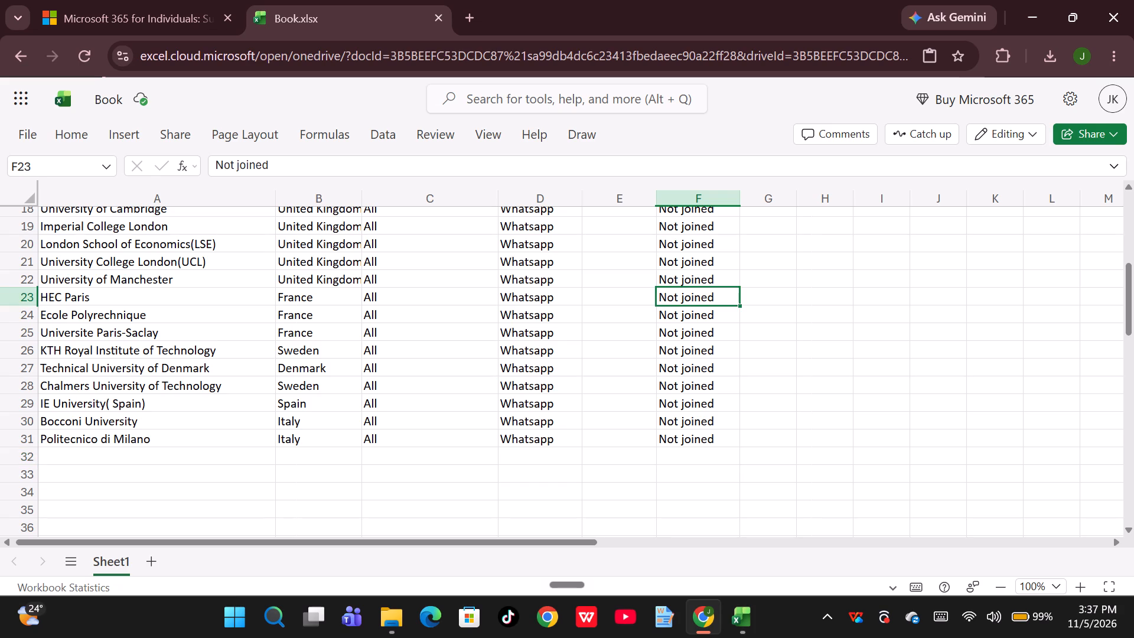
key(BackSpace)
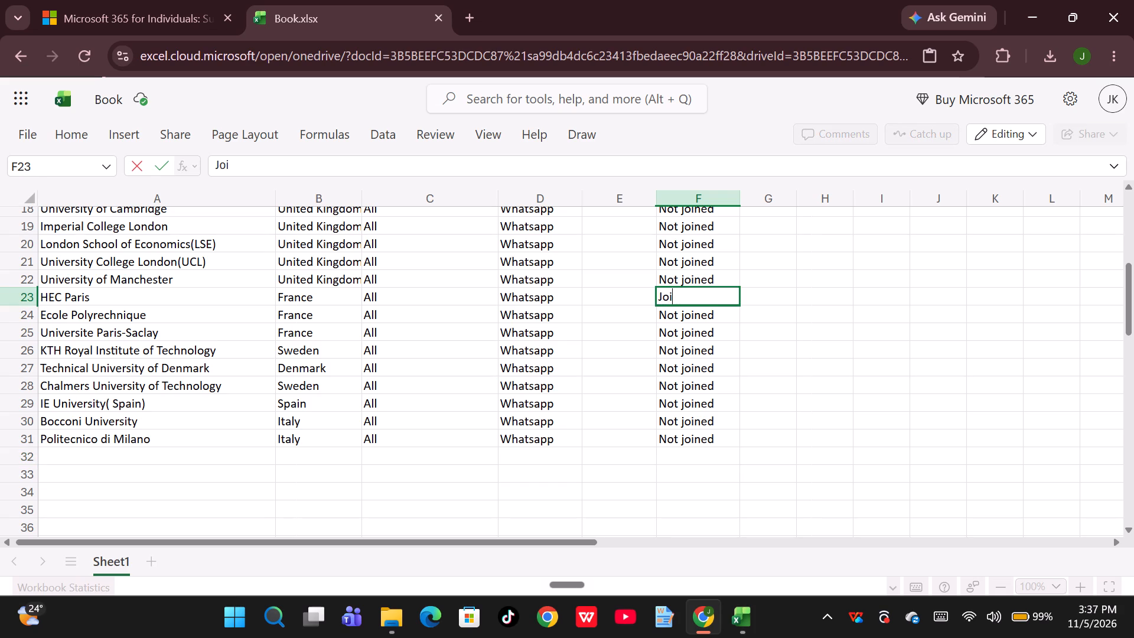
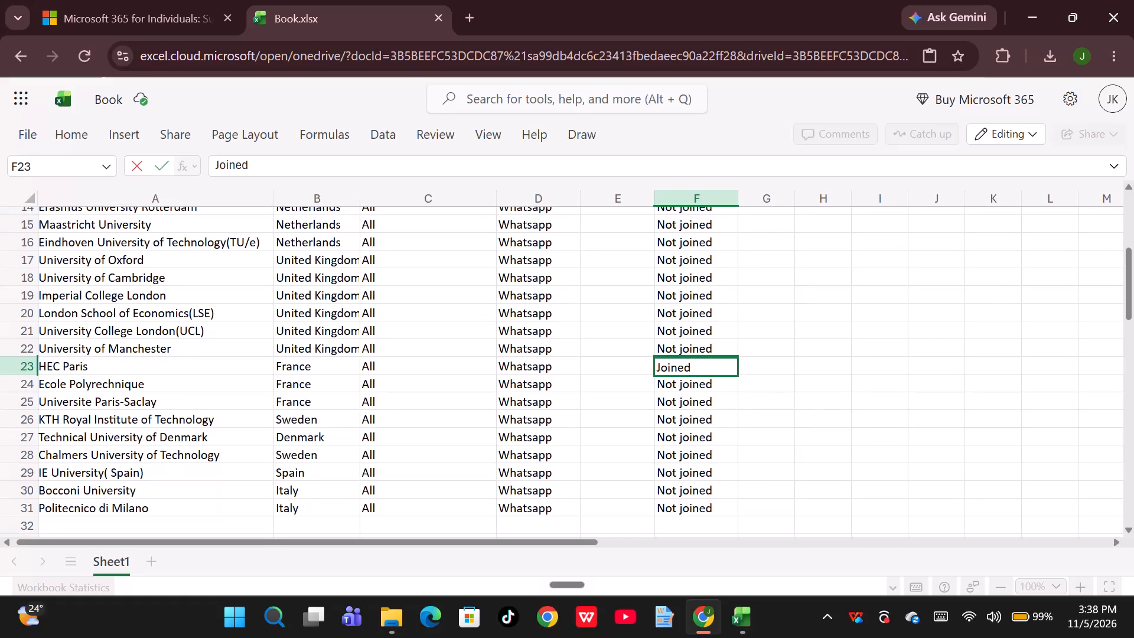
Change the pitch status for Politecnico di Milano in F31 to "Joined".
scroll(602, 424, right, 1)
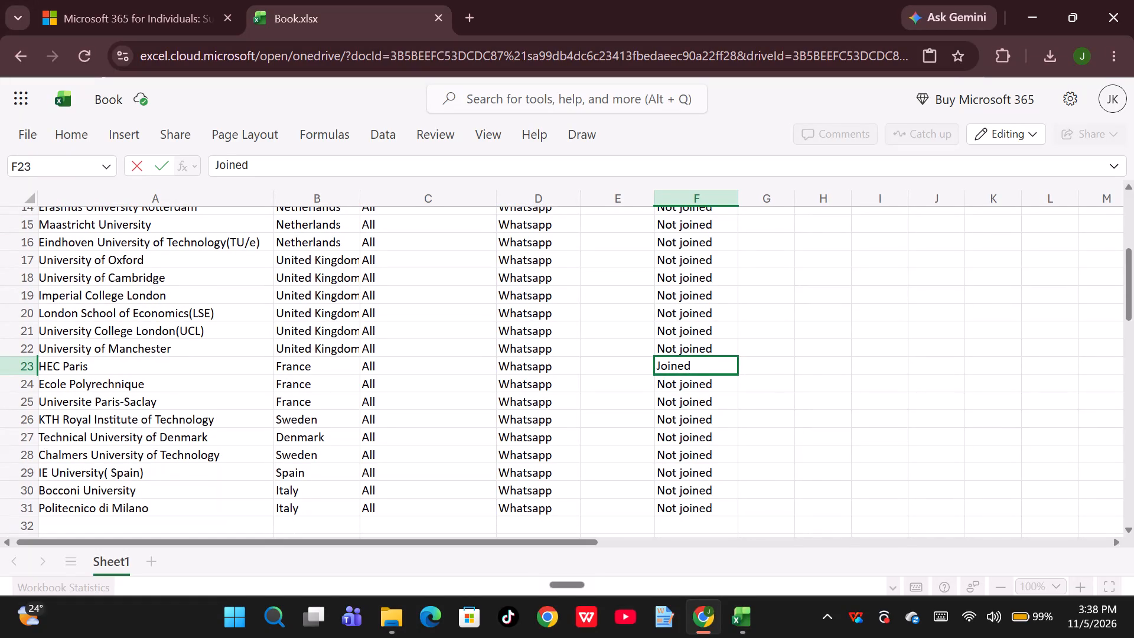
scroll(602, 424, right, 1)
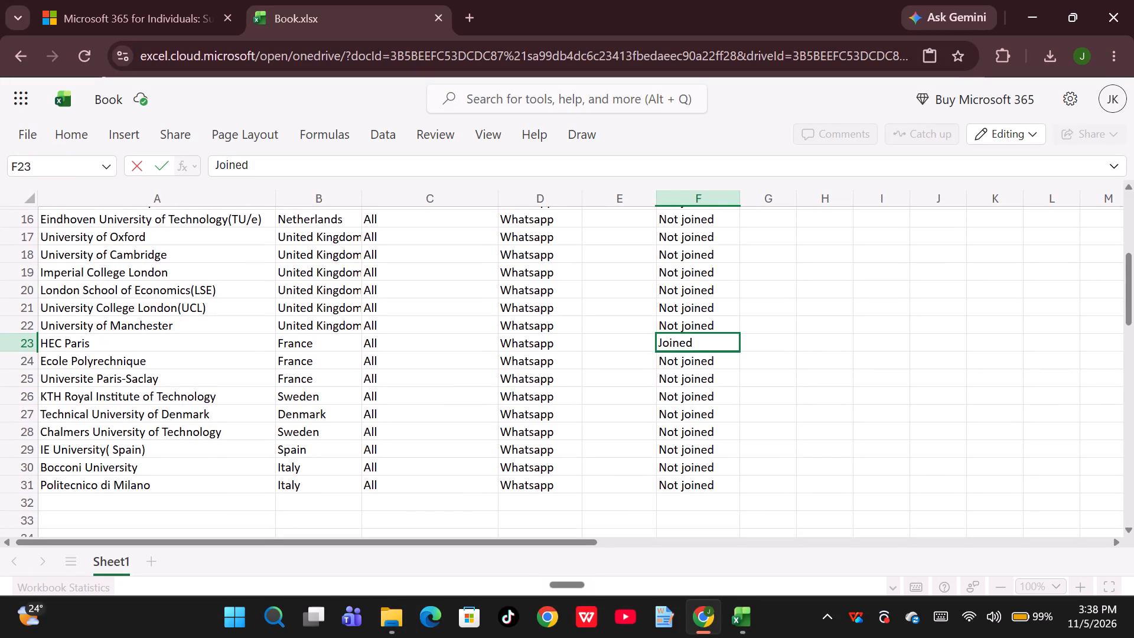
scroll(602, 424, right, 4)
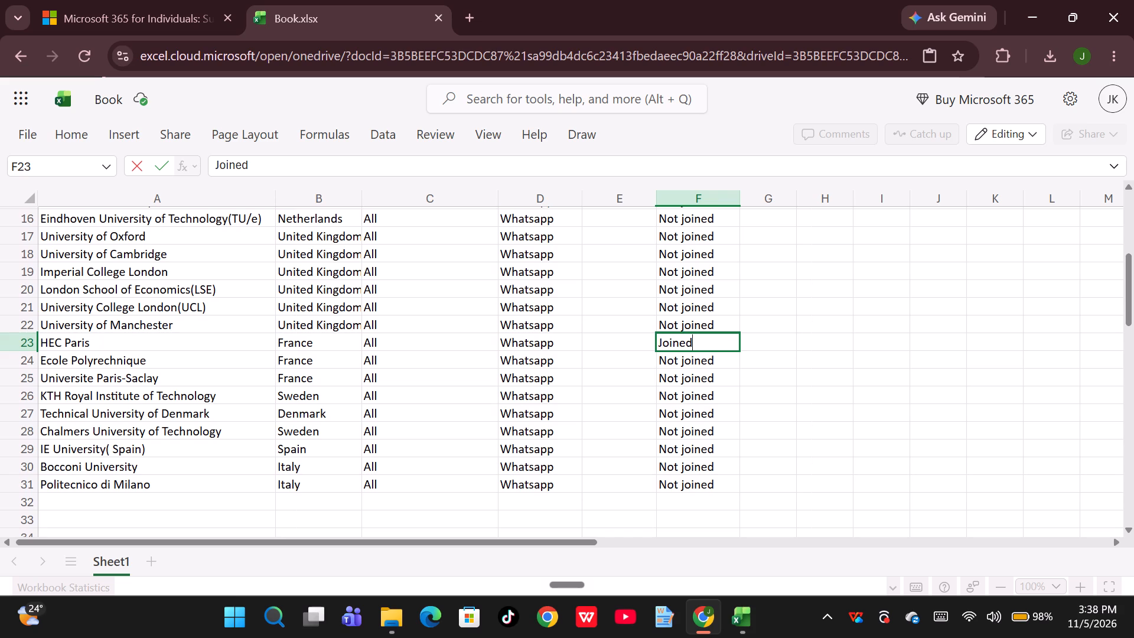
scroll(602, 424, right, 1)
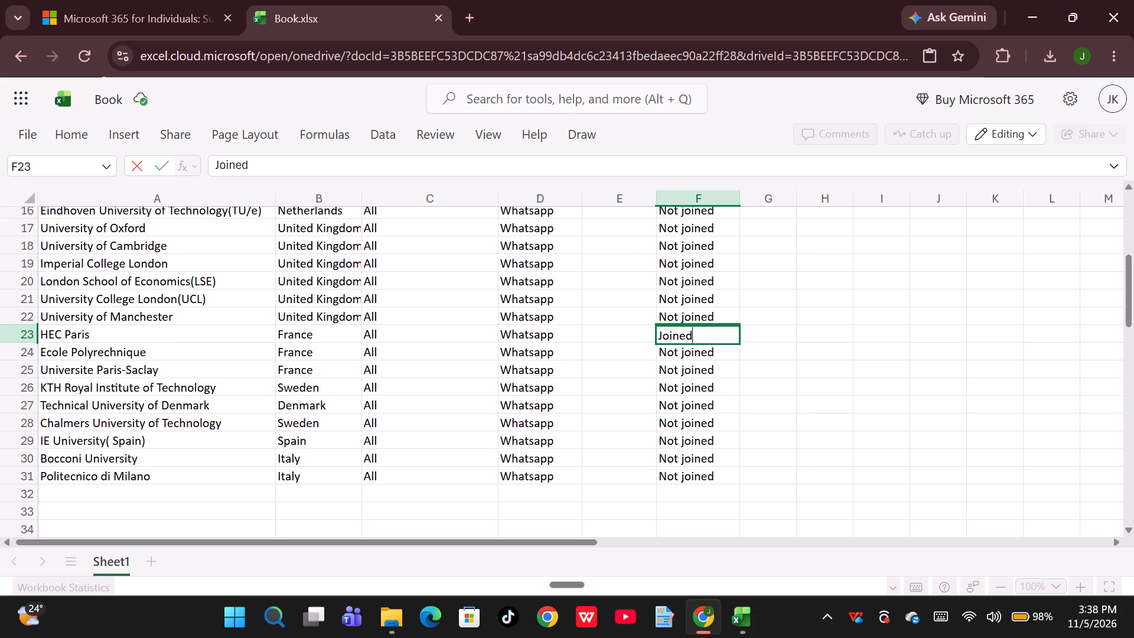
scroll(602, 424, right, 1)
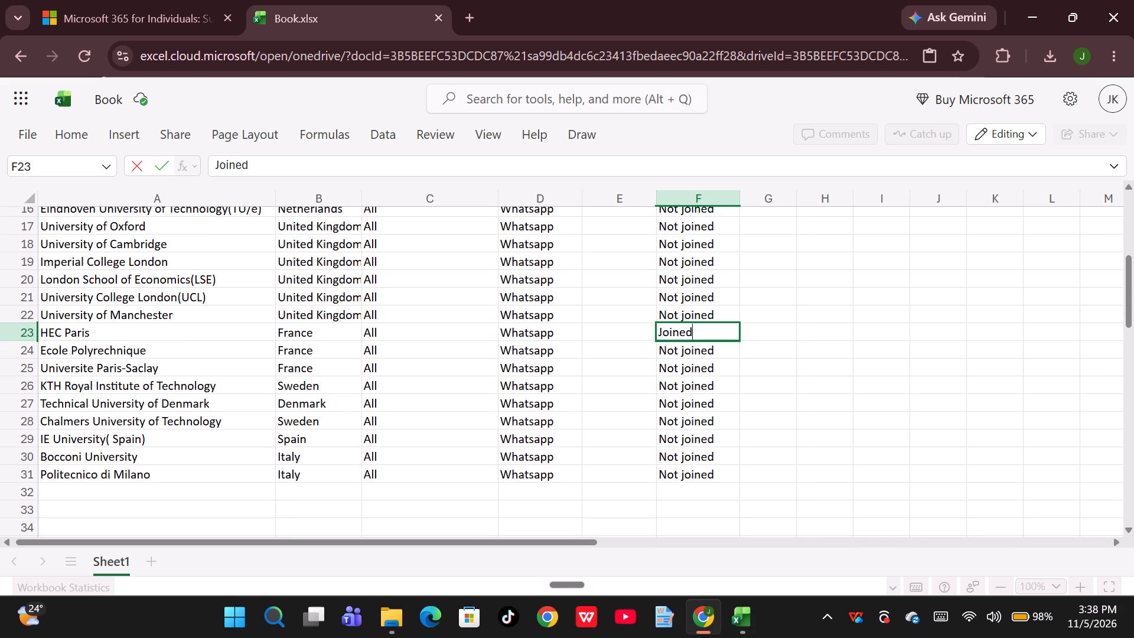
click(687, 473)
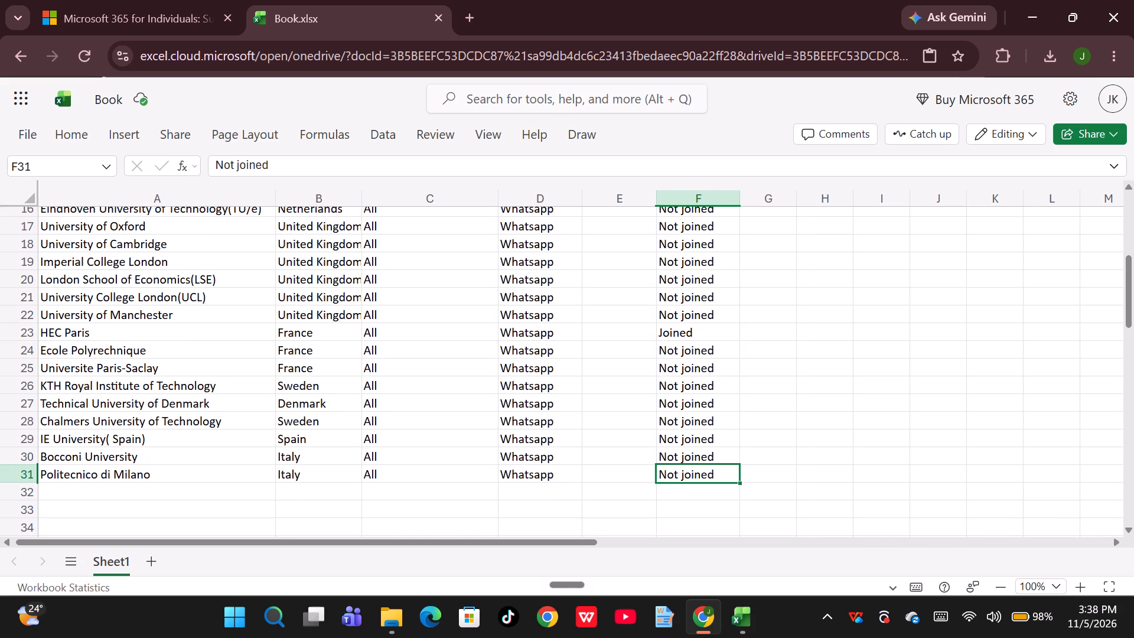
key(BackSpace)
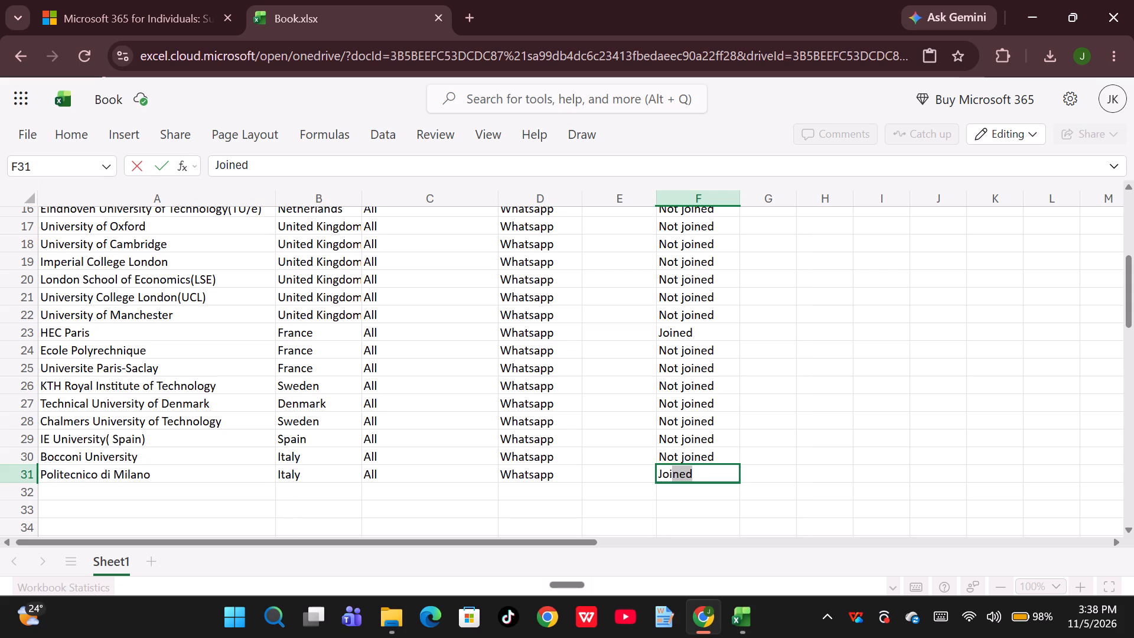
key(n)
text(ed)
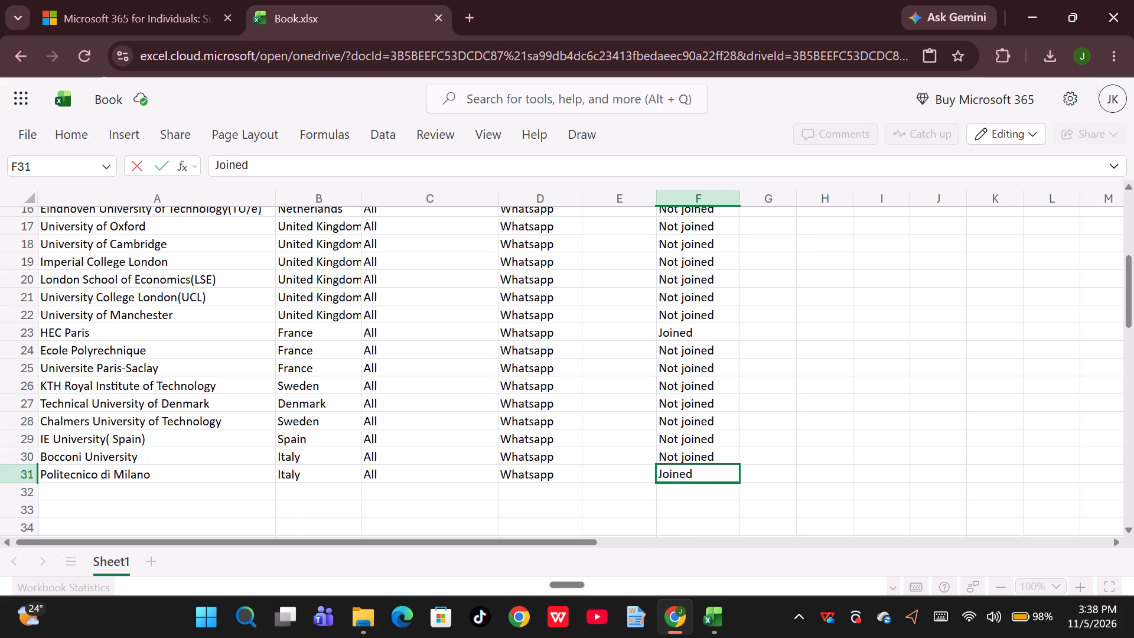
scroll(687, 473, up, 1)
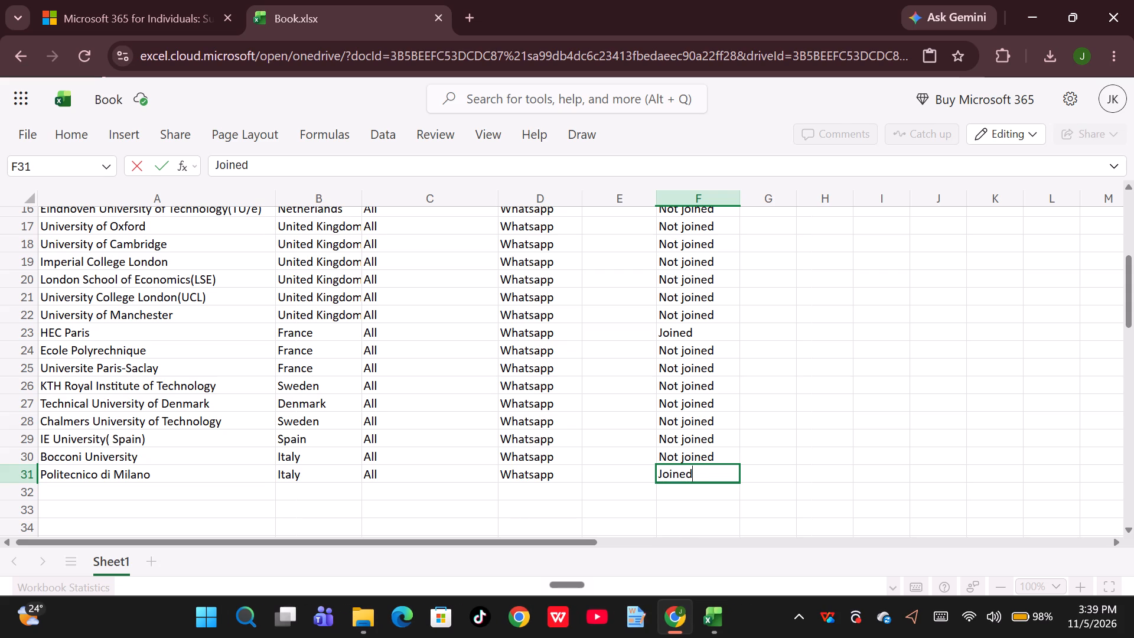
click(703, 334)
Make the "UNIVERSITY NAME" header in A1 bold.
scroll(703, 334, up, 18)
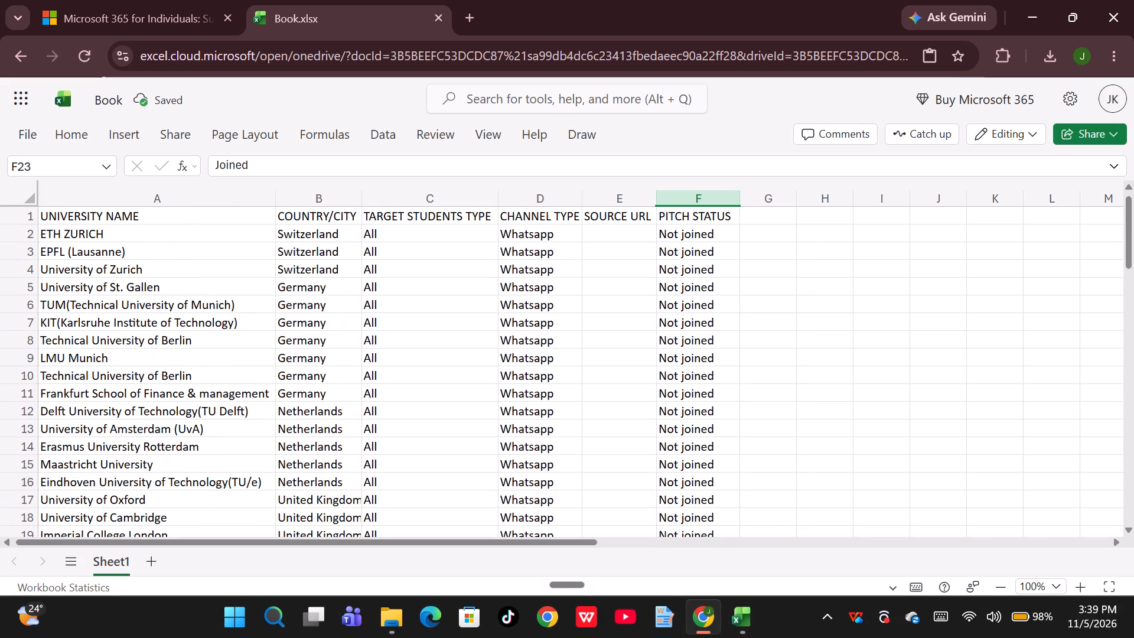
scroll(703, 334, up, 5)
scroll(392, 269, up, 13)
click(70, 222)
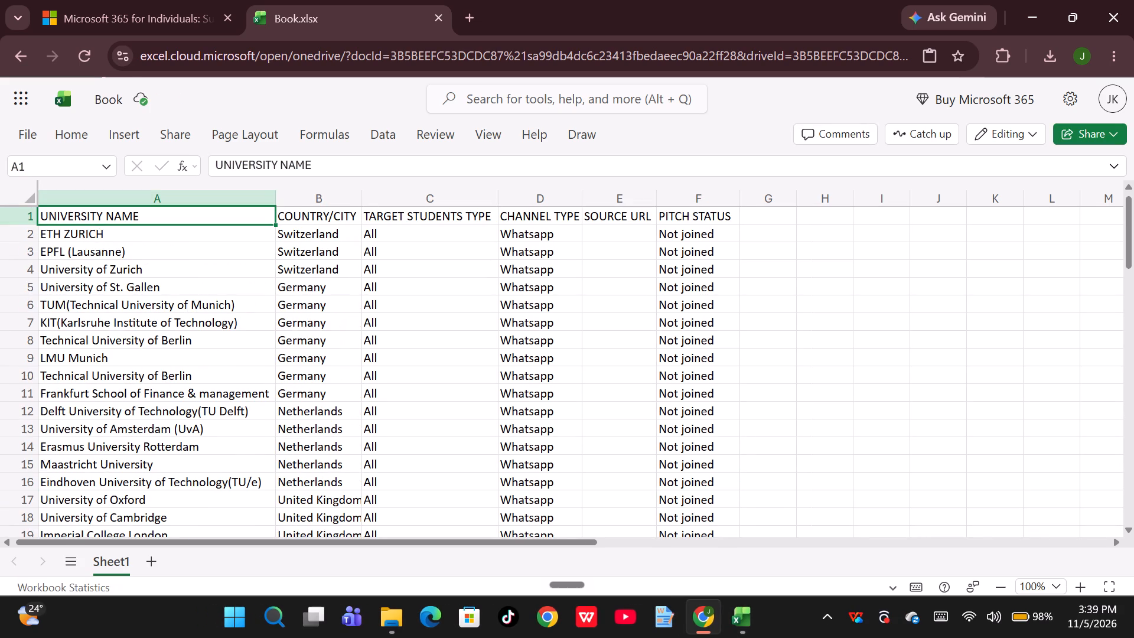
right_click(70, 222)
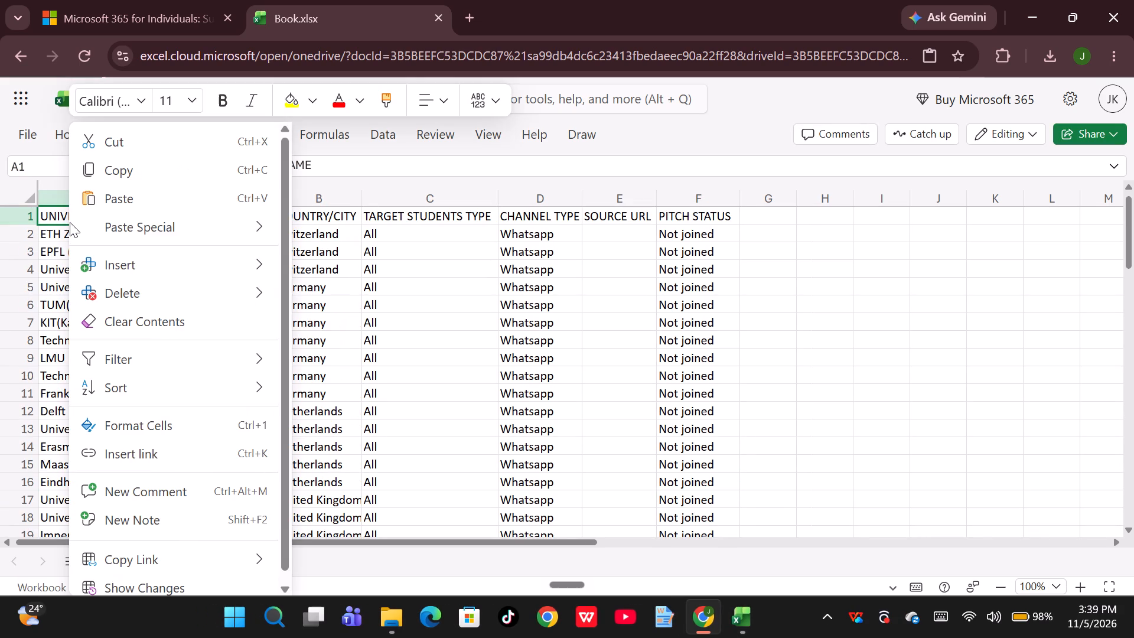
click(223, 95)
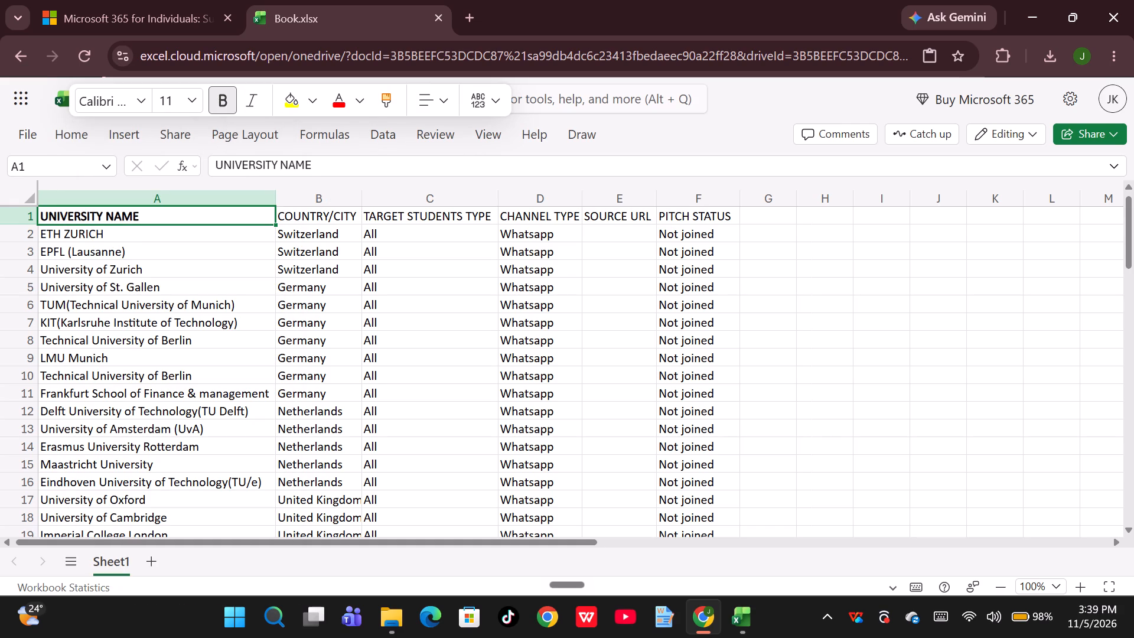
Make the COUNTRY/CITY, TARGET STUDENTS TYPE and CHANNEL TYPE headers in B1 through D1 bold.
click(327, 215)
right_click(335, 222)
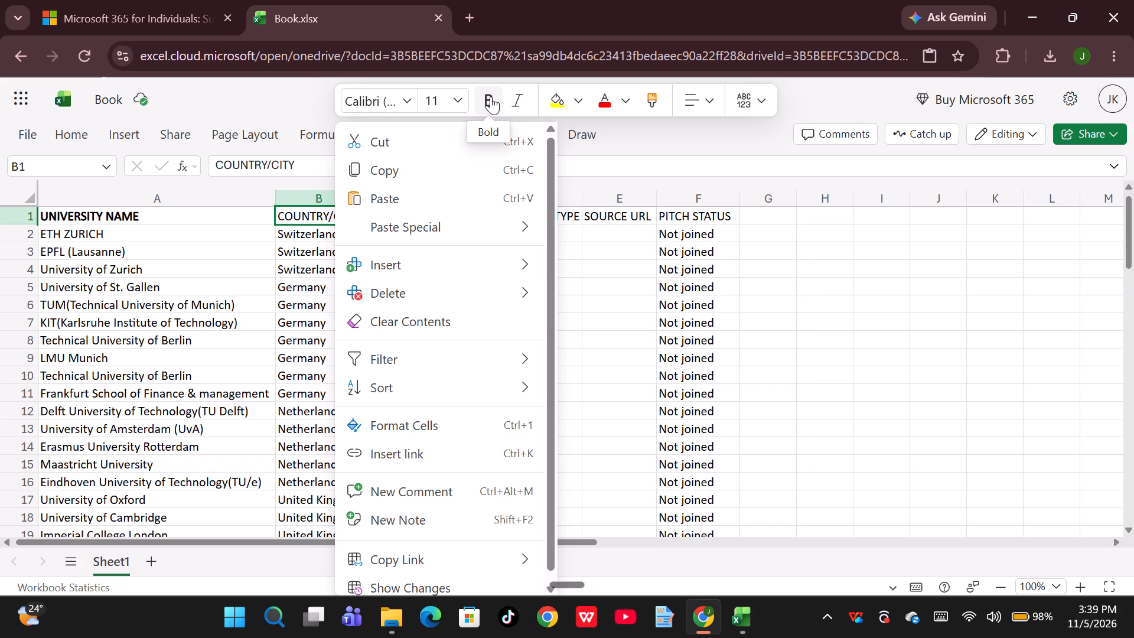
click(491, 96)
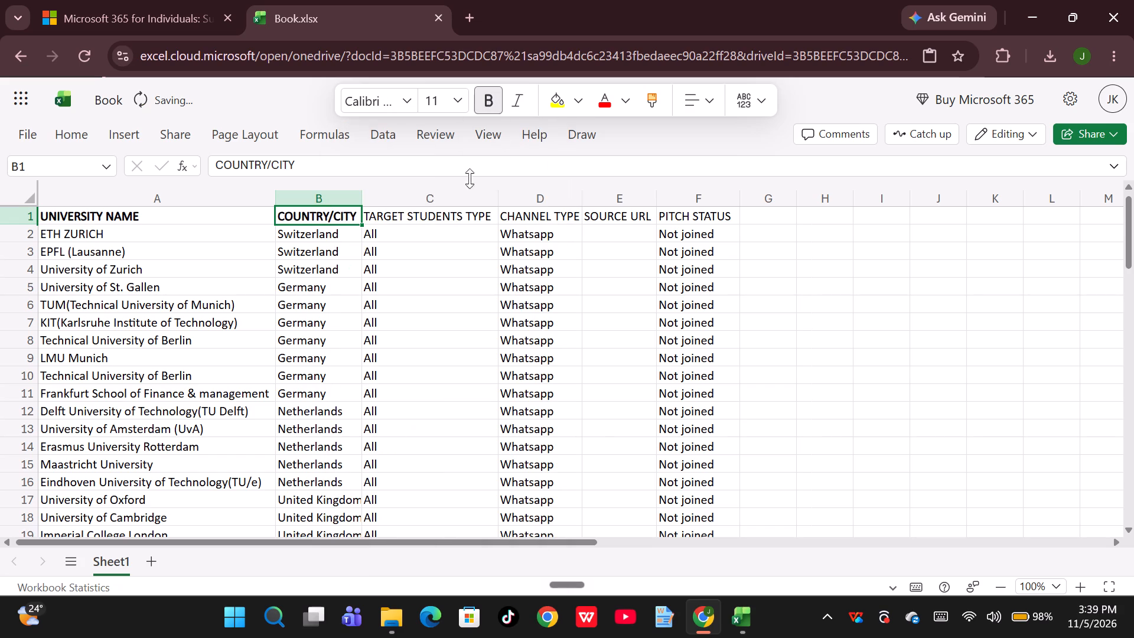
click(418, 214)
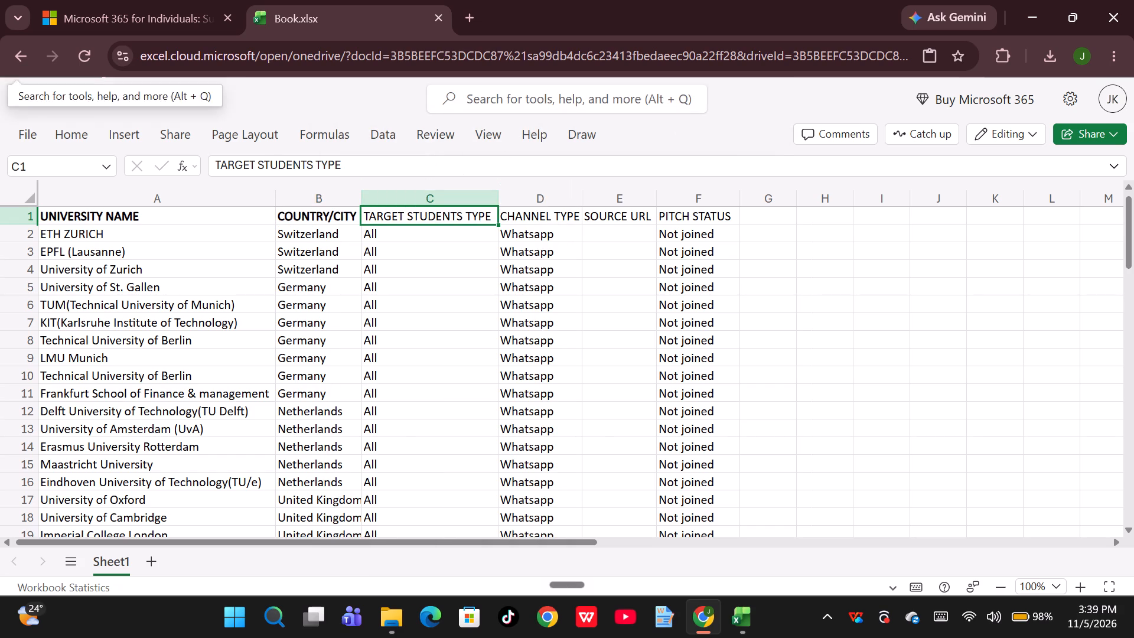
click(440, 223)
right_click(440, 223)
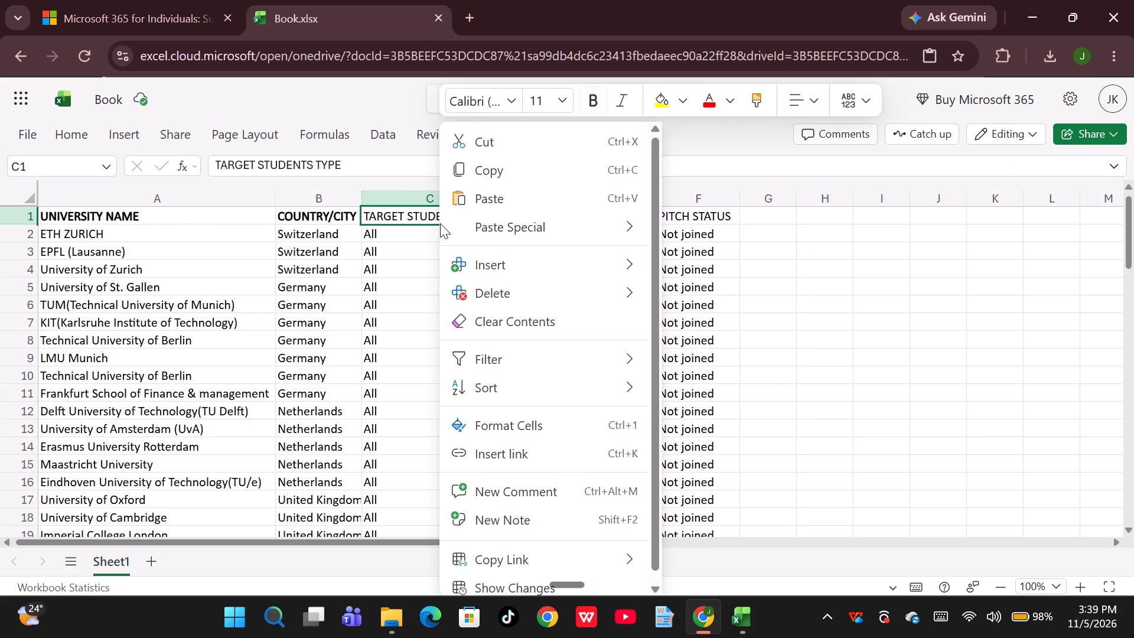
click(594, 99)
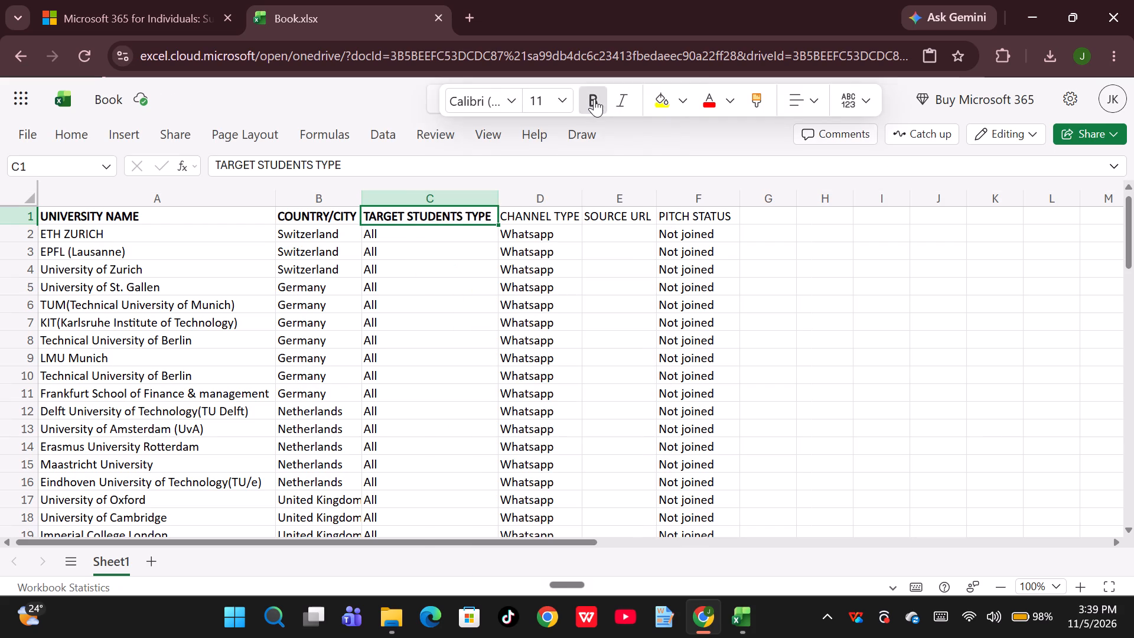
click(551, 216)
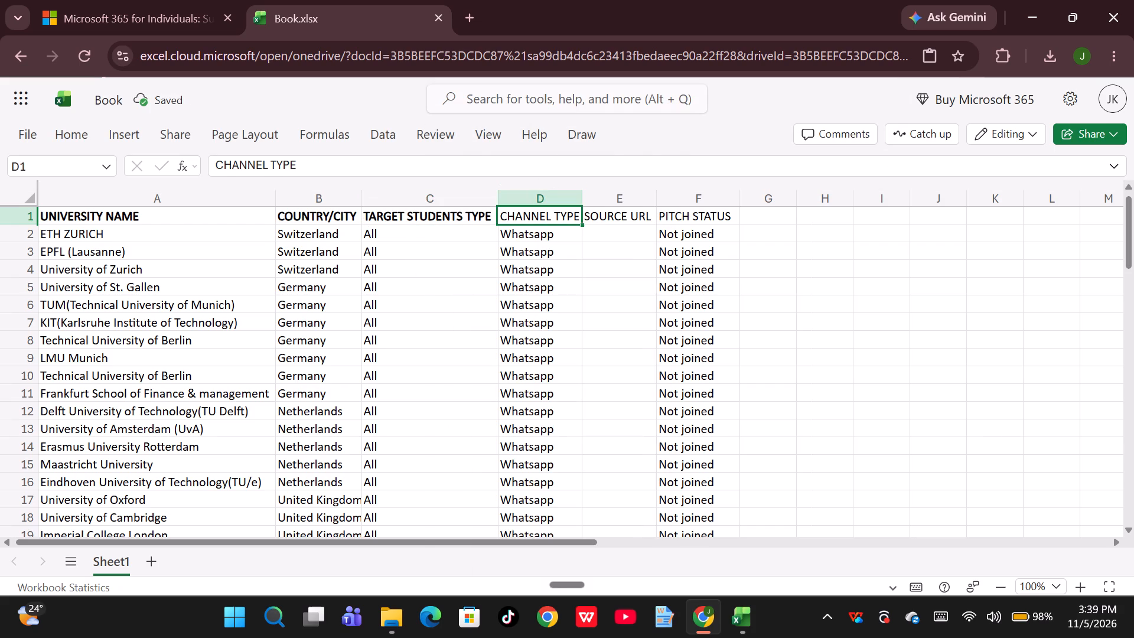
click(551, 216)
right_click(551, 216)
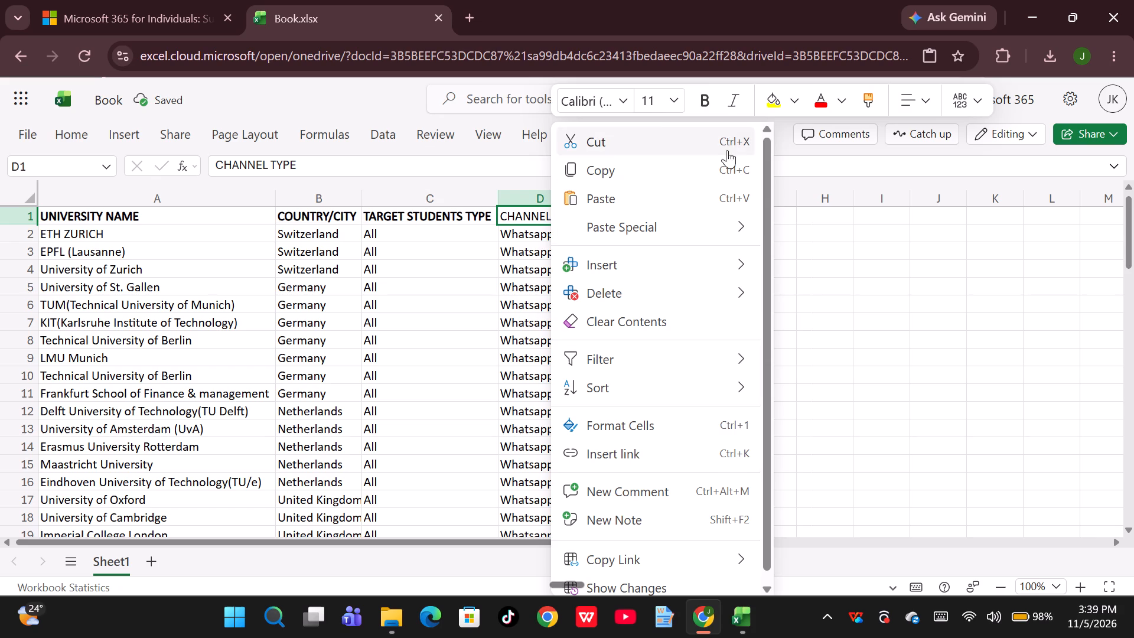
click(703, 98)
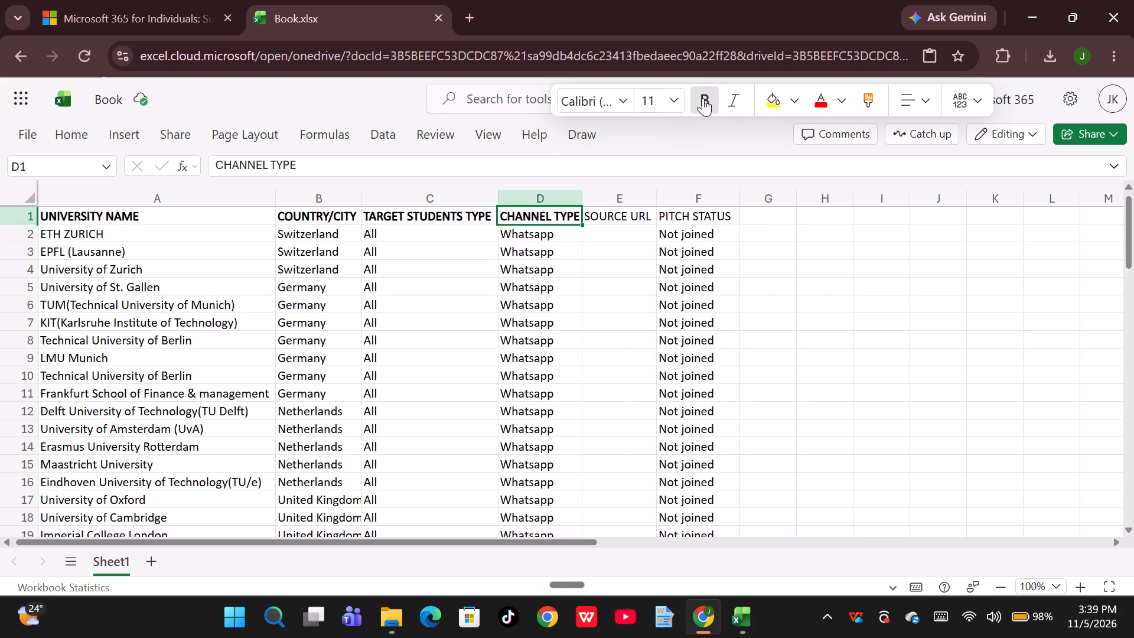
Make the SOURCE URL and PITCH STATUS headers in E1 and F1 bold.
click(618, 219)
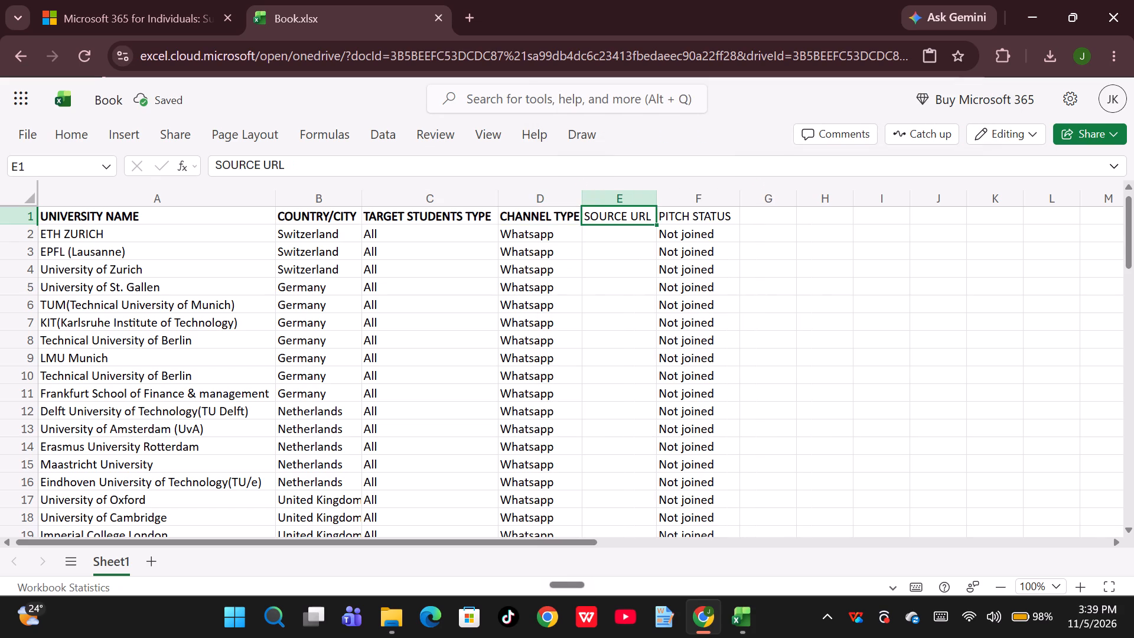
right_click(618, 219)
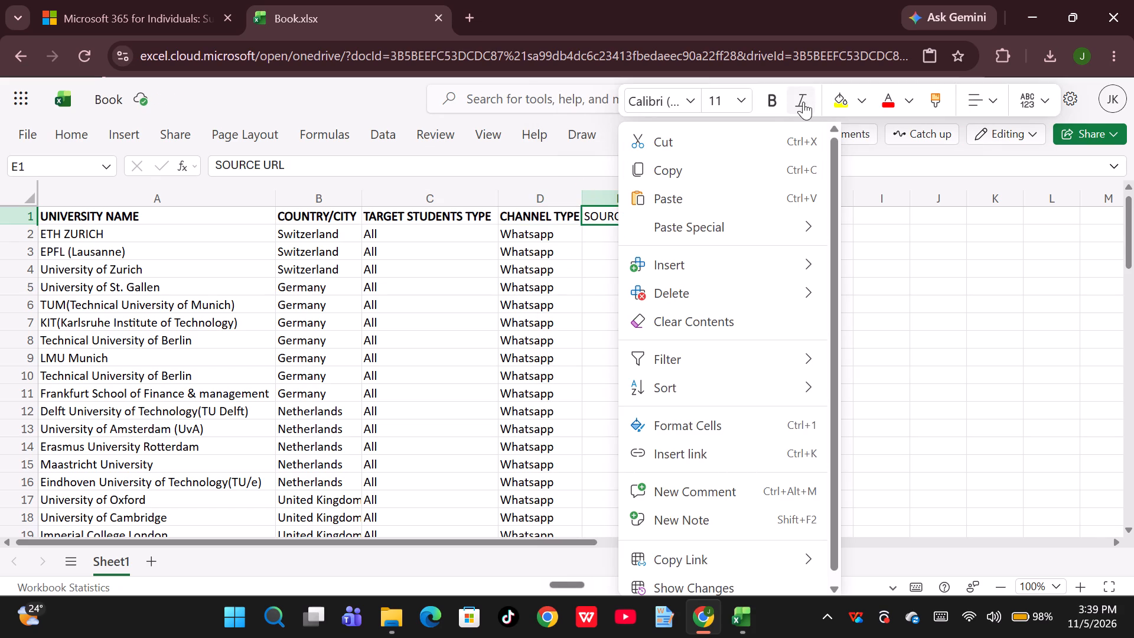
click(773, 97)
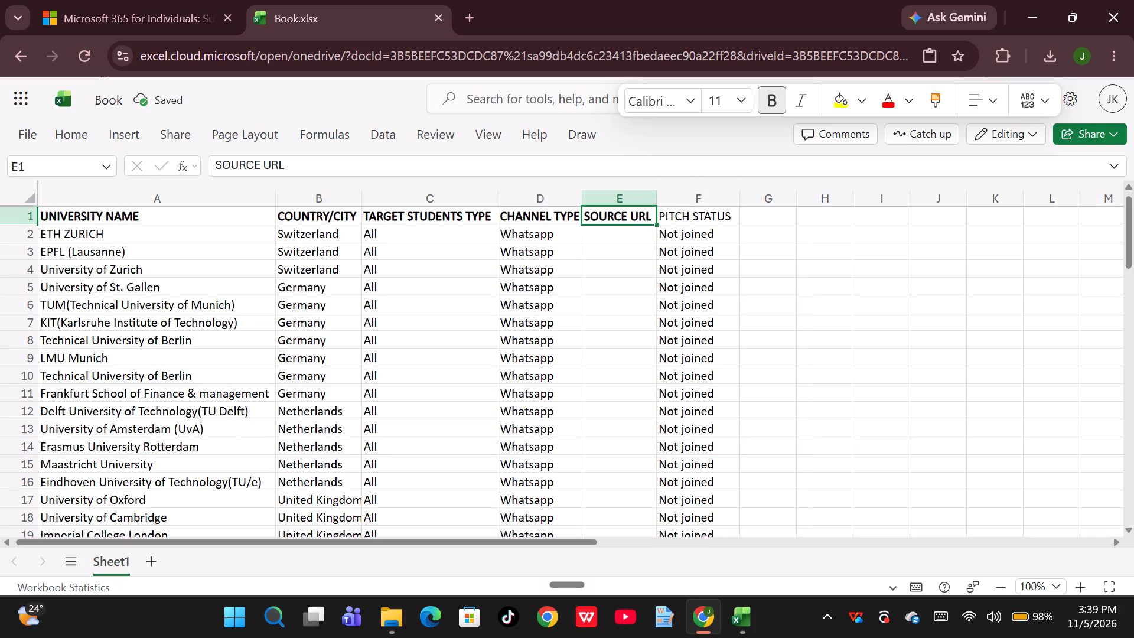
click(687, 217)
right_click(687, 217)
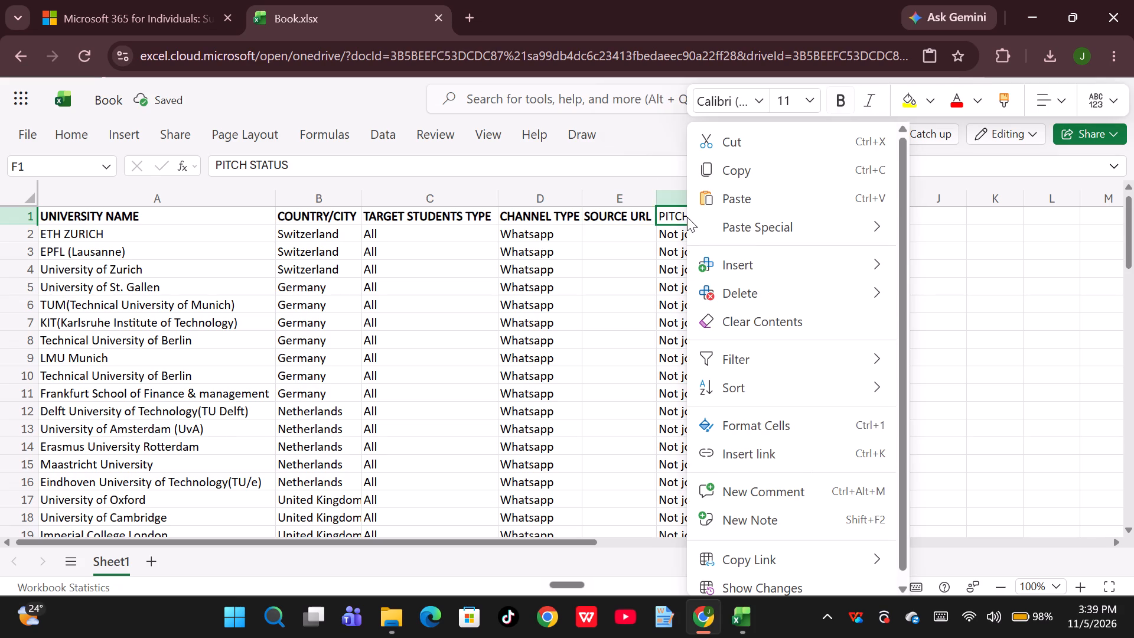
click(834, 102)
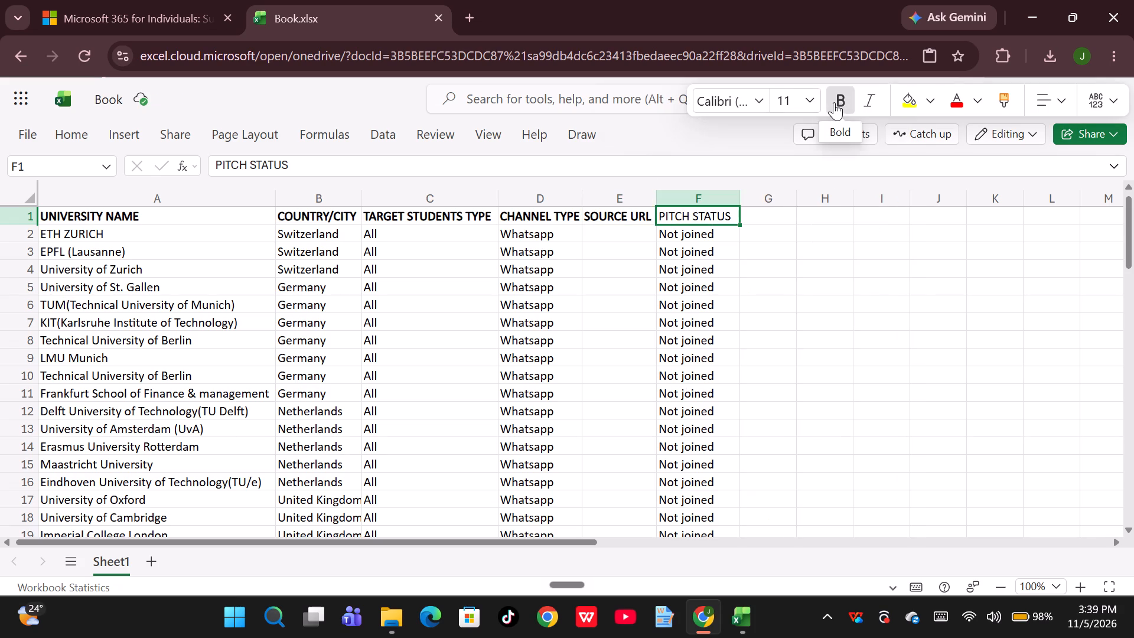
click(788, 263)
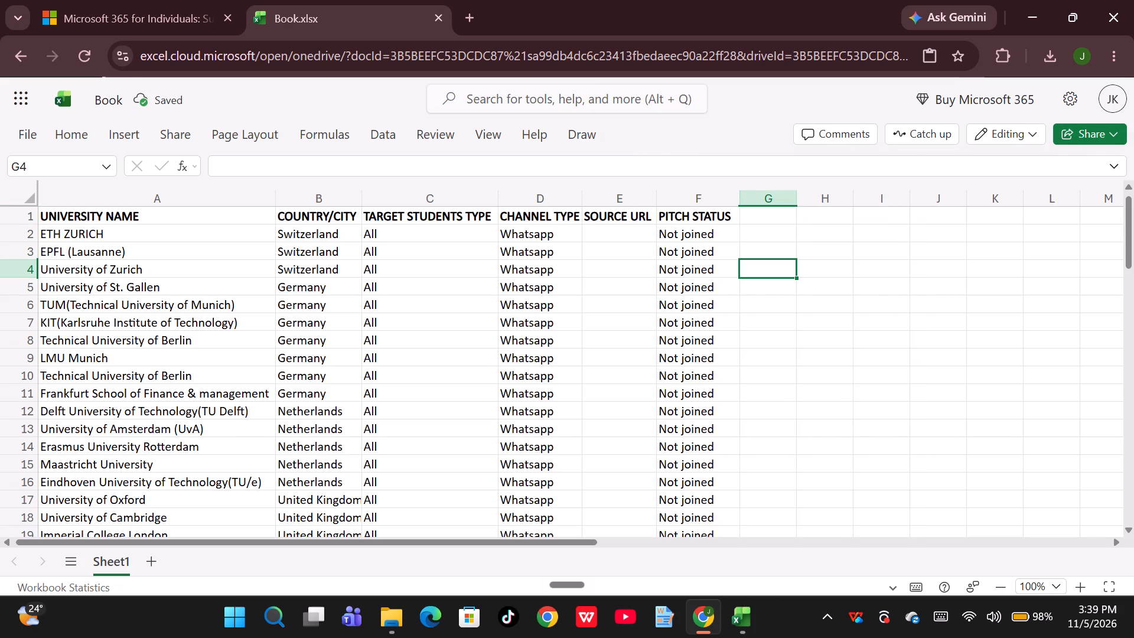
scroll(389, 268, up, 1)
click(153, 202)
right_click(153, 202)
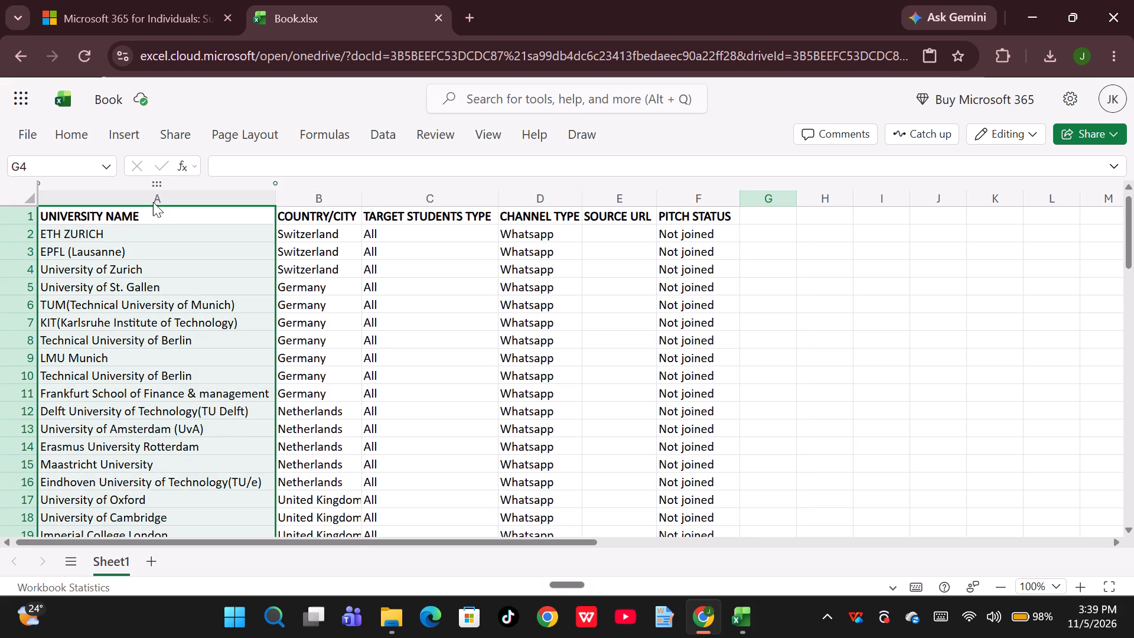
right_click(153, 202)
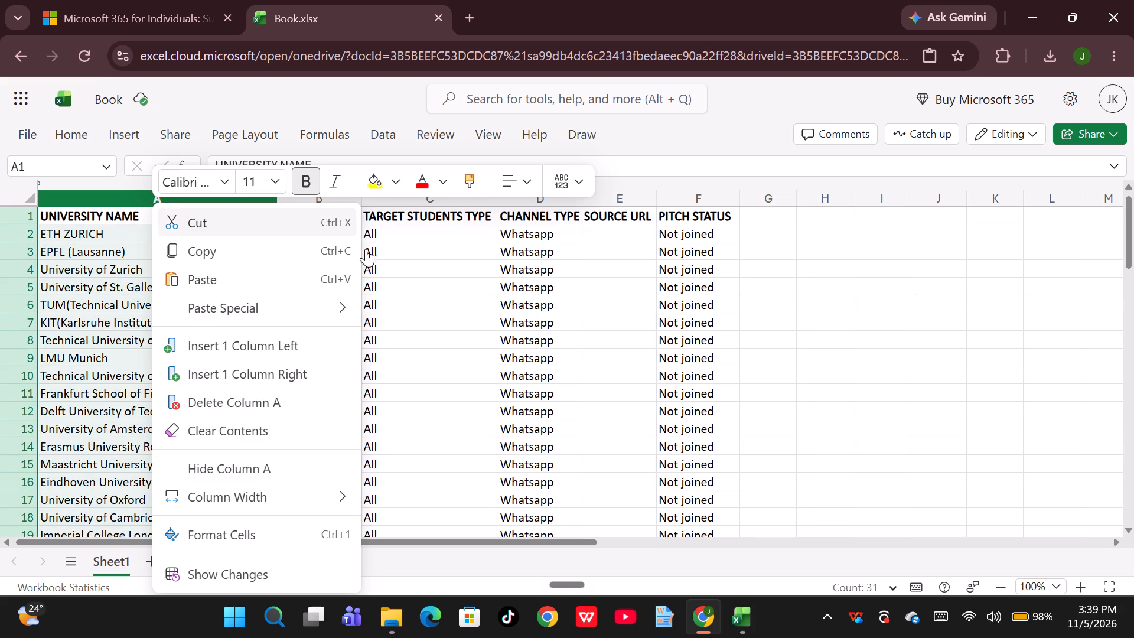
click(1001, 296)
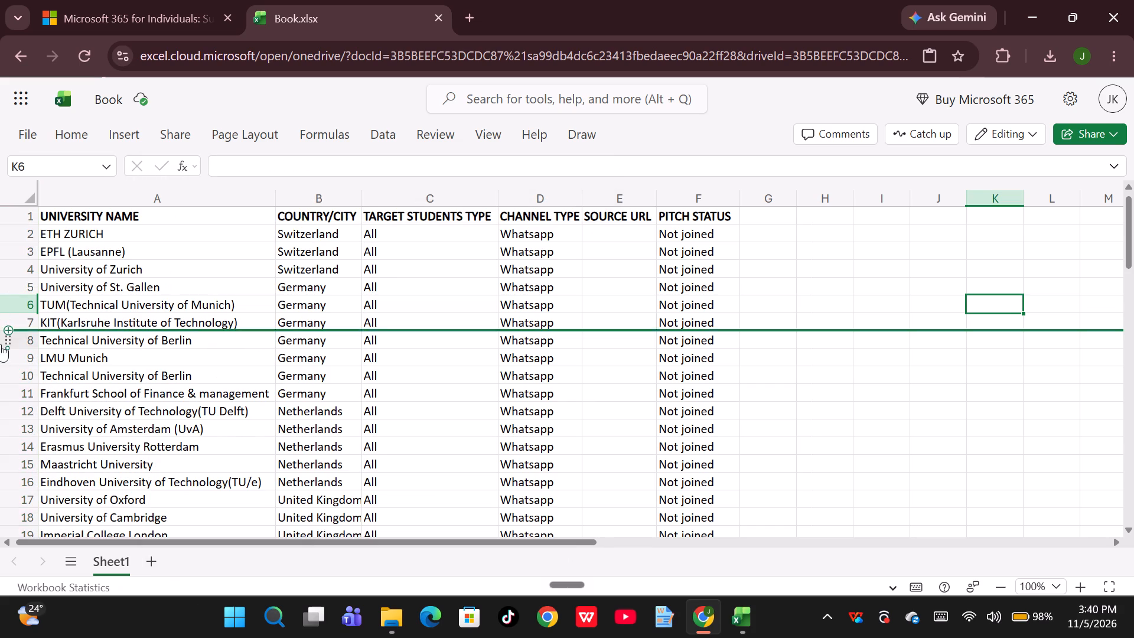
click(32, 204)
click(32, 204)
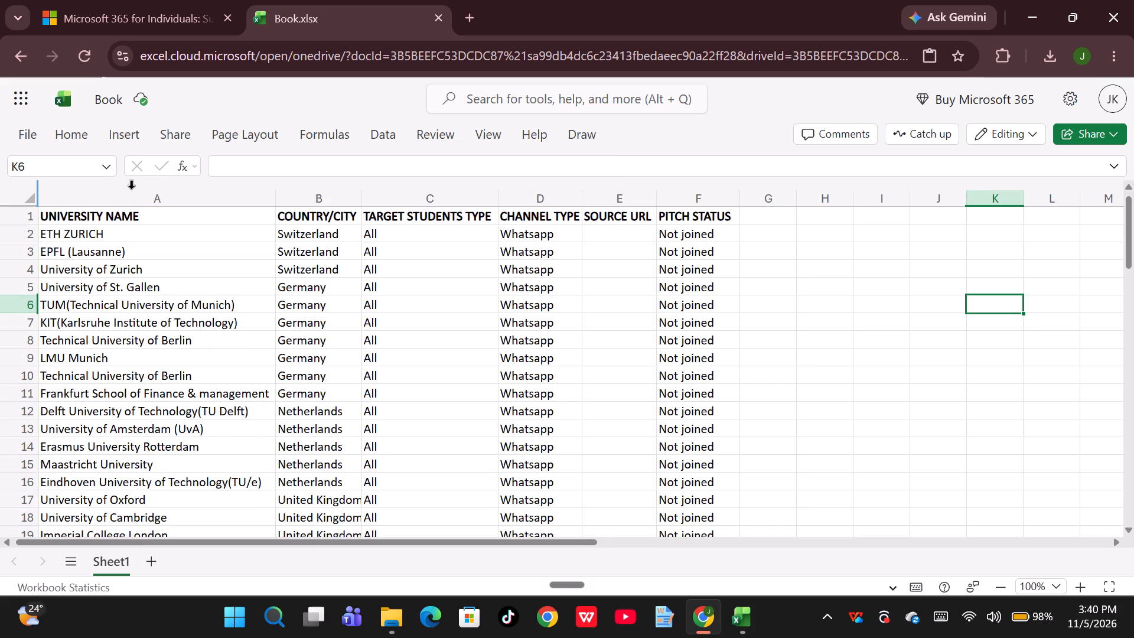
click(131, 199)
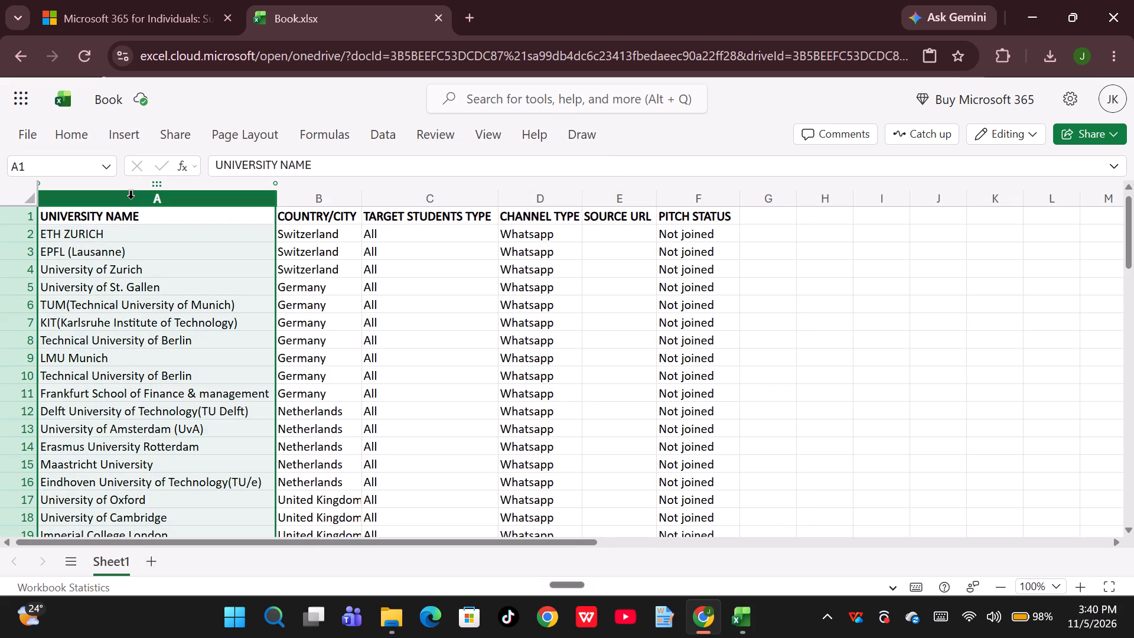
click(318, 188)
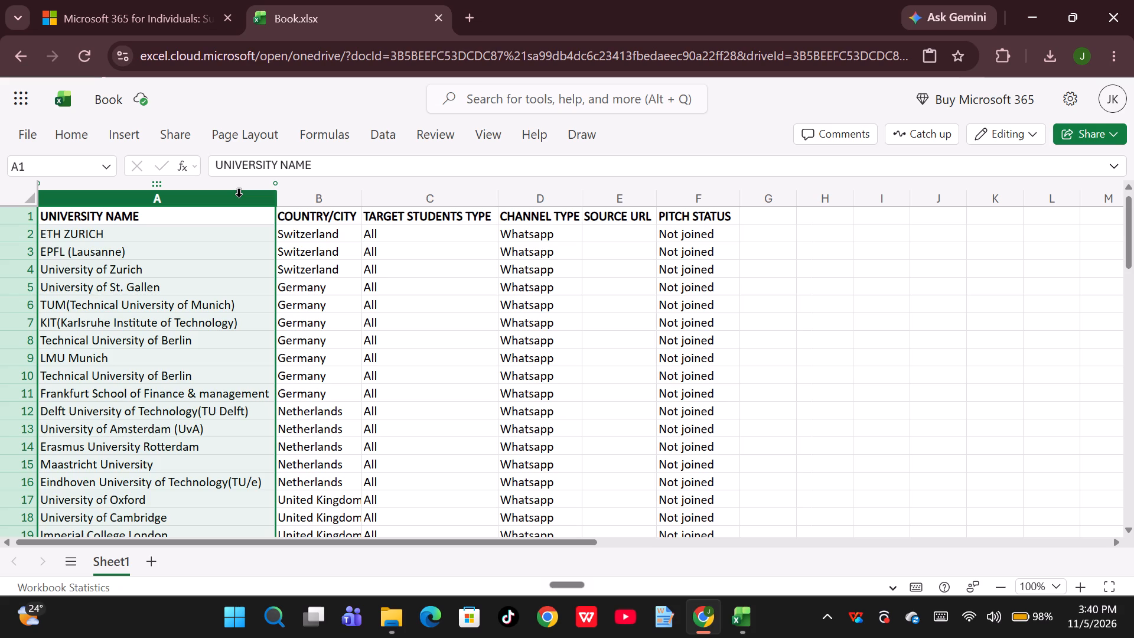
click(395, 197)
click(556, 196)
Widen the SOURCE URL column E to about the width of the TARGET STUDENTS TYPE column.
click(607, 203)
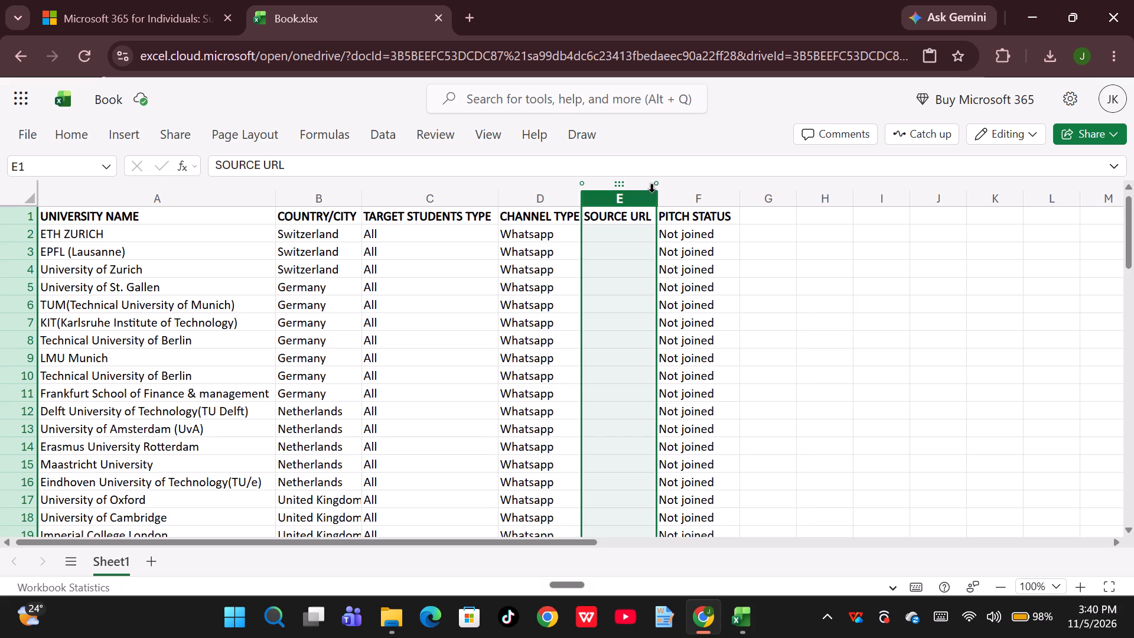
drag(657, 196, 711, 196)
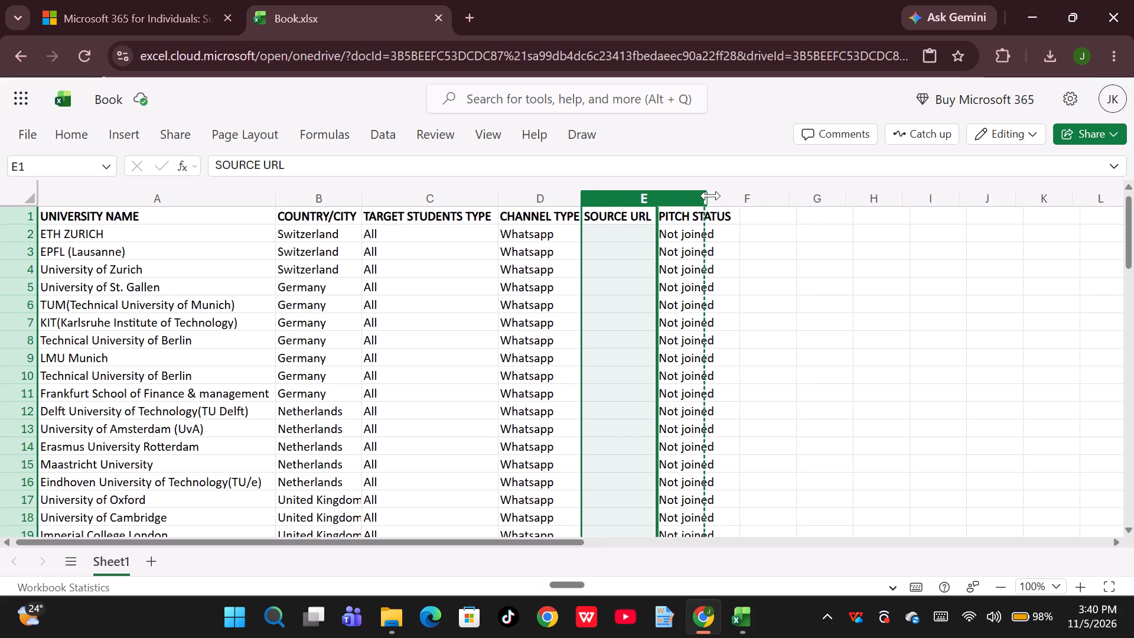
drag(711, 196, 712, 197)
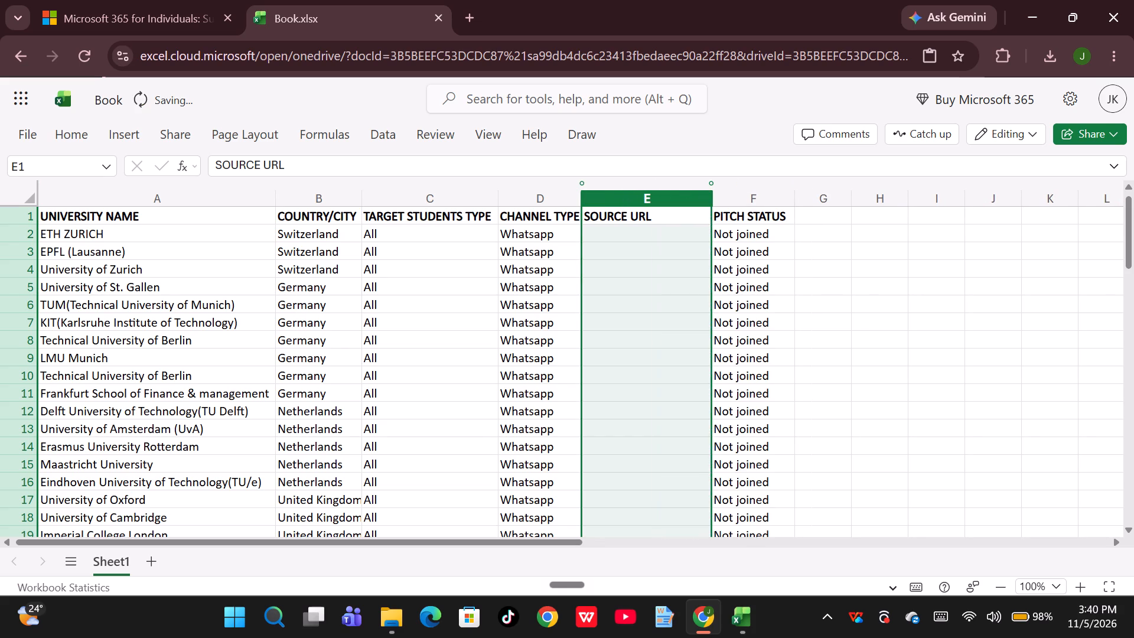
Select the empty SOURCE URL cell E2 for ETH ZURICH.
click(614, 242)
click(601, 229)
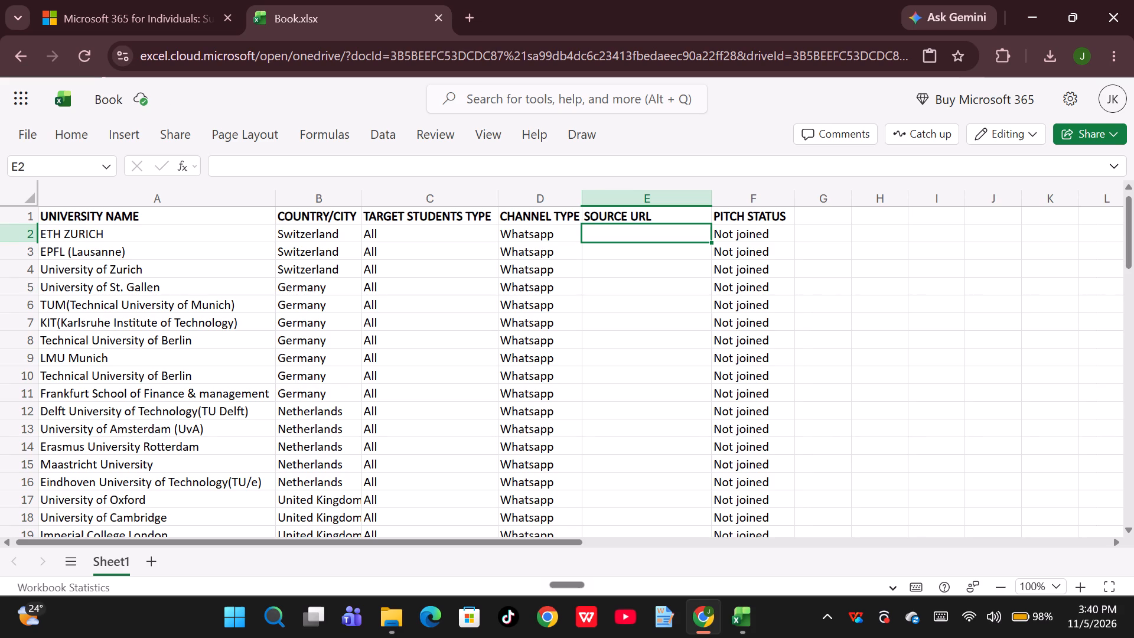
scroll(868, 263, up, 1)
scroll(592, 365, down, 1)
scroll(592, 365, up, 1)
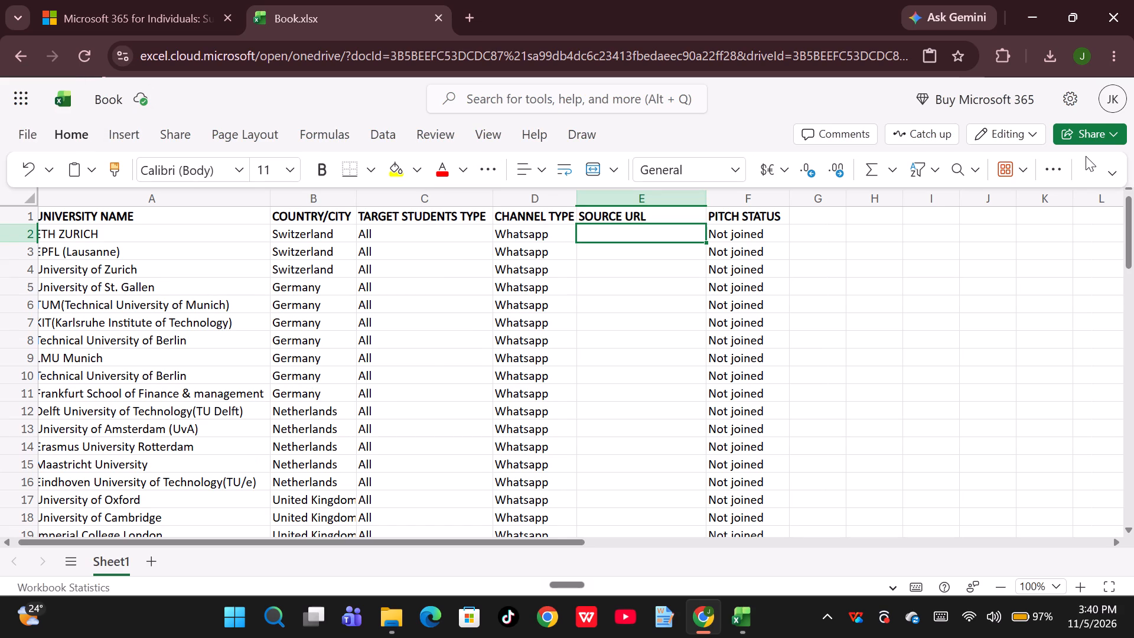
Apply a custom sort to the university list by COUNTRY/CITY, on cell values in ascending order, with the first row treated as headers.
click(930, 162)
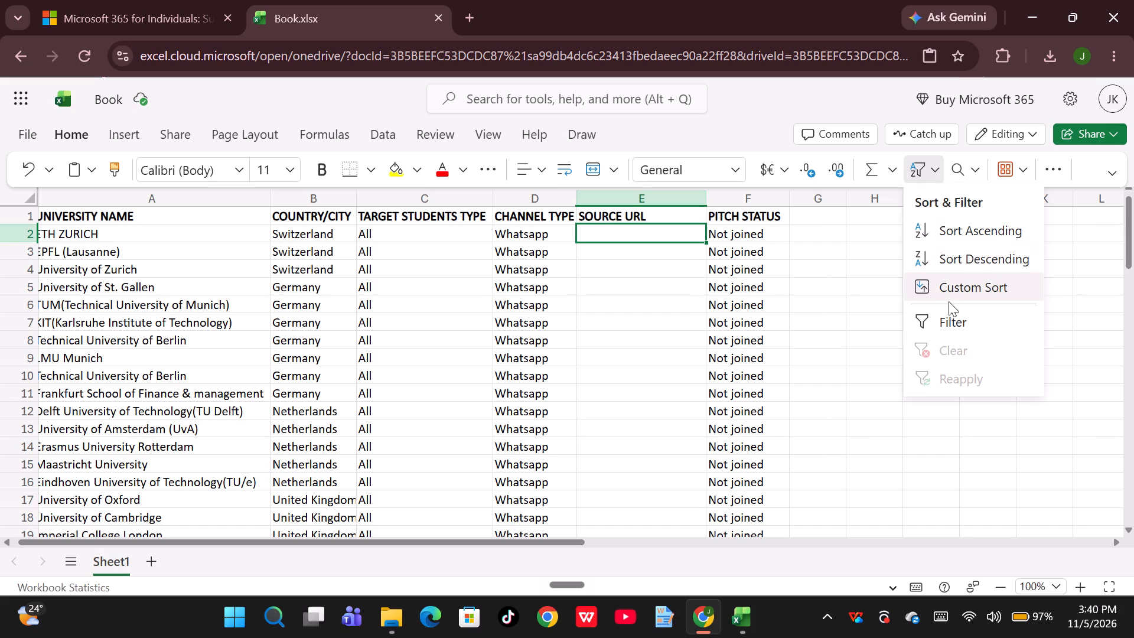
click(951, 291)
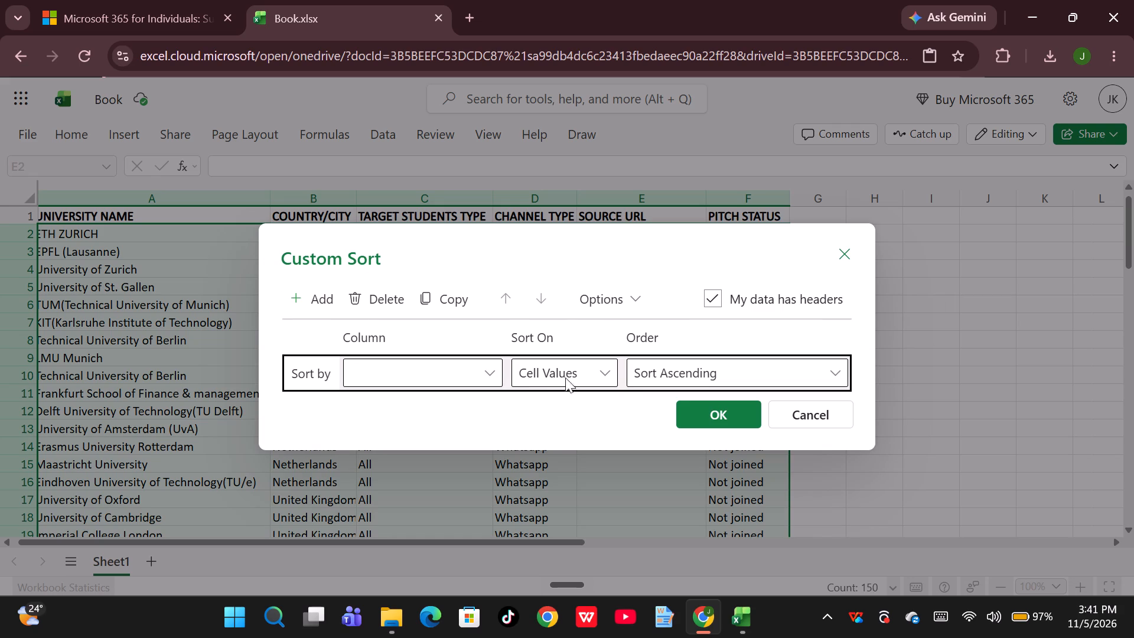
click(609, 372)
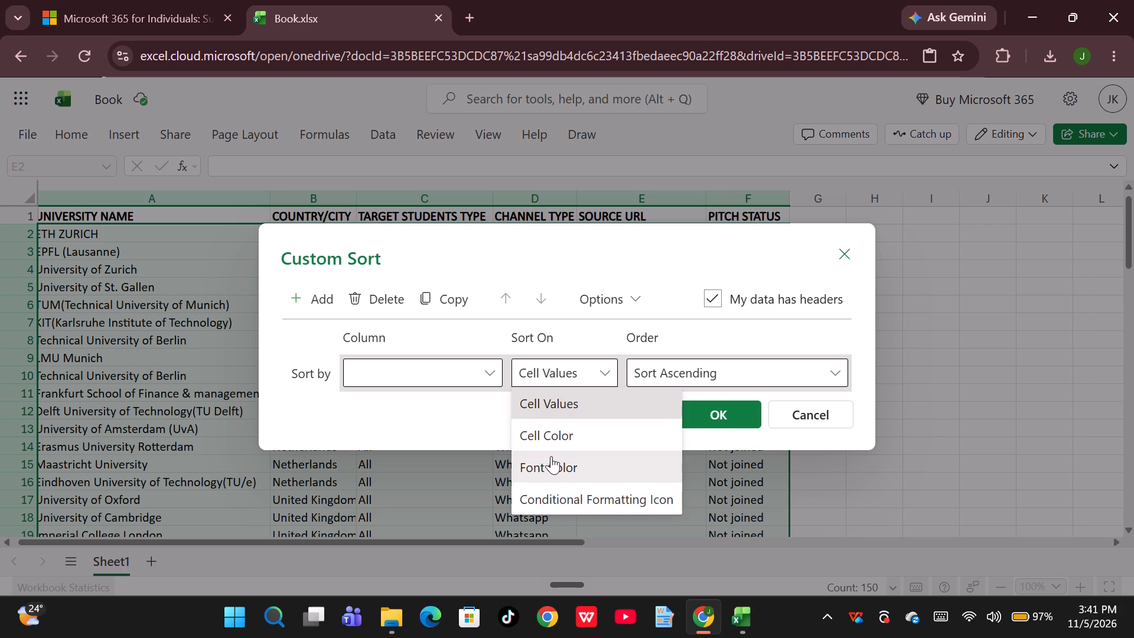
click(839, 376)
click(694, 402)
click(500, 375)
click(397, 428)
click(708, 414)
Review the sorted university list from the header row down to the last entry, checking the country grouping and pitch statuses.
scroll(363, 300, up, 1)
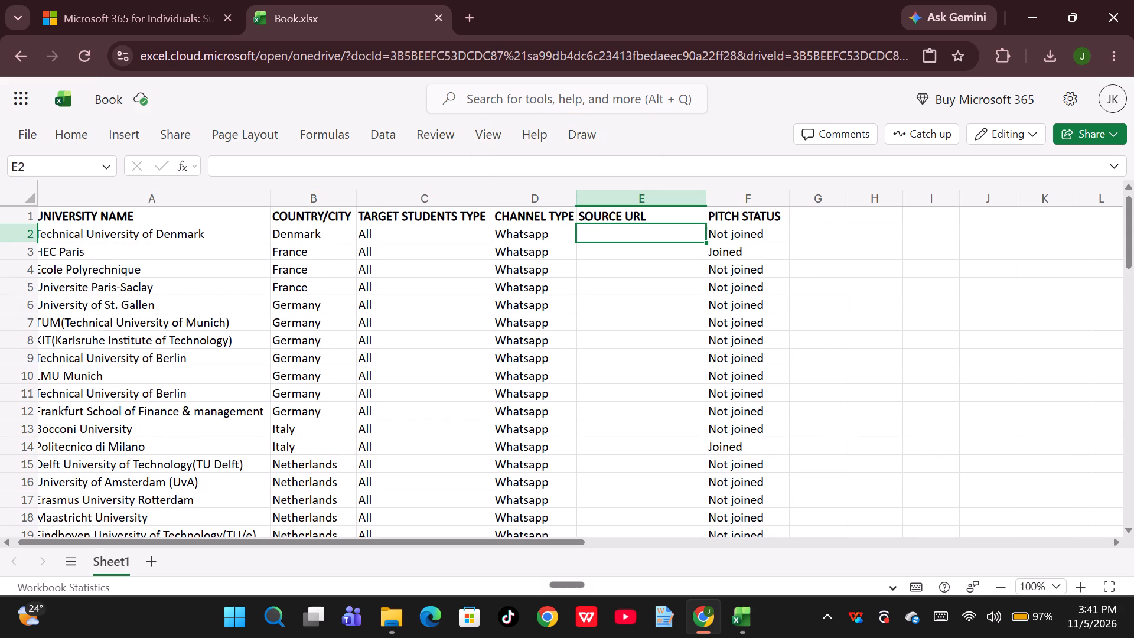
scroll(931, 298, up, 2)
scroll(459, 302, up, 4)
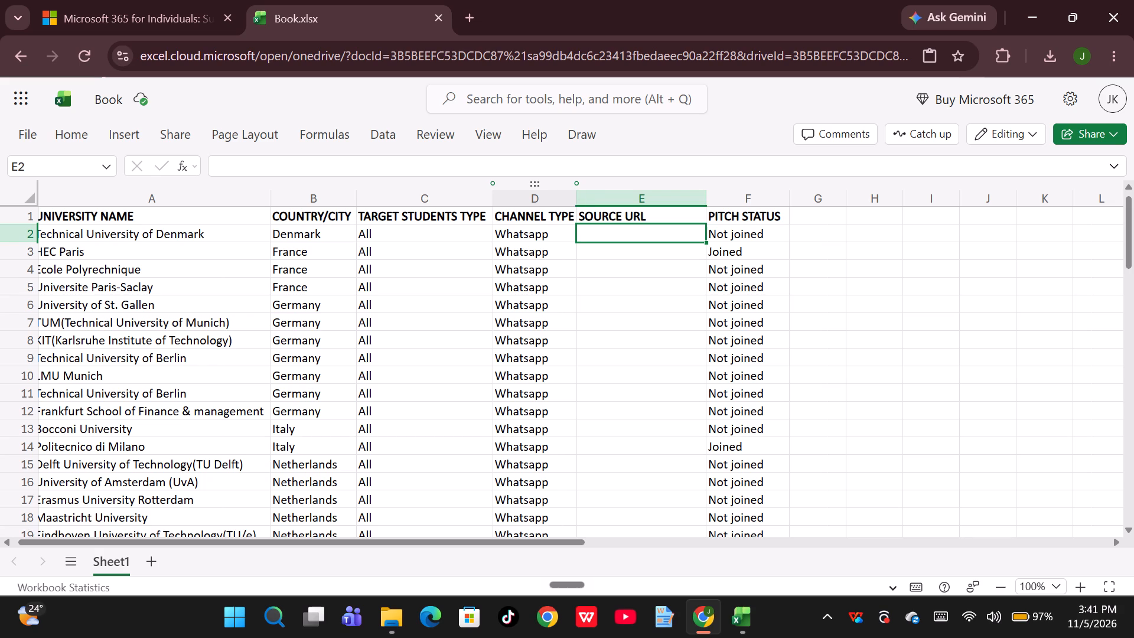
scroll(334, 291, up, 9)
scroll(334, 291, down, 4)
scroll(334, 291, up, 5)
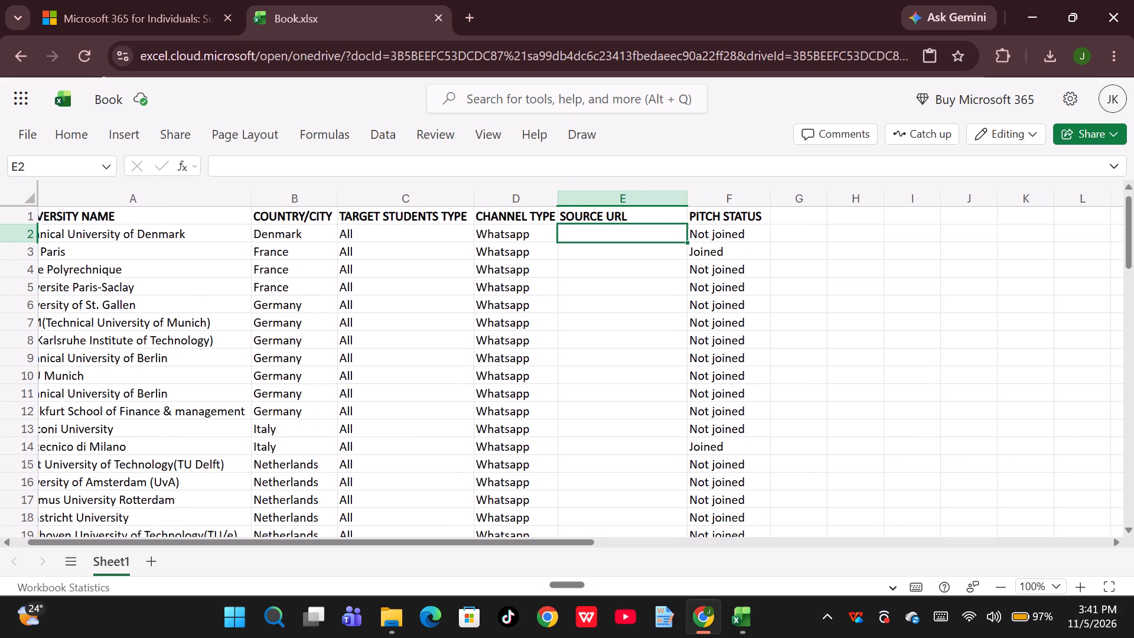
scroll(334, 291, up, 6)
scroll(514, 303, down, 1)
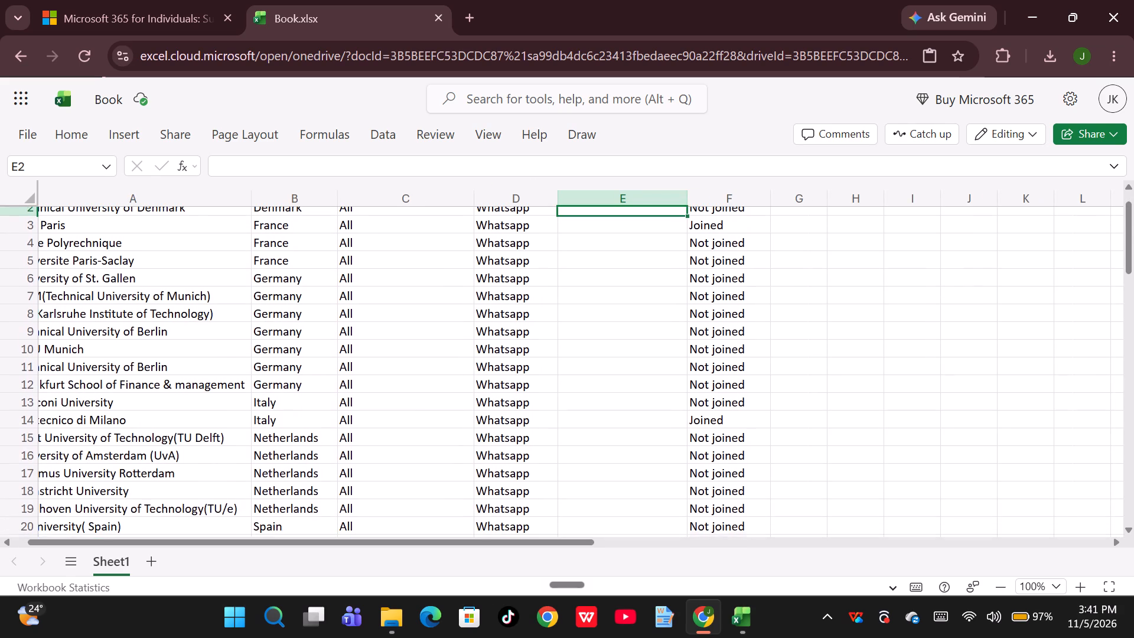
scroll(514, 303, down, 5)
scroll(514, 303, up, 1)
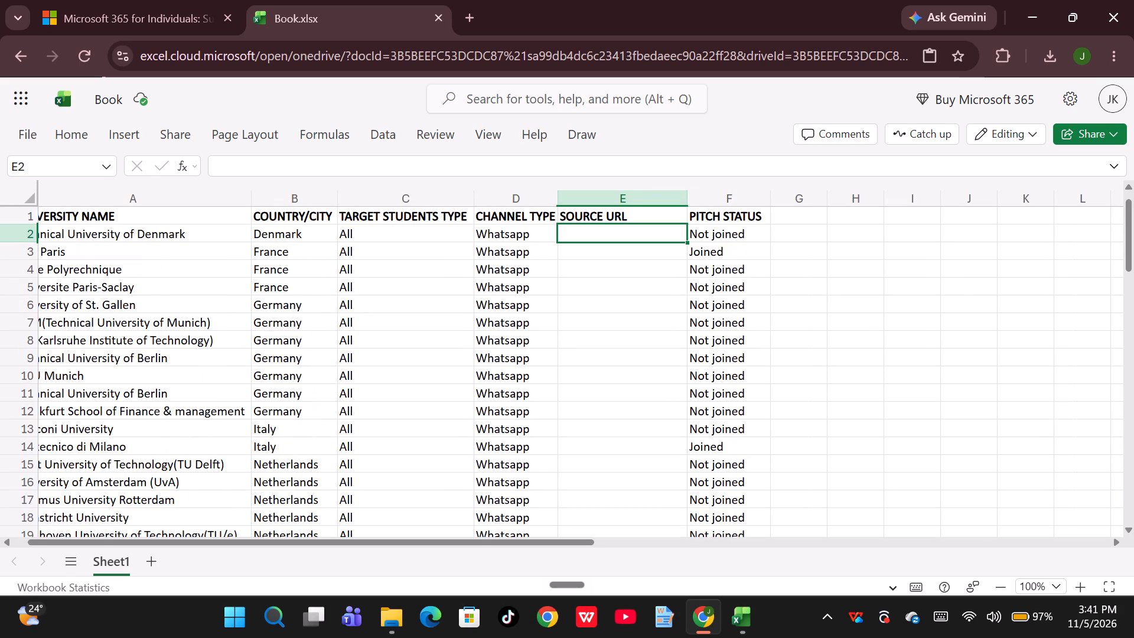
scroll(514, 303, up, 2)
scroll(514, 303, down, 1)
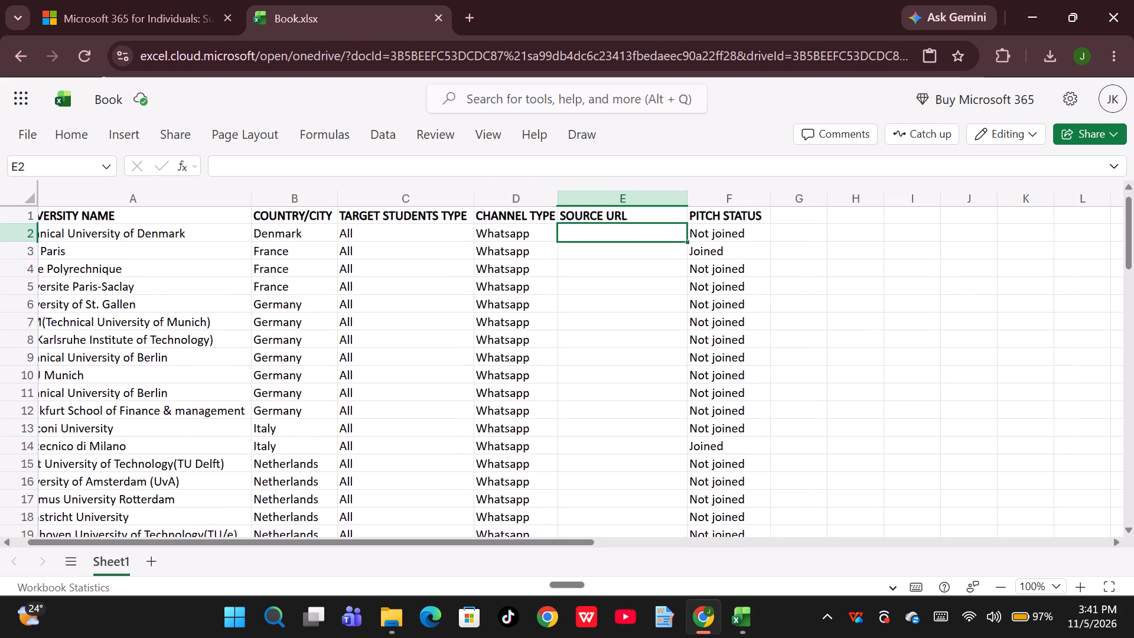
scroll(514, 303, down, 3)
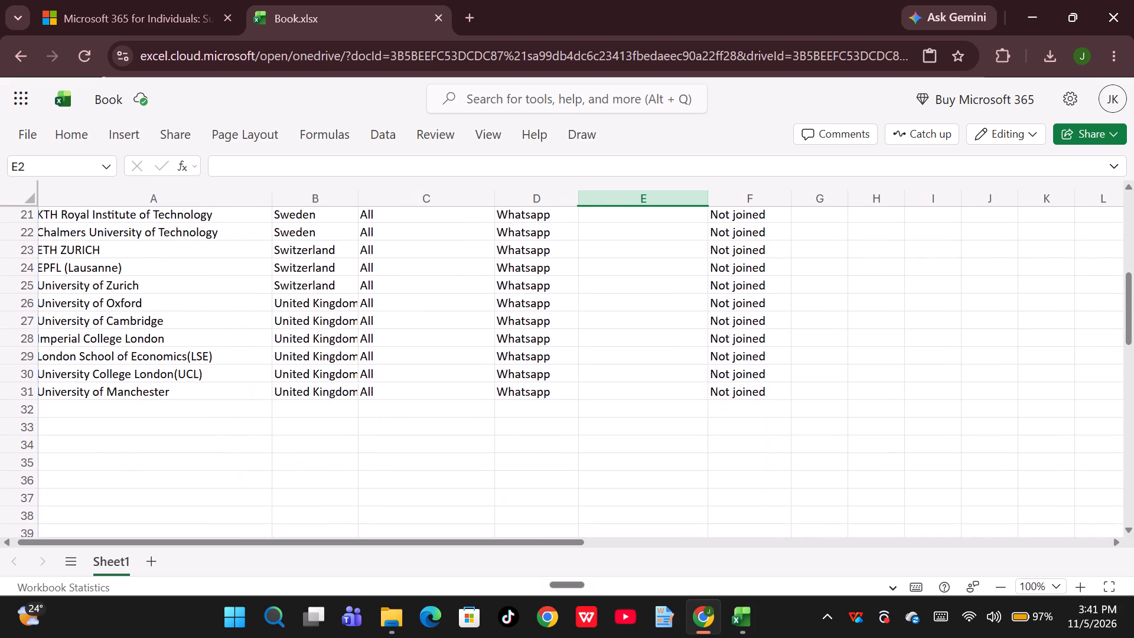
scroll(514, 303, up, 1)
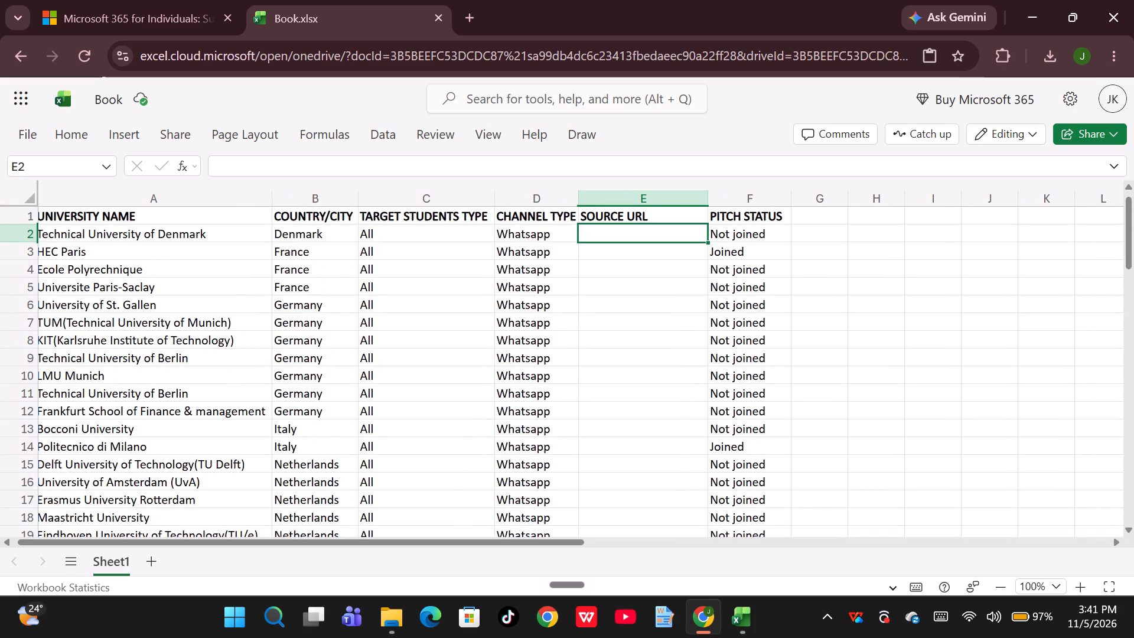
scroll(367, 311, right, 1)
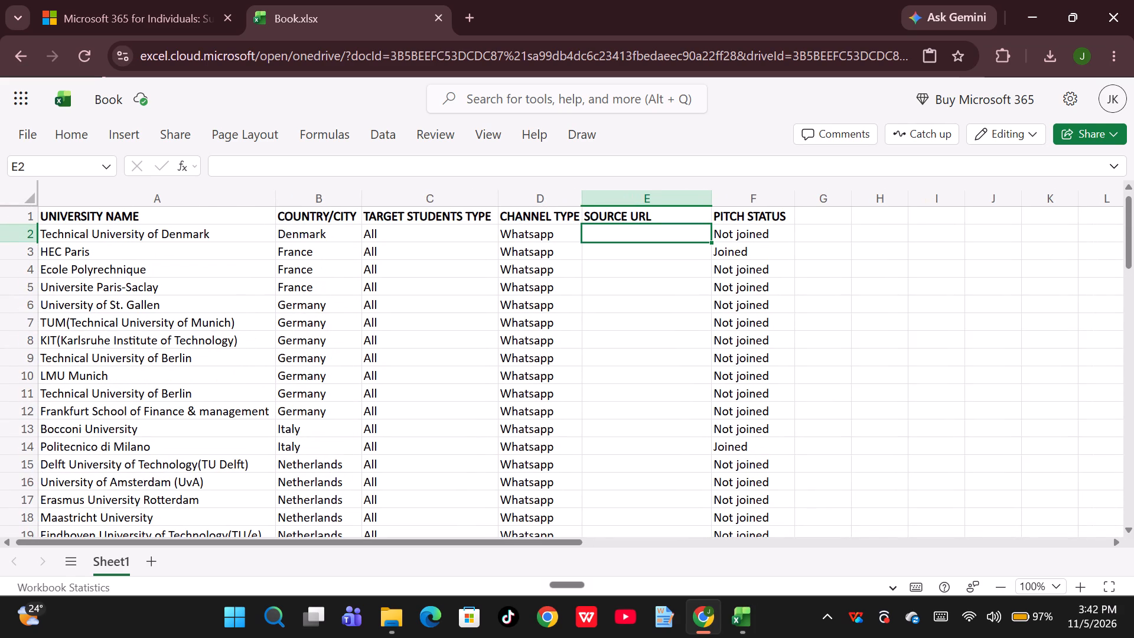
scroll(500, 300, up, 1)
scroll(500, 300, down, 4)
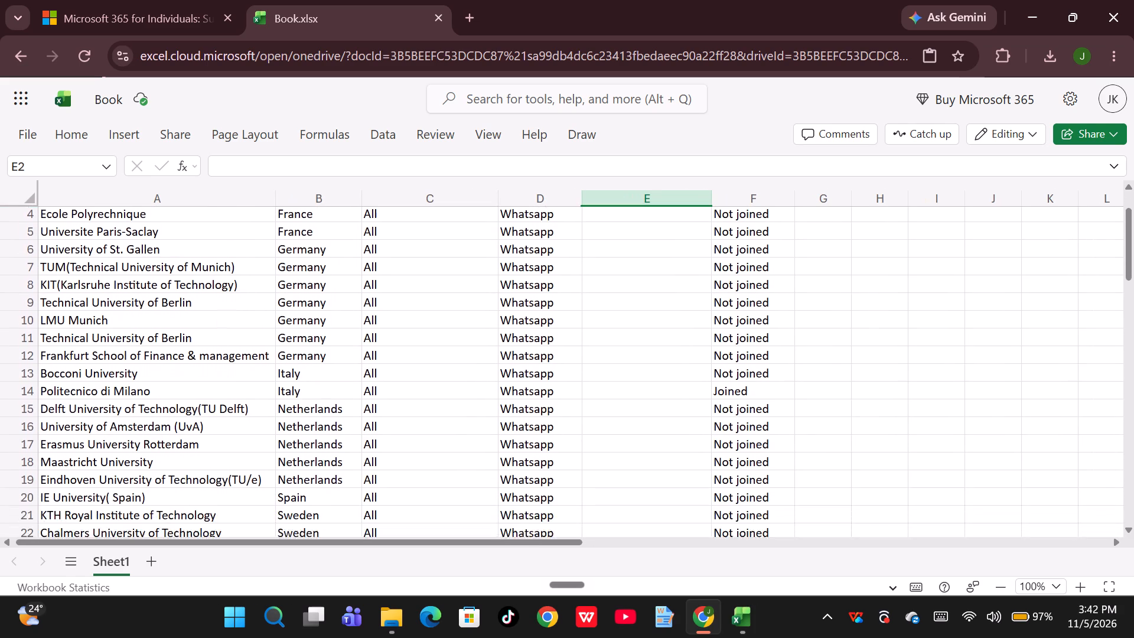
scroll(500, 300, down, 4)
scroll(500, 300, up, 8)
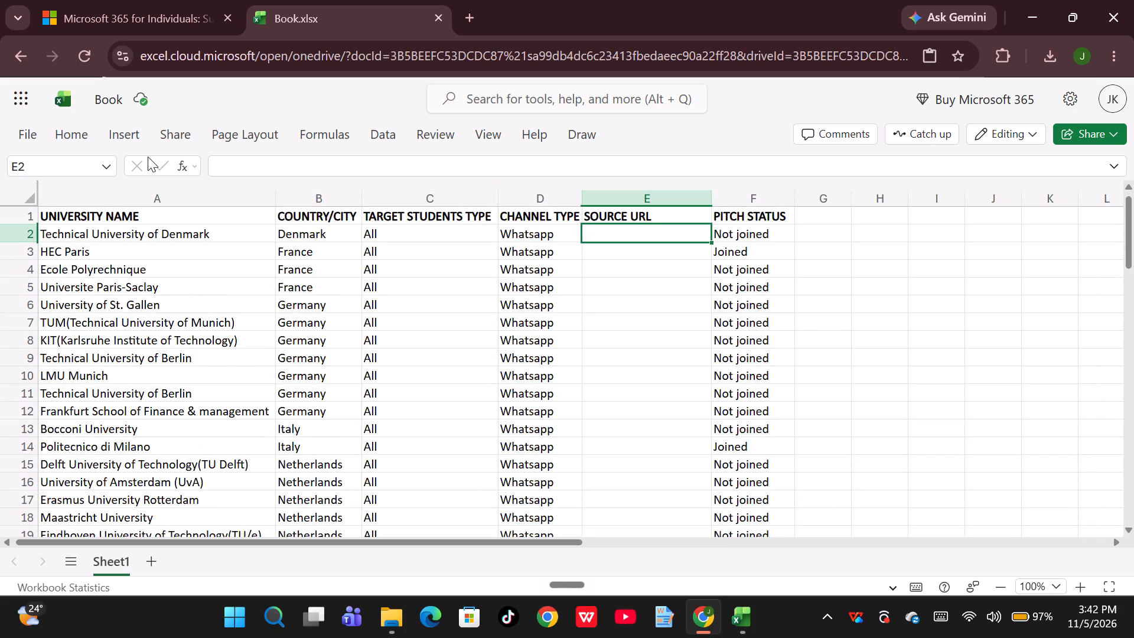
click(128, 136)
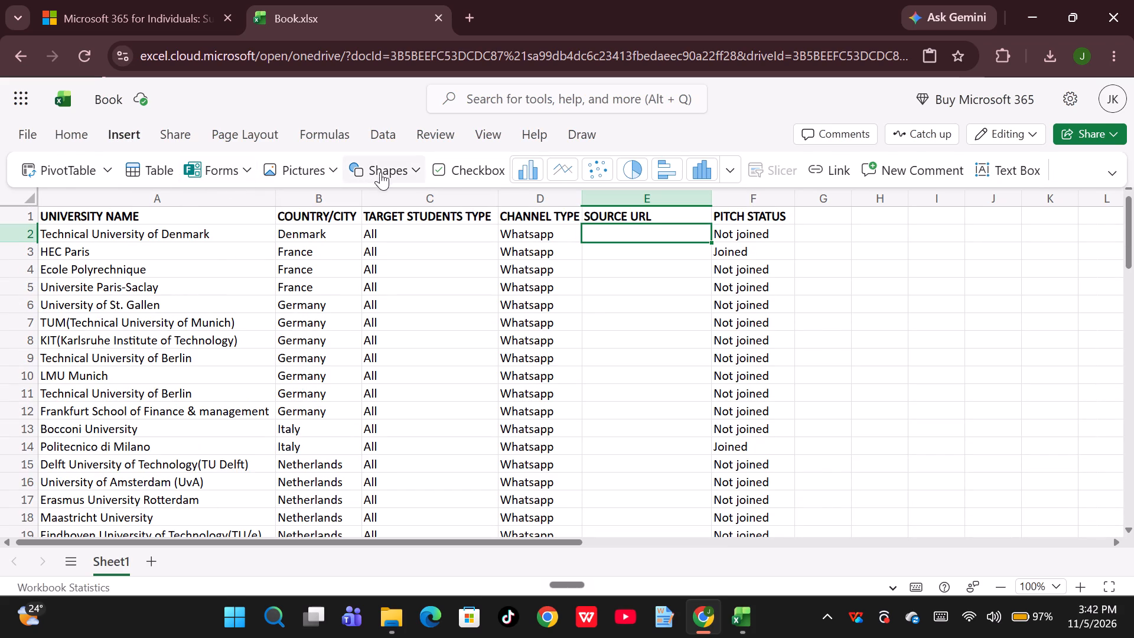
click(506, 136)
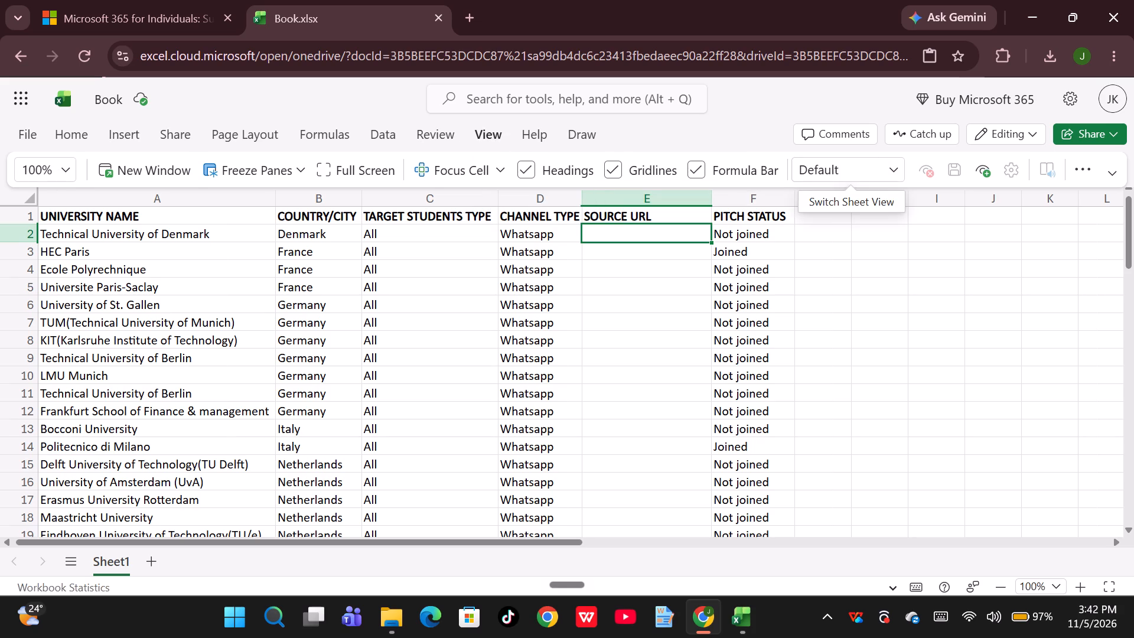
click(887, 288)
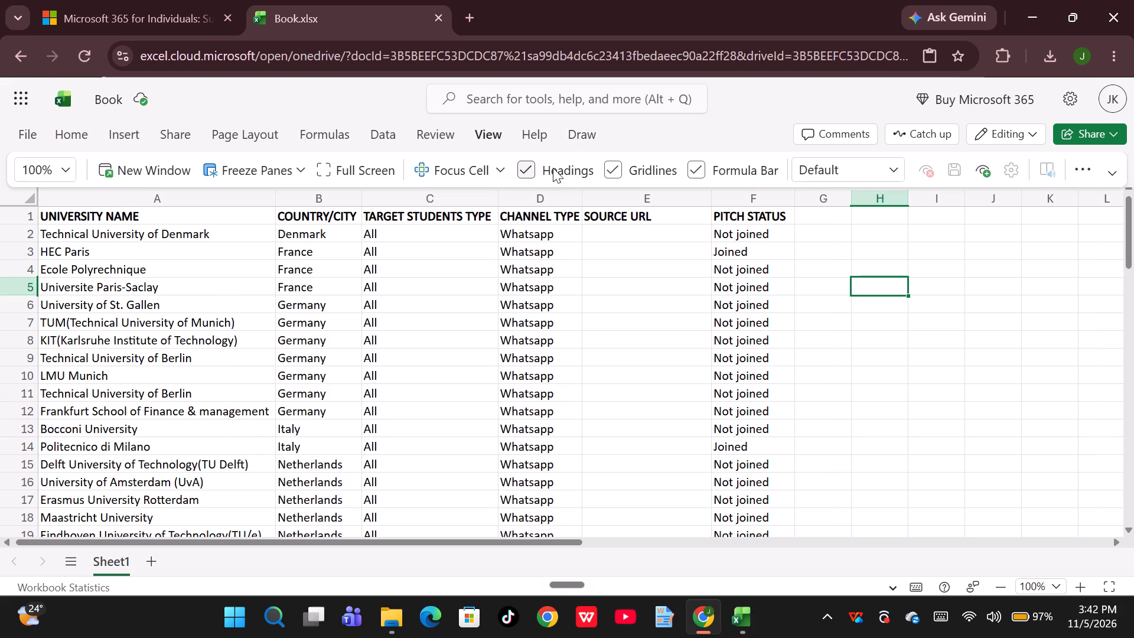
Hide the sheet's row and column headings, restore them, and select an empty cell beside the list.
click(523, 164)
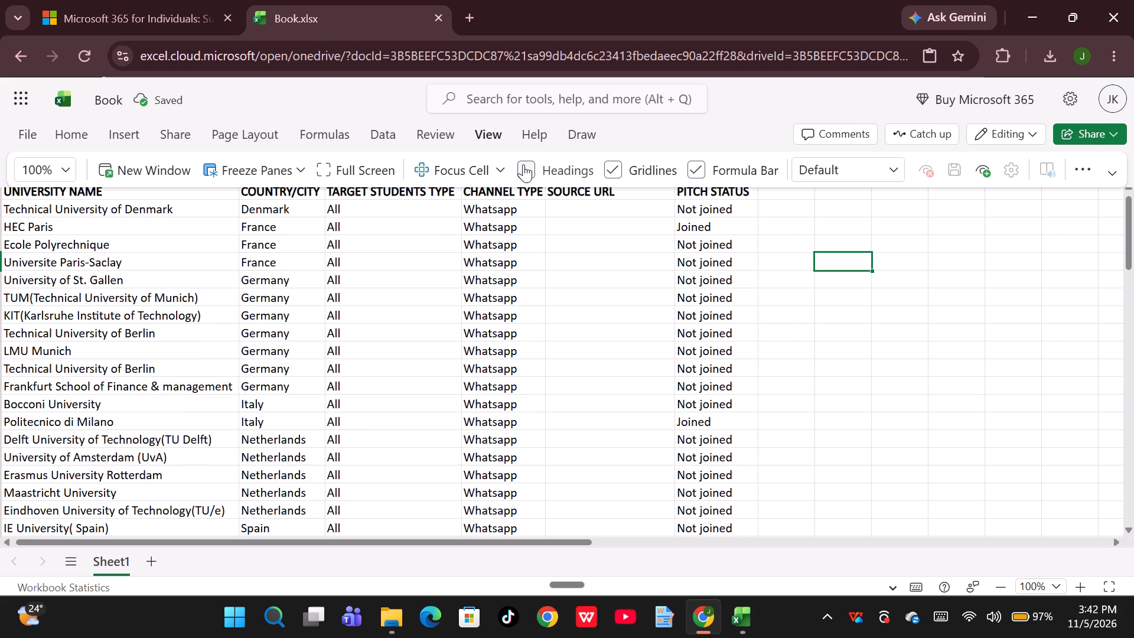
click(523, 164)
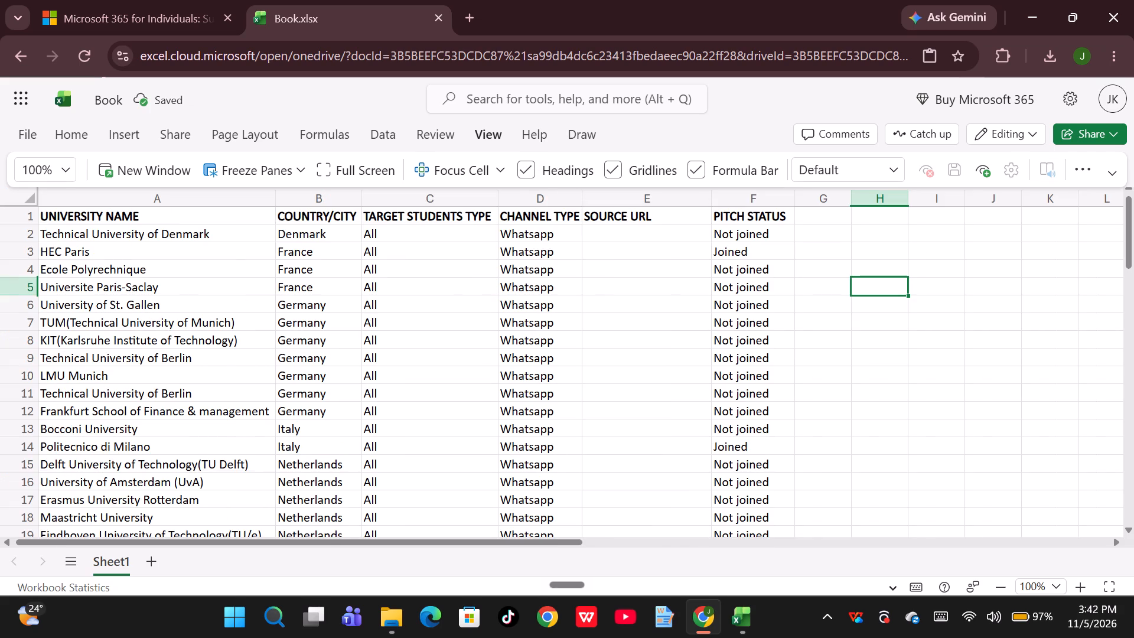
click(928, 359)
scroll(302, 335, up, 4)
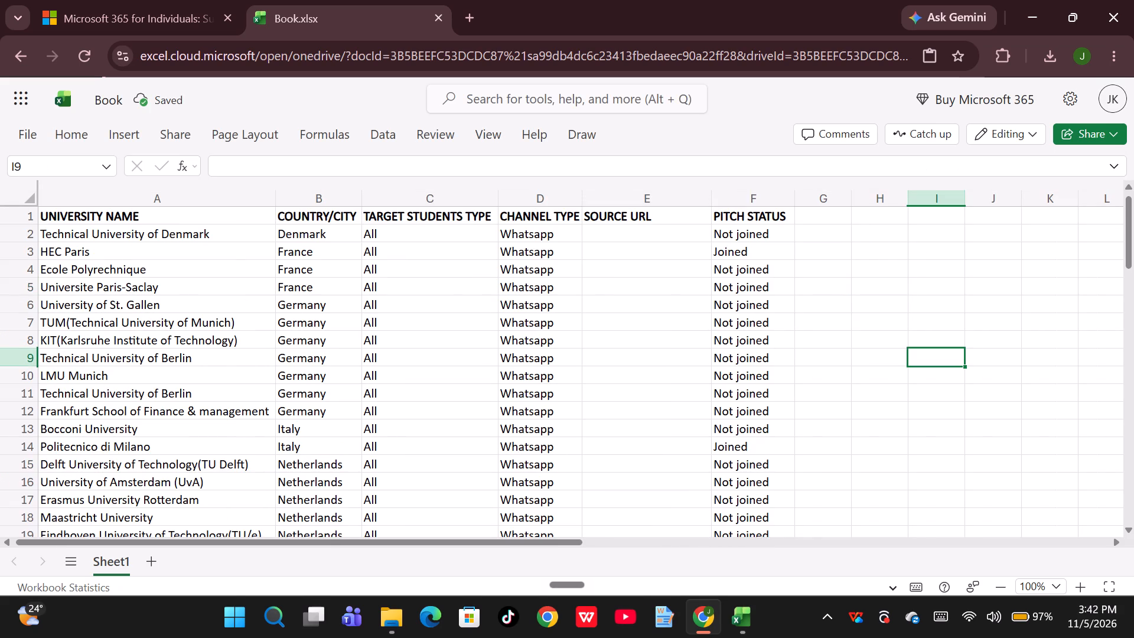
Rename the workbook as Academic Writing.
click(32, 135)
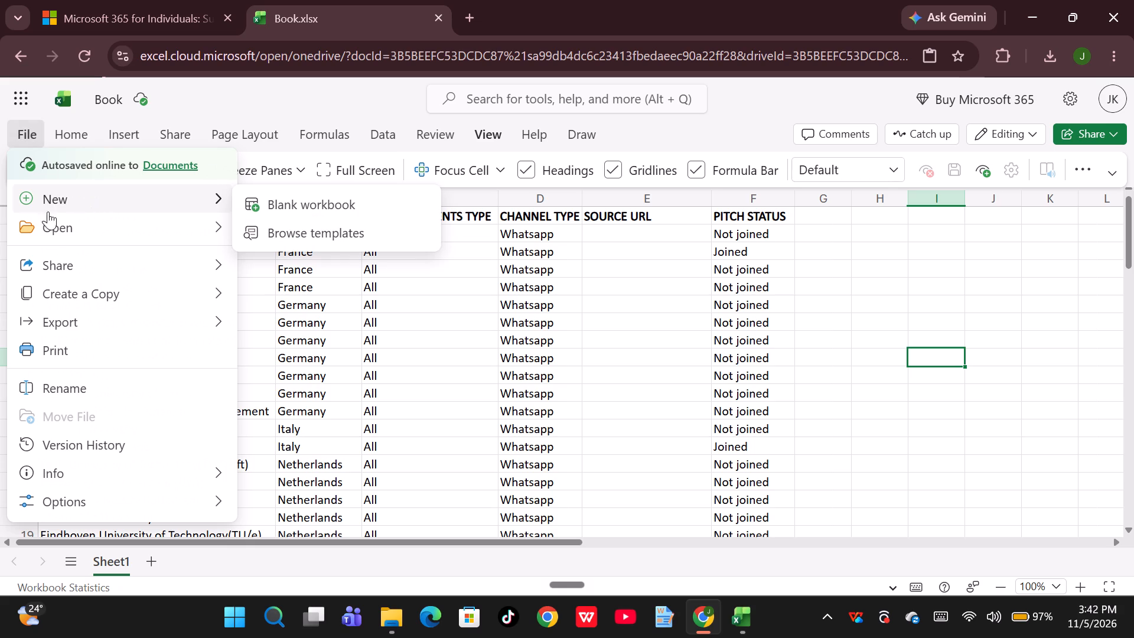
click(67, 392)
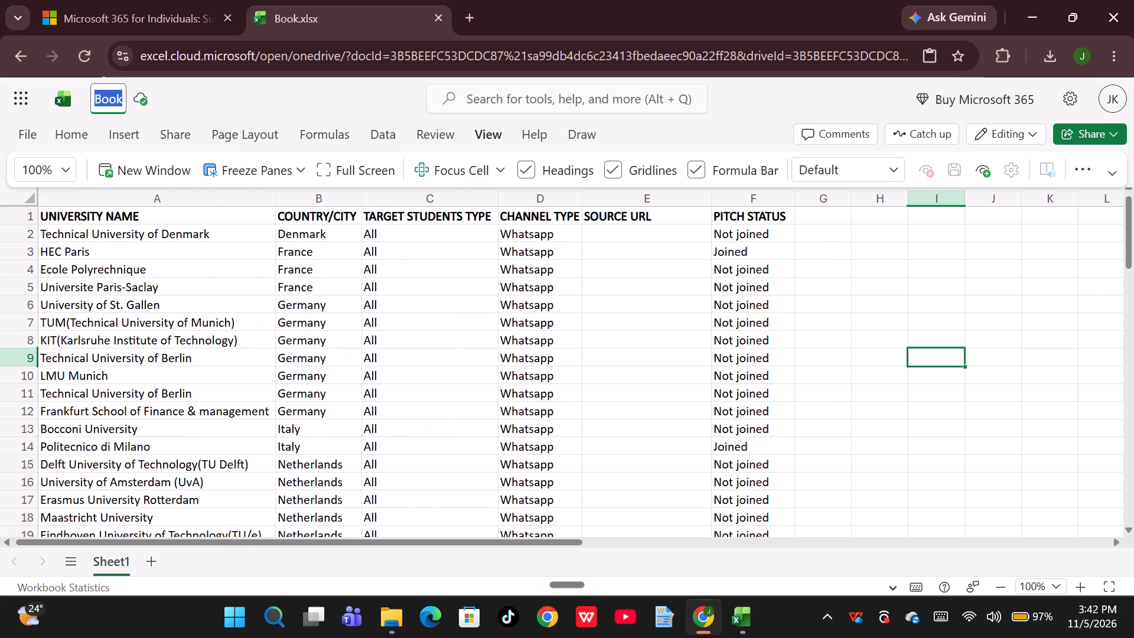
key(n)
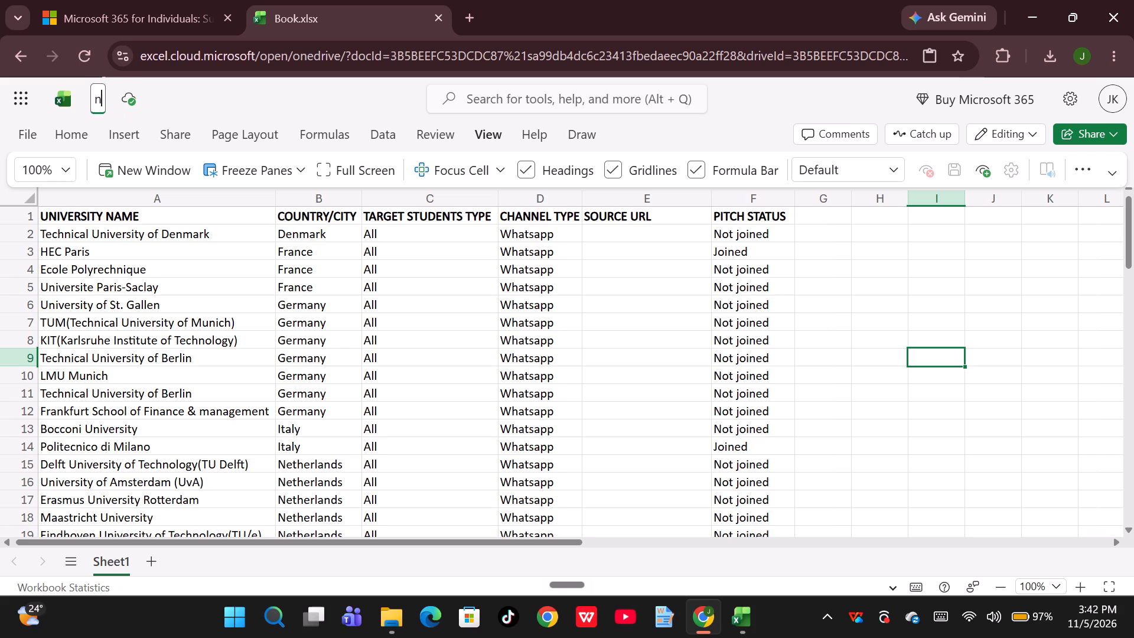
key(BackSpace)
key(a)
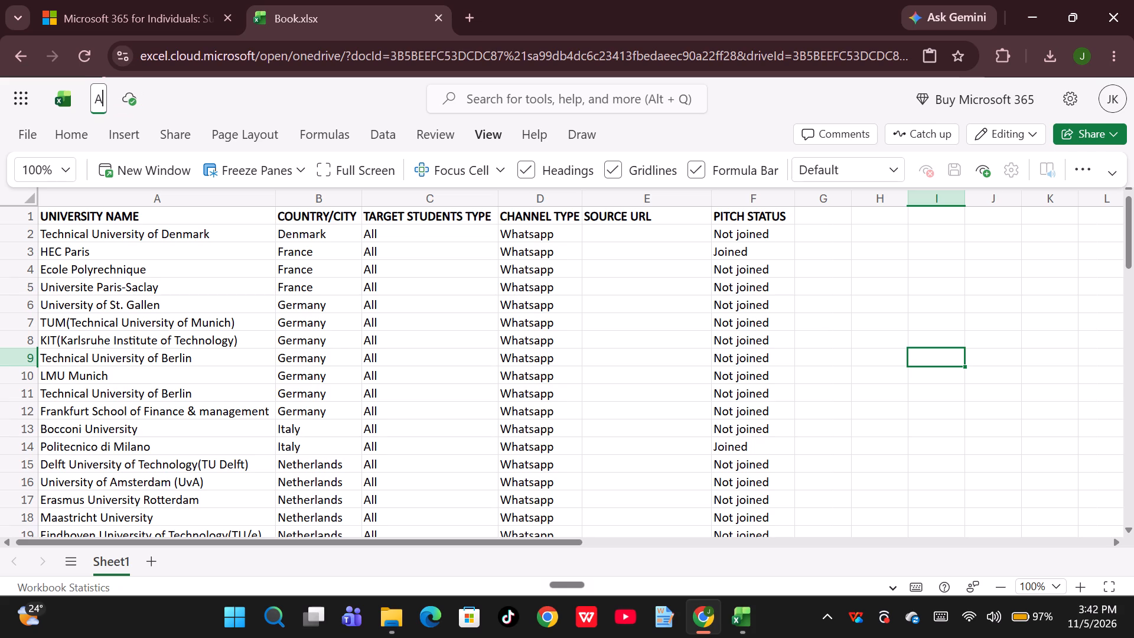
key(BackSpace)
key(a)
key(BackSpace)
key(a)
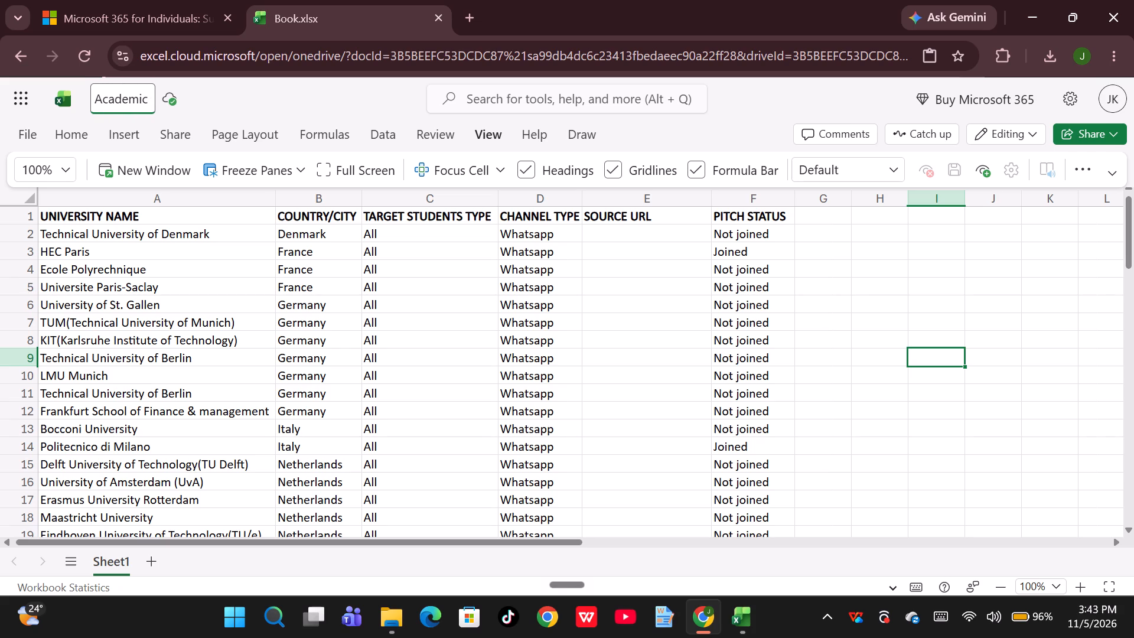
key(w)
text(riting)
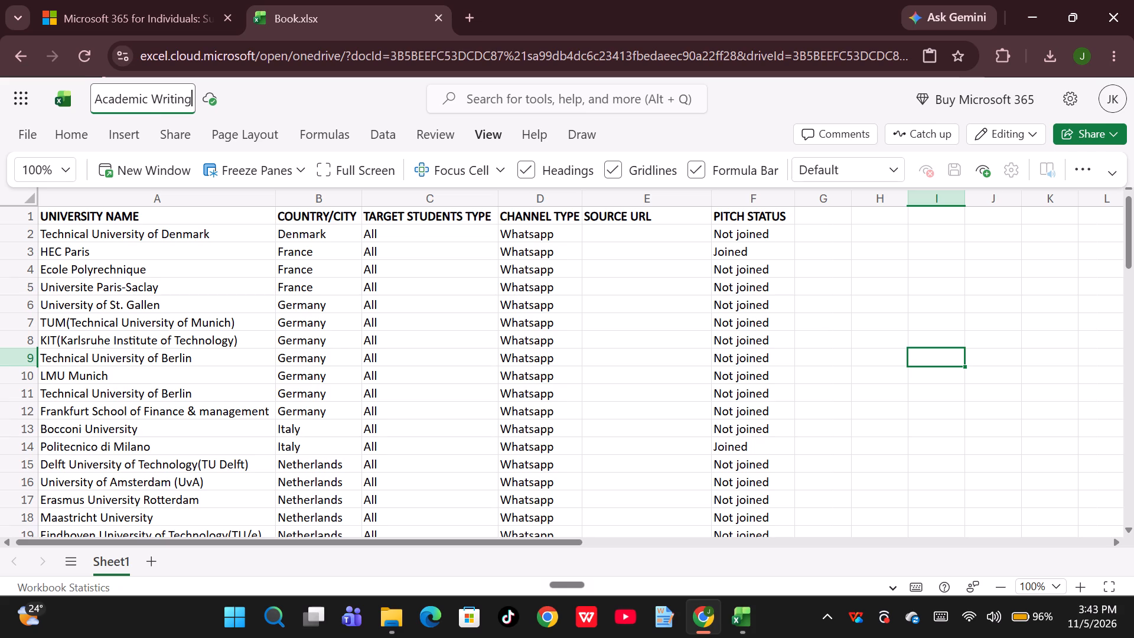
key(Return)
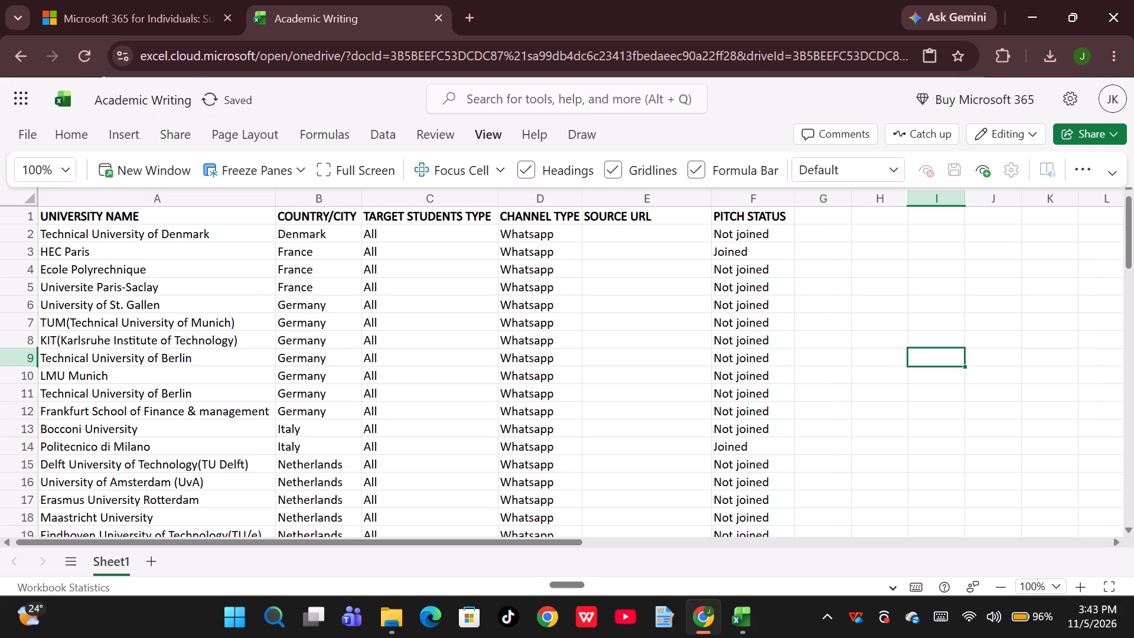
Download a copy of the Academic Writing workbook to the computer.
scroll(207, 106, down, 1)
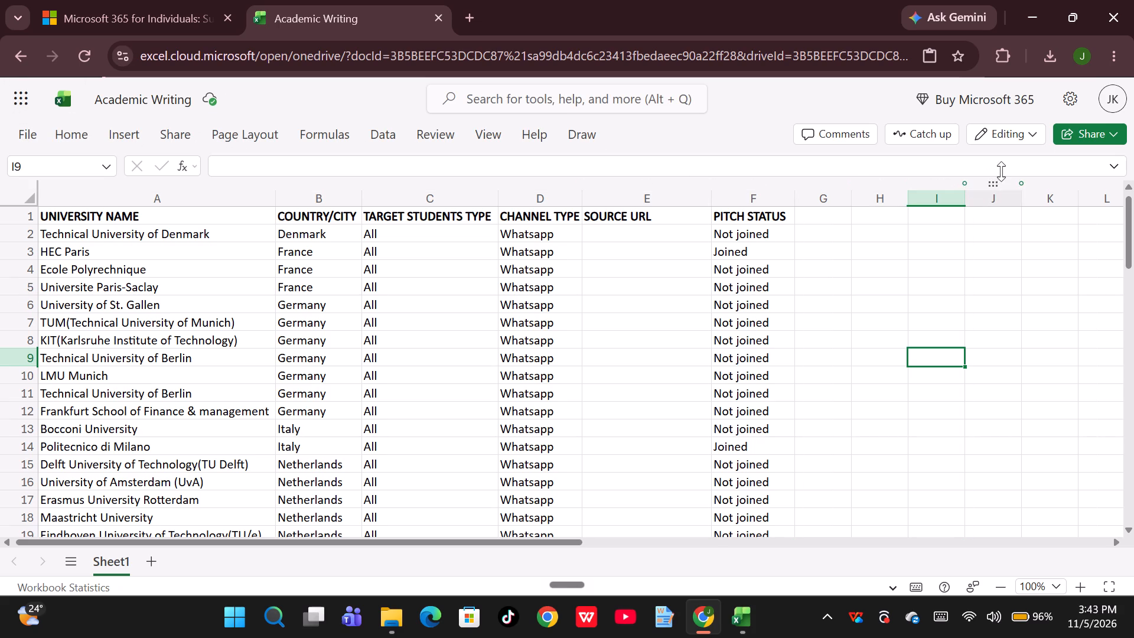
click(1119, 135)
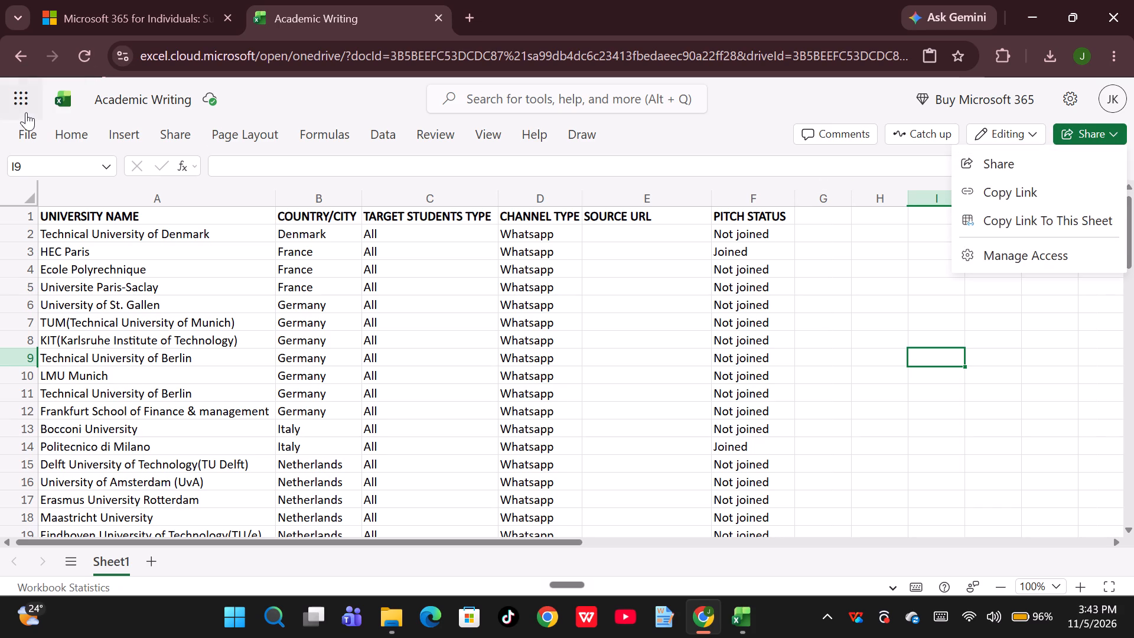
click(28, 132)
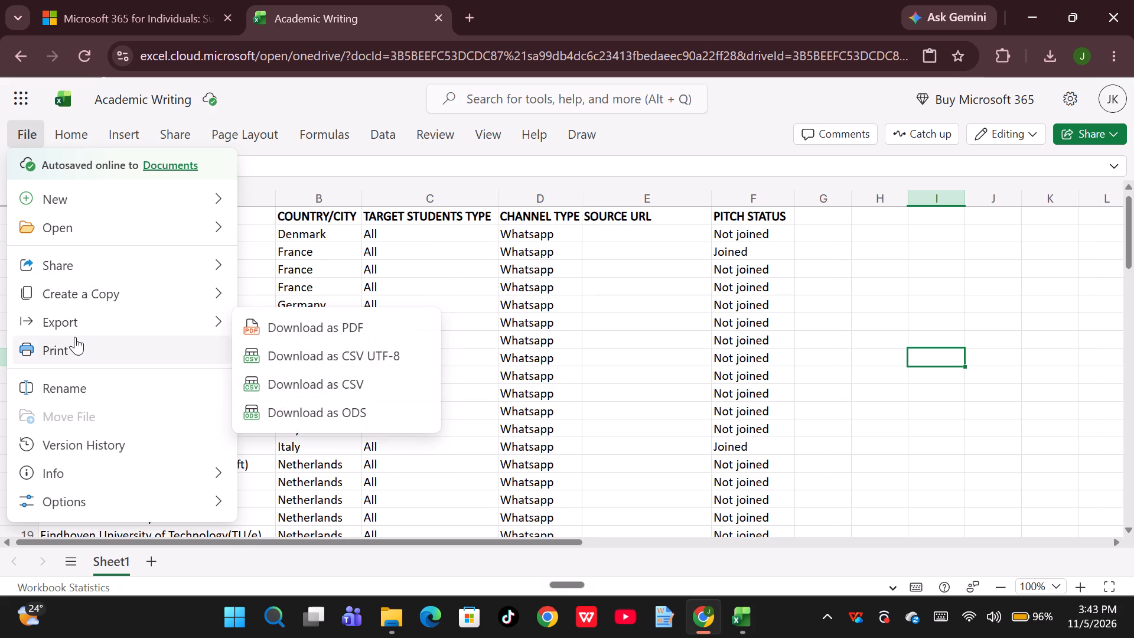
scroll(103, 436, down, 1)
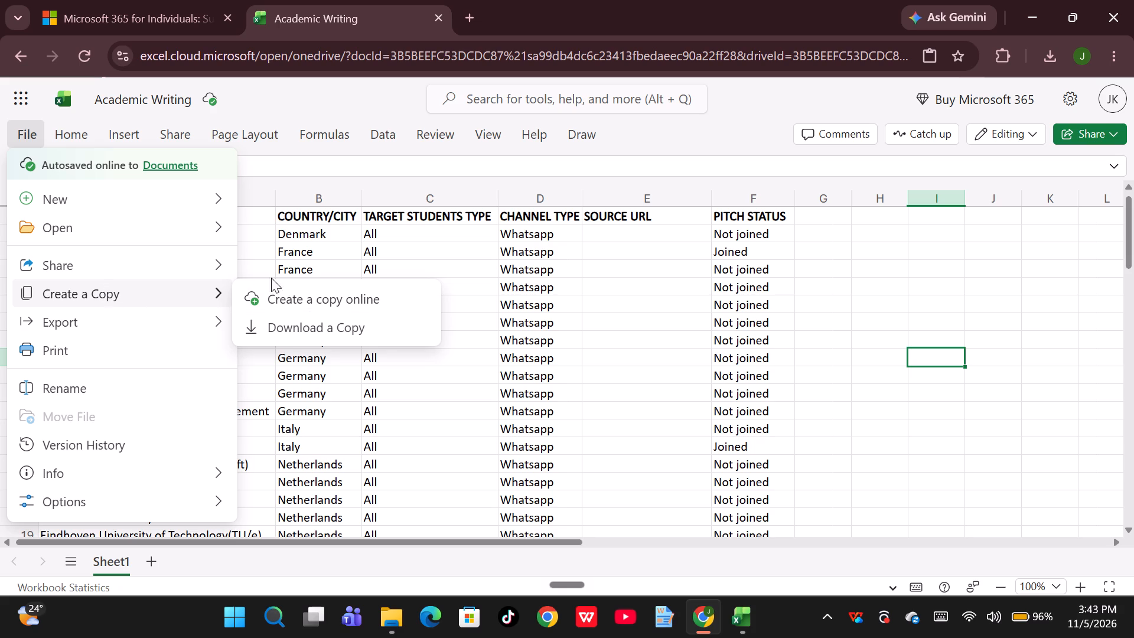
click(175, 291)
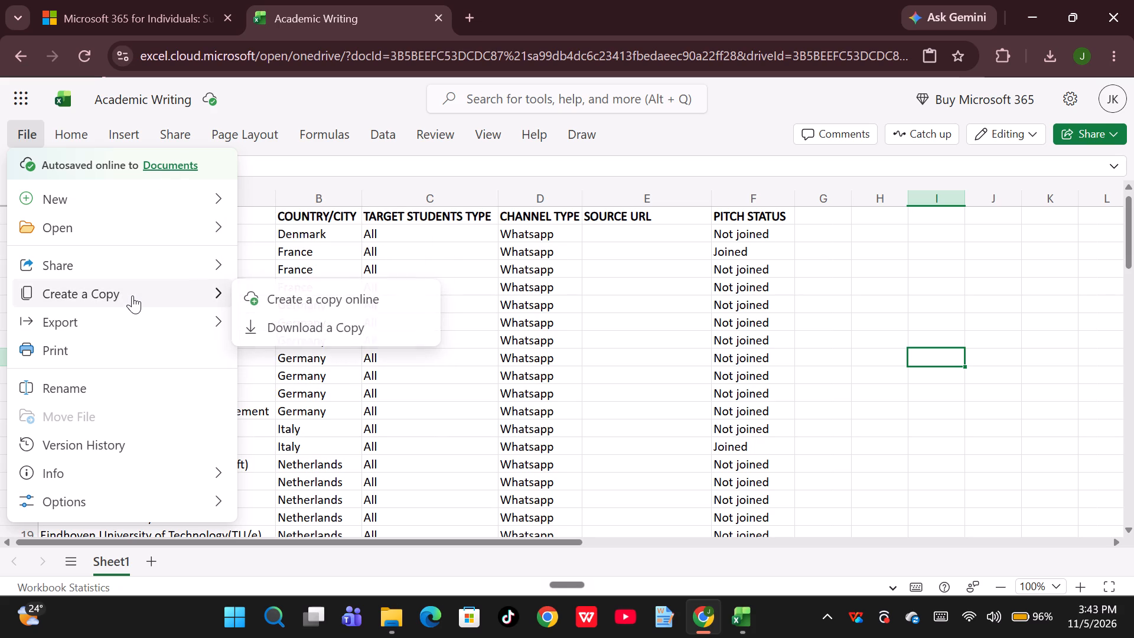
click(307, 324)
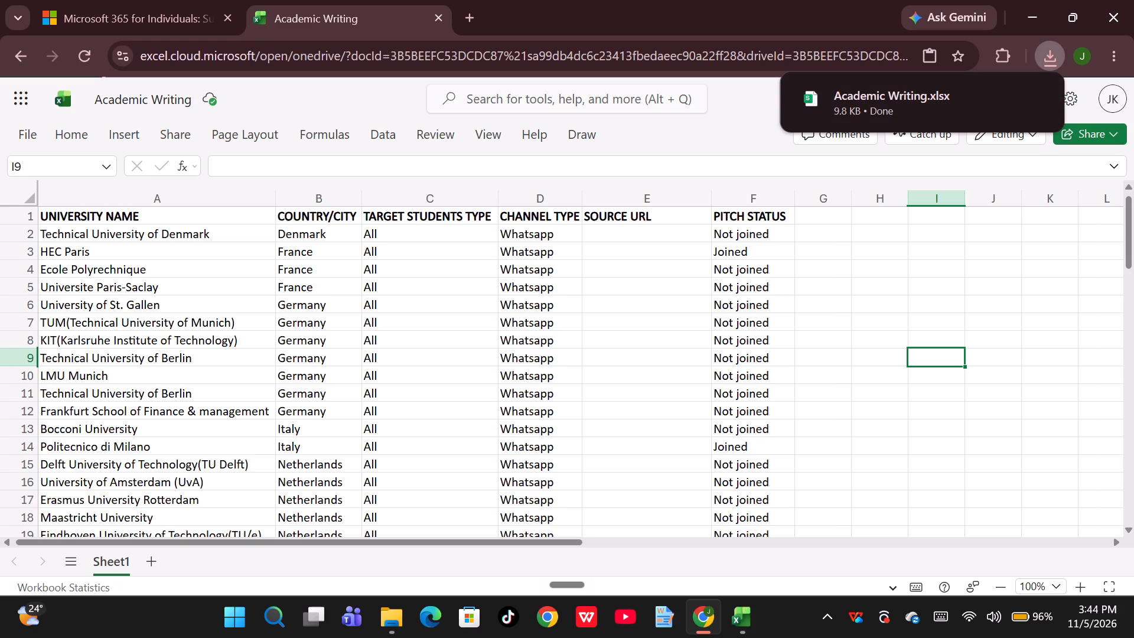
Dismiss the WPS Office notification about the downloaded Academic Writing.xlsx file.
scroll(860, 234, down, 9)
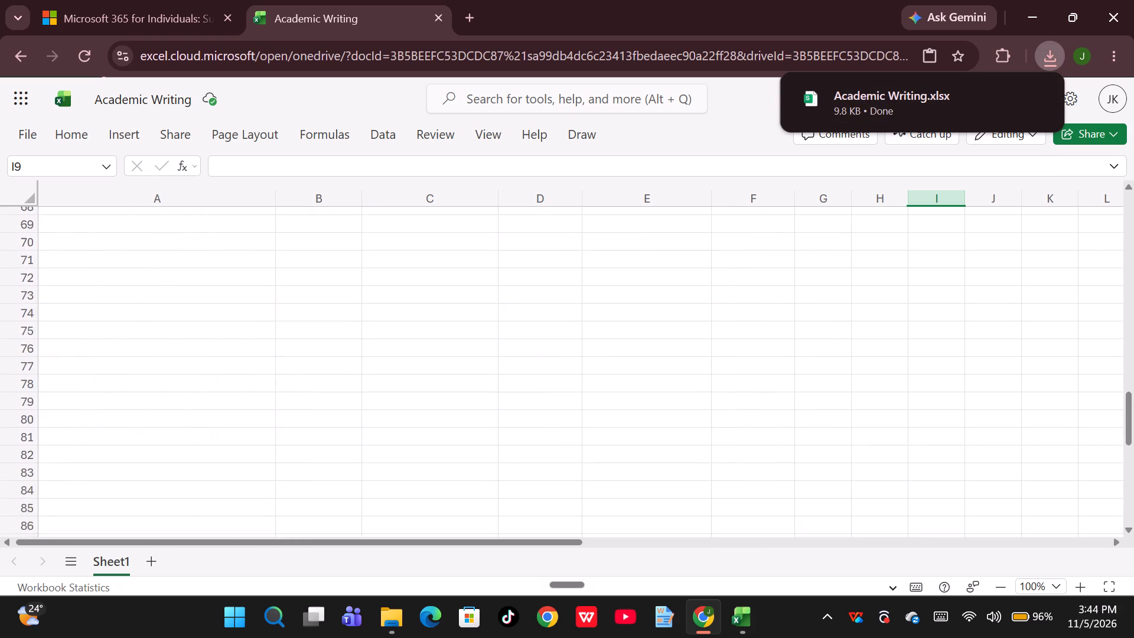
scroll(860, 234, up, 5)
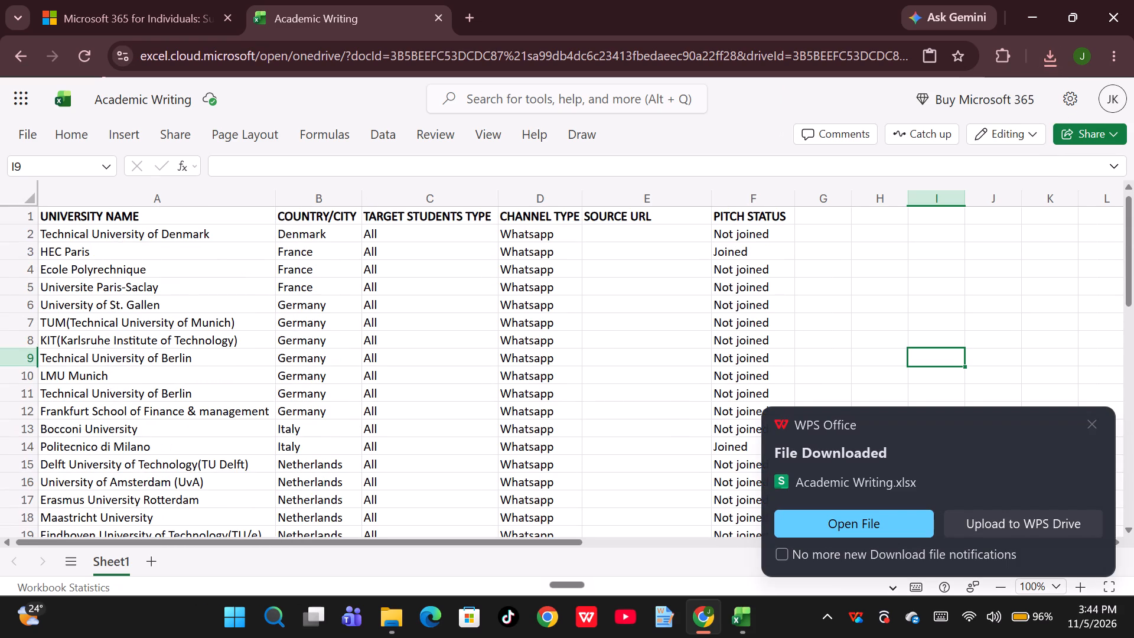
click(1089, 422)
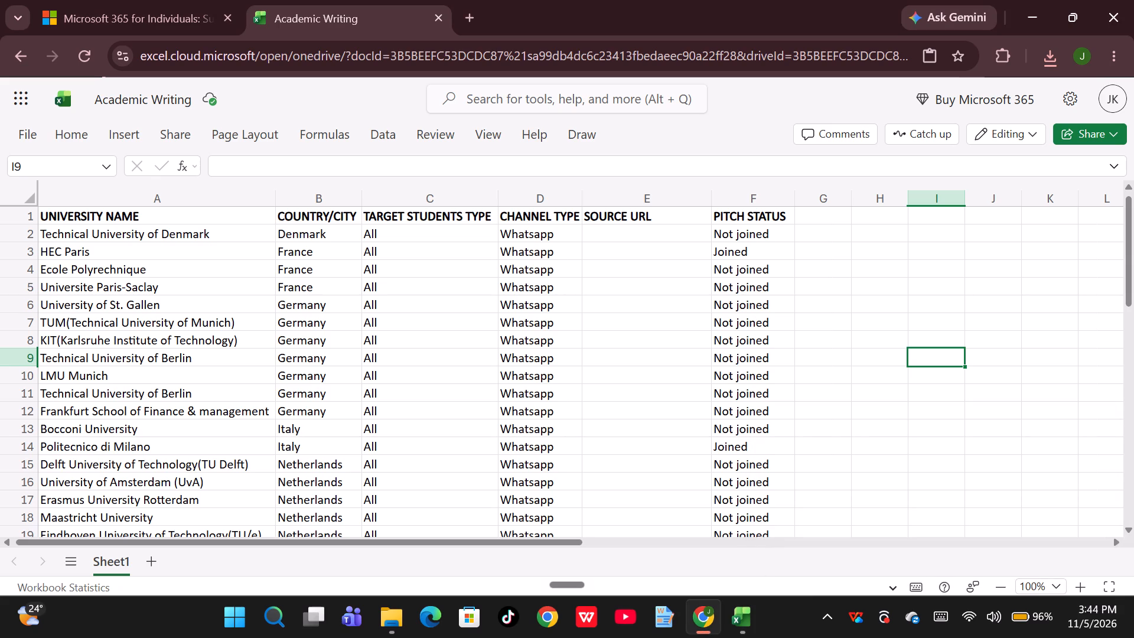
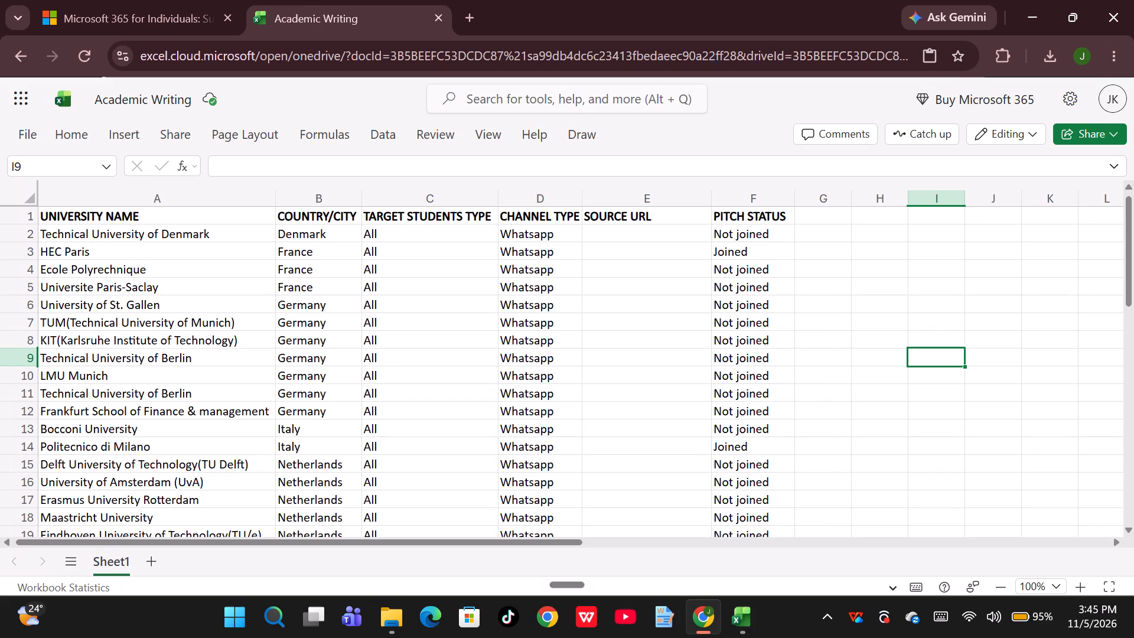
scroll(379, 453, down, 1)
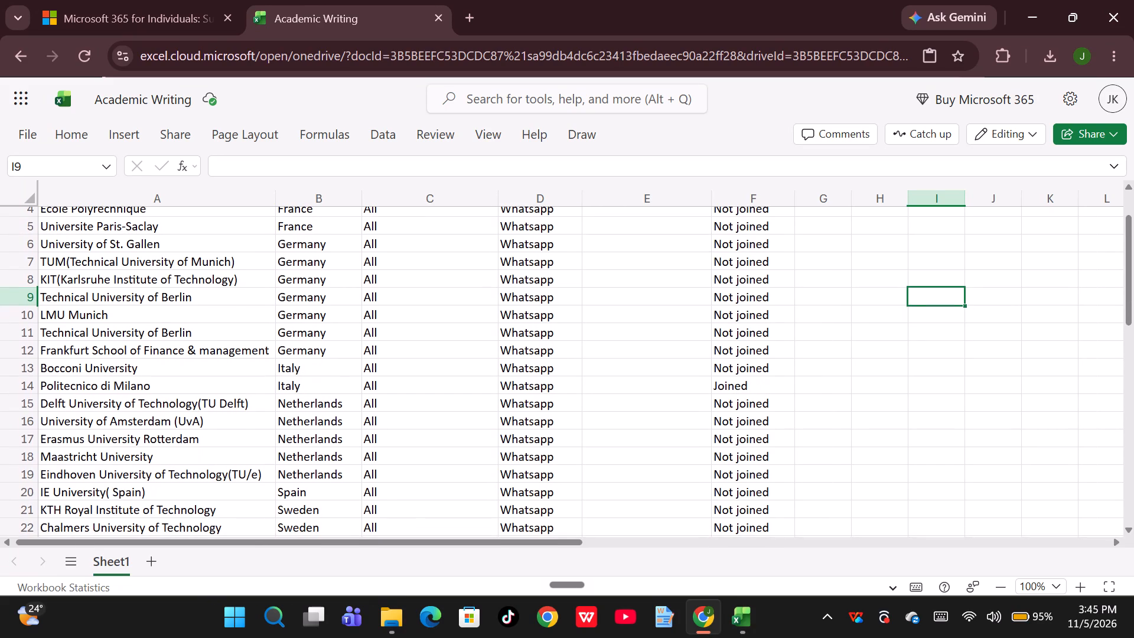
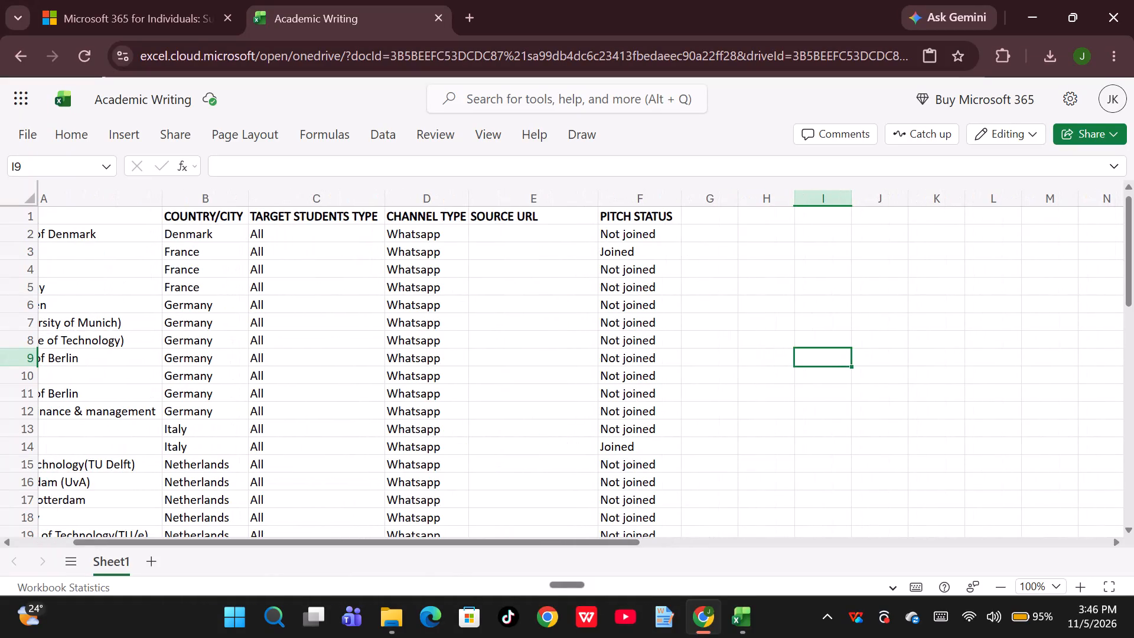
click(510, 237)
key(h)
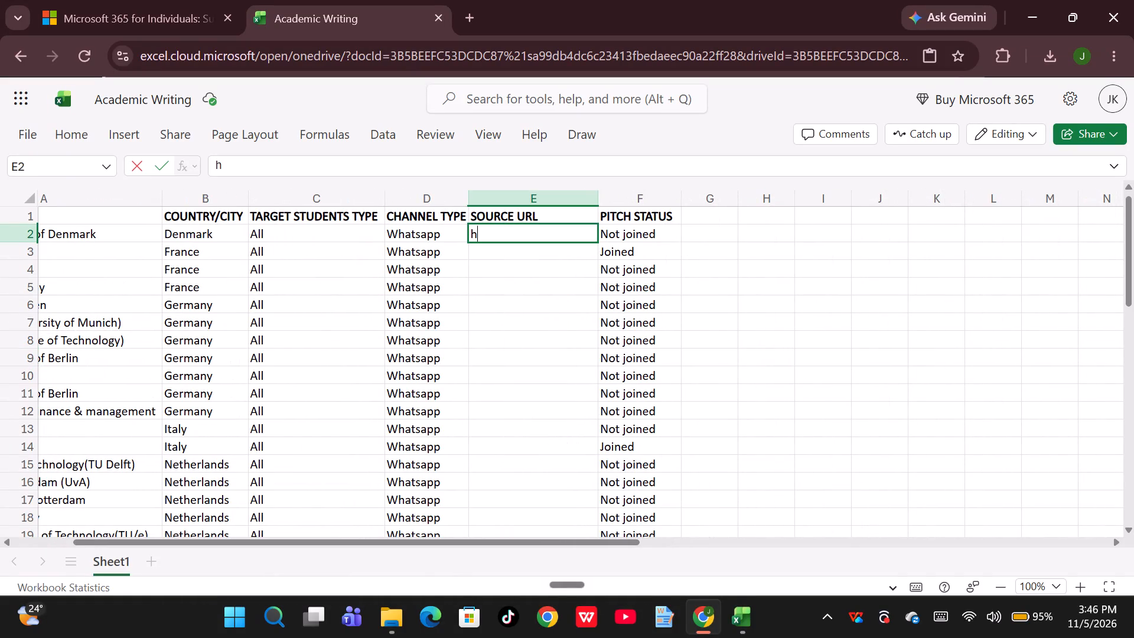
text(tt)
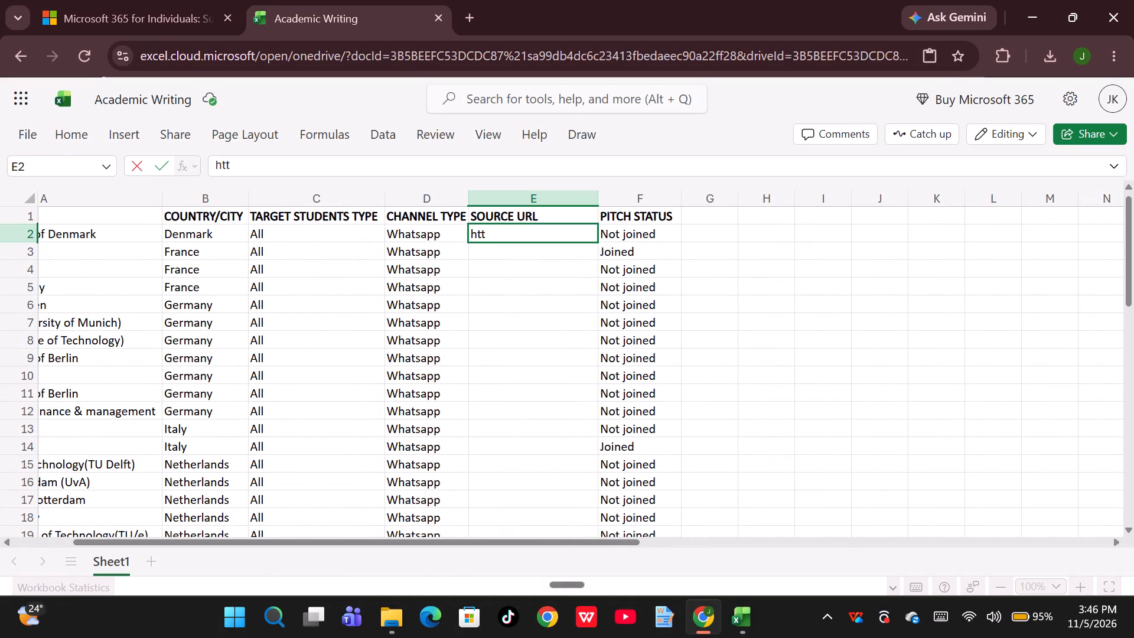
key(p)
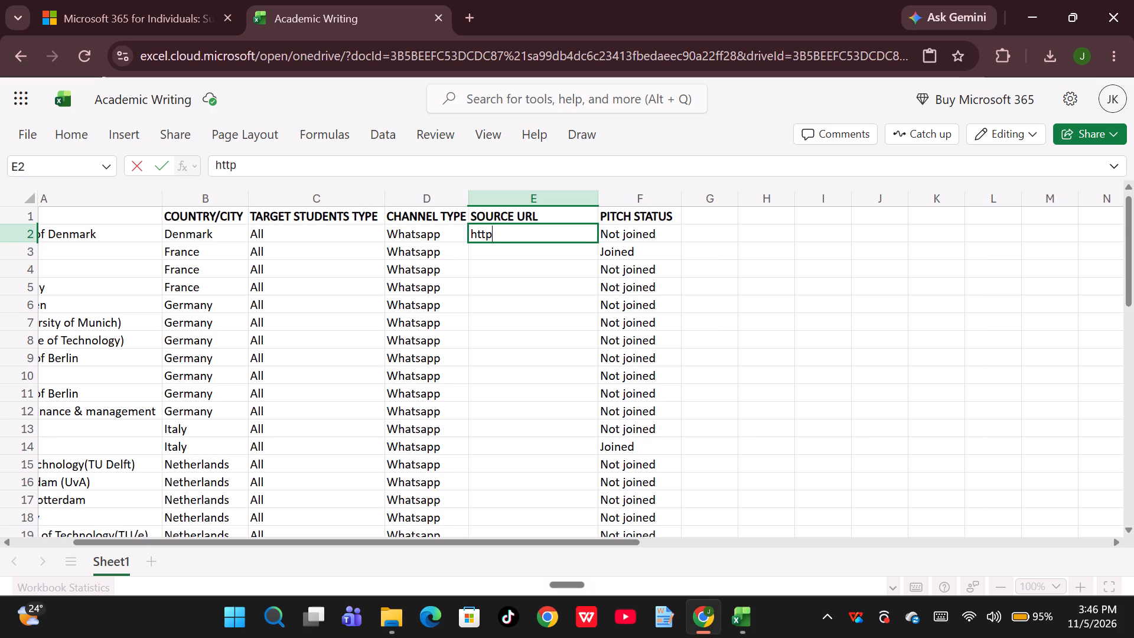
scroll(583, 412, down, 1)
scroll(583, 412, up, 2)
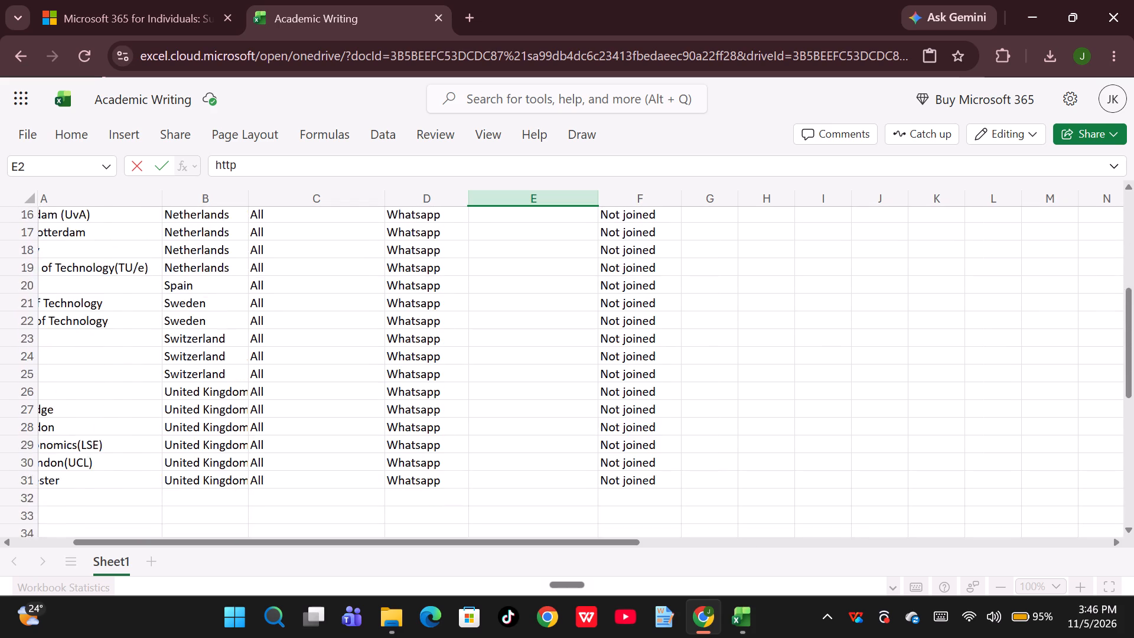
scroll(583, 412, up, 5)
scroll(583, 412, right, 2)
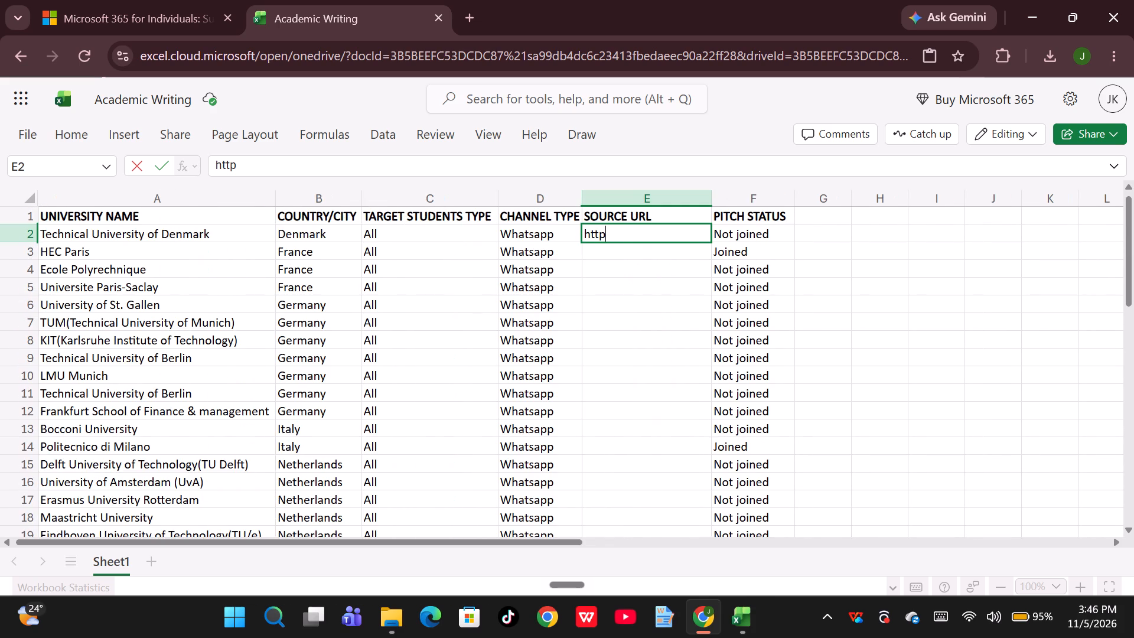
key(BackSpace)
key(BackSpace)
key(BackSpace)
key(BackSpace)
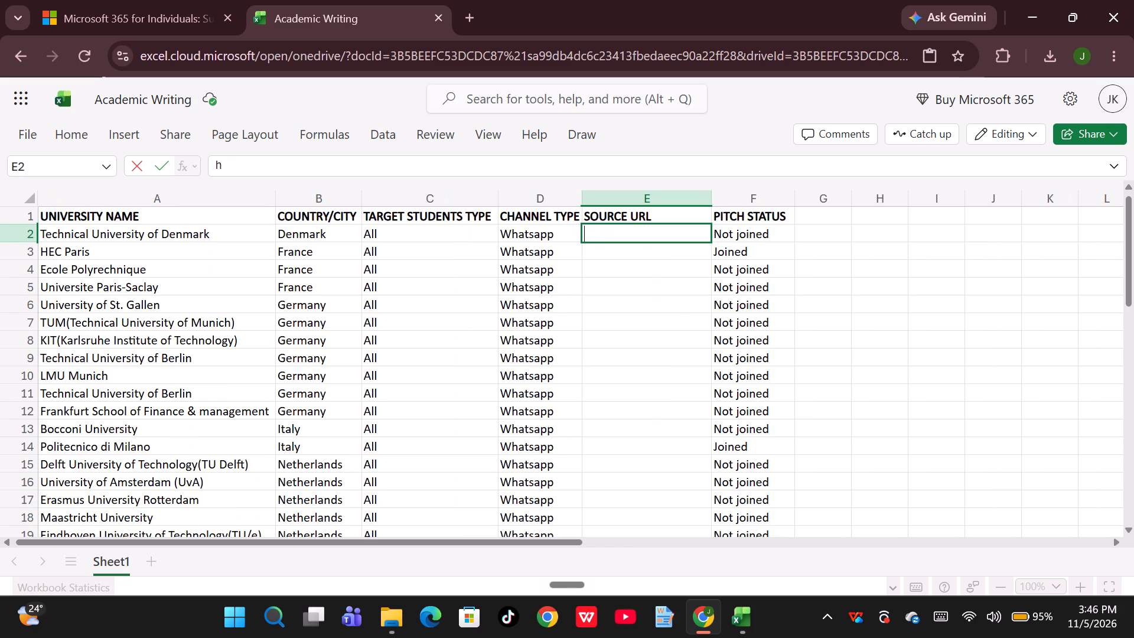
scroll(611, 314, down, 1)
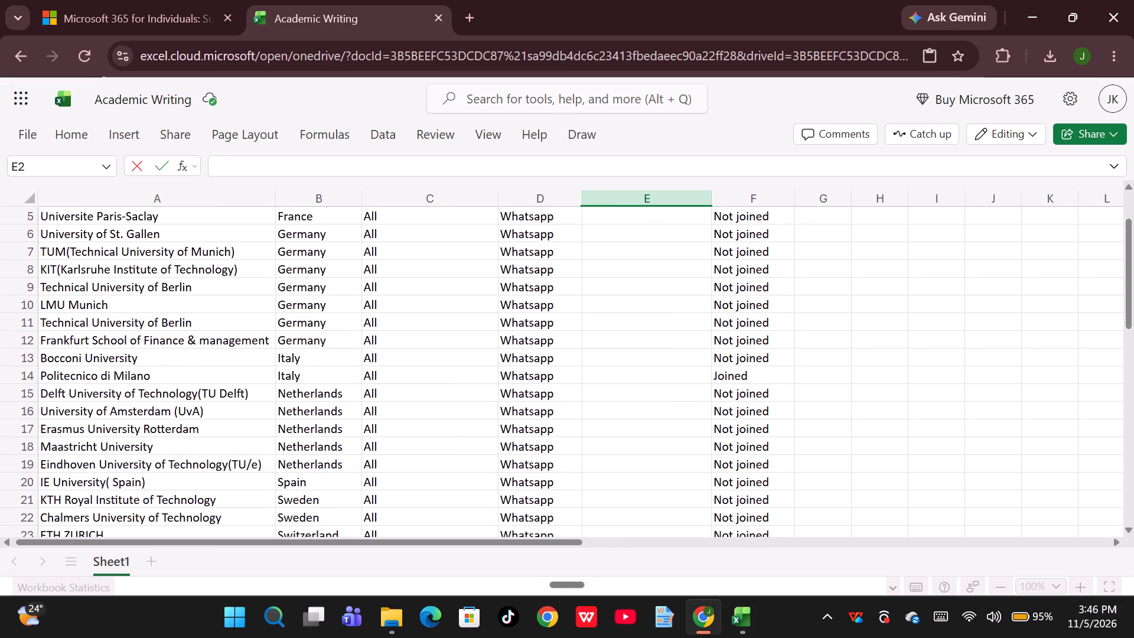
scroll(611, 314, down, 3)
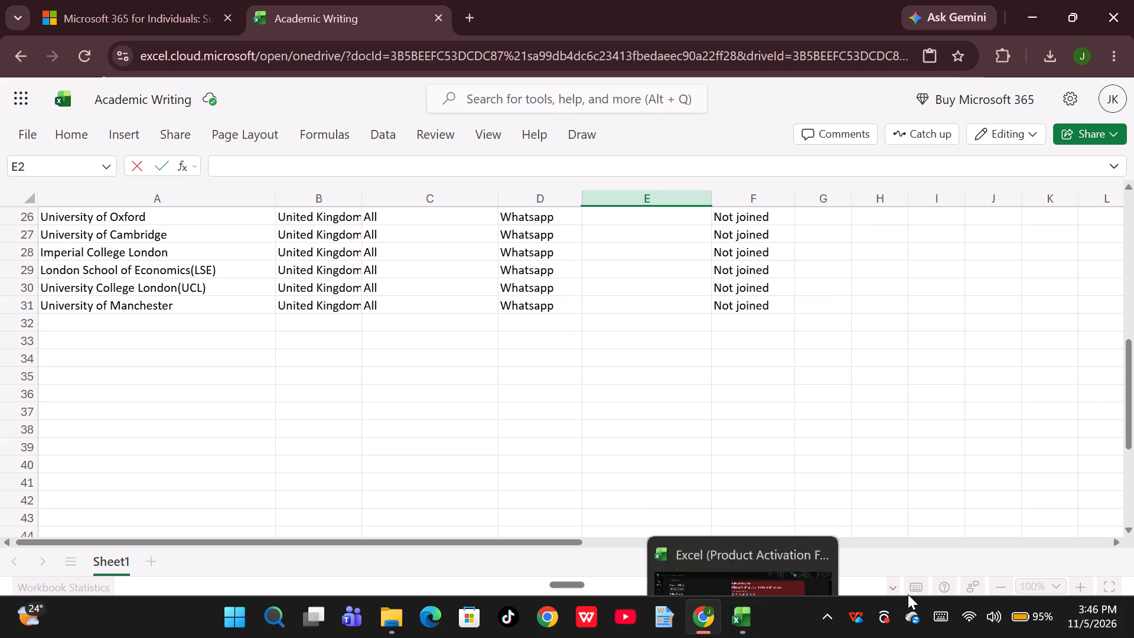
Show the hidden background apps in the system tray.
click(816, 616)
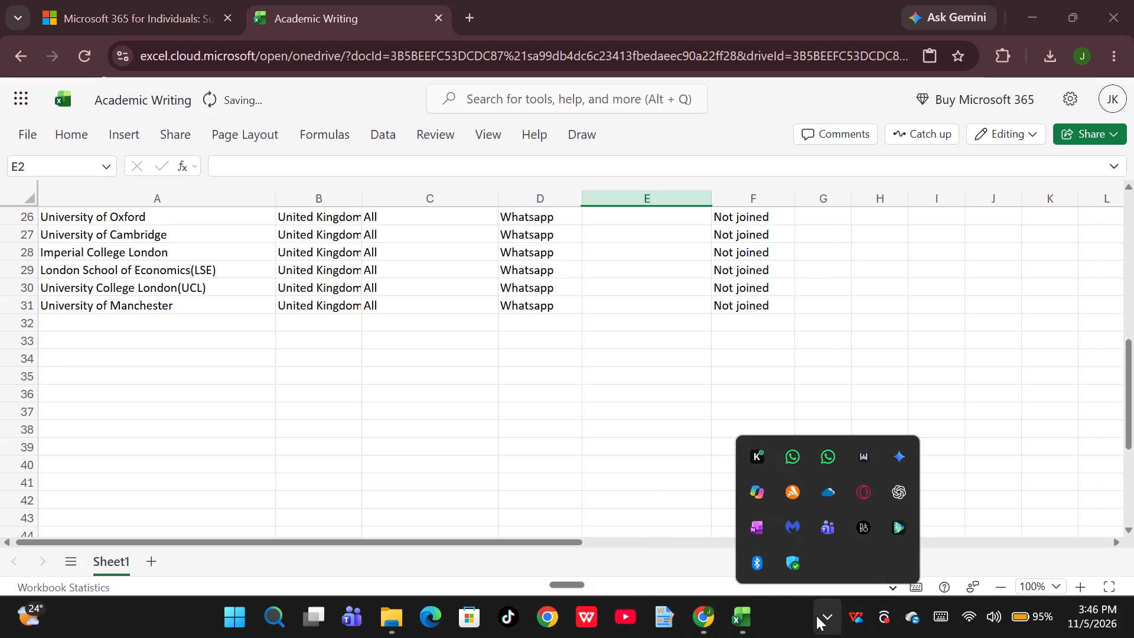